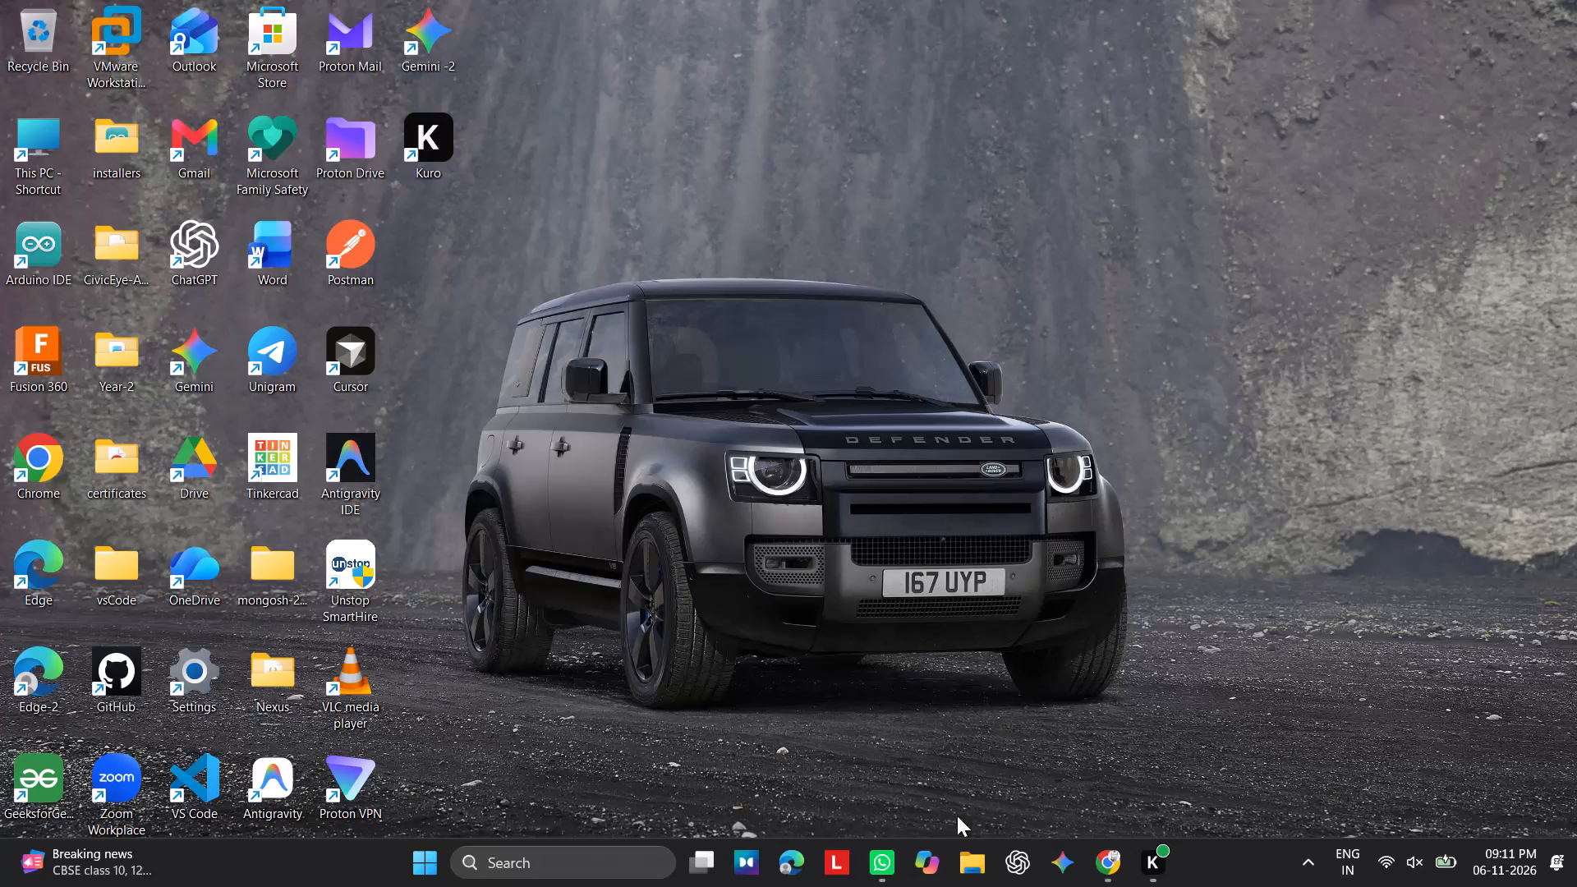
In File Explorer, open the BACKEND_DEVELOPMENT_FUNDAMENTALS folder inside Year-2 on the Desktop.
click(979, 842)
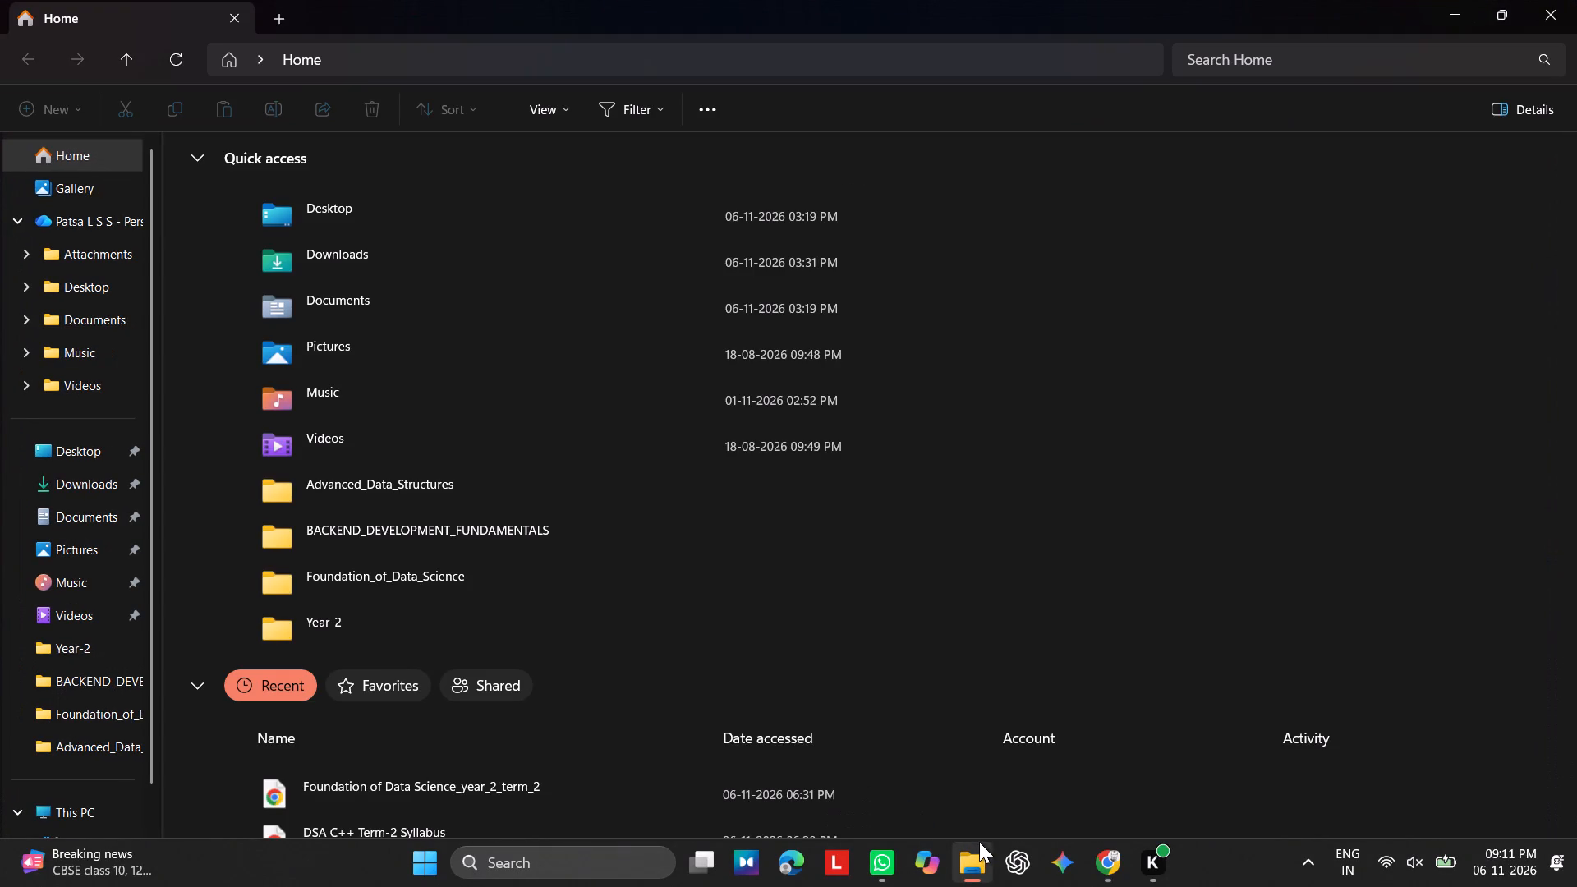
scroll(455, 699, down, 3)
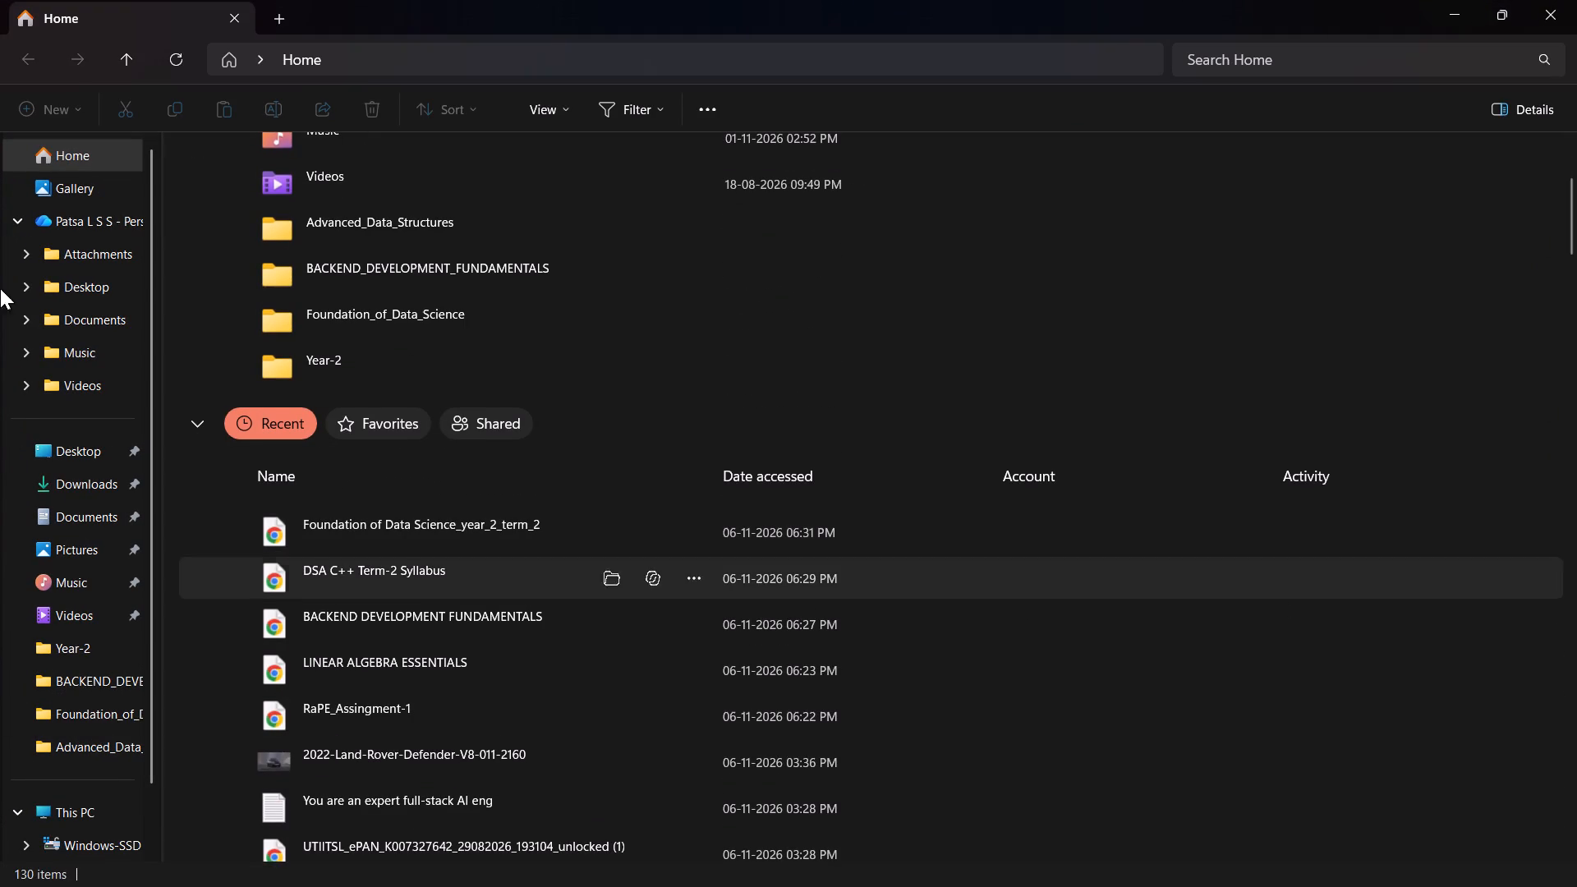
click(119, 456)
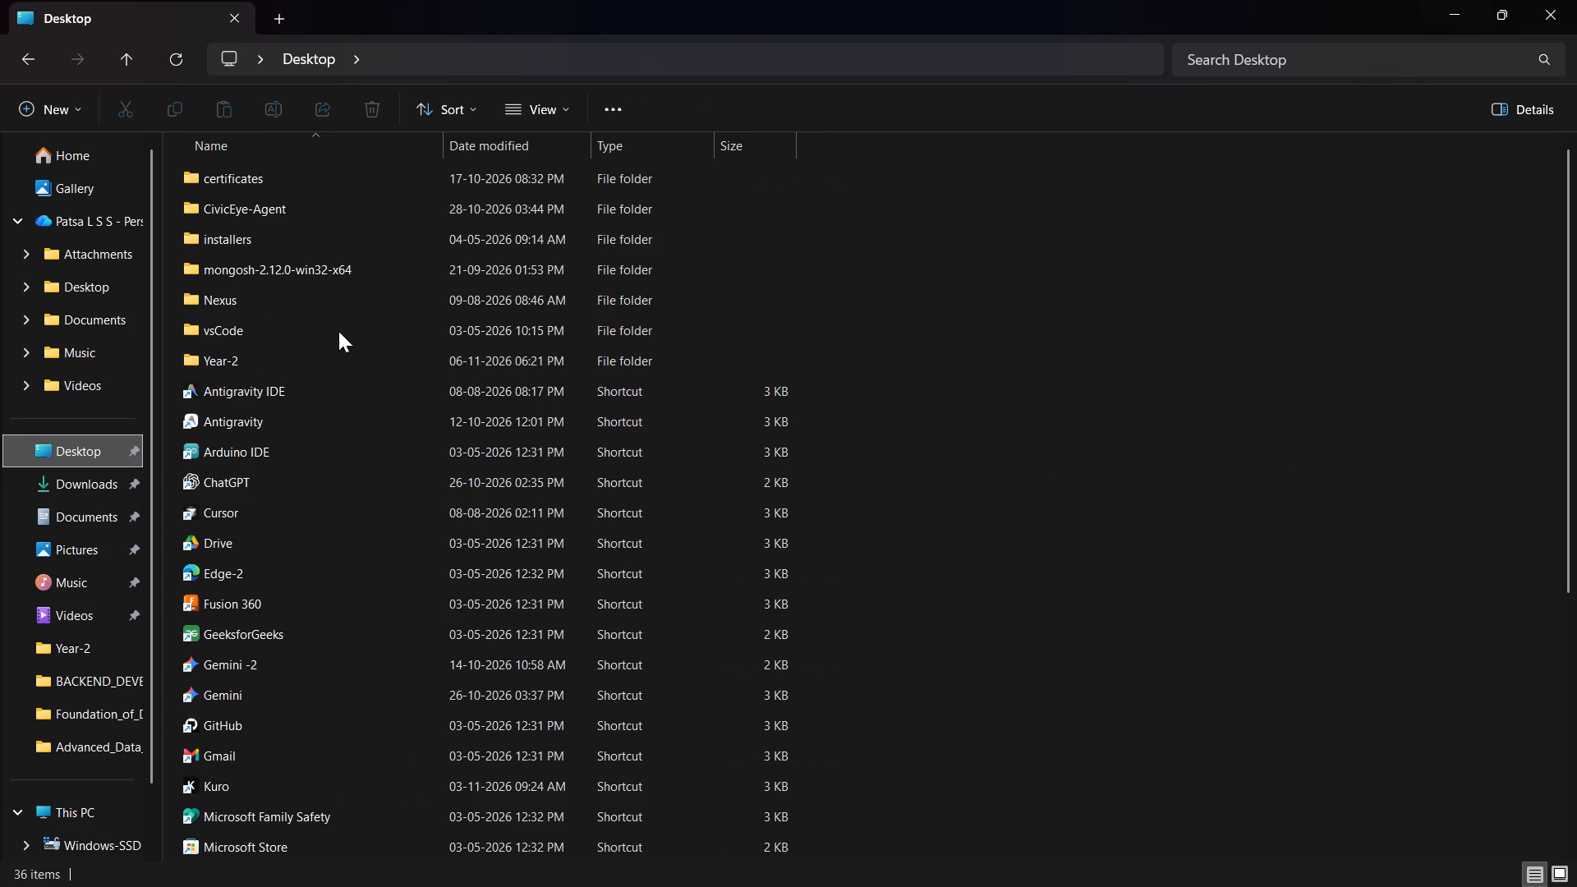
double_click(289, 359)
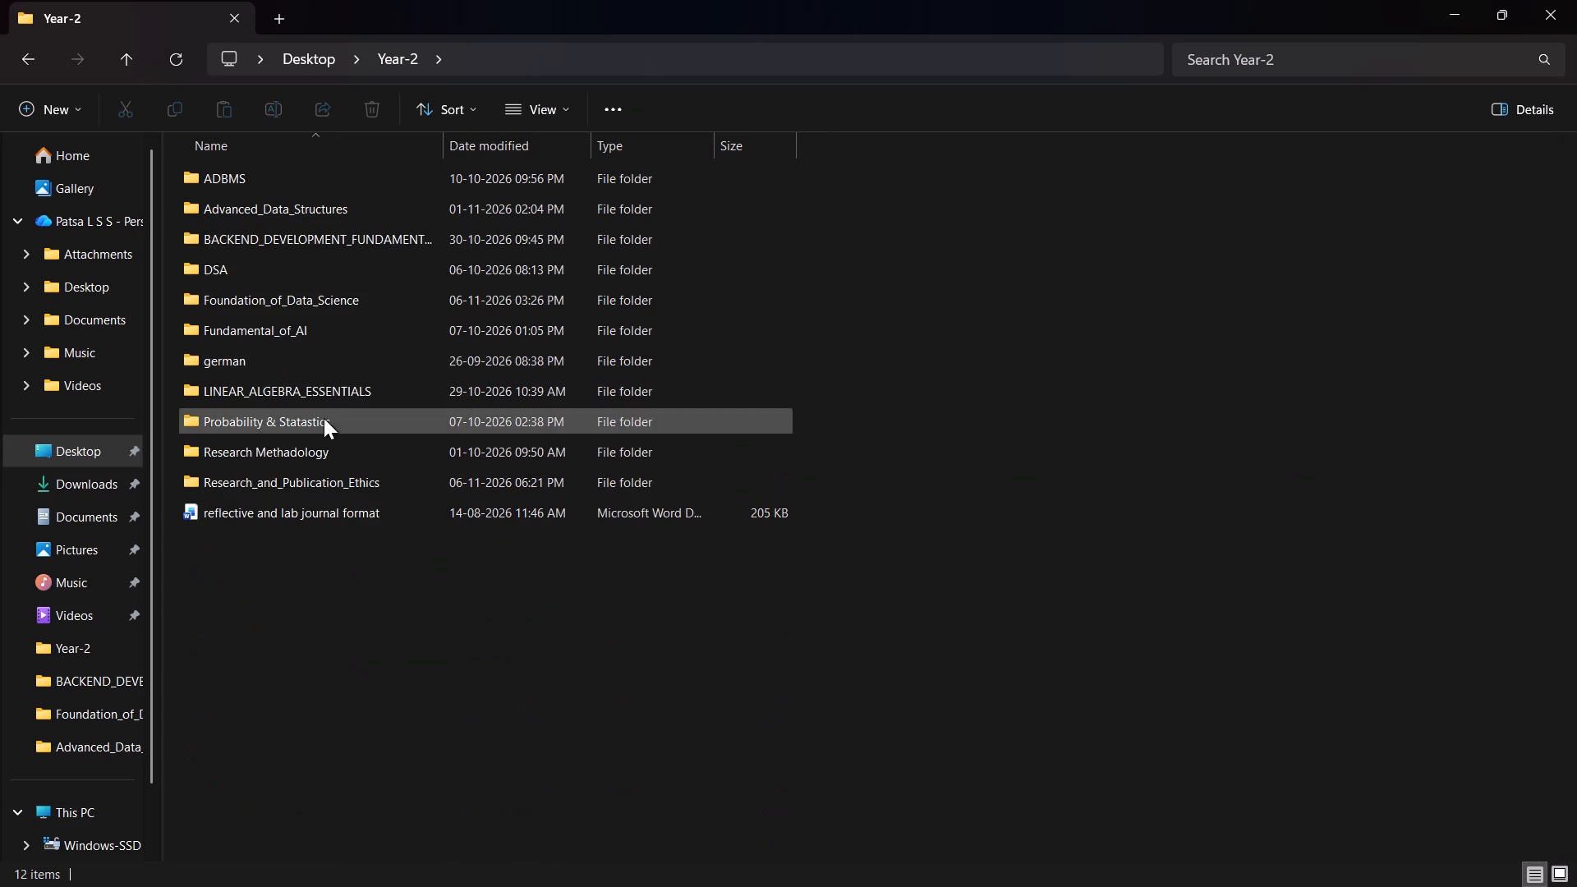
double_click(313, 240)
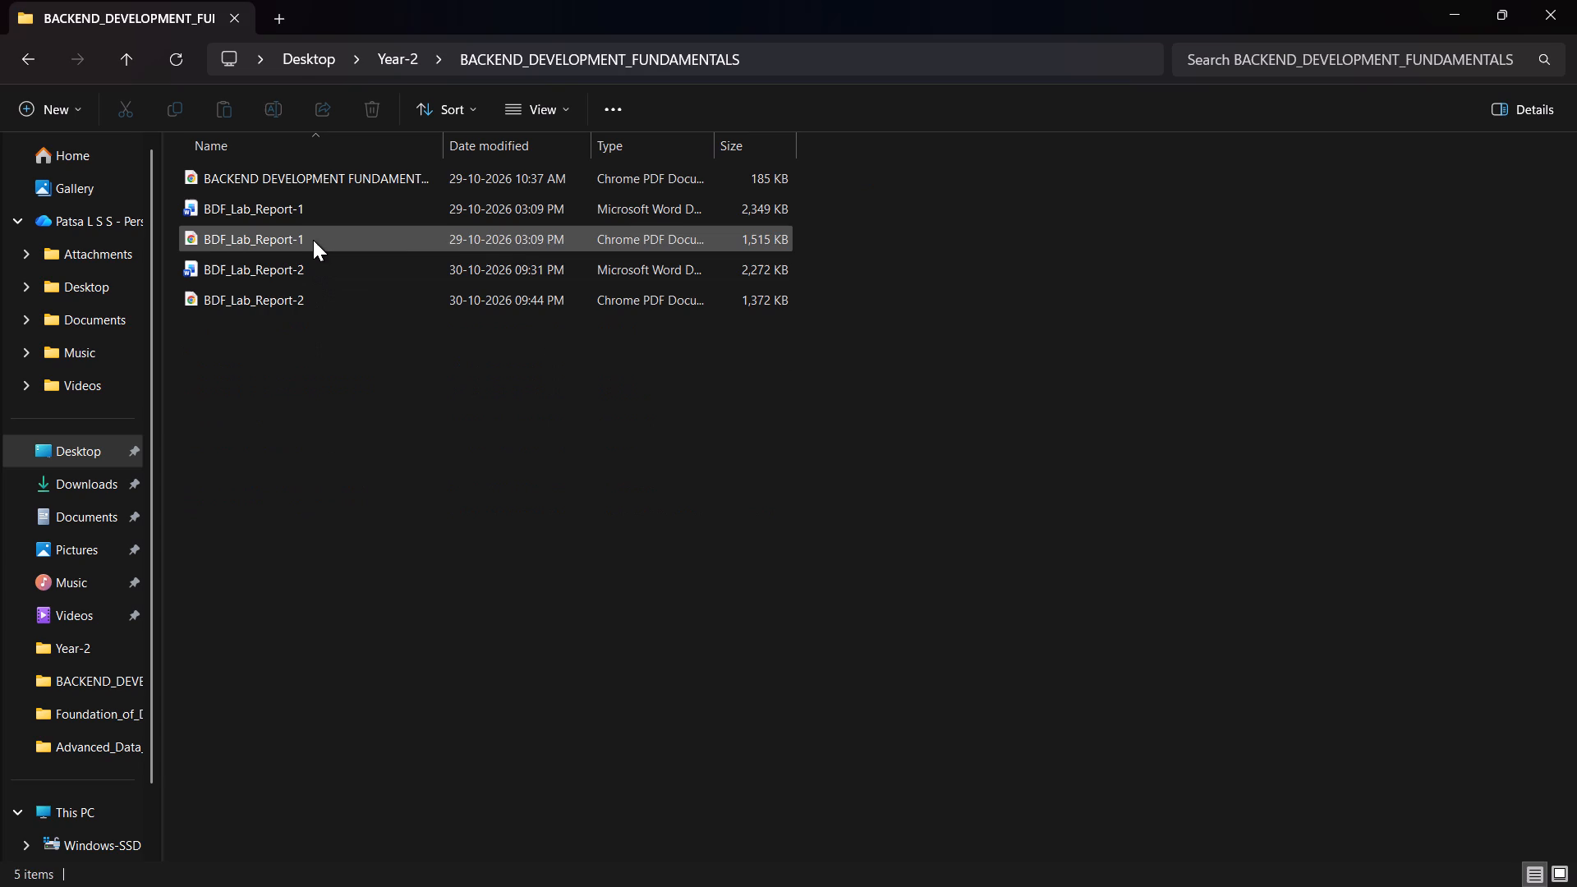
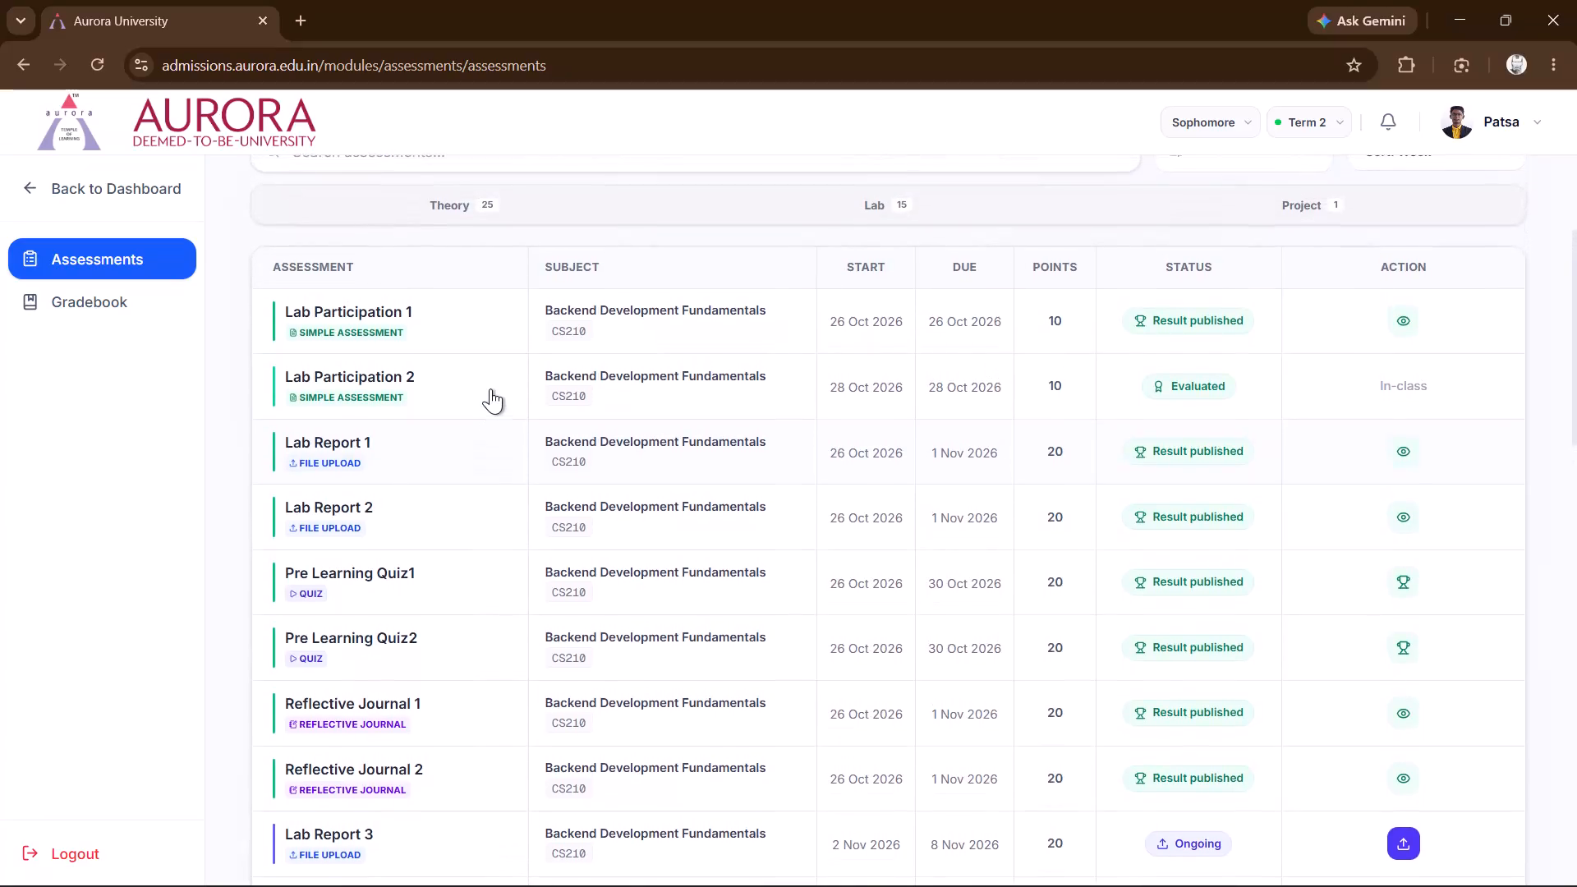
Look through the Backend Development Fundamentals assessment list on the Aurora portal for the lab reports and their status.
scroll(490, 388, up, 1)
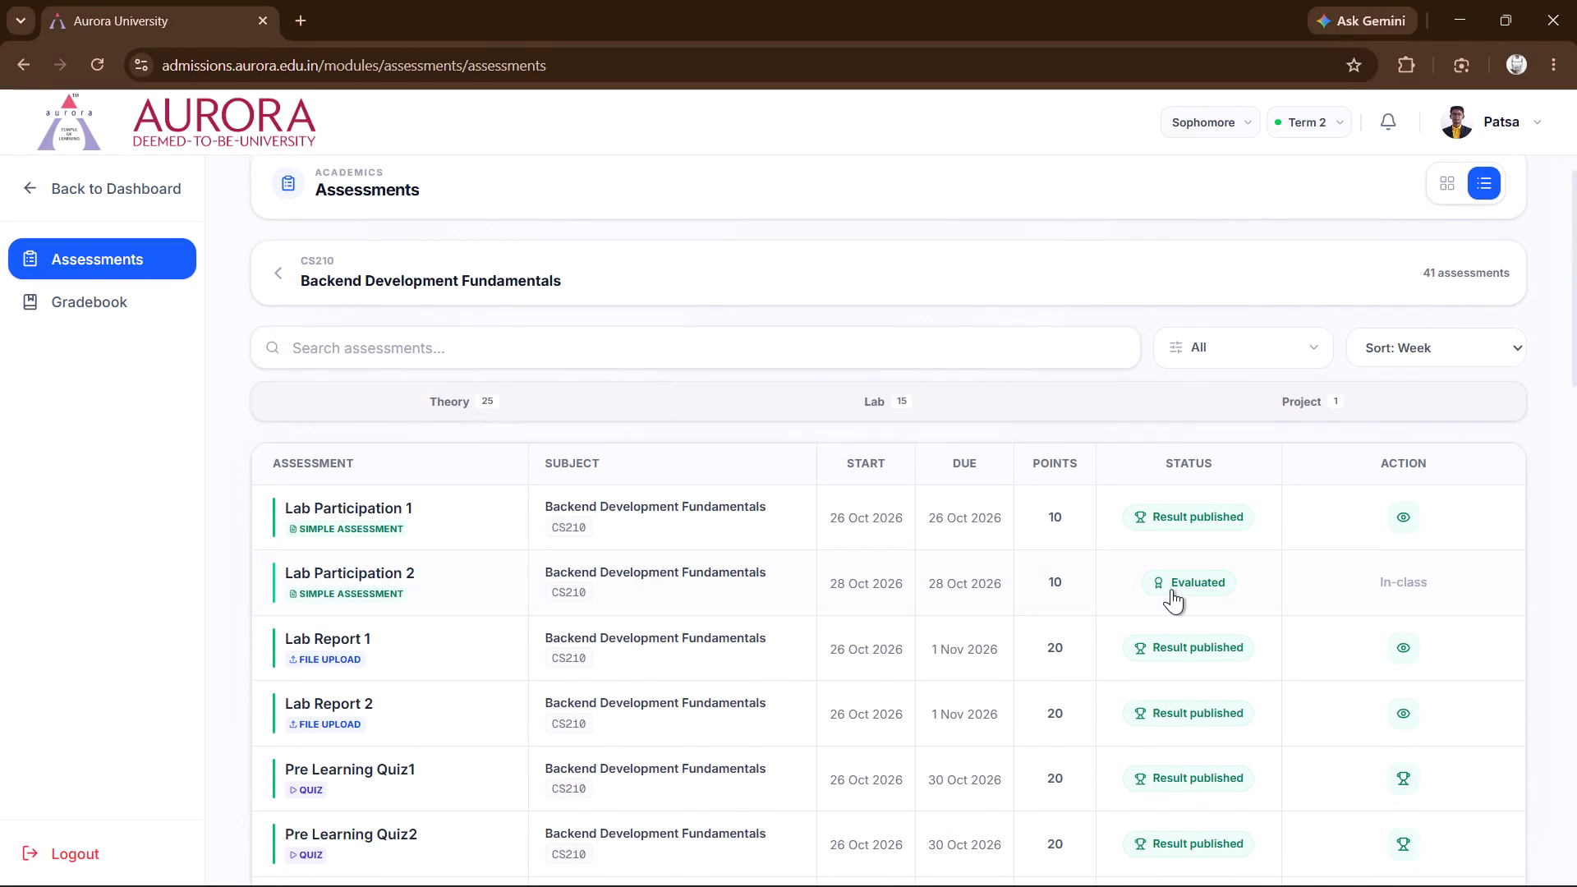
click(1173, 589)
click(918, 491)
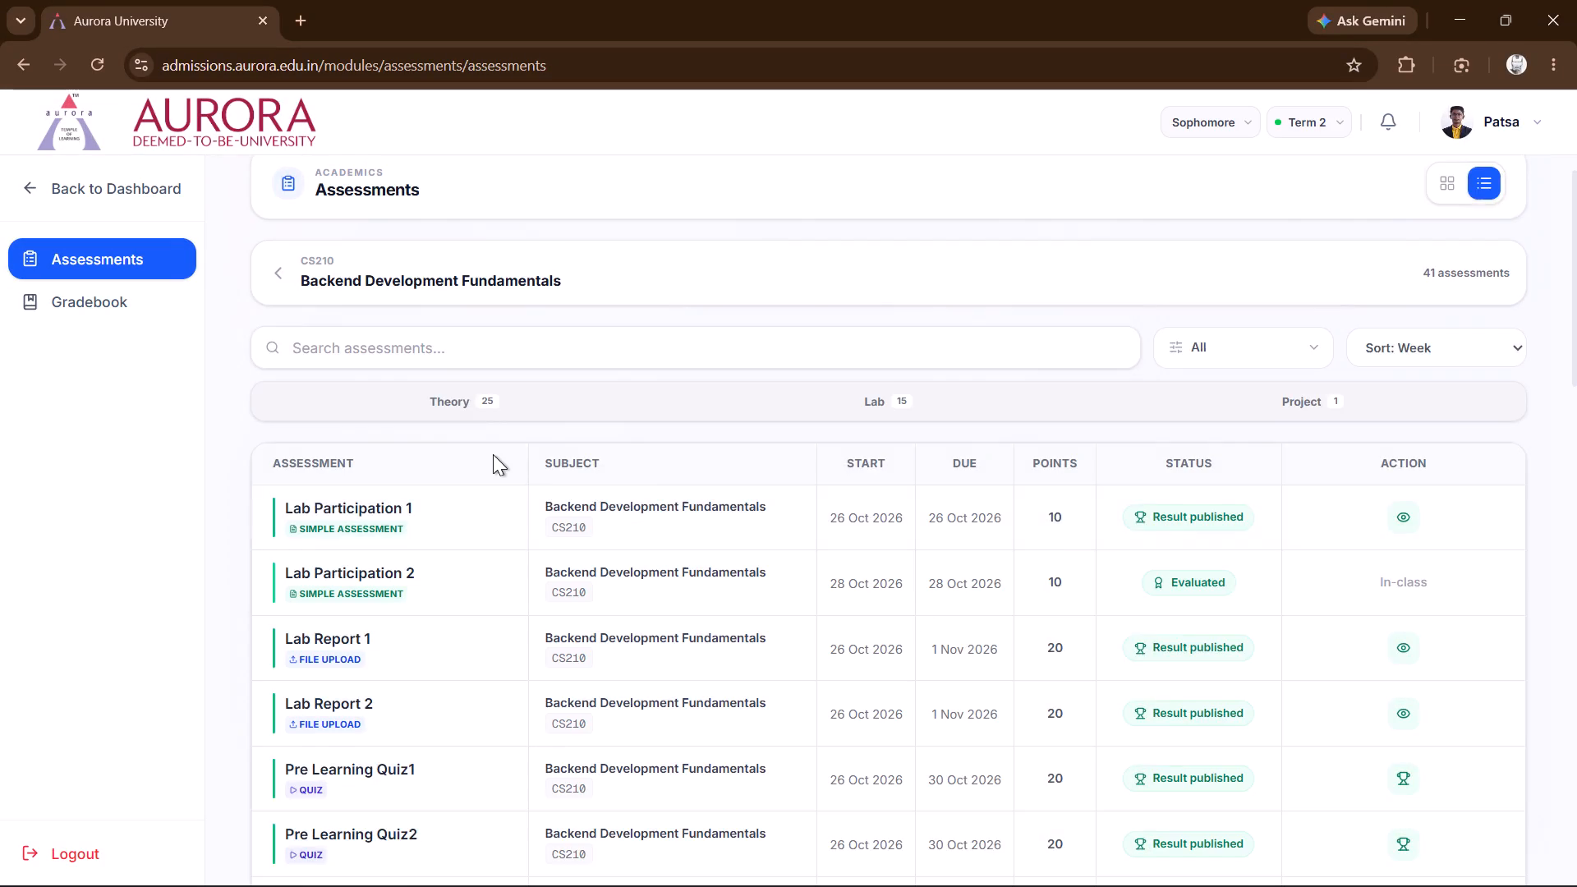
scroll(493, 454, up, 1)
scroll(783, 772, down, 1)
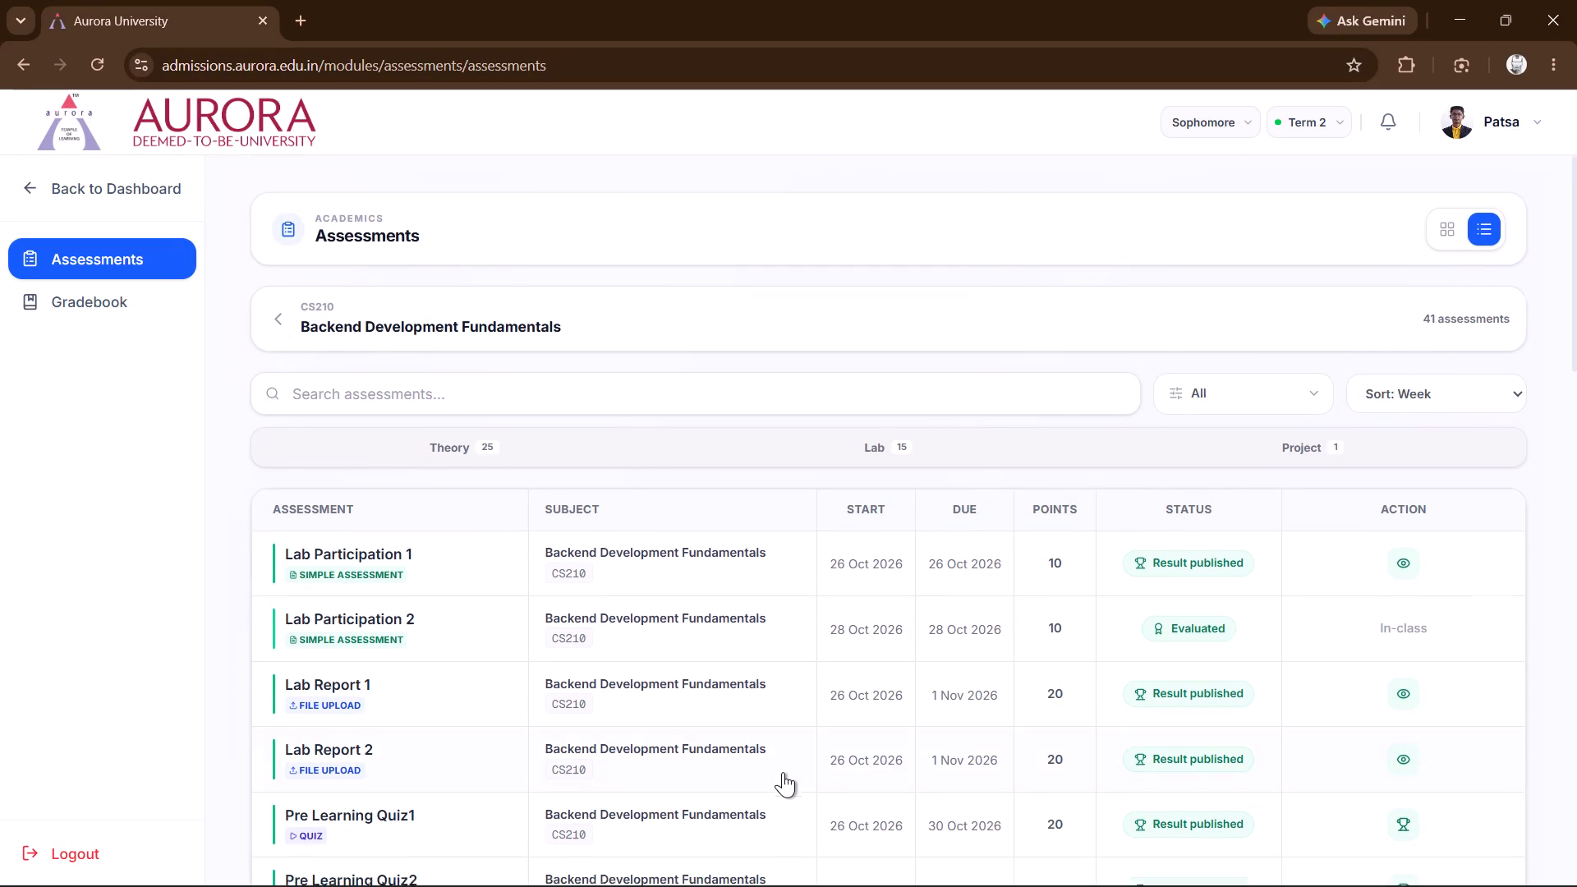
scroll(783, 772, down, 3)
scroll(783, 772, up, 4)
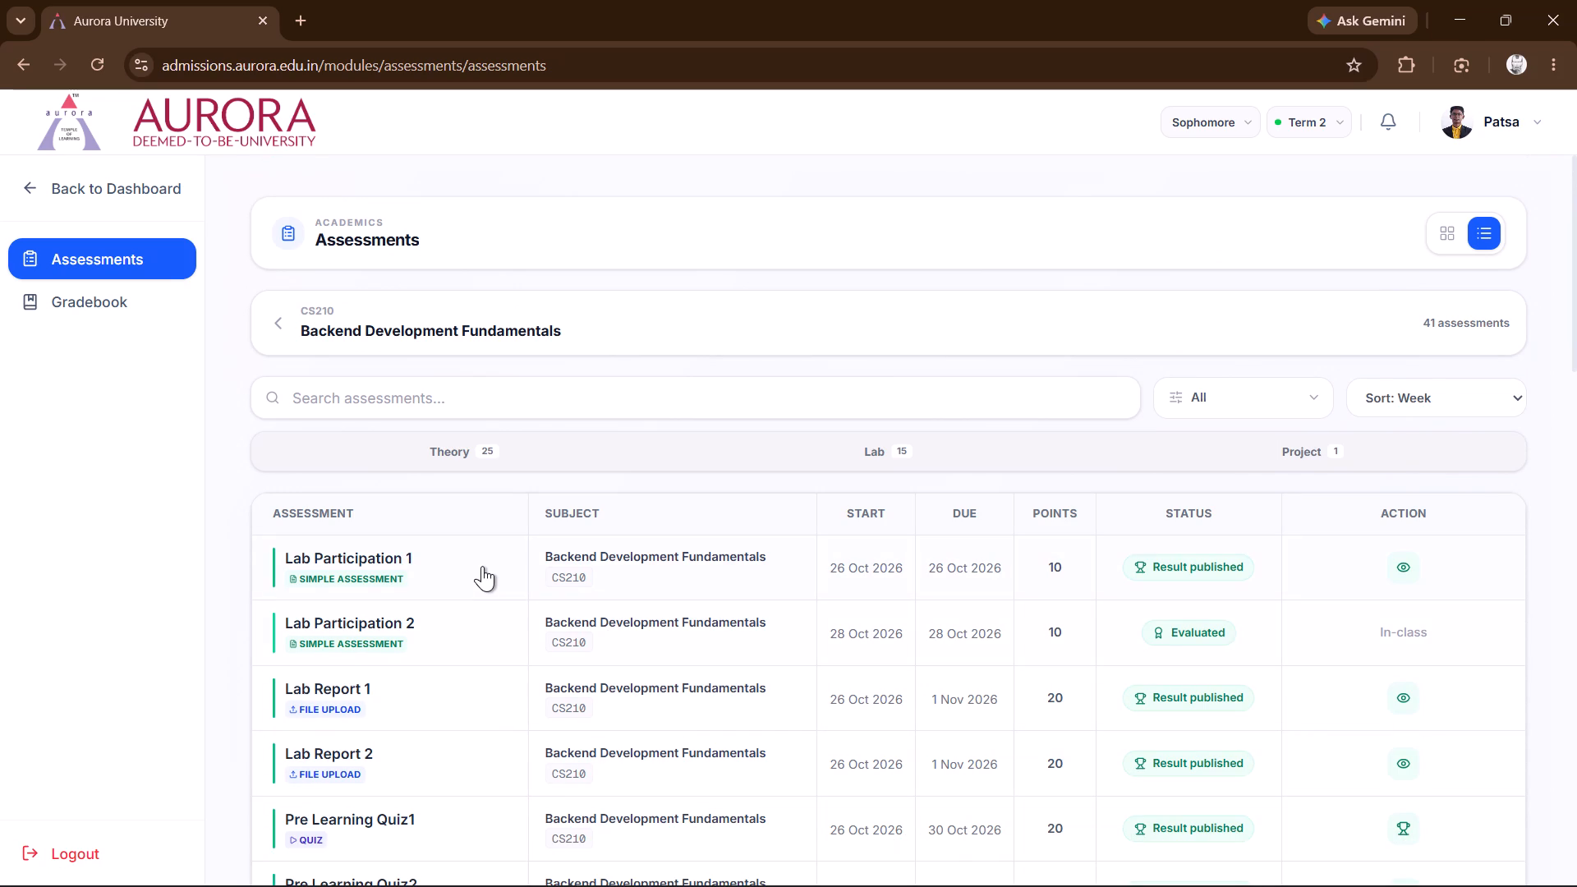
Open the NxtWave learning portal in a new browser tab.
click(300, 19)
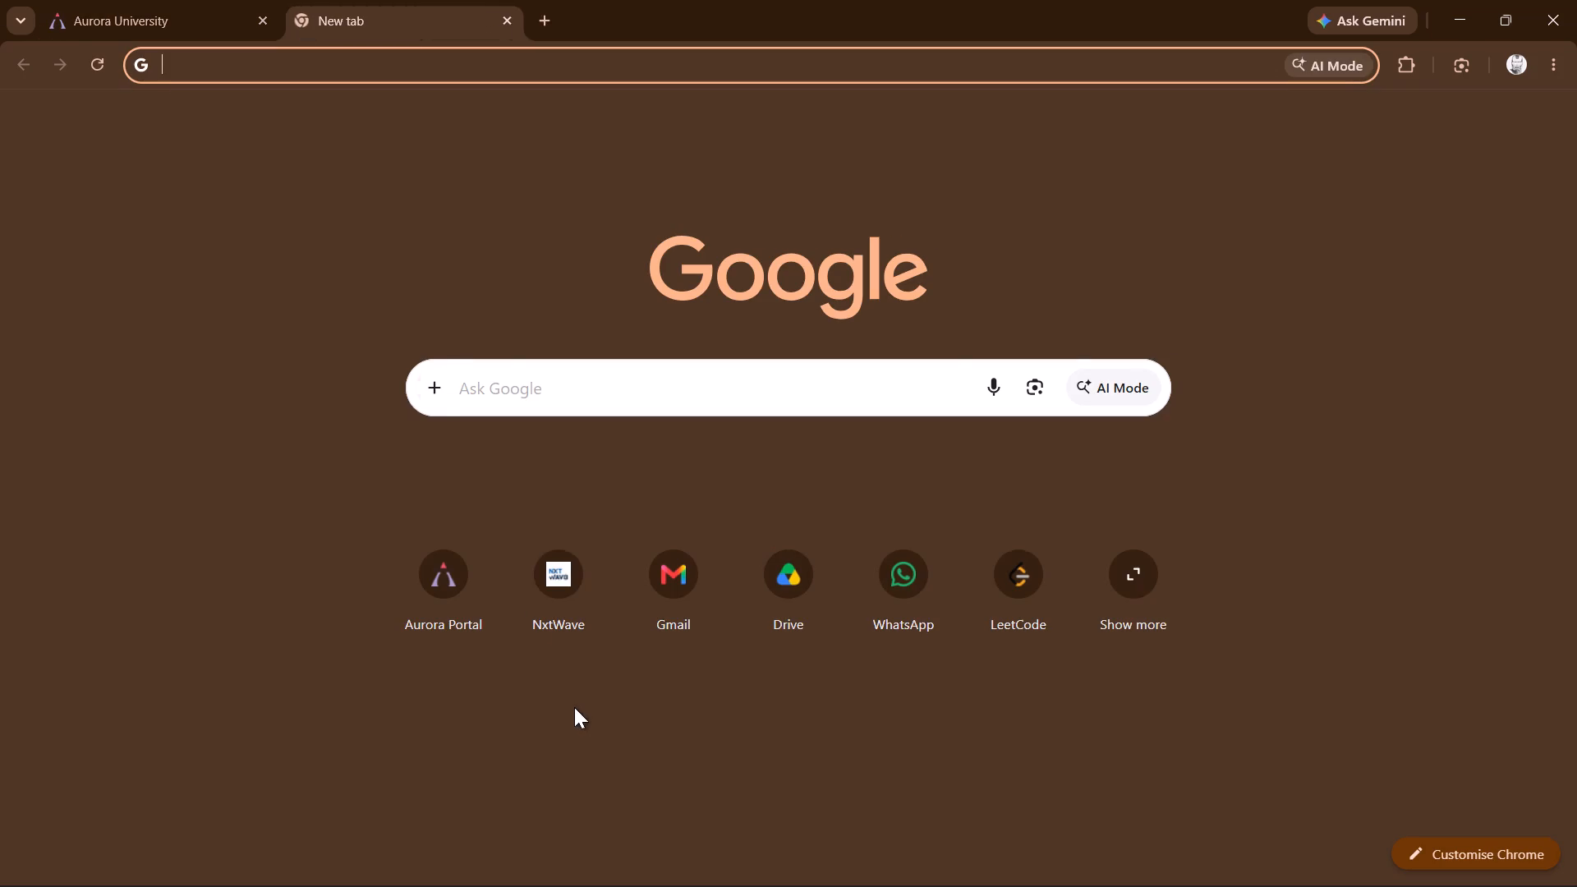
click(571, 581)
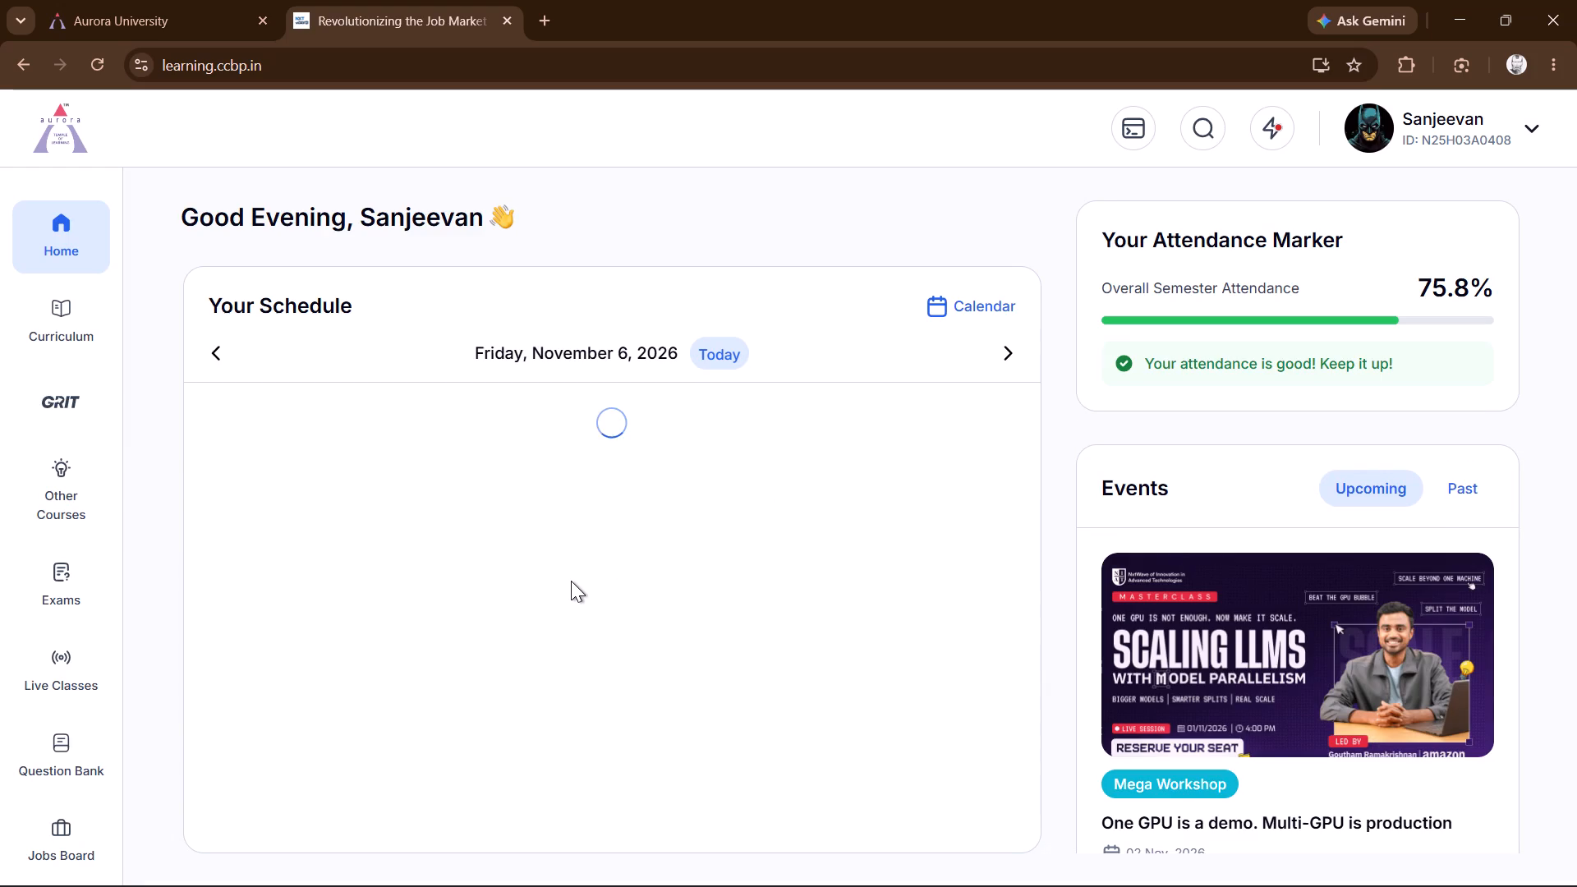
Look through the day's class schedule on the learning portal's home page.
scroll(571, 581, down, 2)
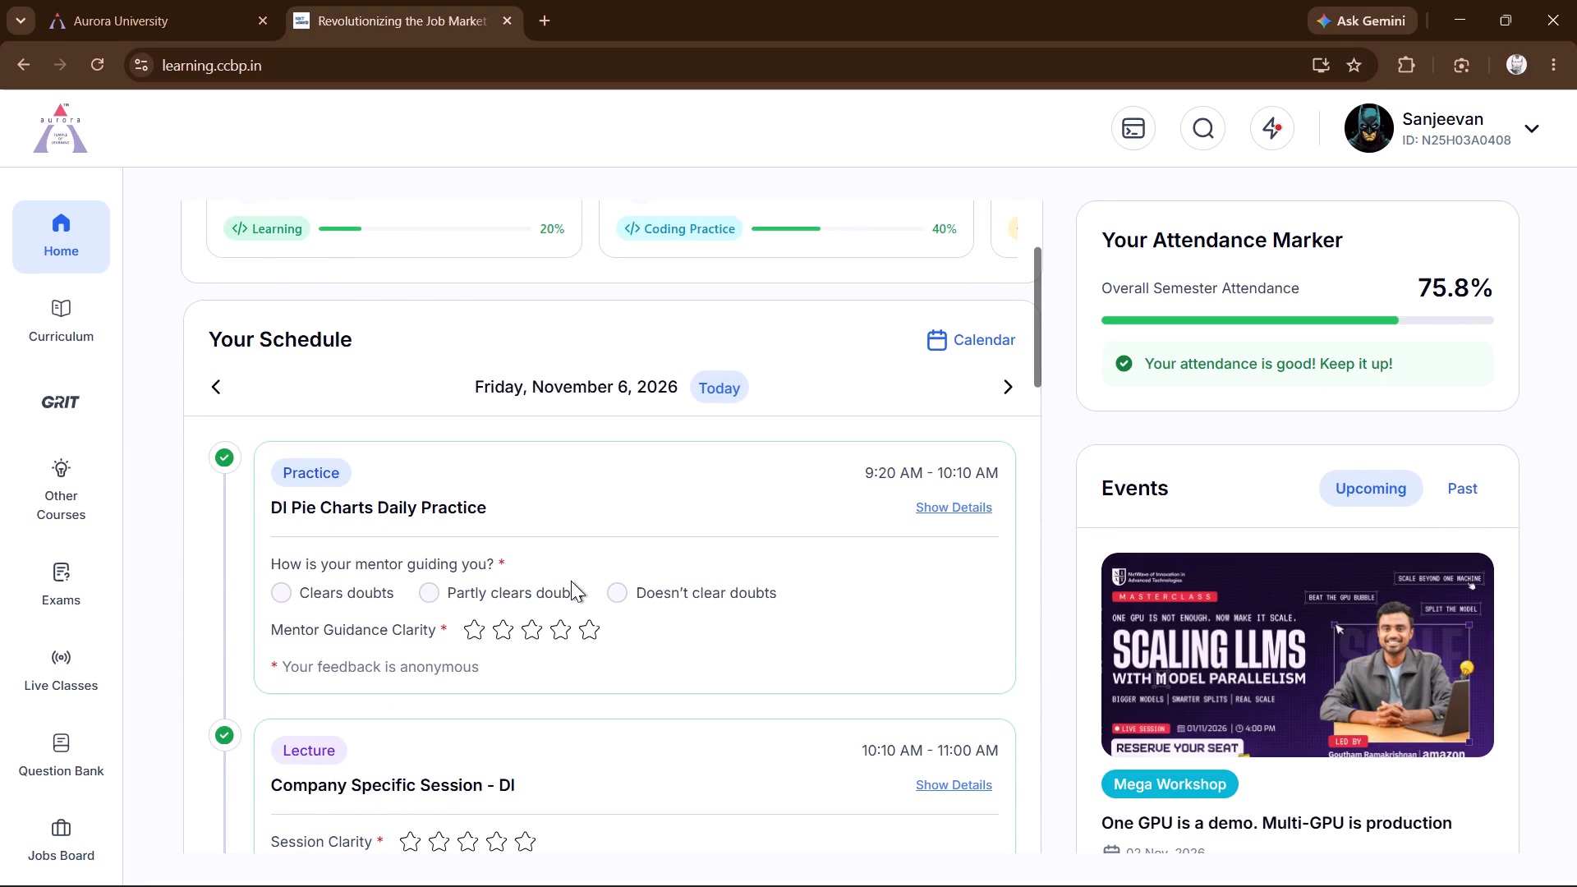
scroll(571, 581, down, 4)
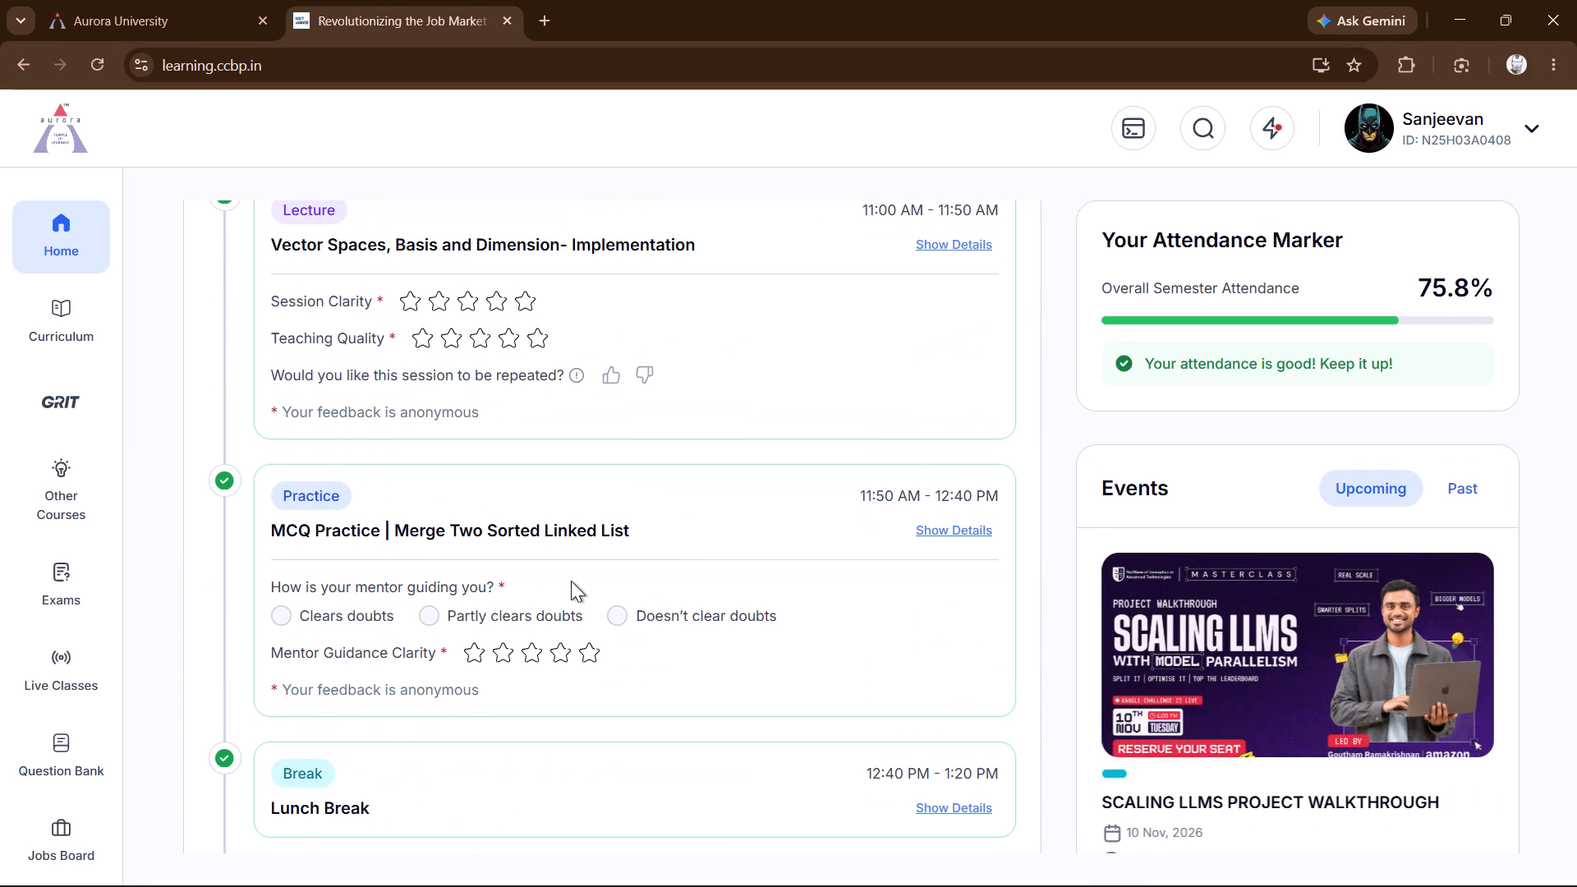
scroll(571, 581, down, 3)
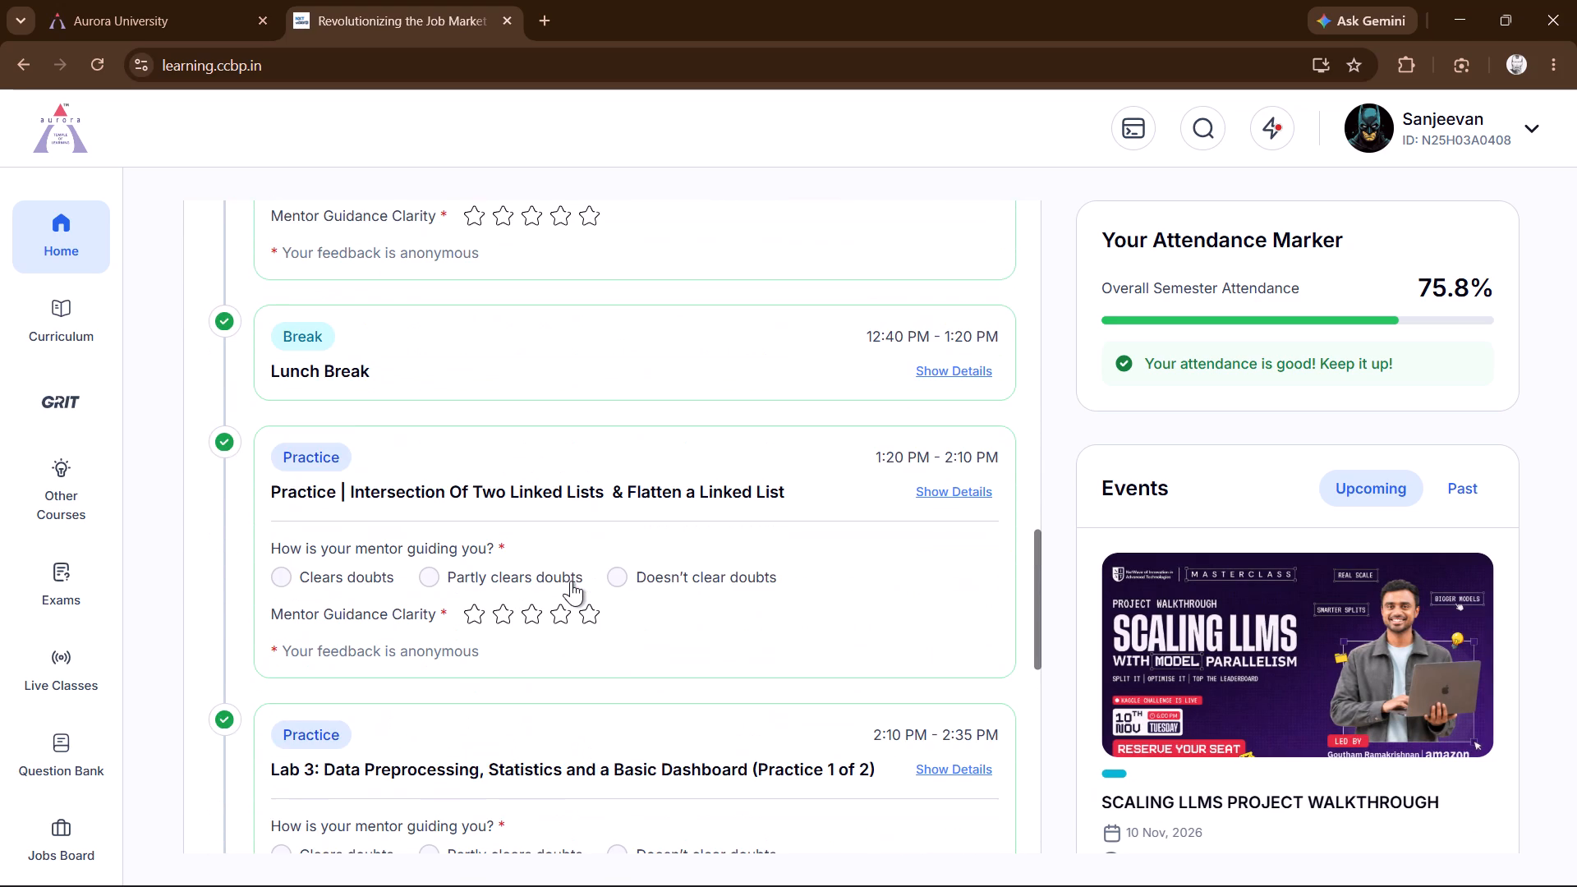
scroll(775, 568, down, 4)
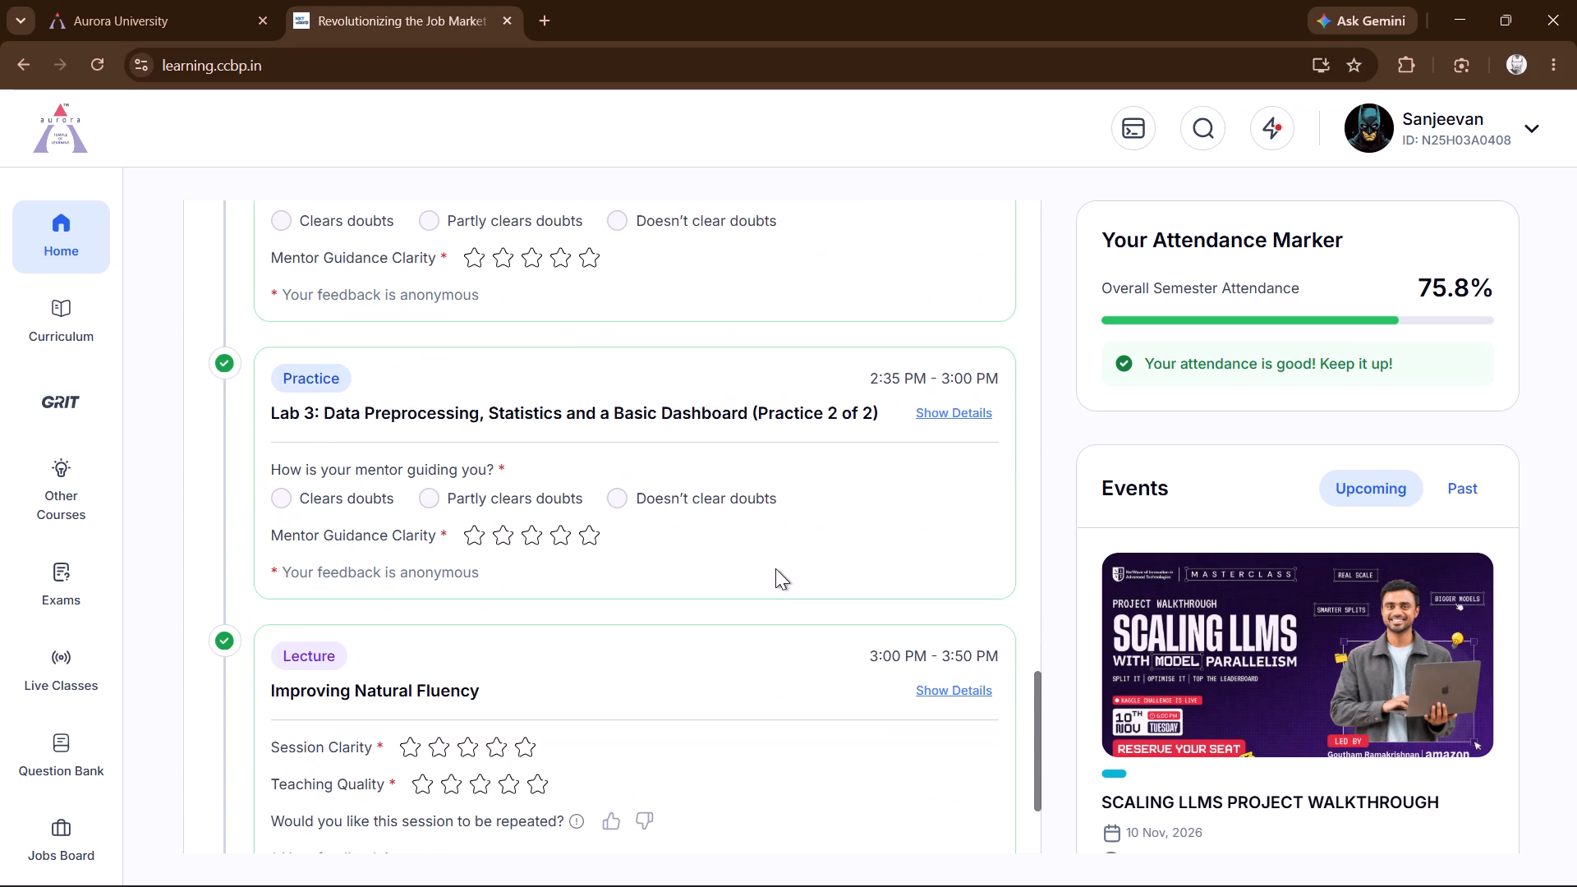
scroll(775, 568, down, 2)
scroll(775, 568, up, 9)
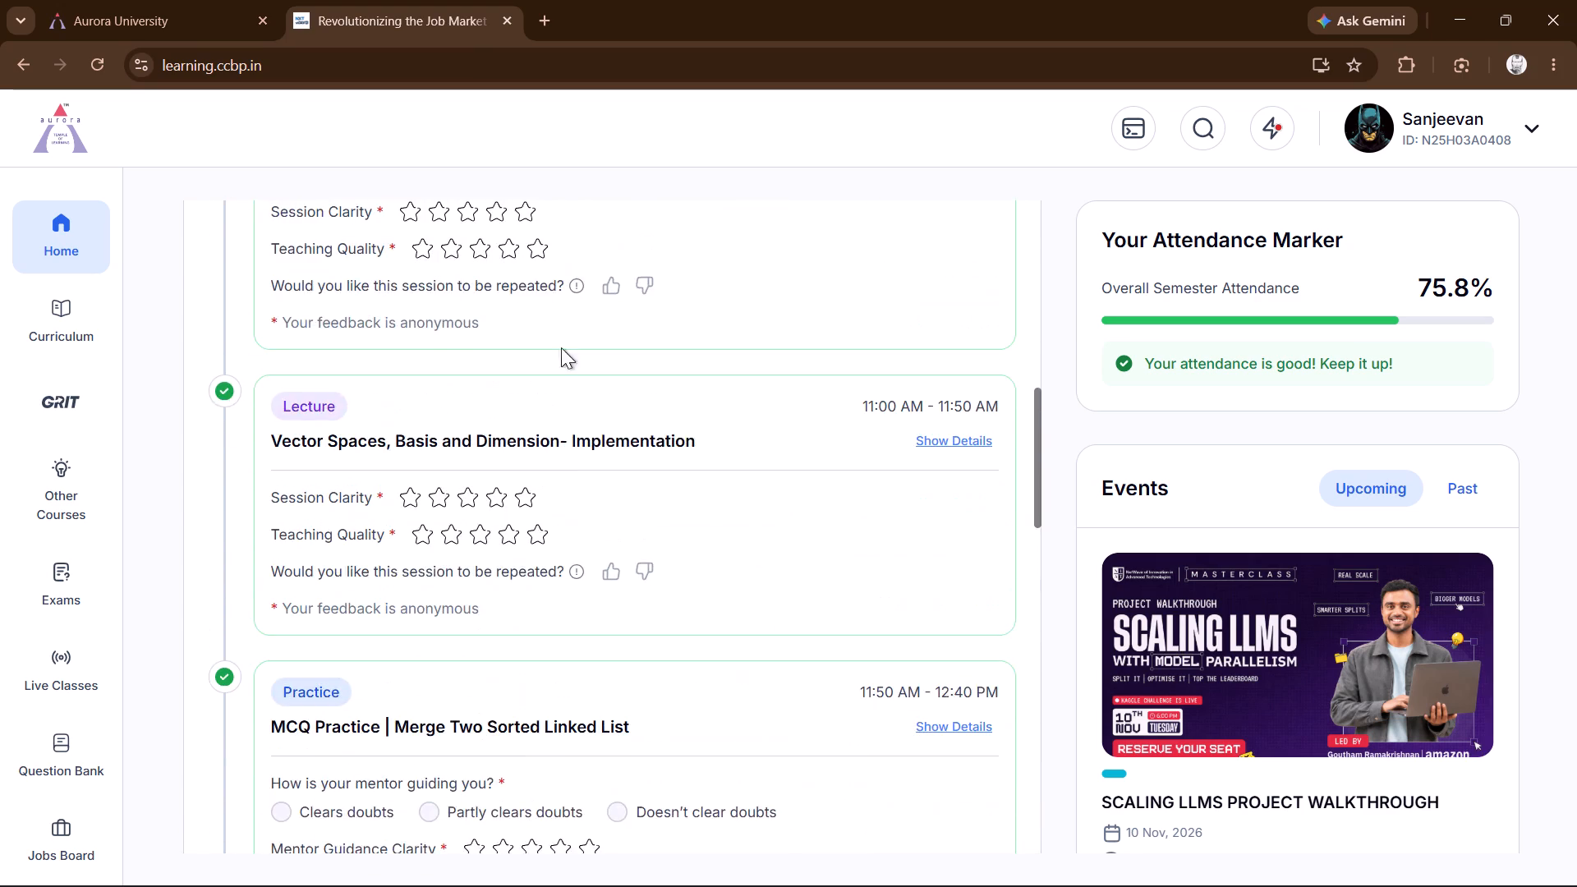
scroll(521, 308, up, 7)
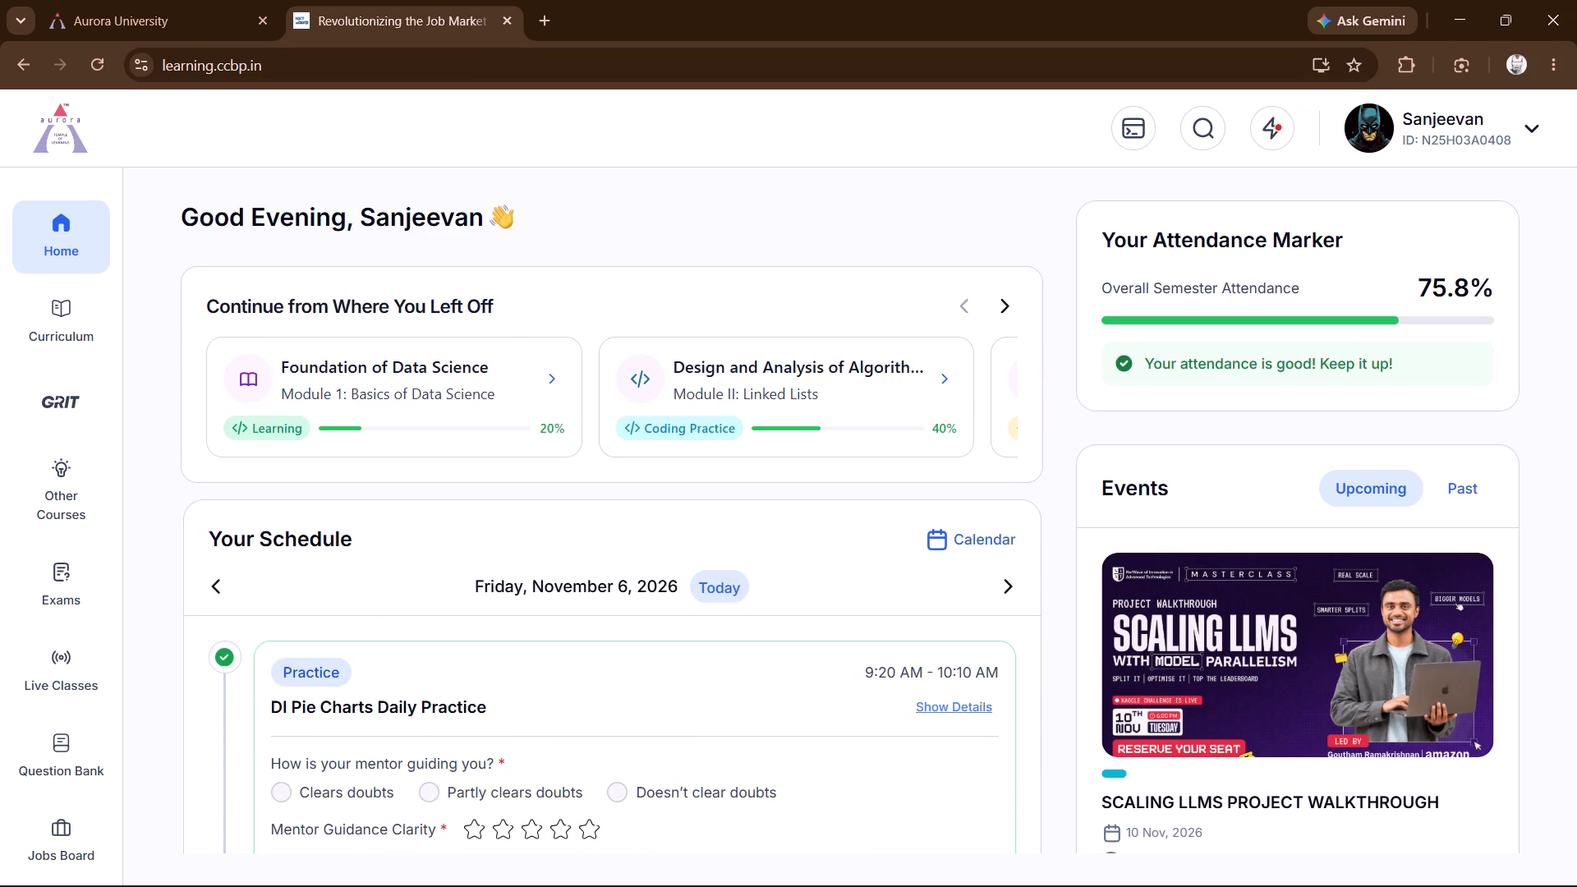
Open the Backend Development Fundamentals course and show the last Coding Practice under SQLite and Database Operations.
scroll(456, 410, left, 6)
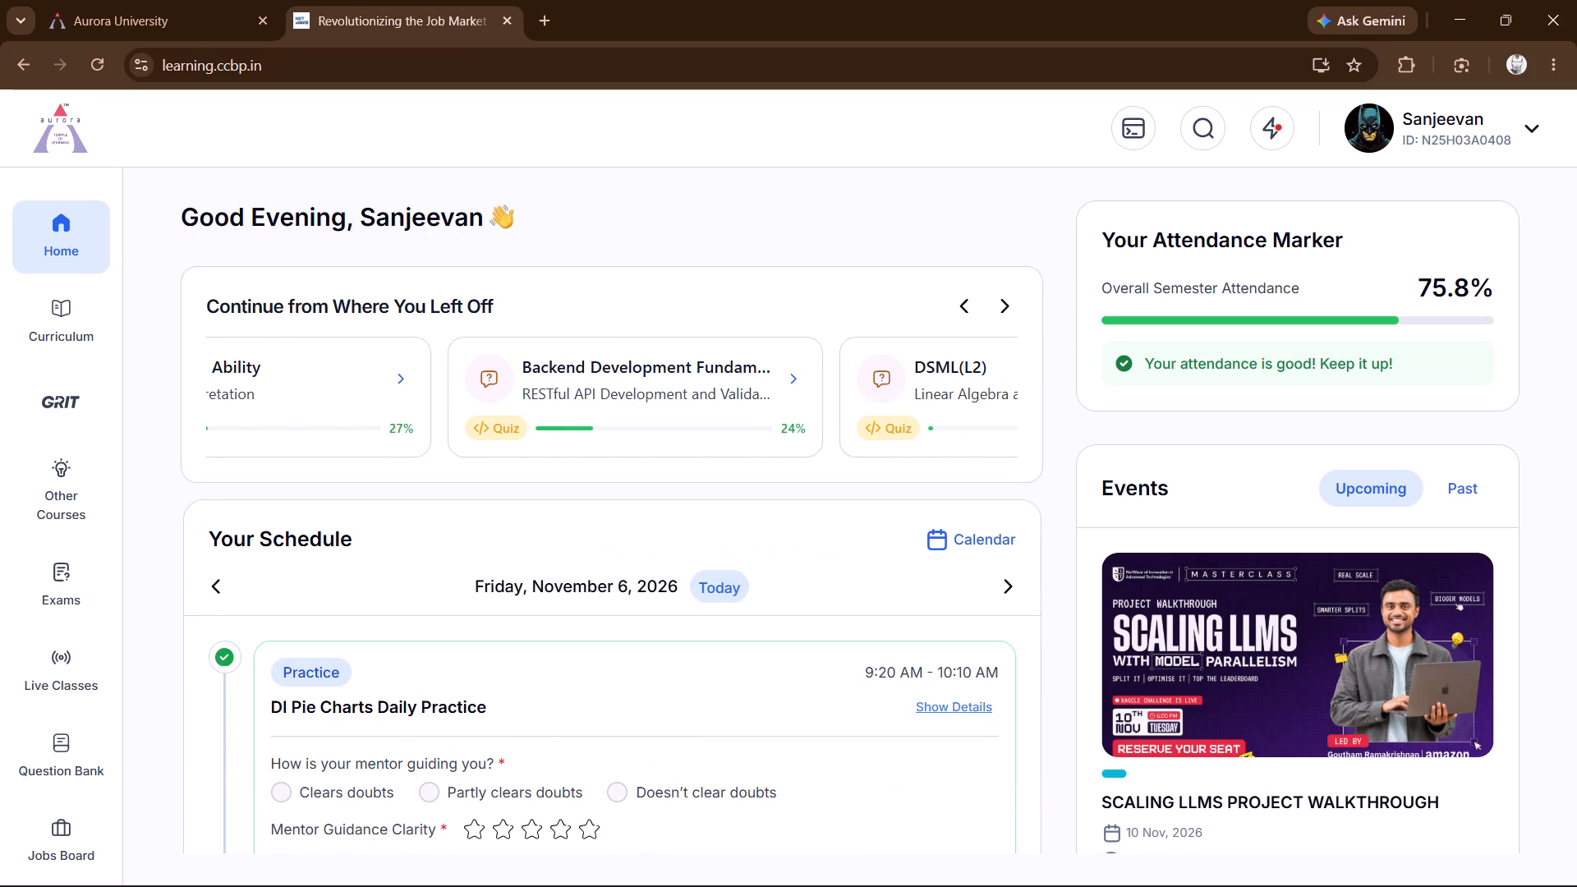
click(719, 407)
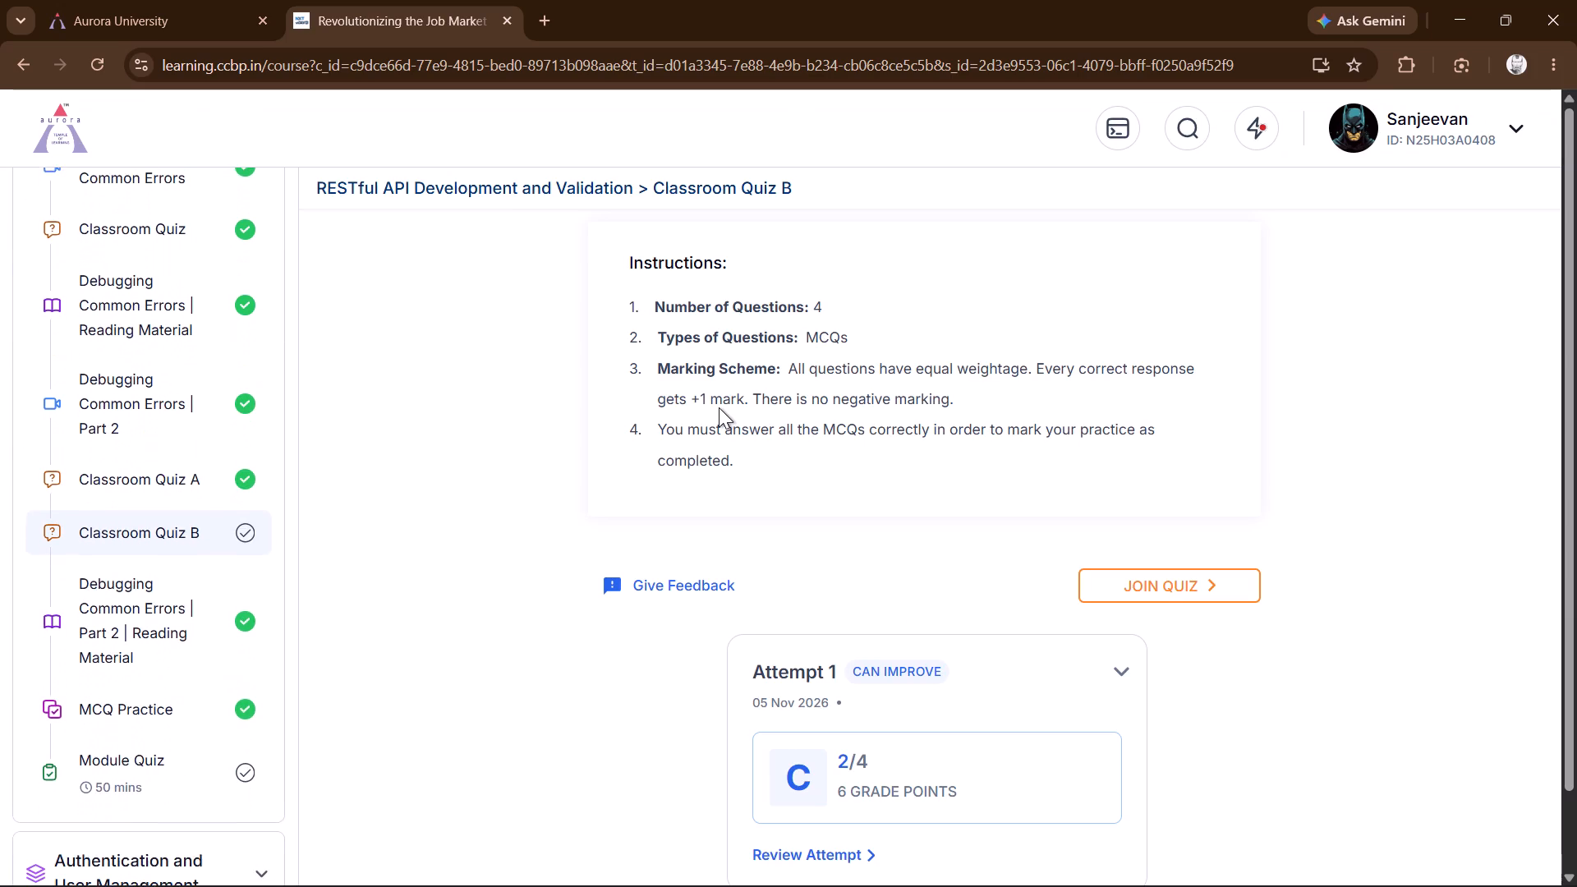
scroll(143, 365, up, 6)
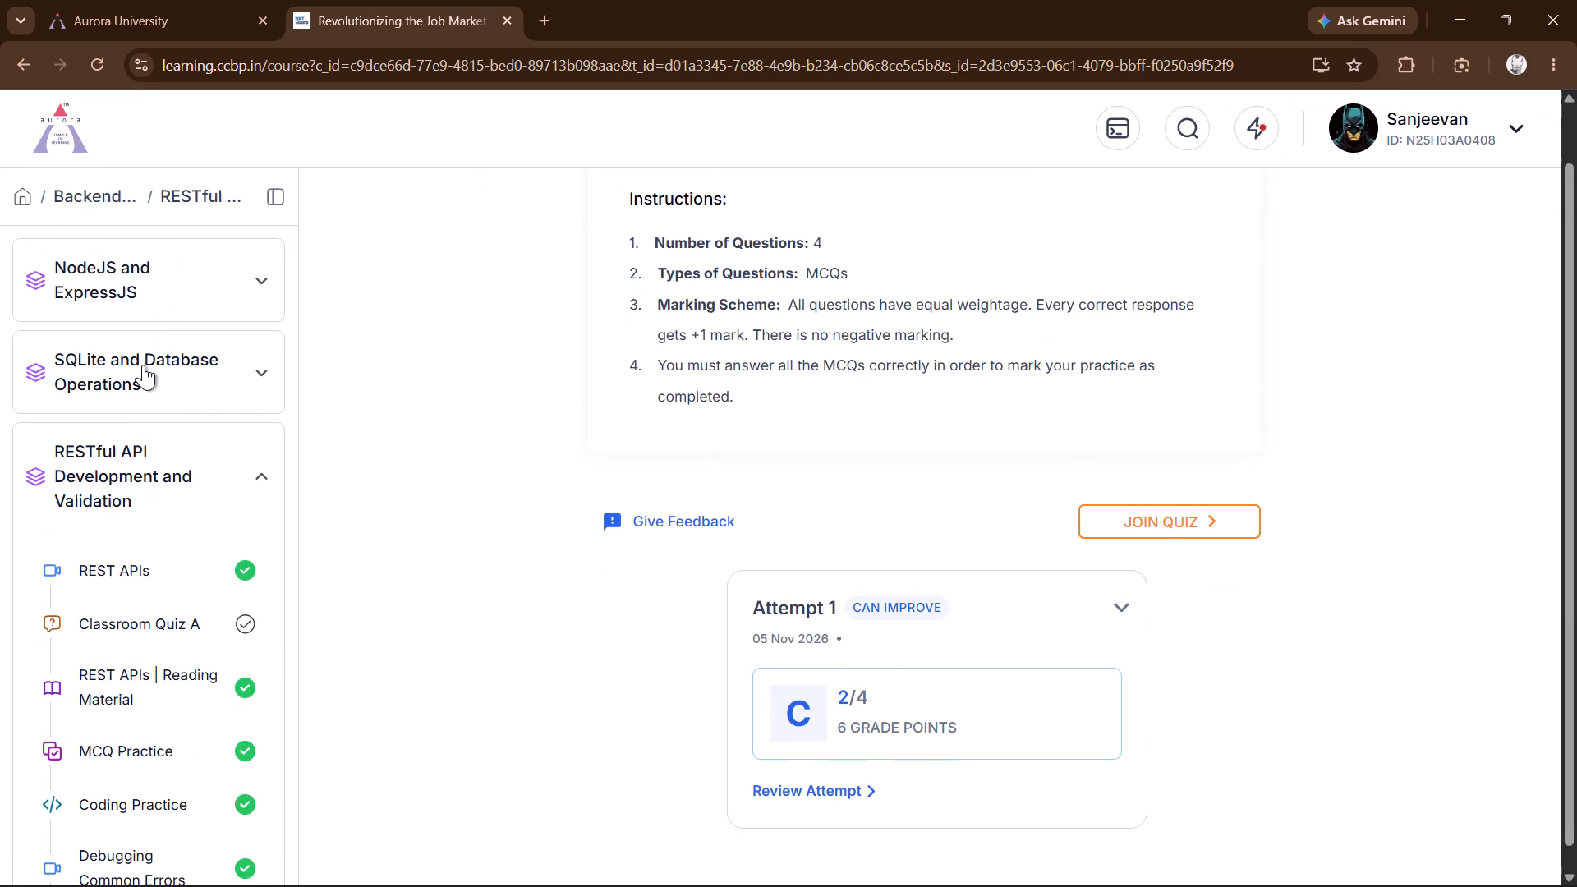
click(143, 365)
scroll(195, 604, down, 2)
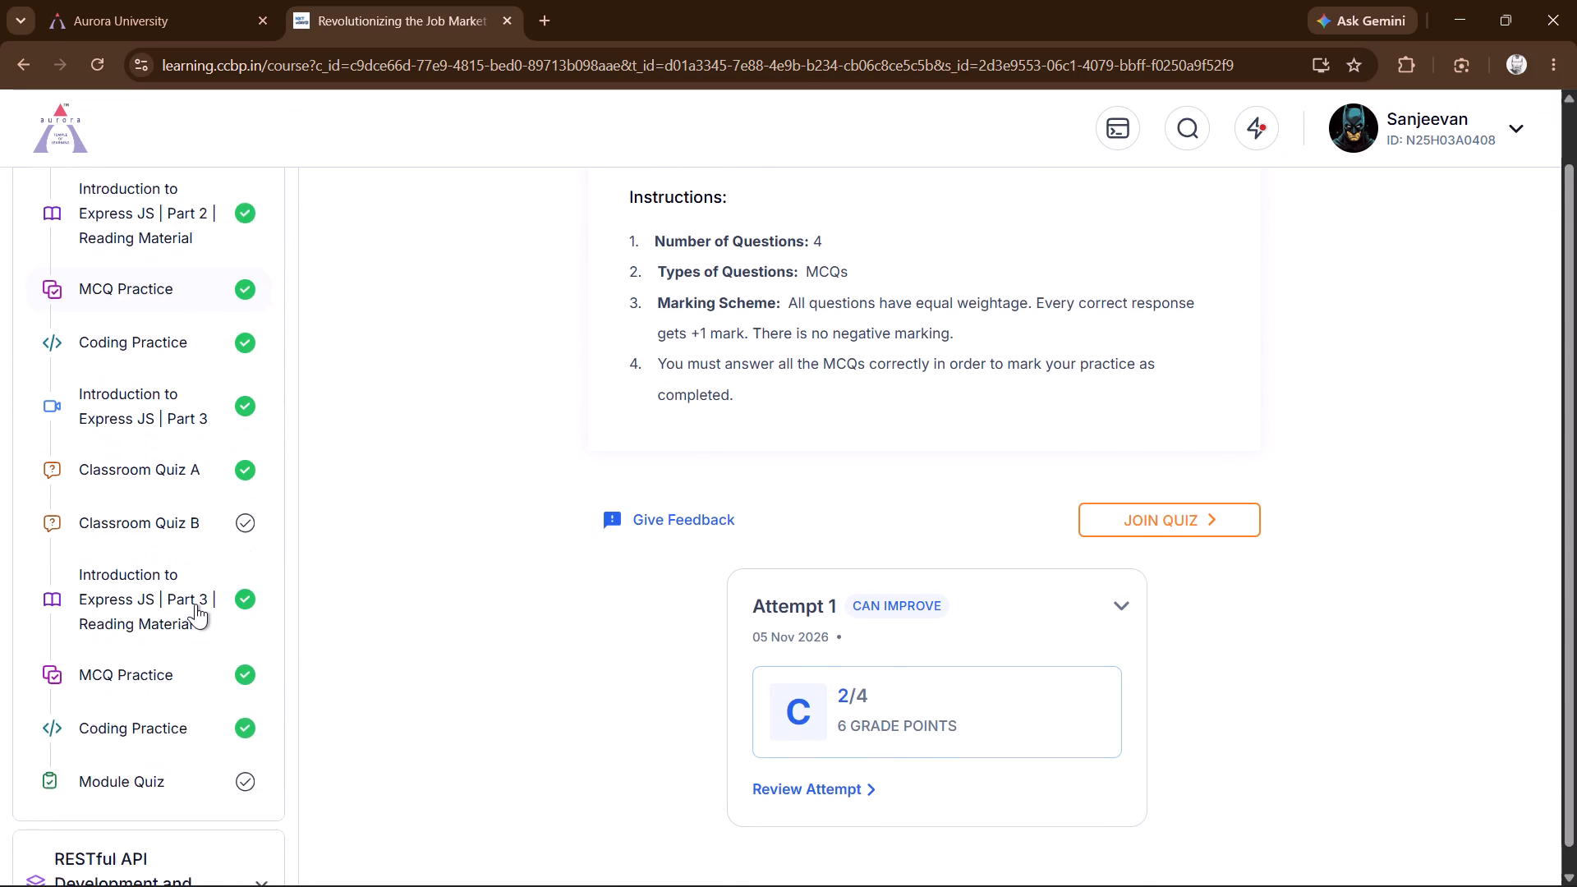
scroll(195, 604, down, 2)
click(167, 627)
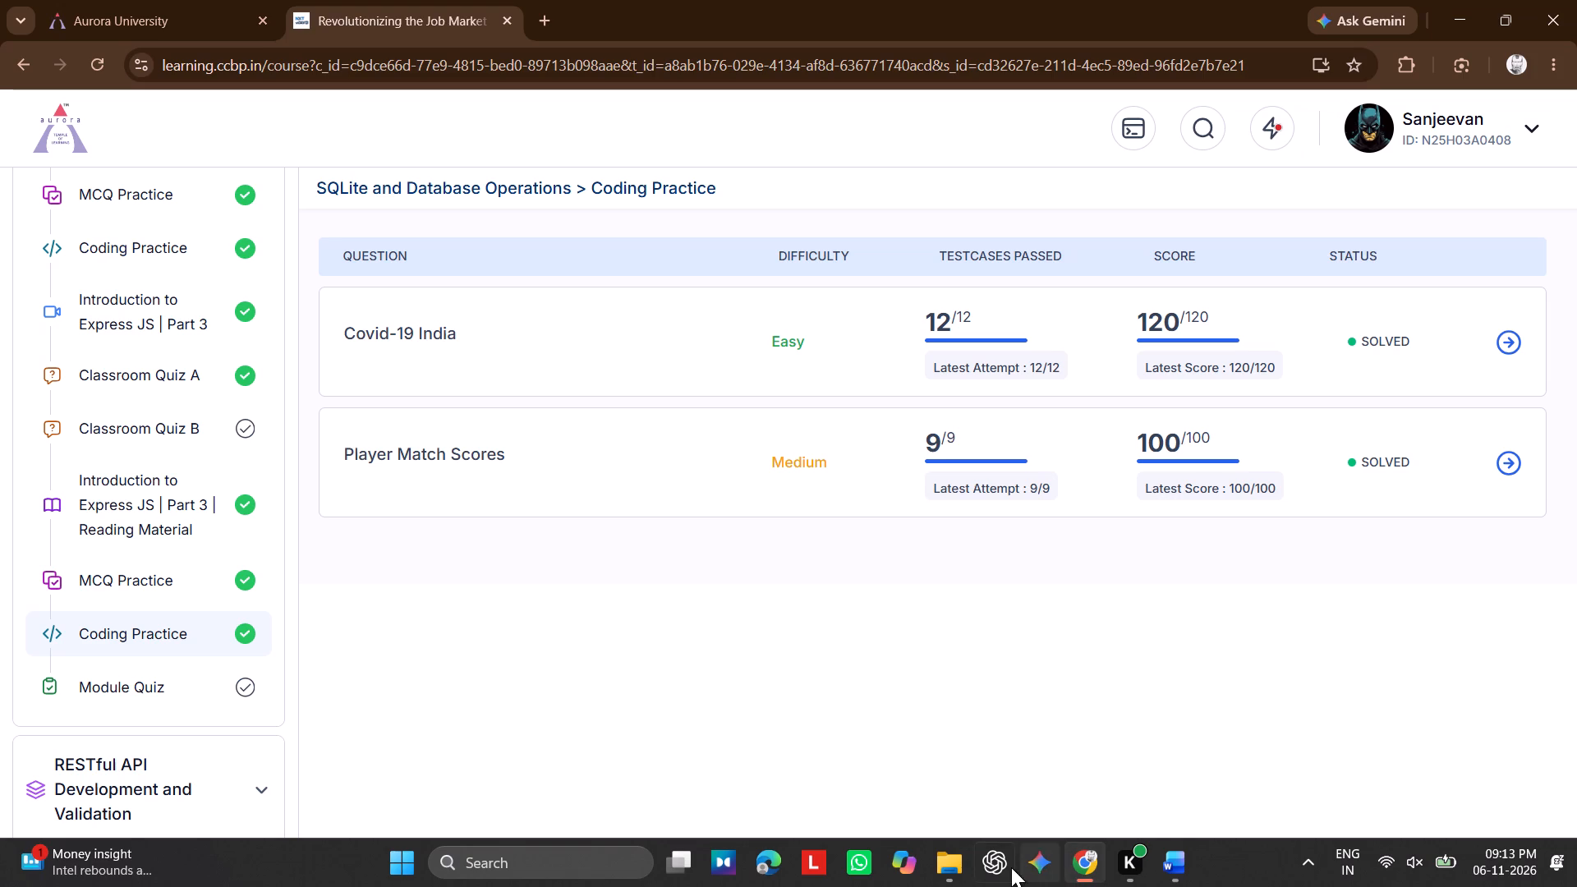
Switch to Word and bring up the BDF_Lab_Report-2 document.
click(1158, 862)
click(1114, 777)
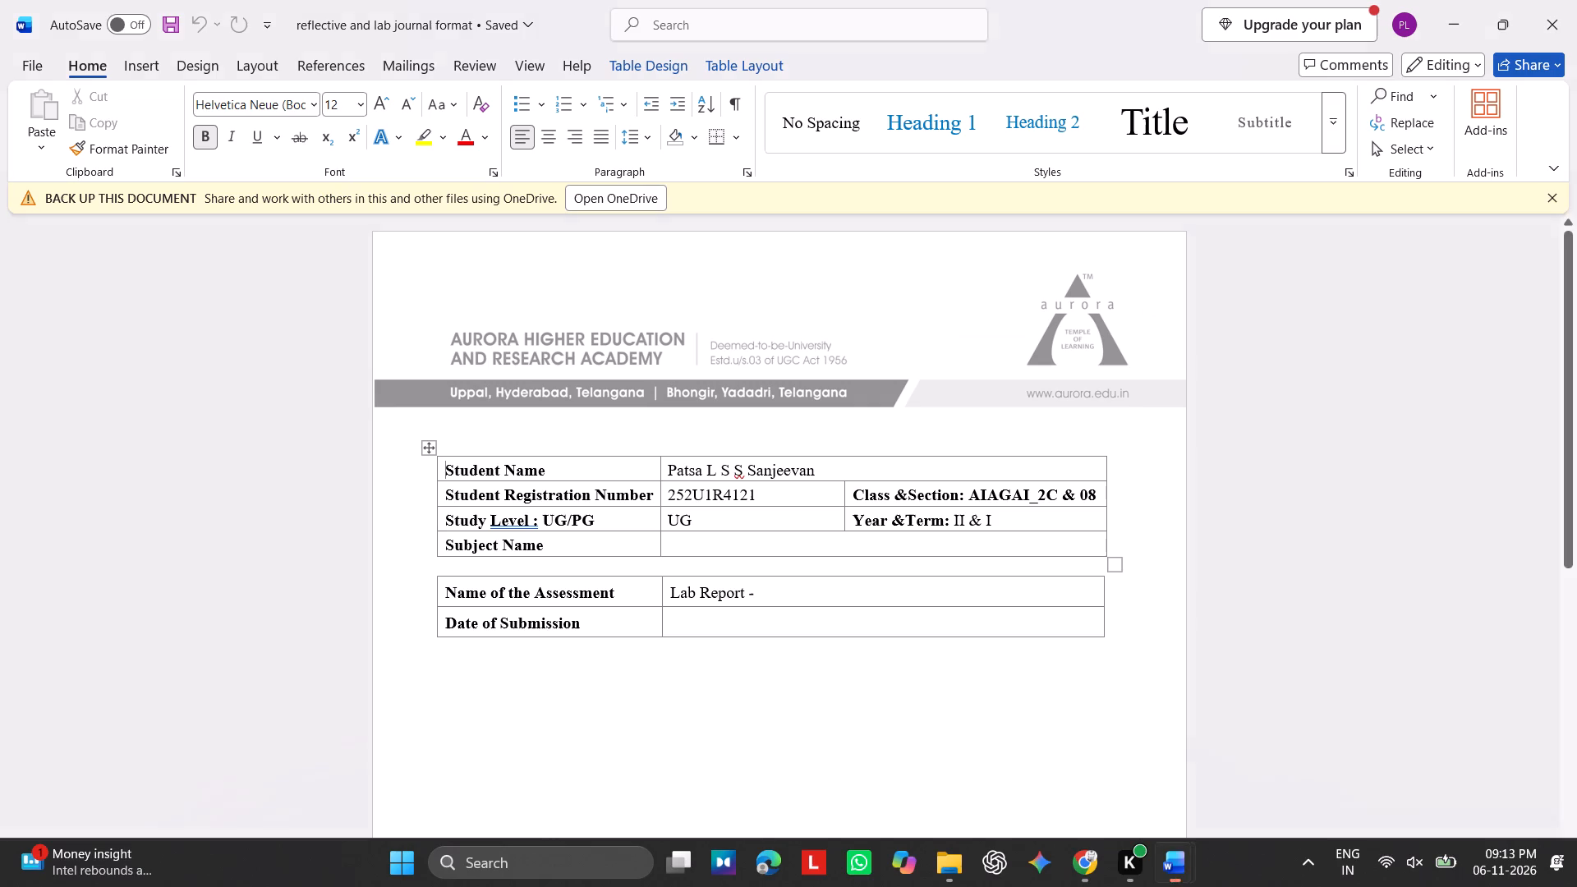
click(1214, 802)
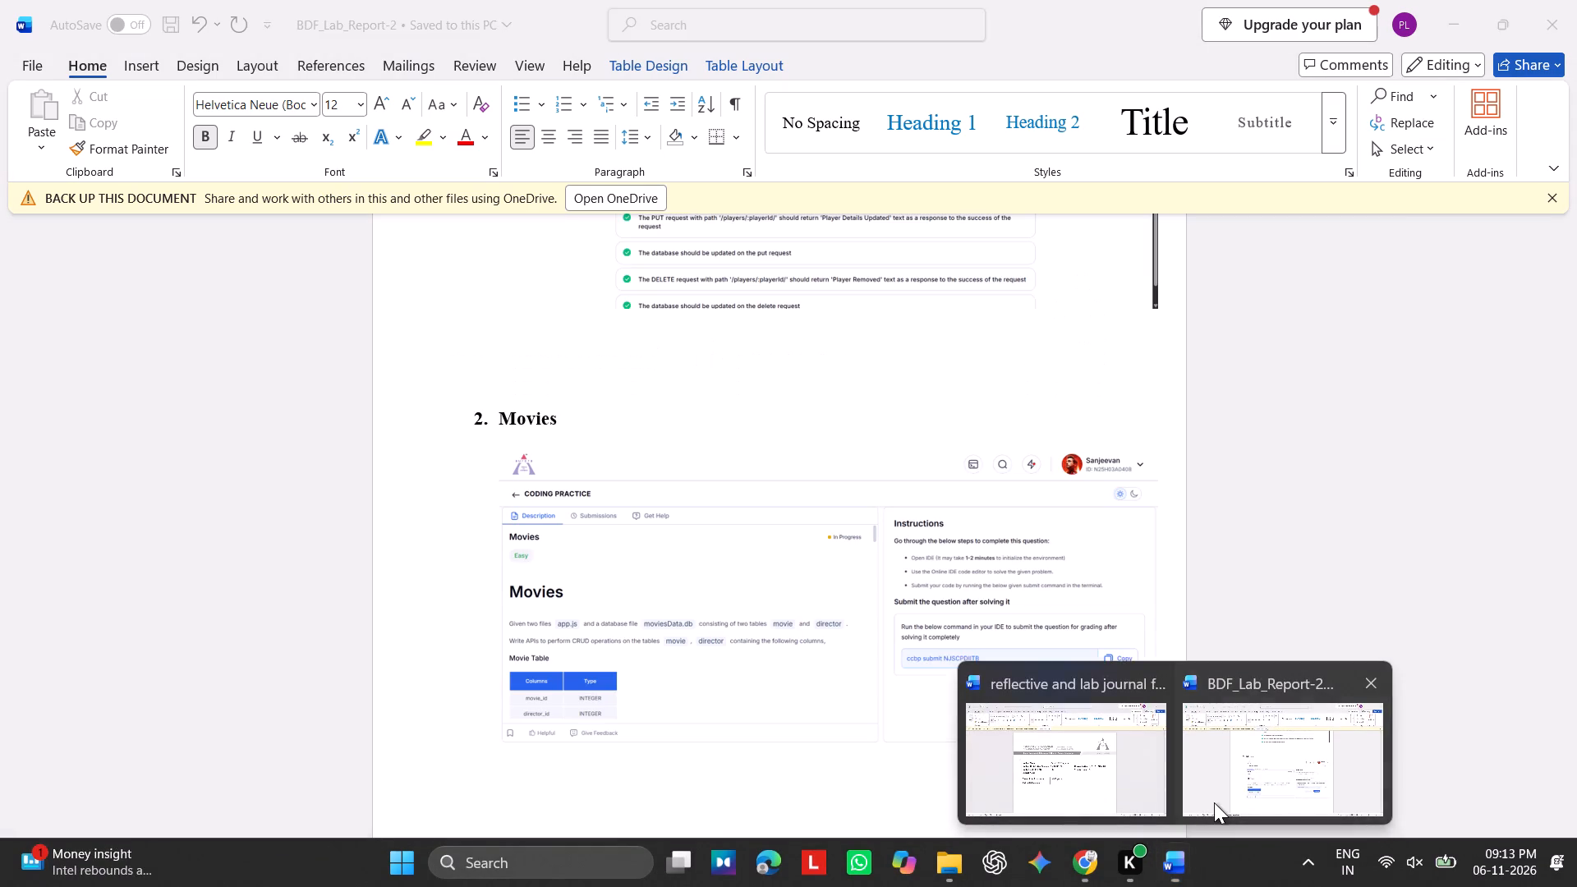
Copy everything from the Covid-19 India heading through the last Player Match Scores screenshot in BDF_Lab_Report-2.
scroll(758, 611, down, 1)
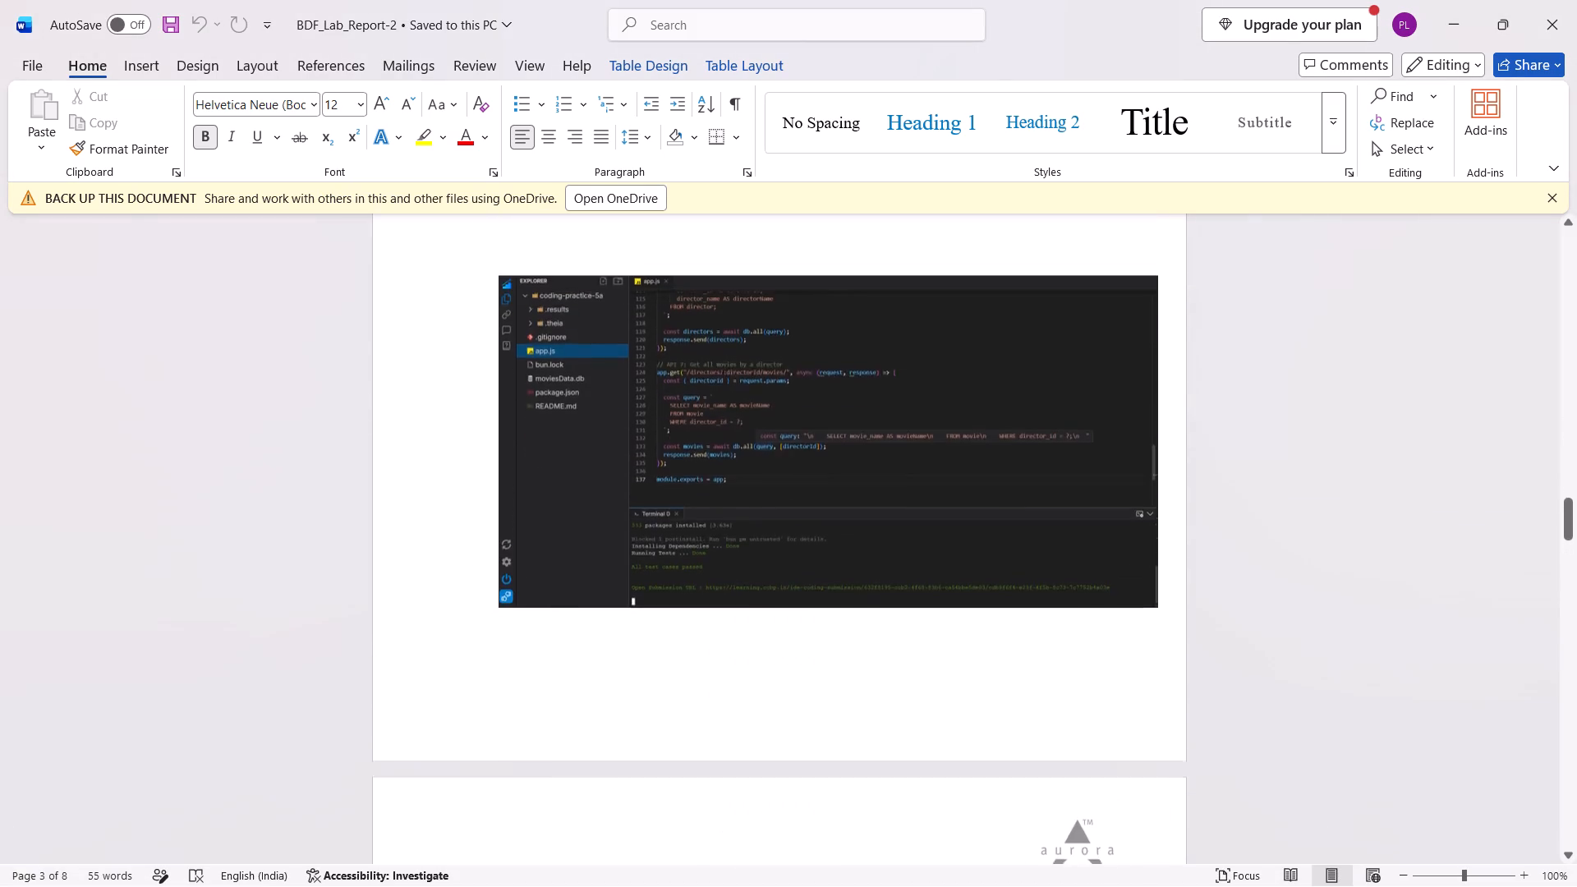
scroll(758, 611, down, 1)
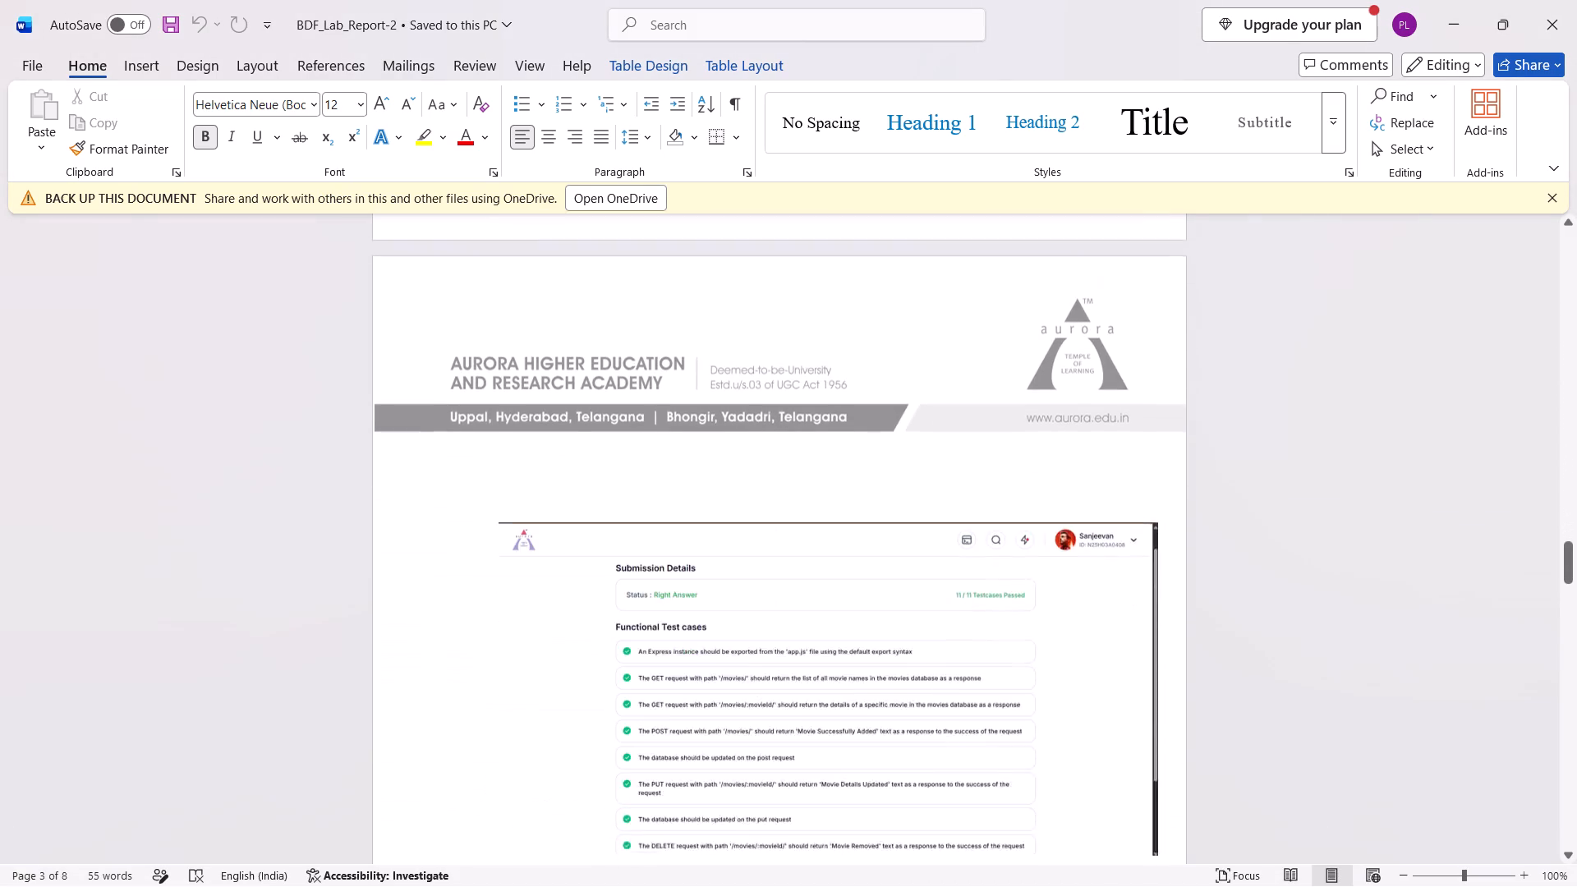
scroll(758, 611, down, 2)
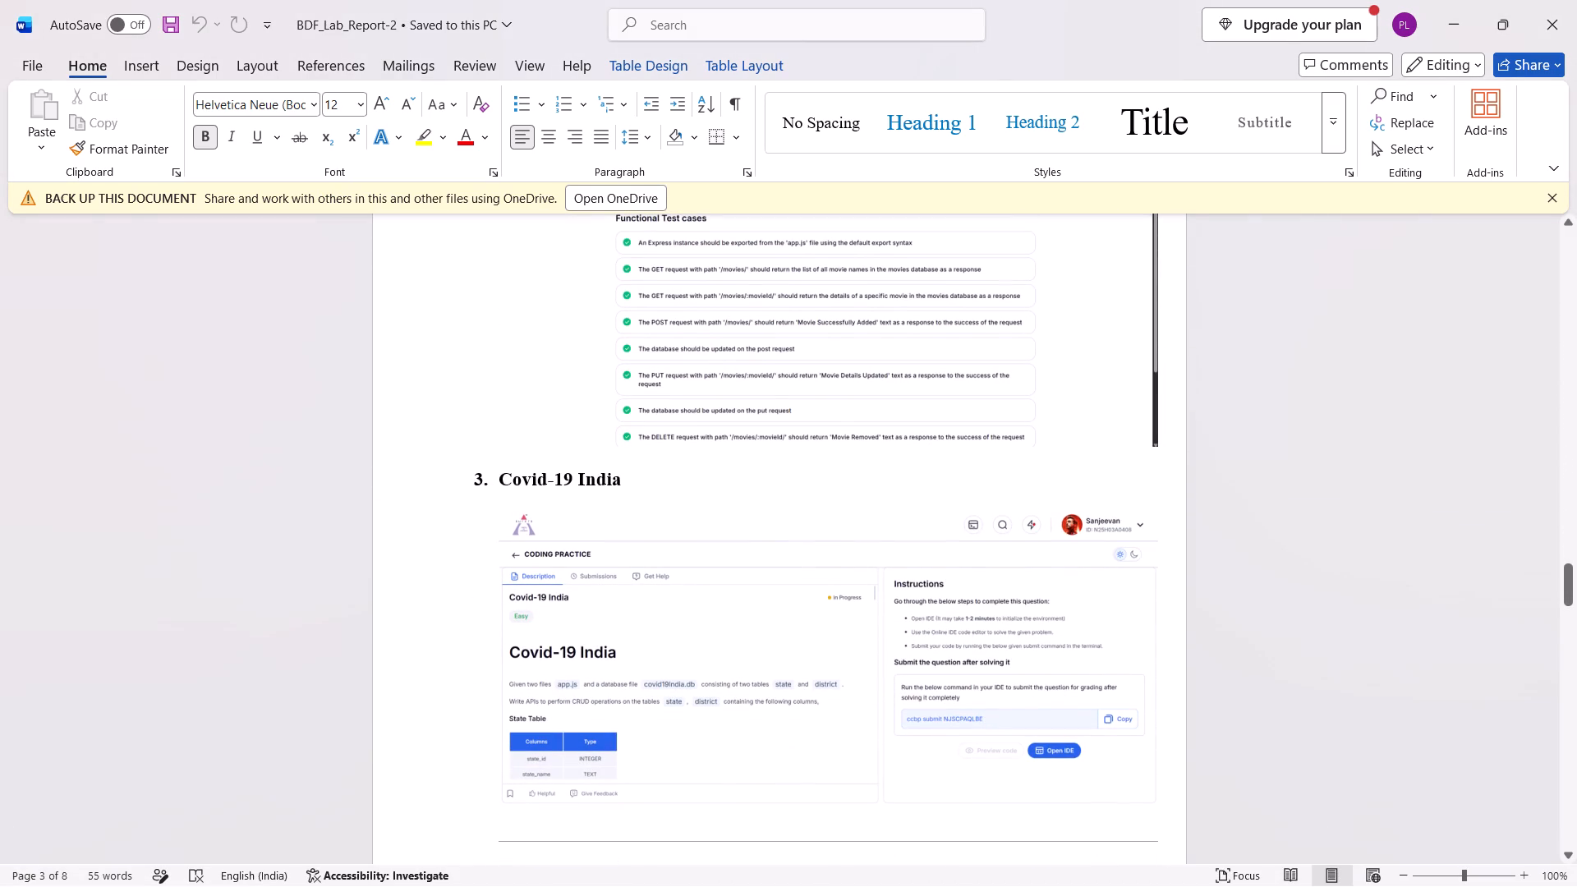
drag(476, 482, 664, 700)
drag(664, 700, 480, 592)
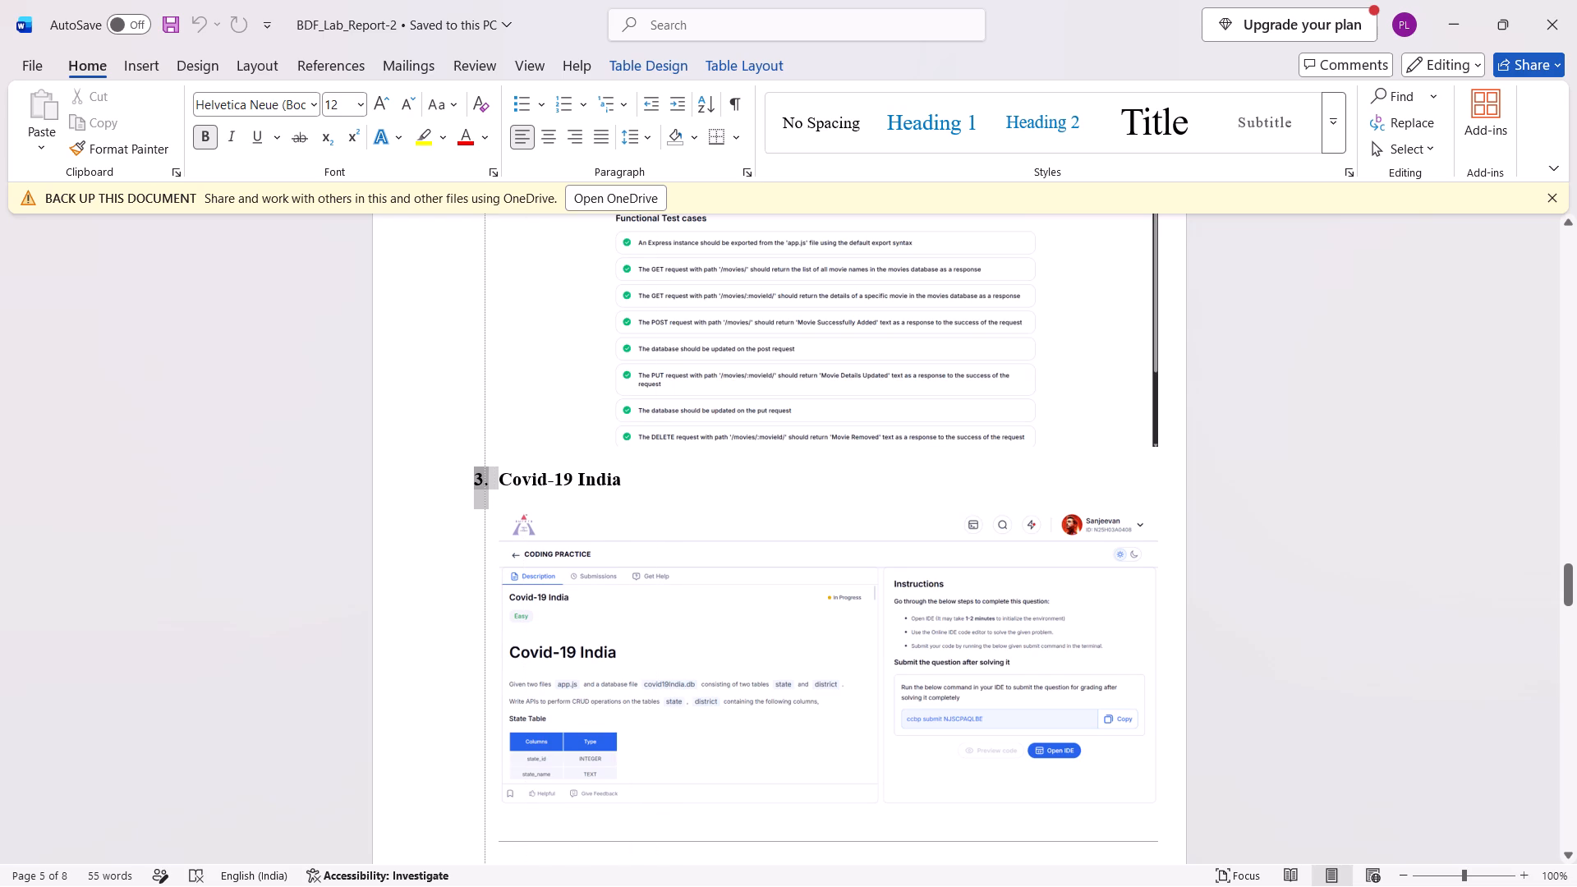
drag(480, 592, 476, 586)
drag(476, 586, 488, 585)
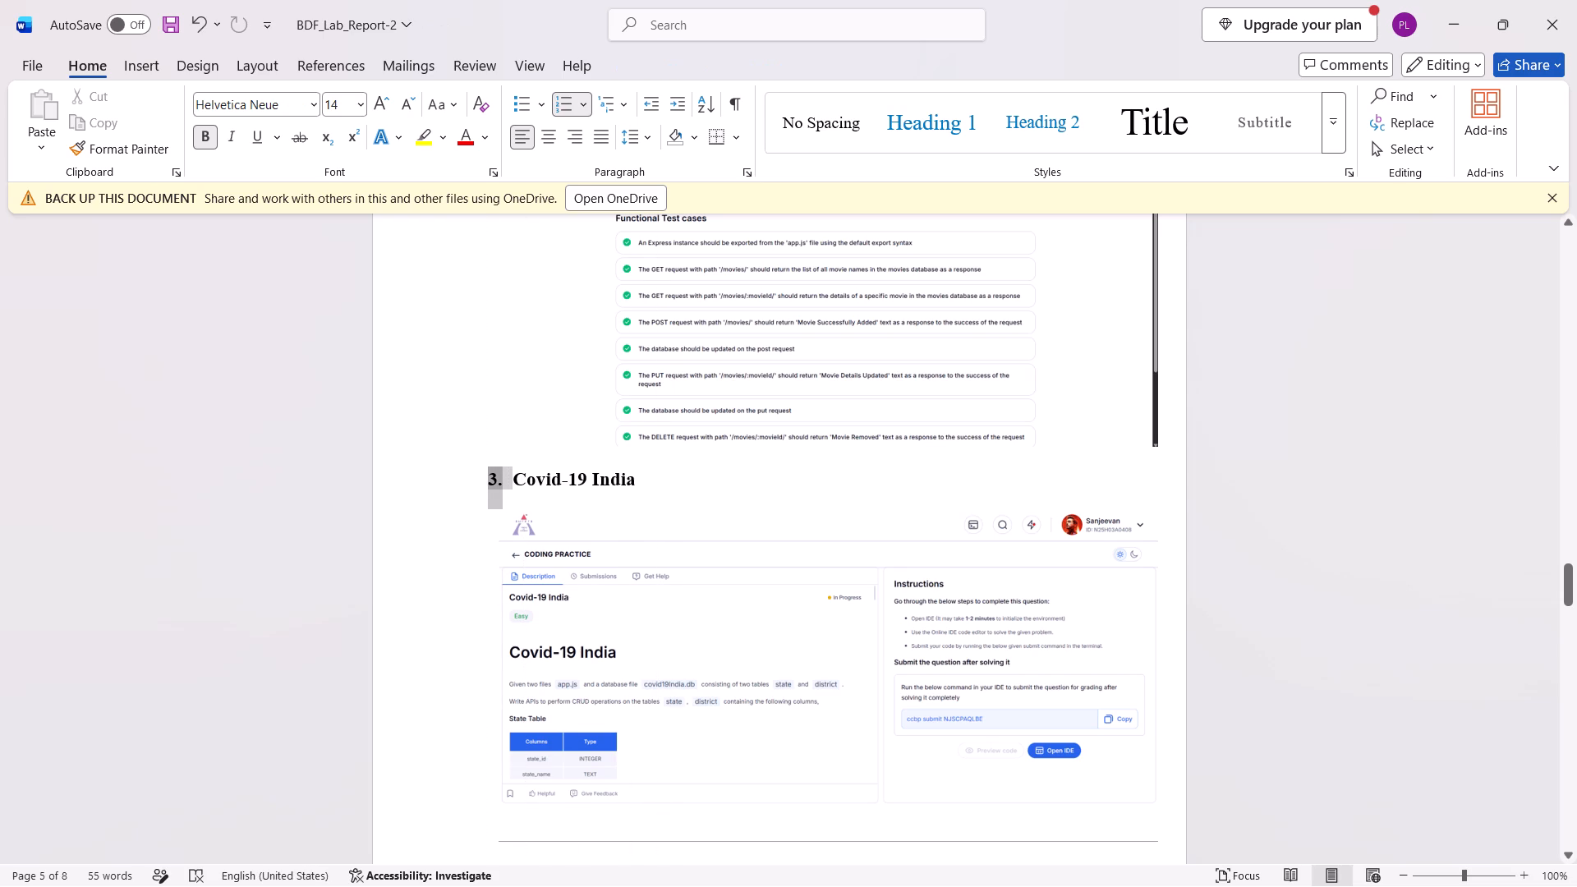
click(510, 471)
drag(513, 473, 747, 886)
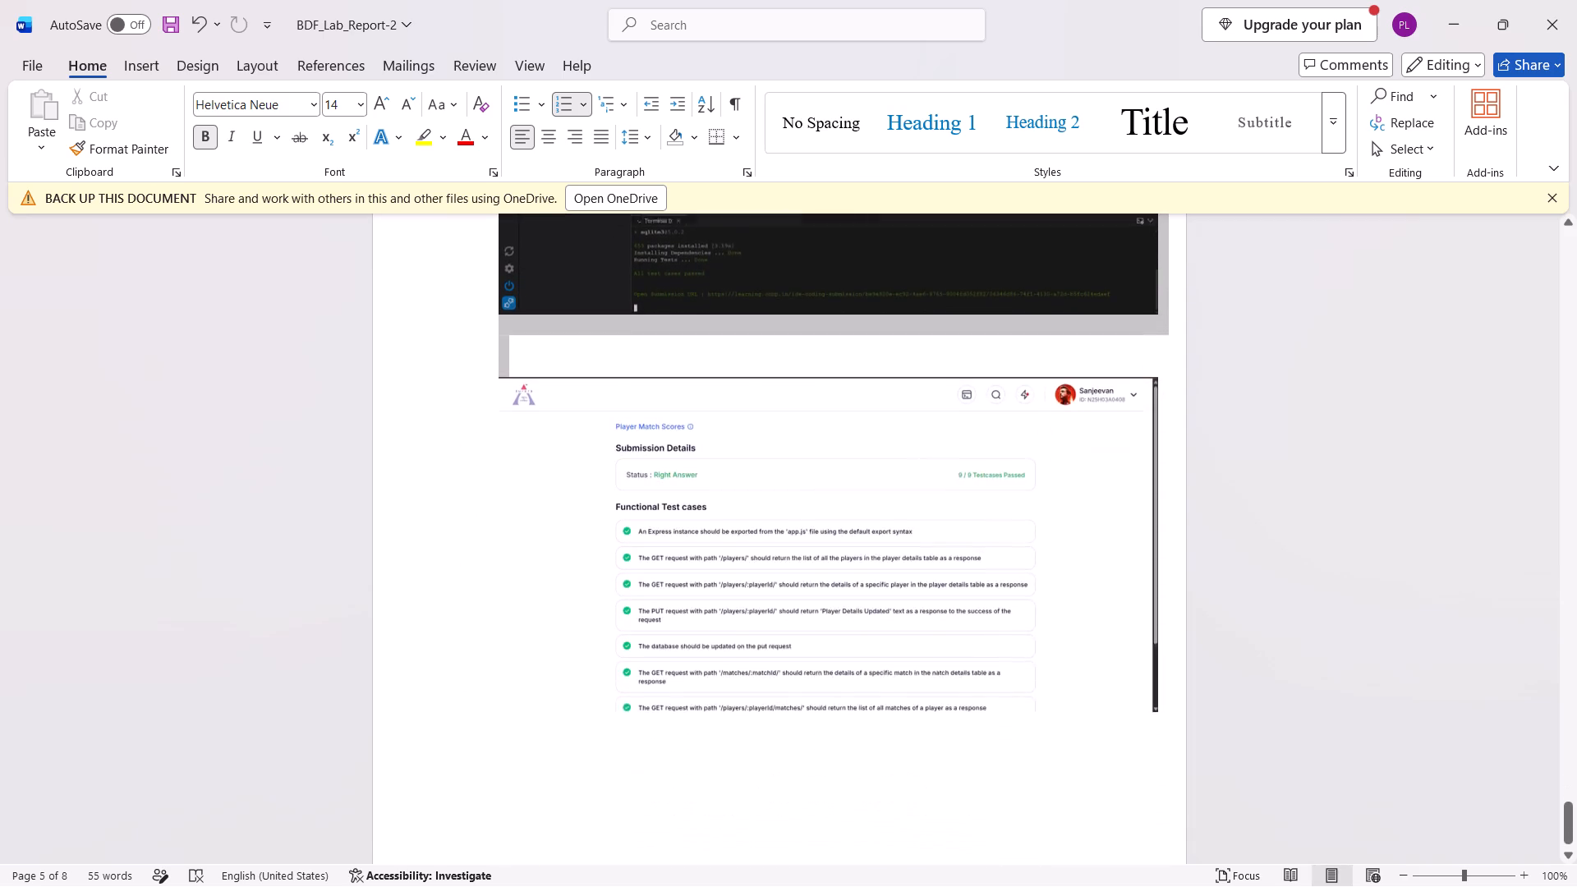
drag(747, 886, 1114, 727)
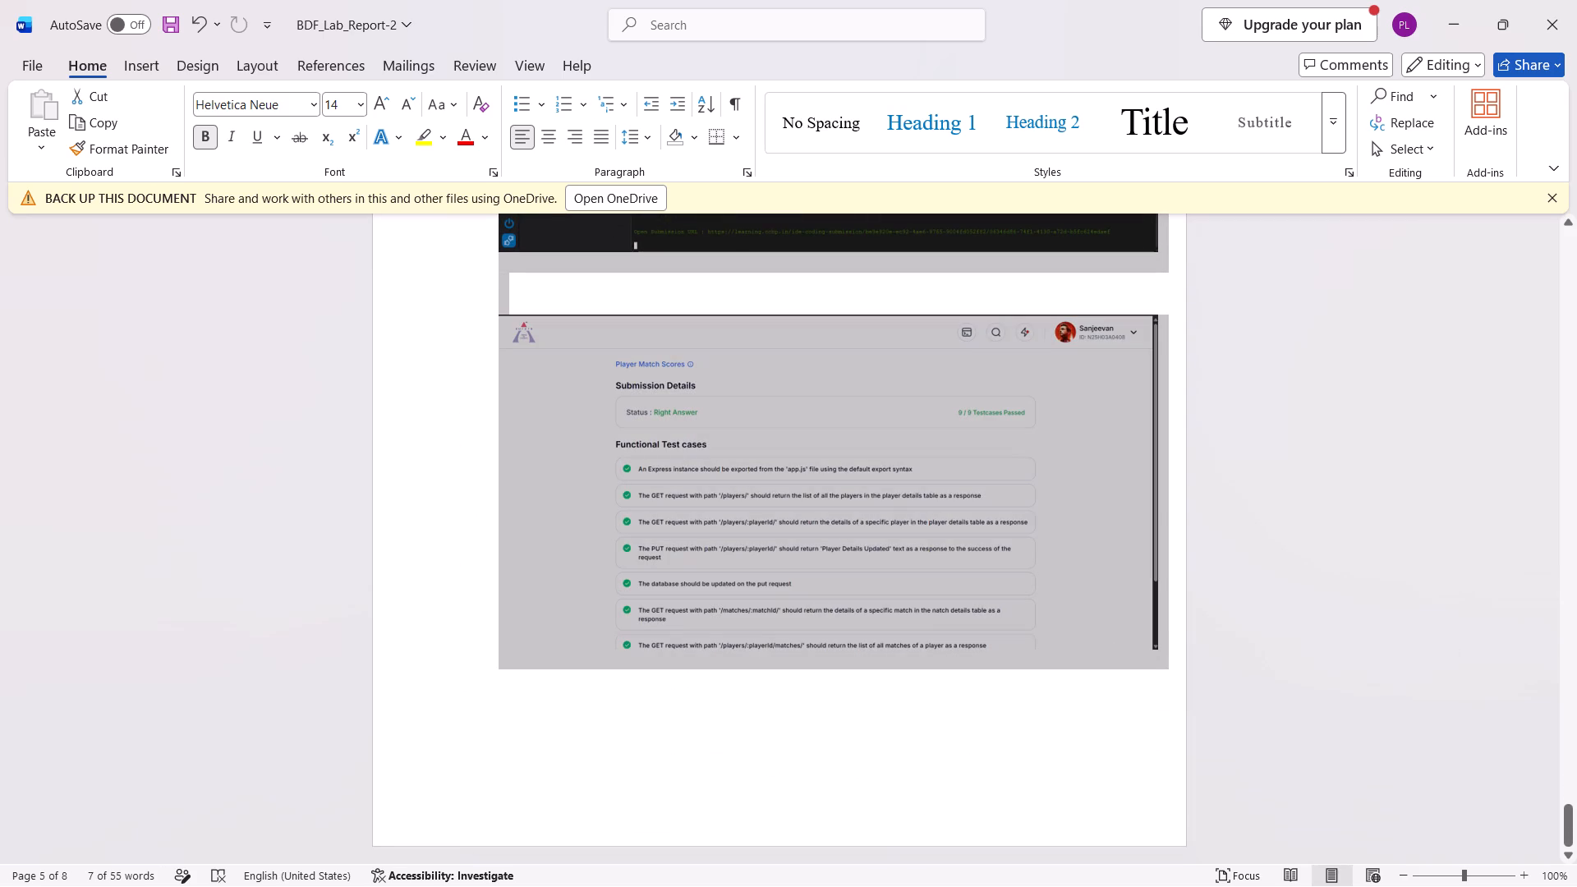
key(ctrl+c)
key(ctrl+c)
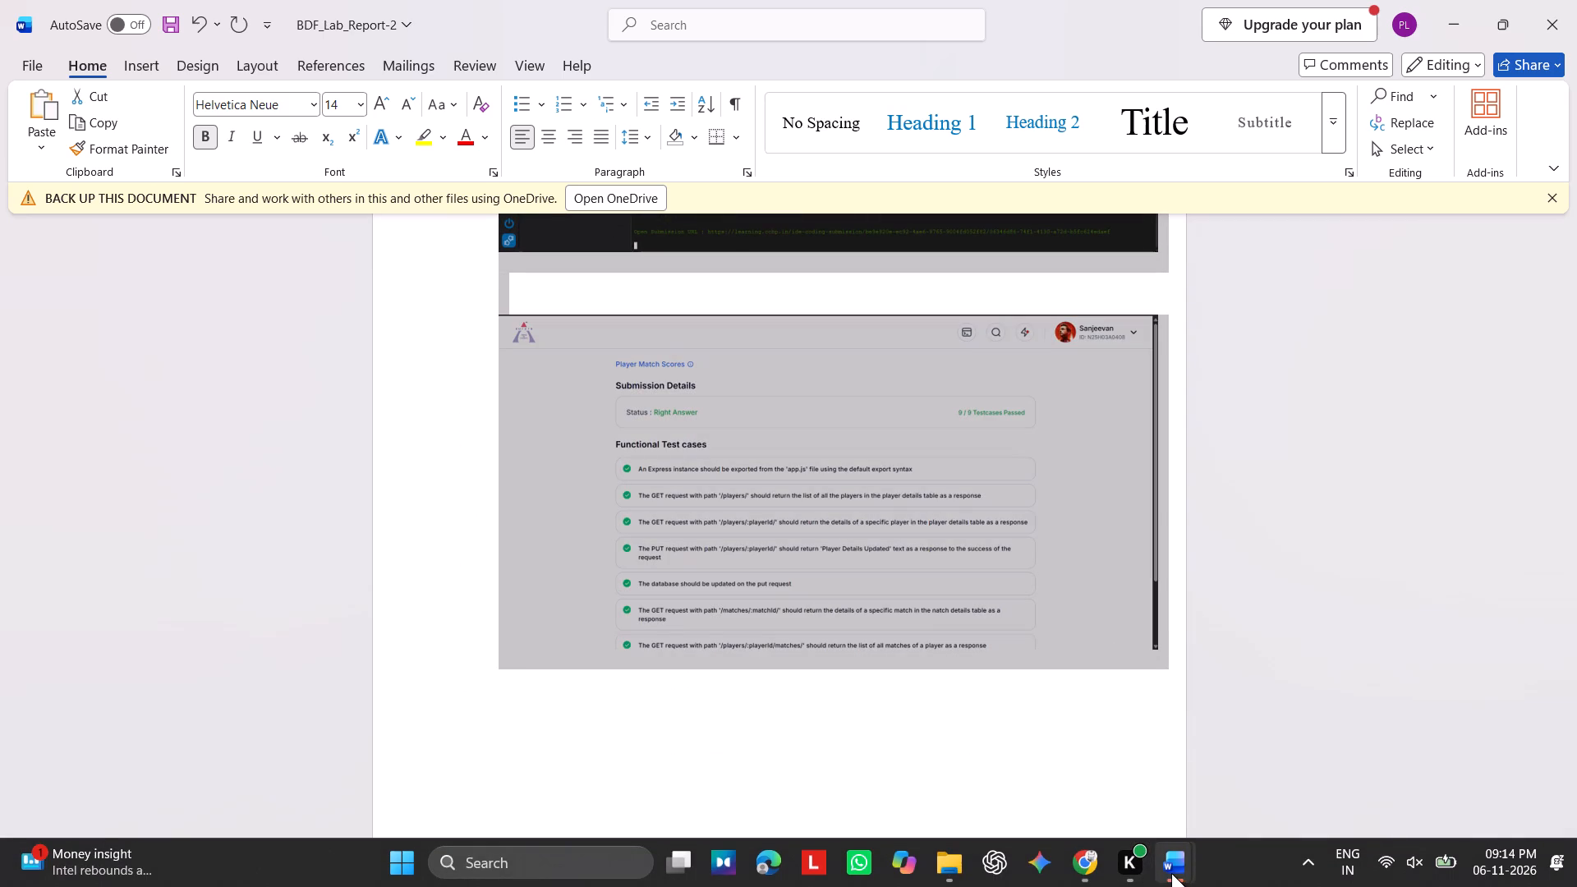
Paste the copied exercises on a new line below the assessment table in the reflective and lab journal format document.
click(1073, 776)
click(577, 672)
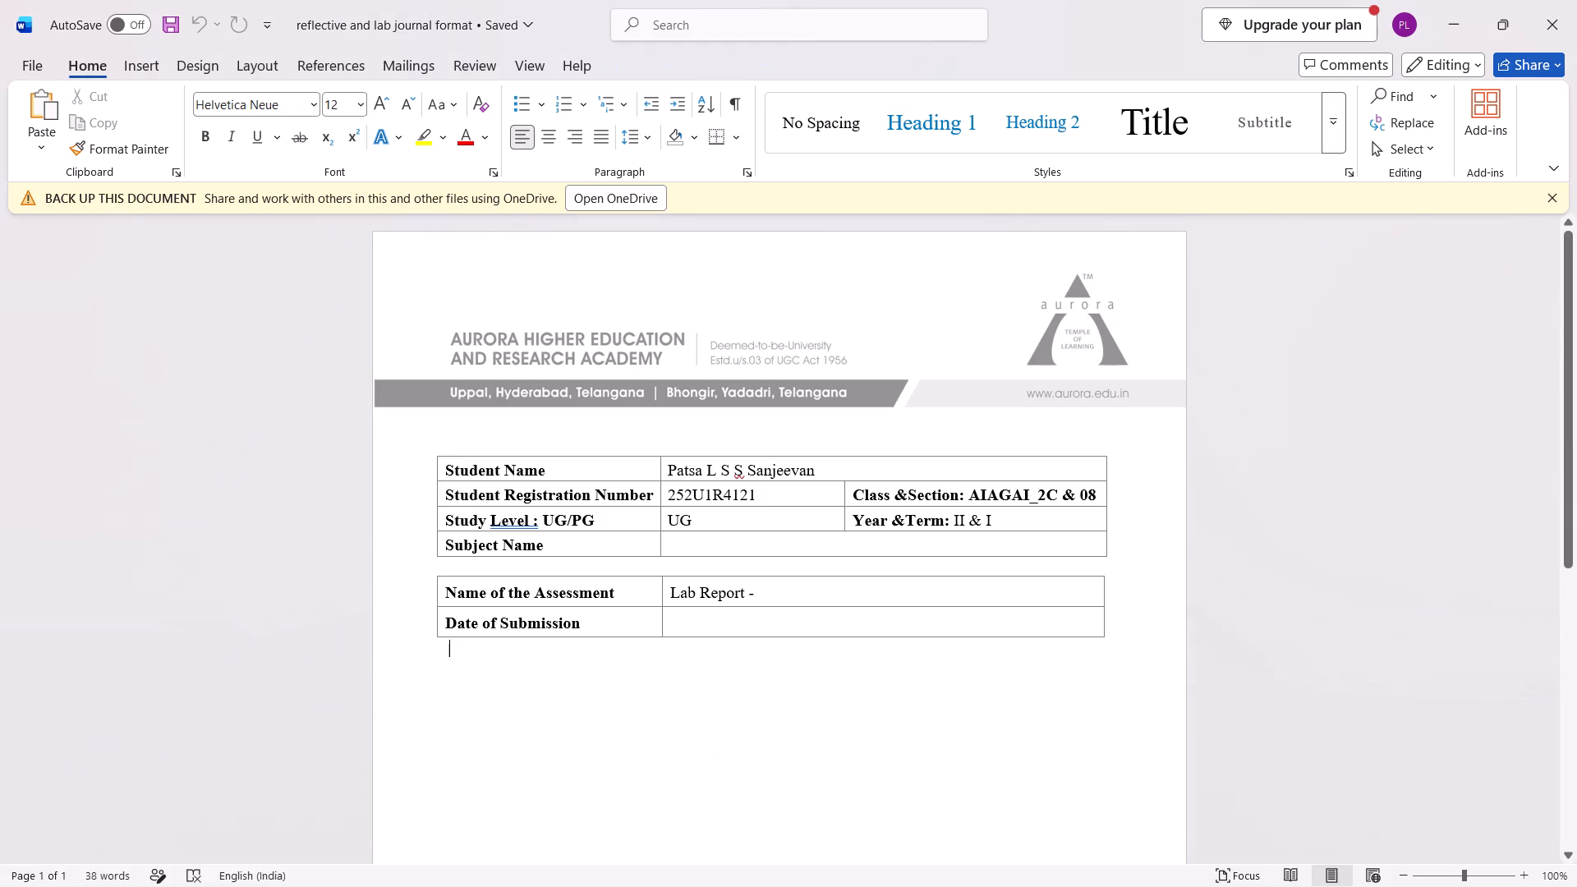
key(Return)
key(ctrl+v)
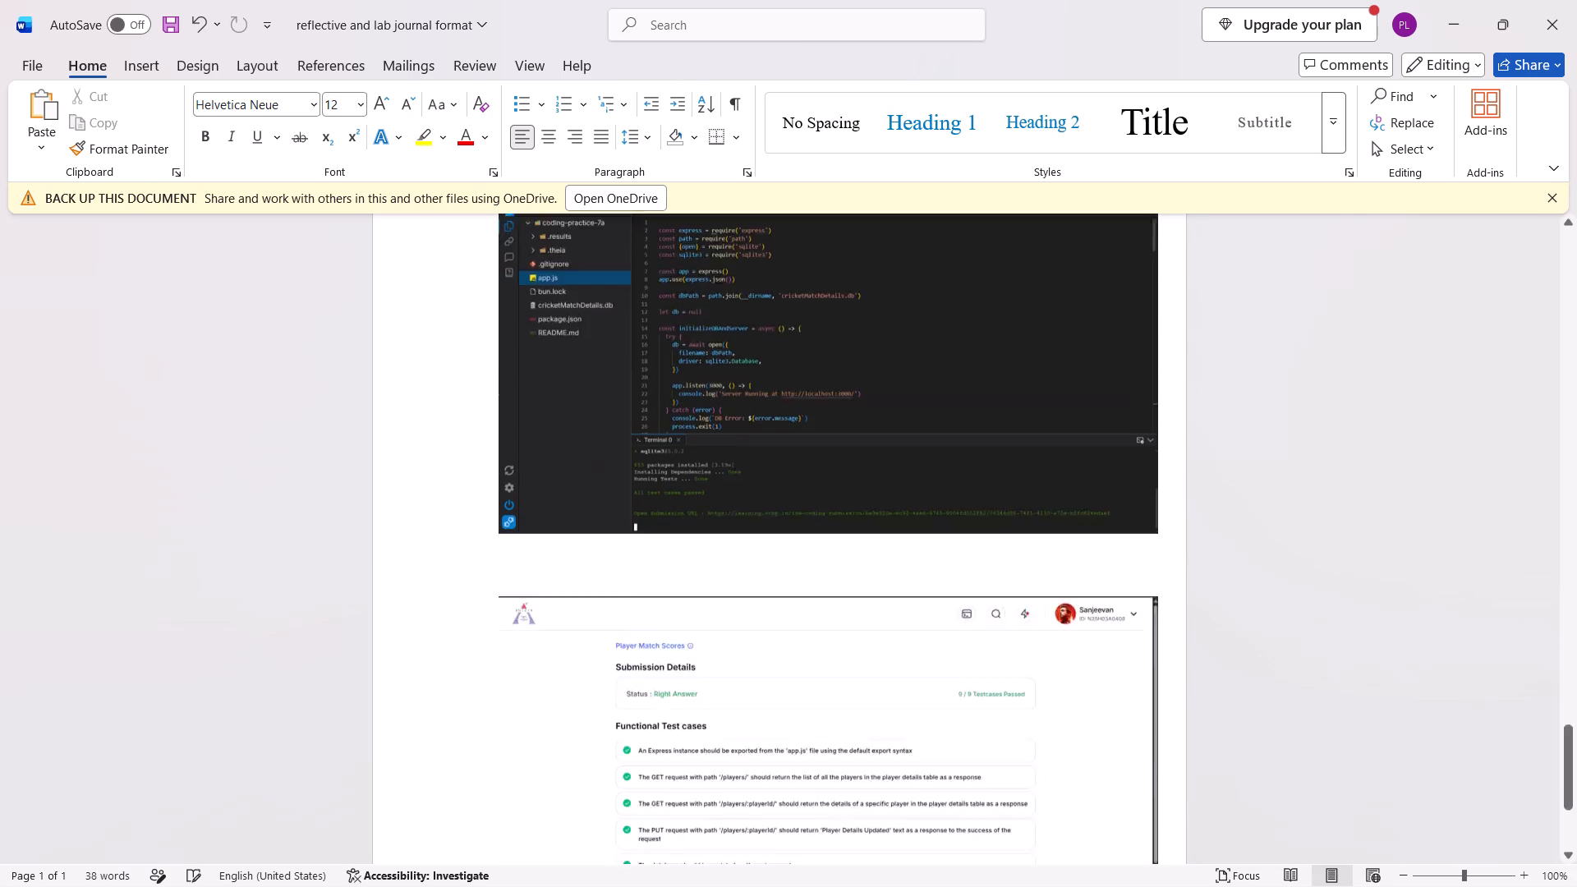
scroll(577, 672, up, 2)
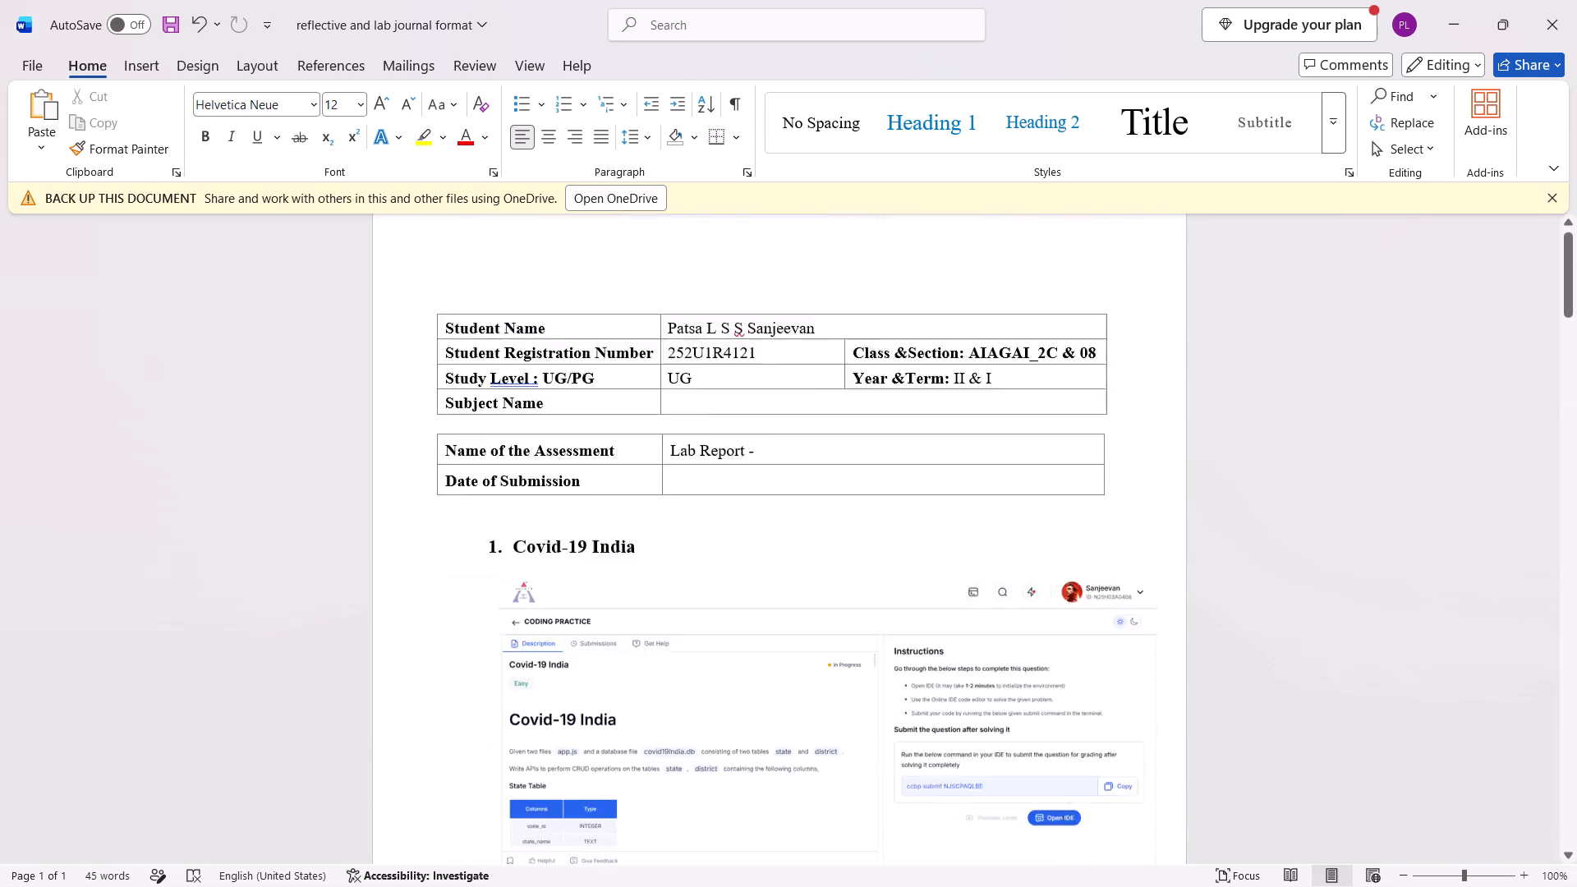
scroll(577, 672, up, 1)
Add a numbered item 3 on a new page after the last Player Match Scores screenshot in the journal document.
scroll(577, 672, down, 7)
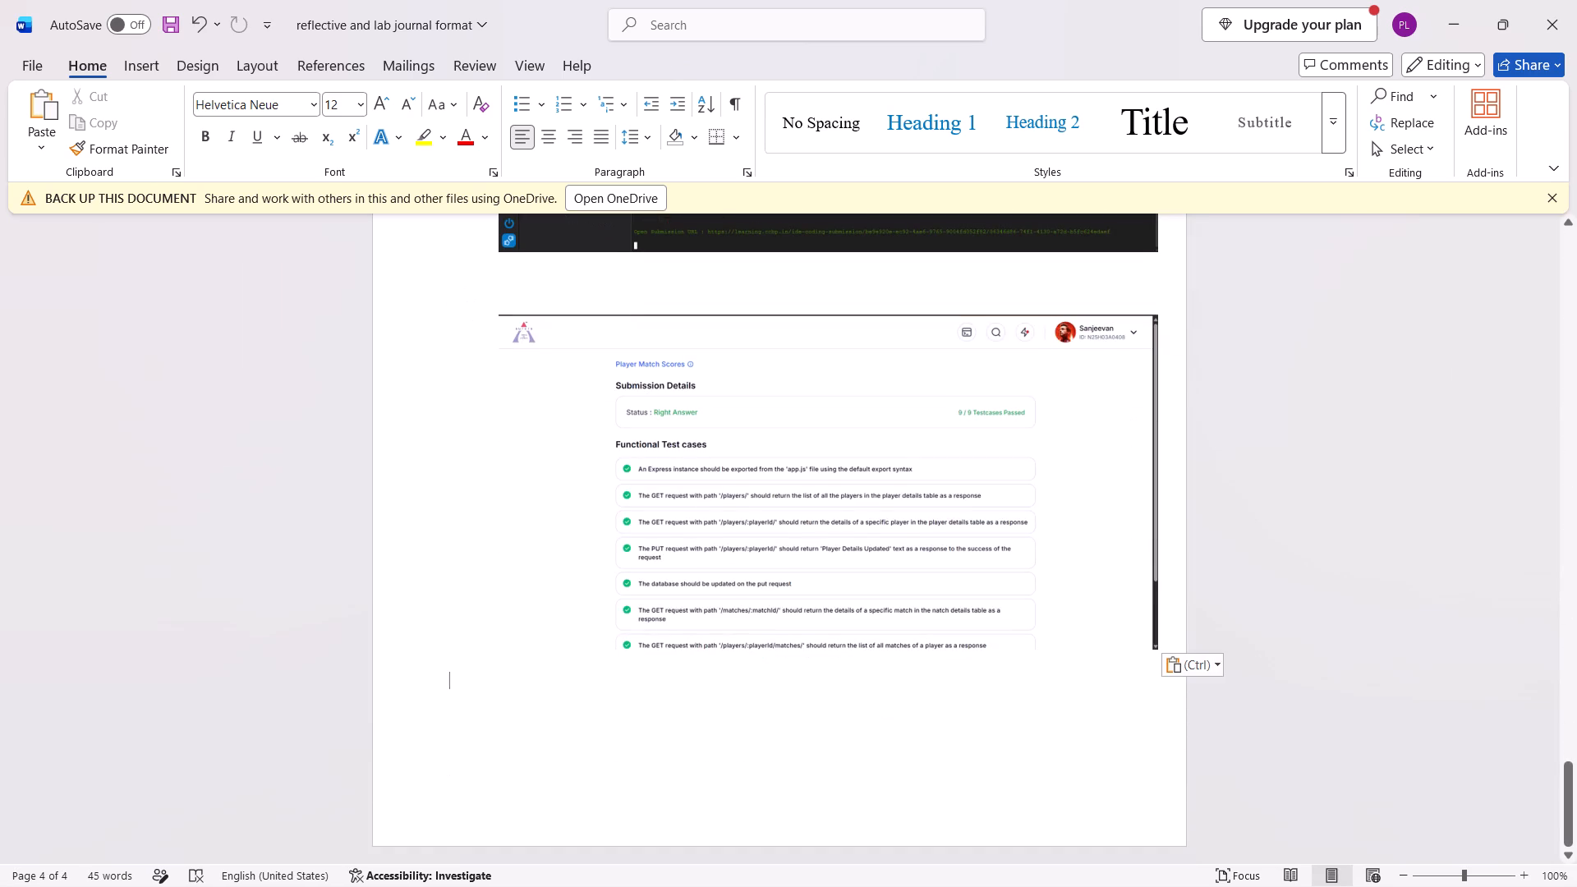
key(Return)
key(Return)
key(Return)
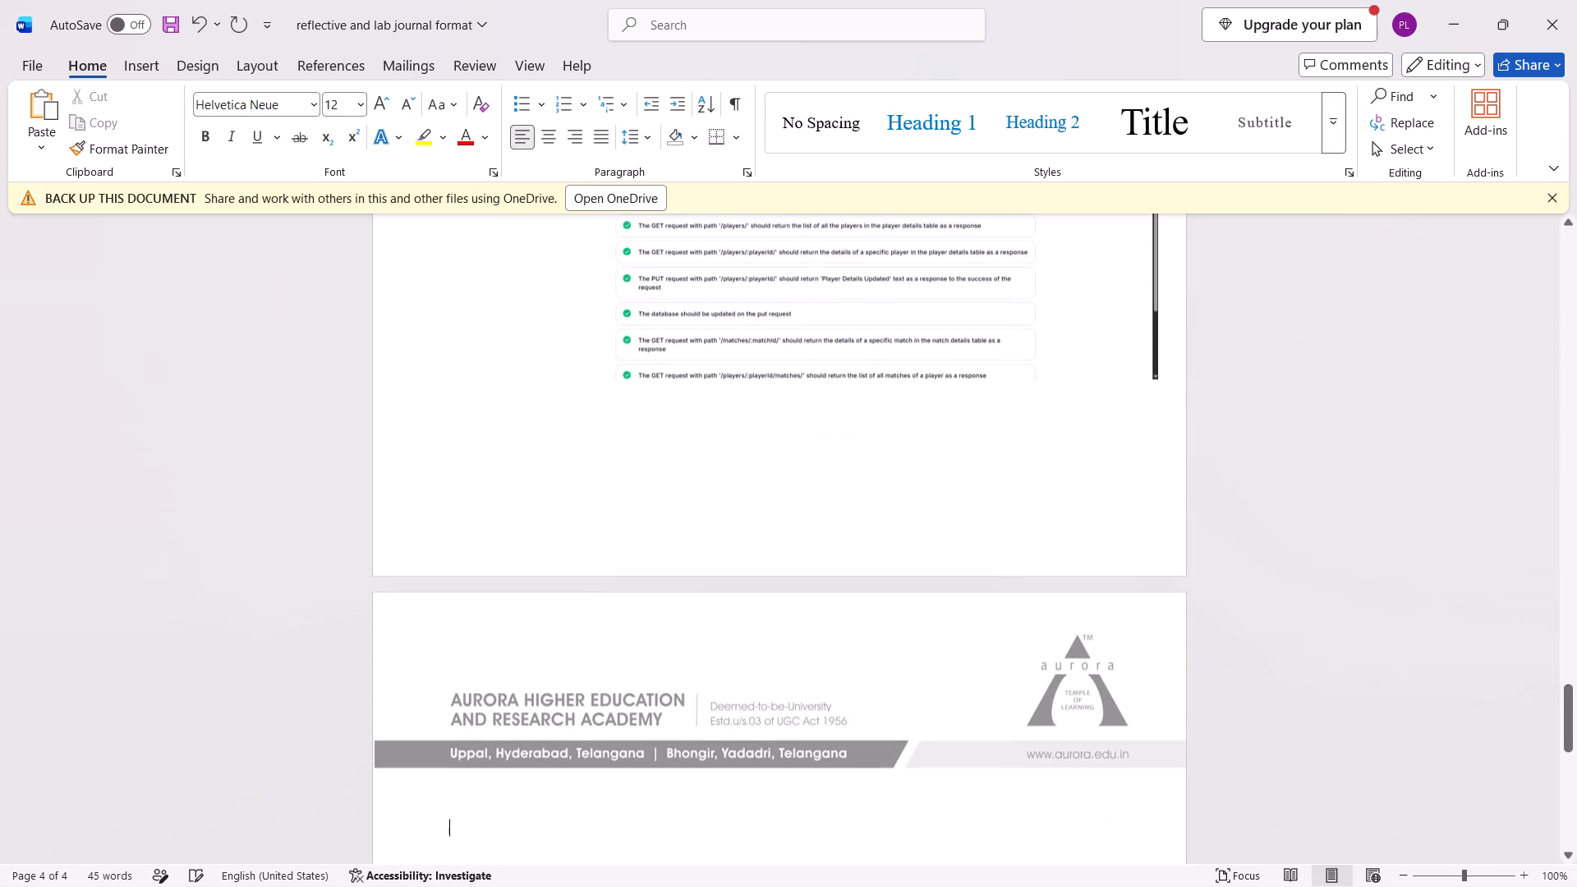
text(3.)
key(space)
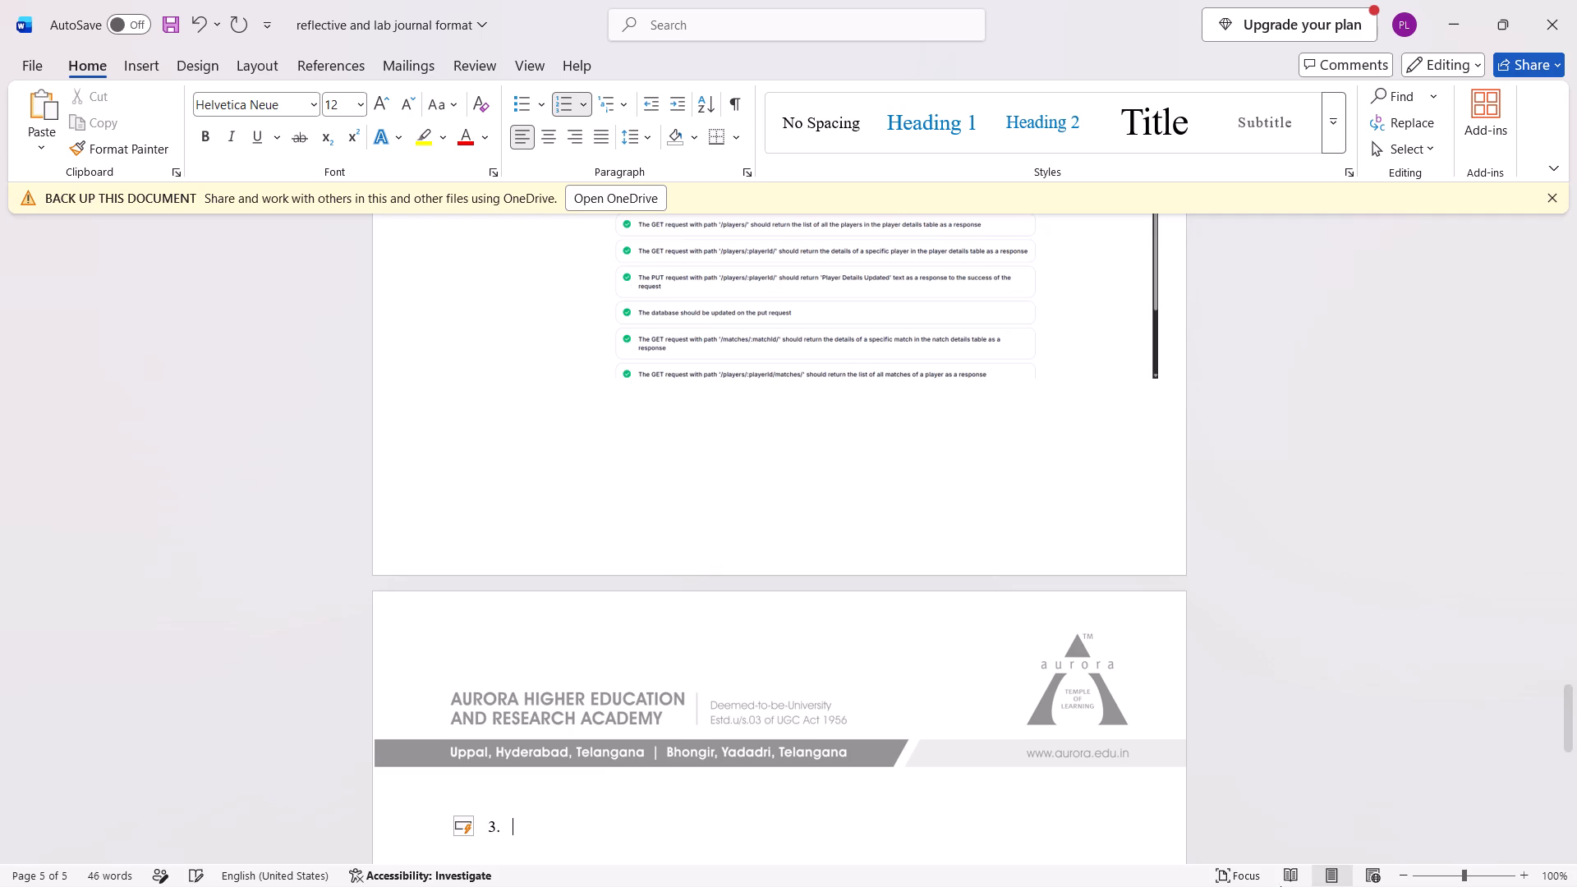
Switch to Chrome, open the Todo Application question from Coding Practice under RESTful API Development and Validation, and preview its saved code.
click(1087, 872)
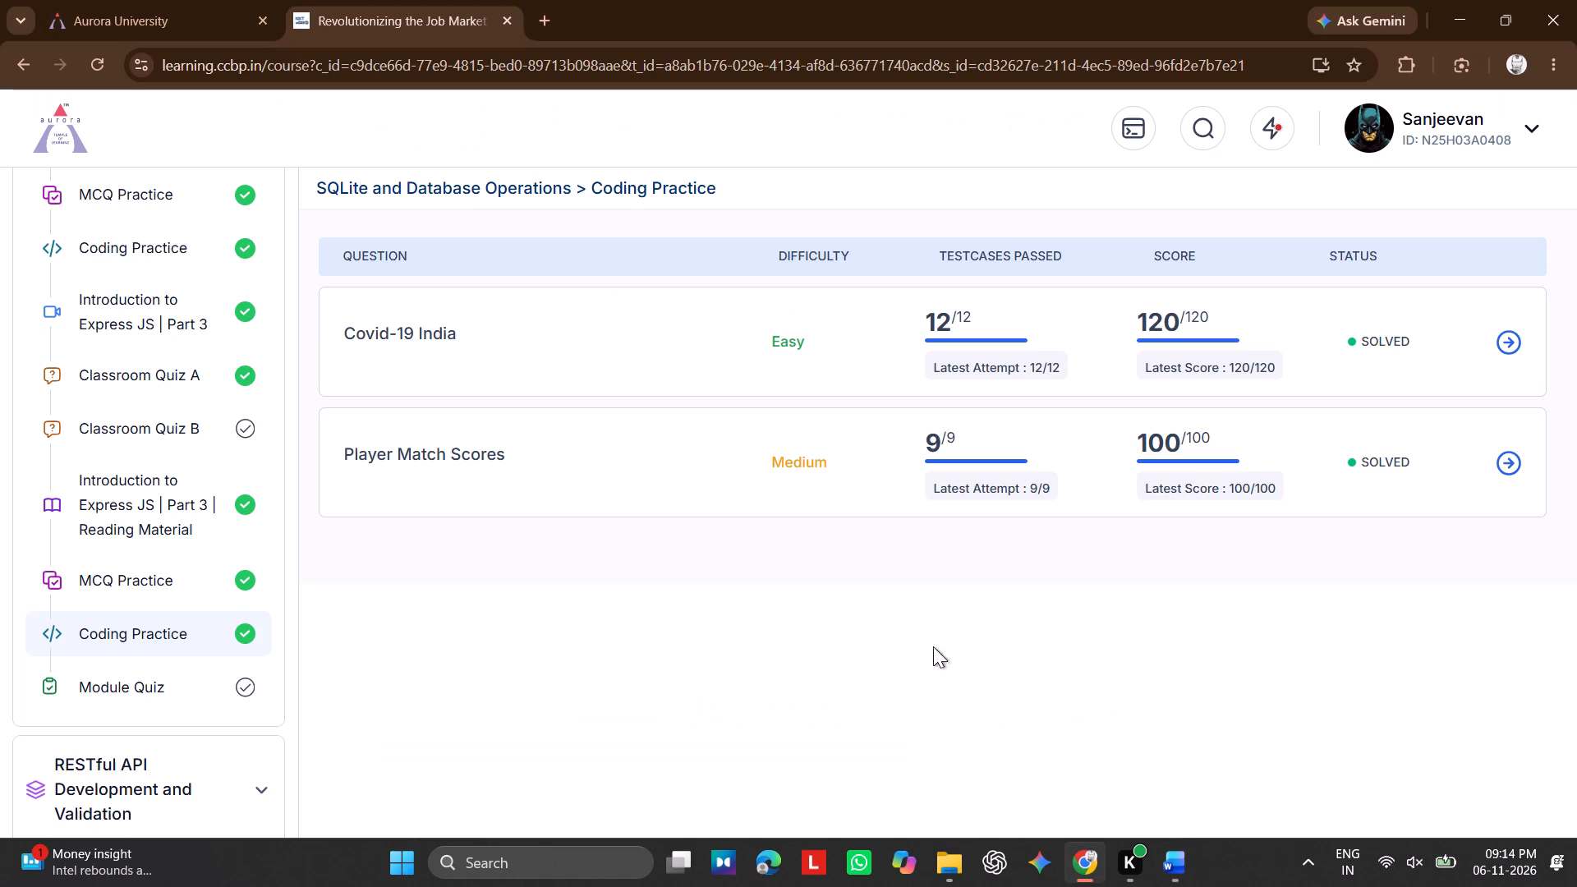
click(186, 755)
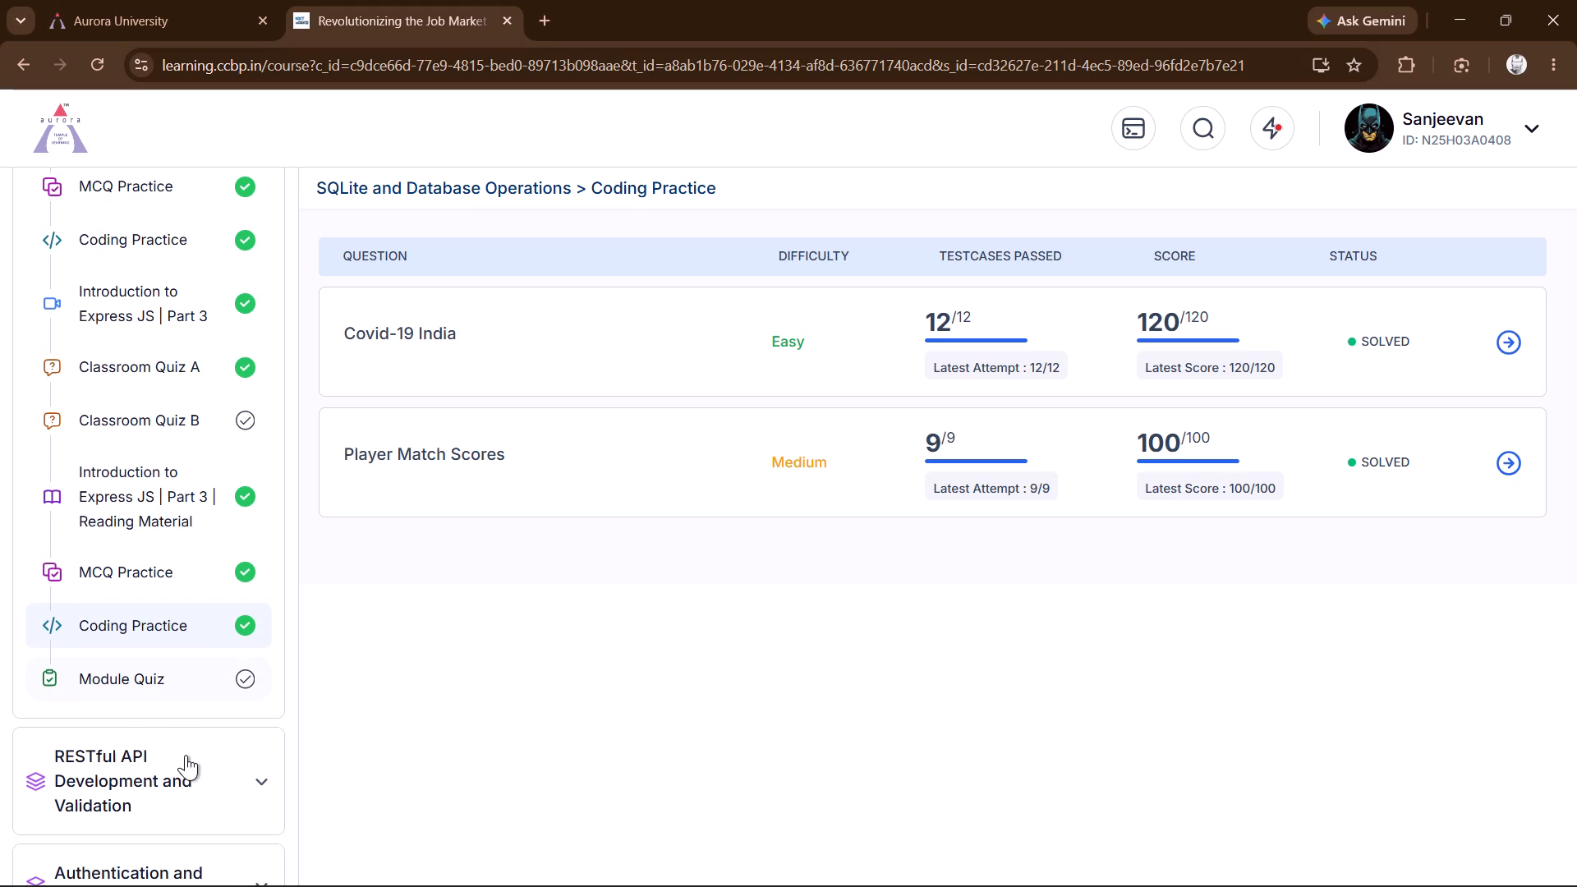
scroll(141, 439, up, 2)
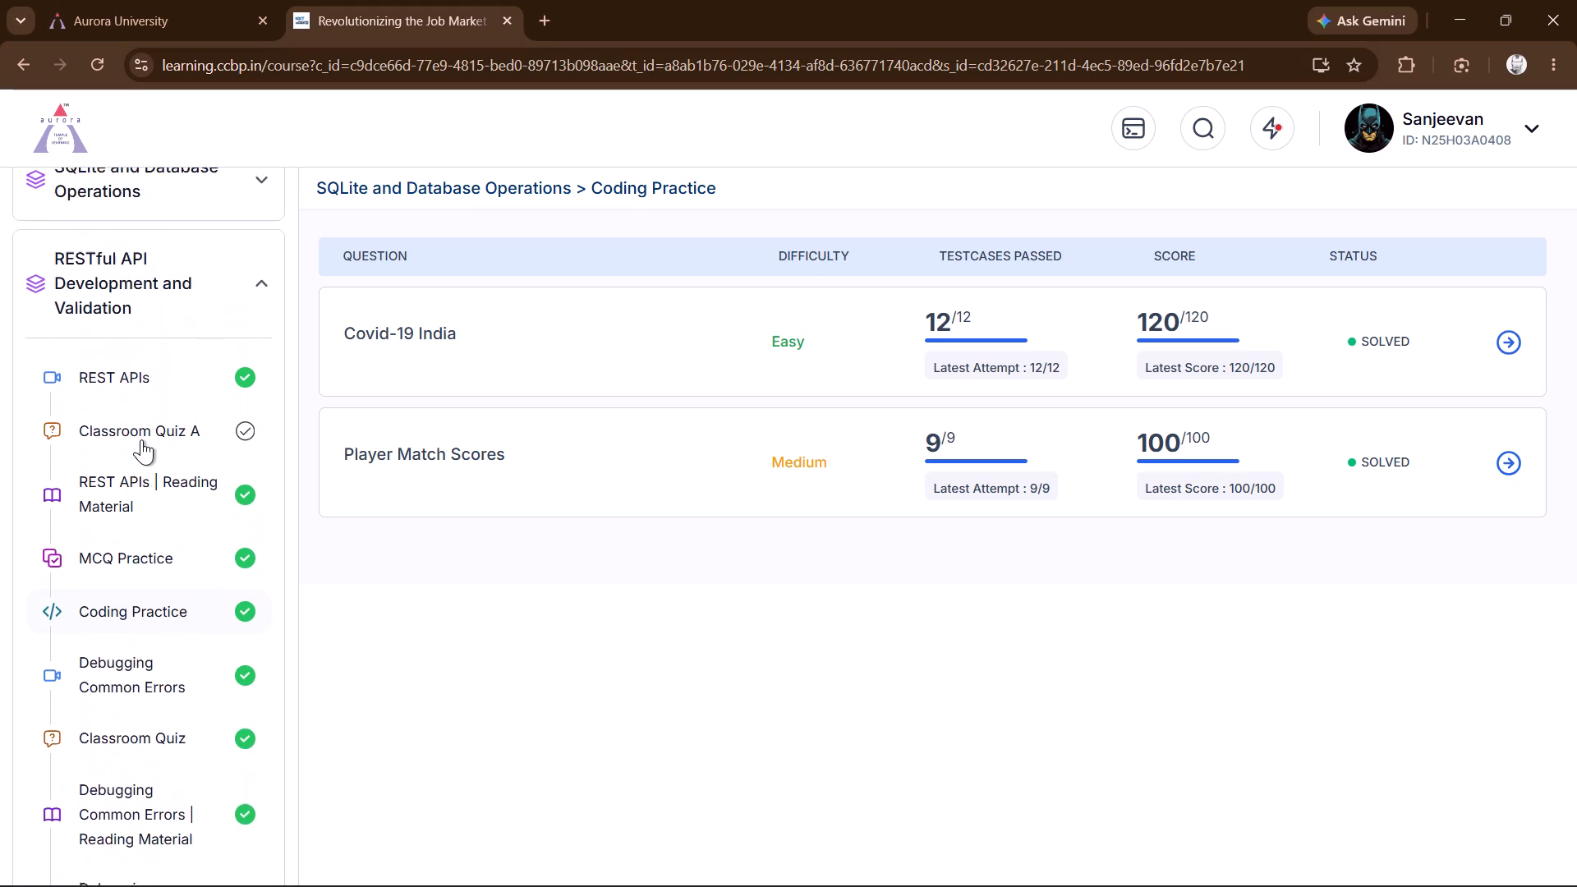
scroll(141, 439, up, 1)
click(144, 443)
click(1045, 369)
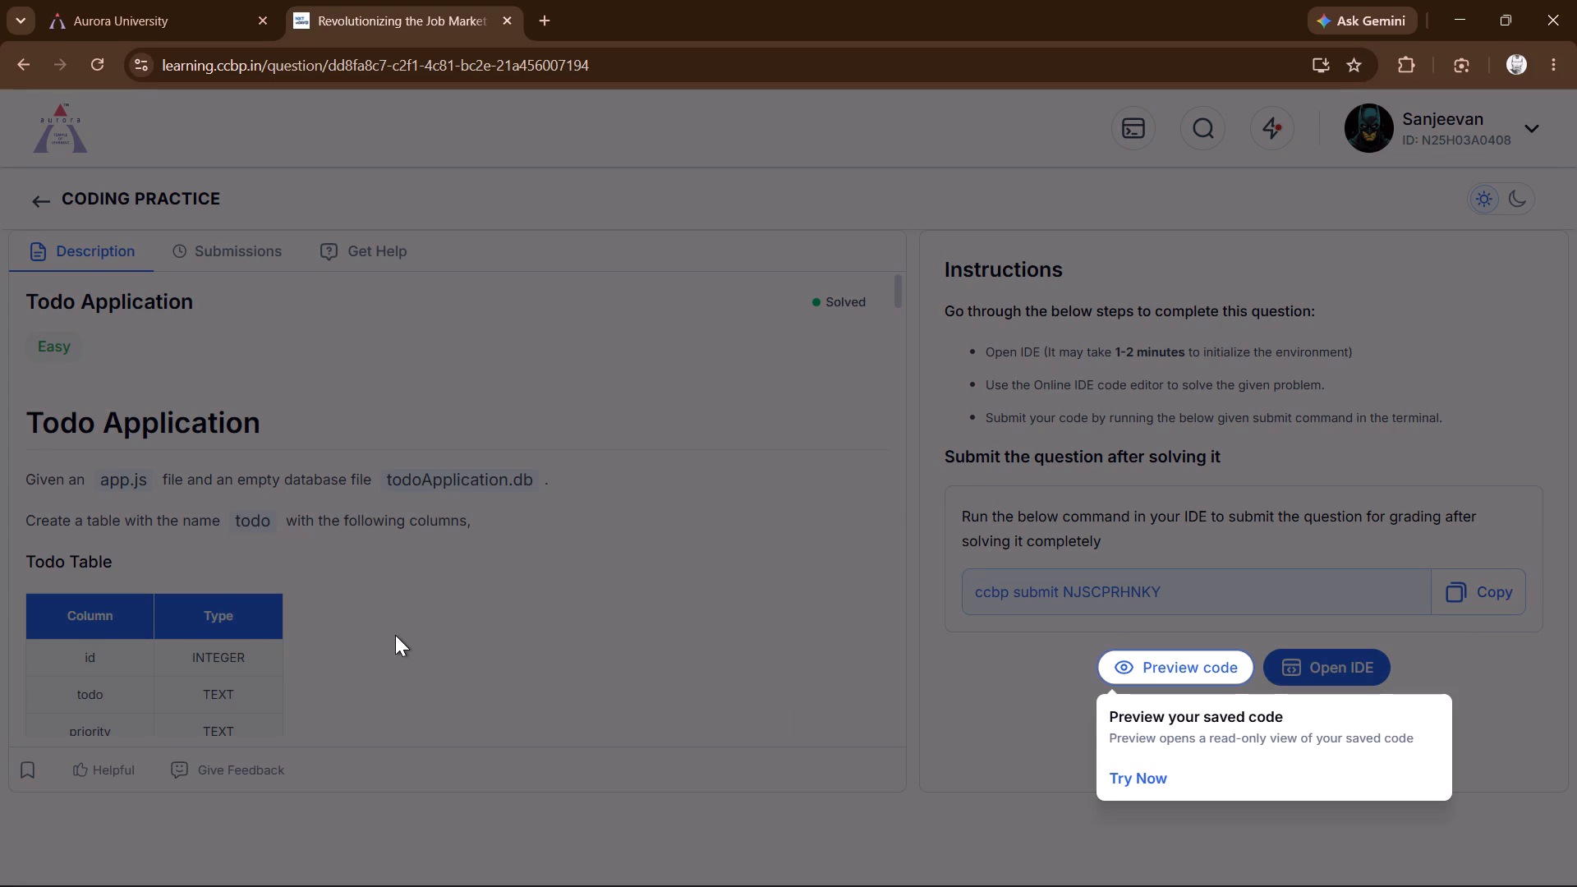
click(1152, 787)
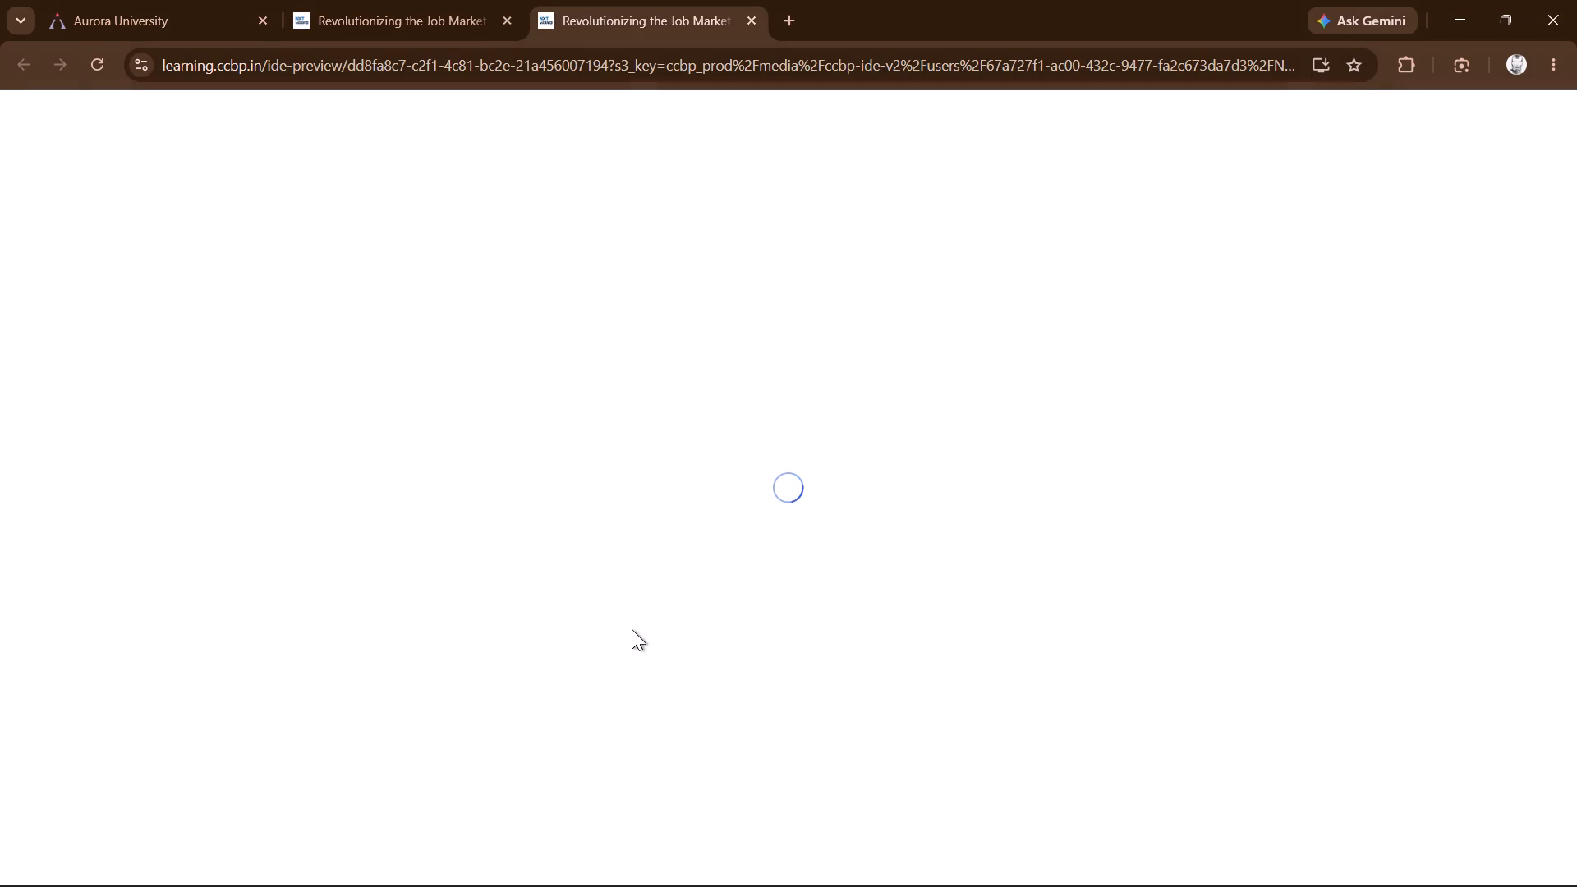
Return to the Todo Application question page and capture a screenshot of the whole page below the address bar.
click(345, 0)
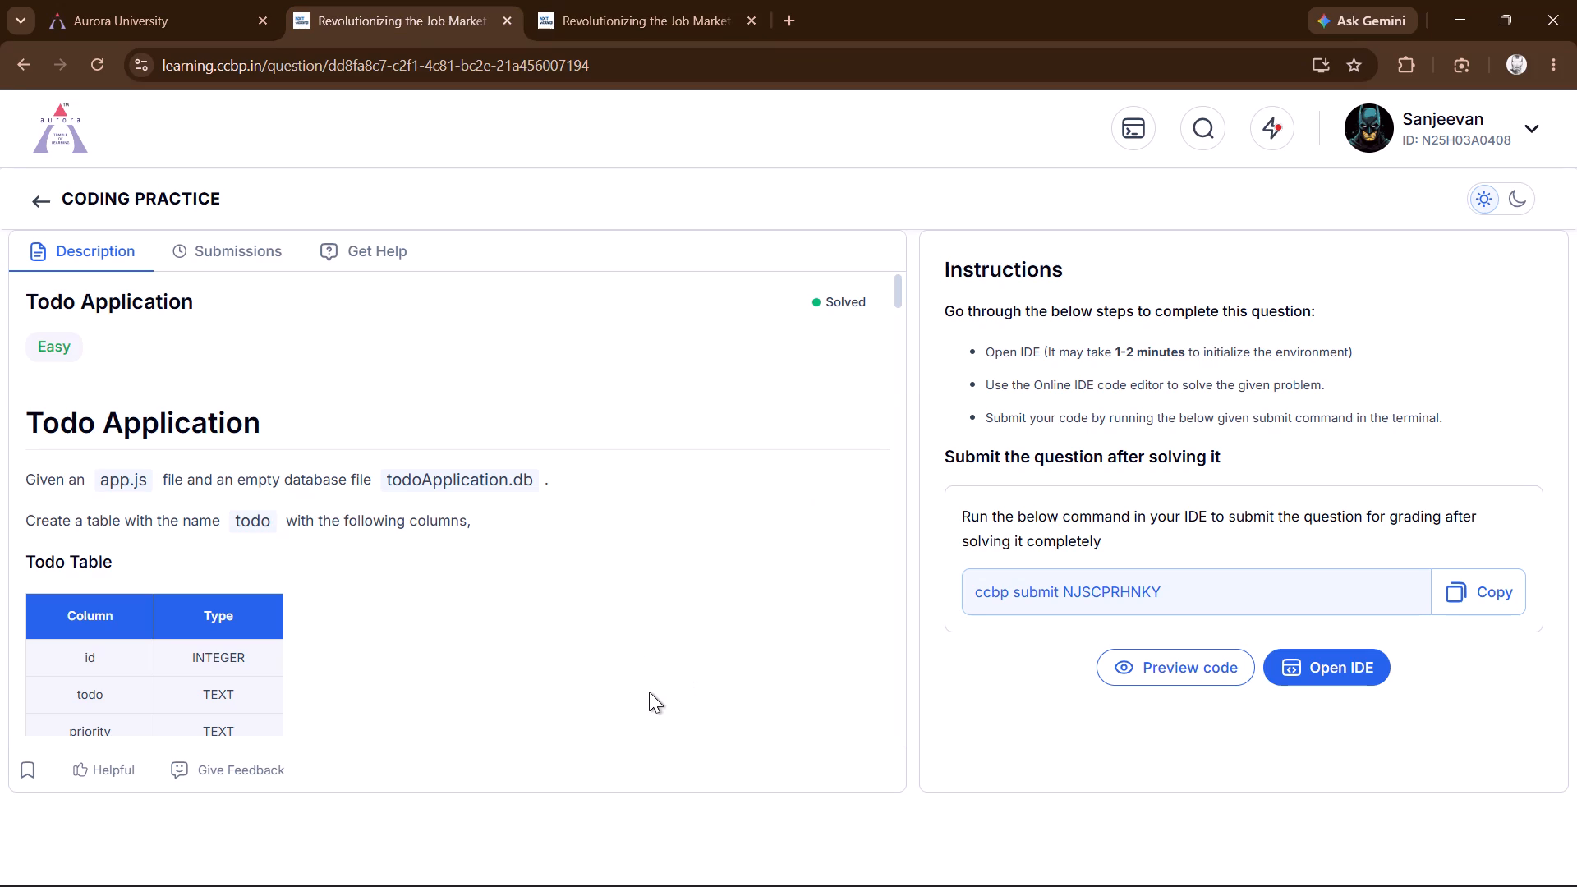
key(shift+super+s)
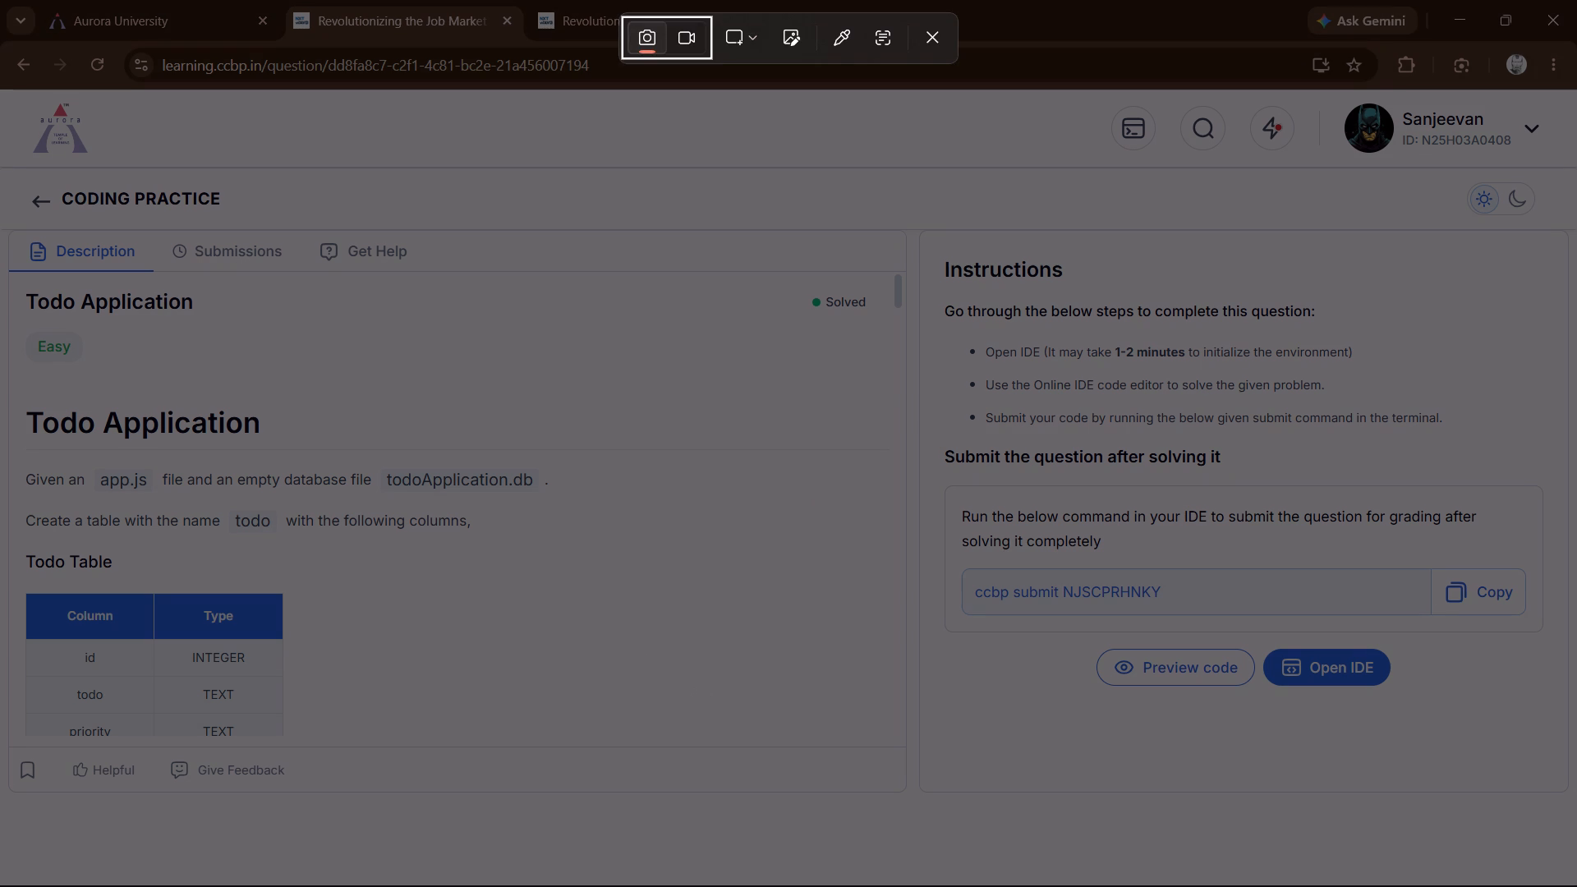
drag(0, 85, 1576, 885)
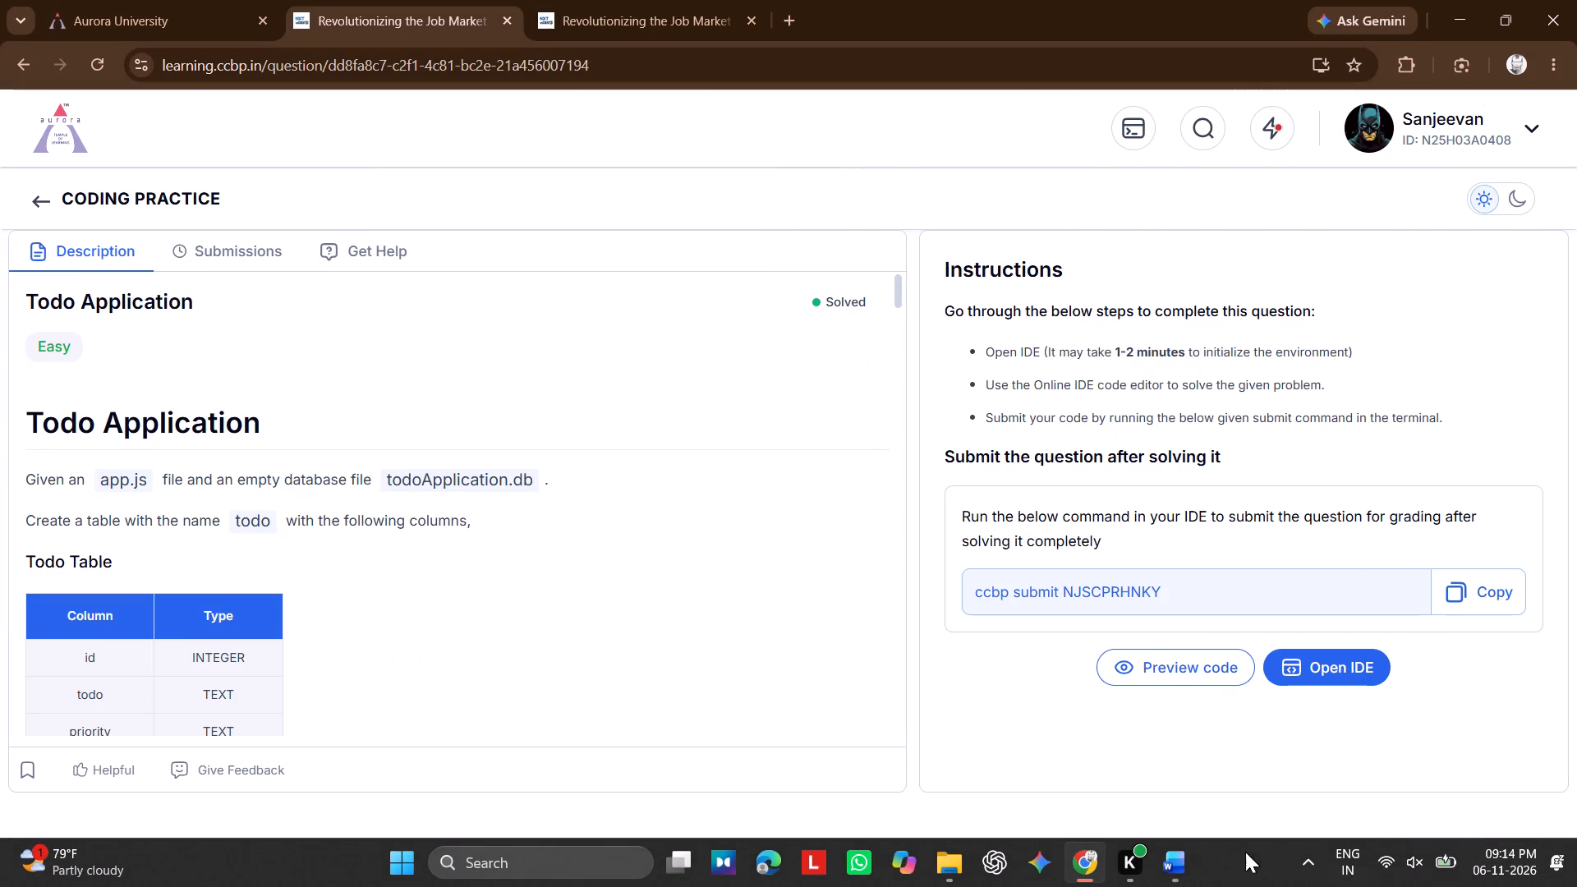
Close the BDF_Lab_Report-2 document in Word, saving its changes.
click(1190, 869)
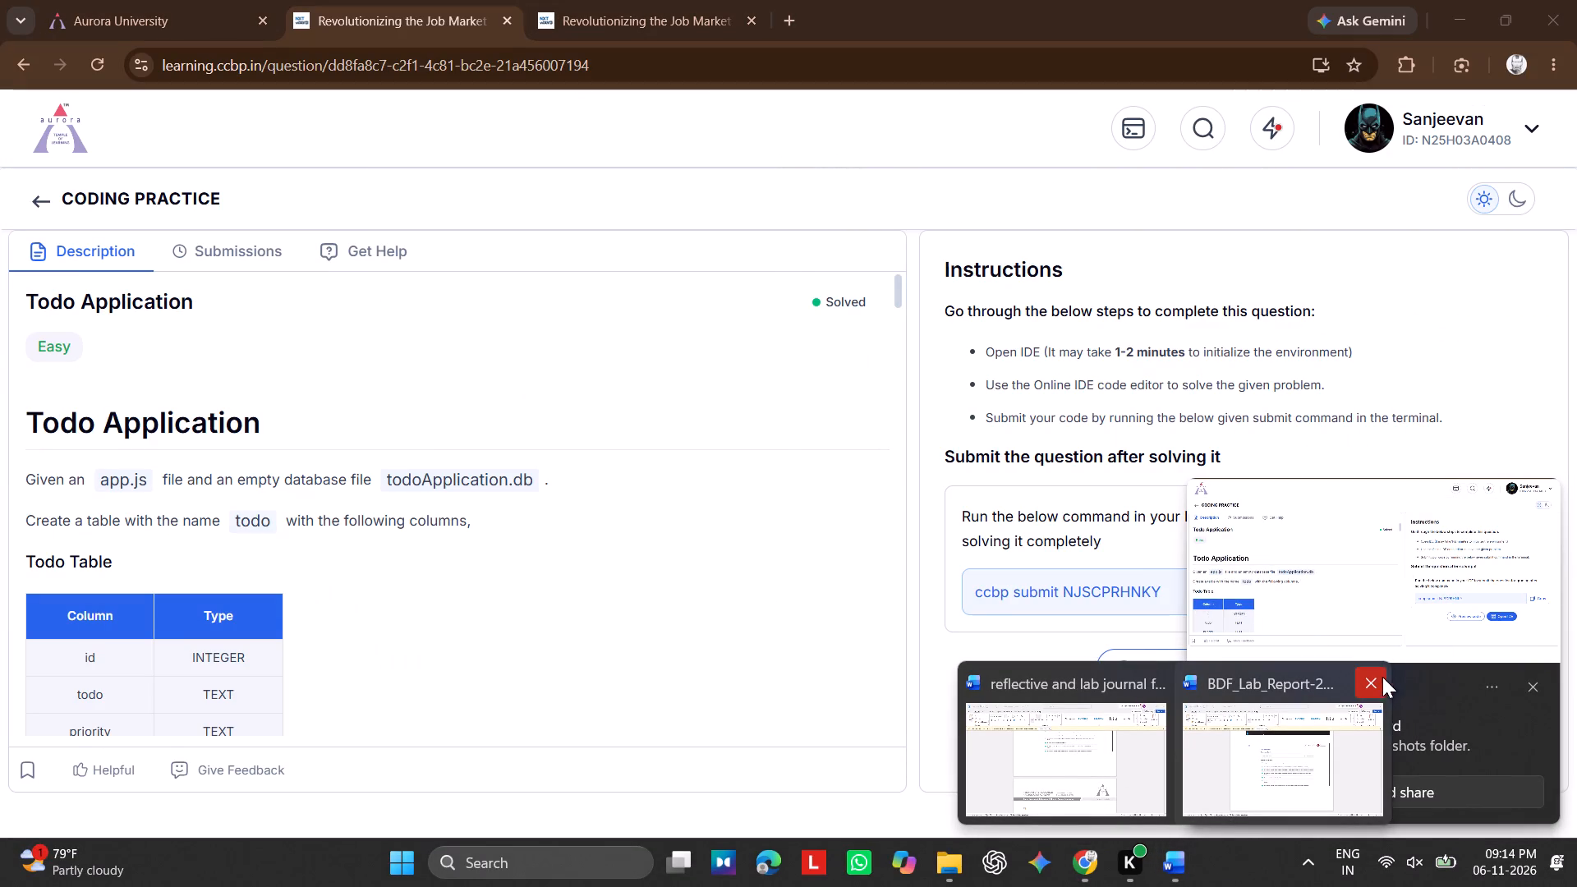
click(1369, 683)
click(1369, 683)
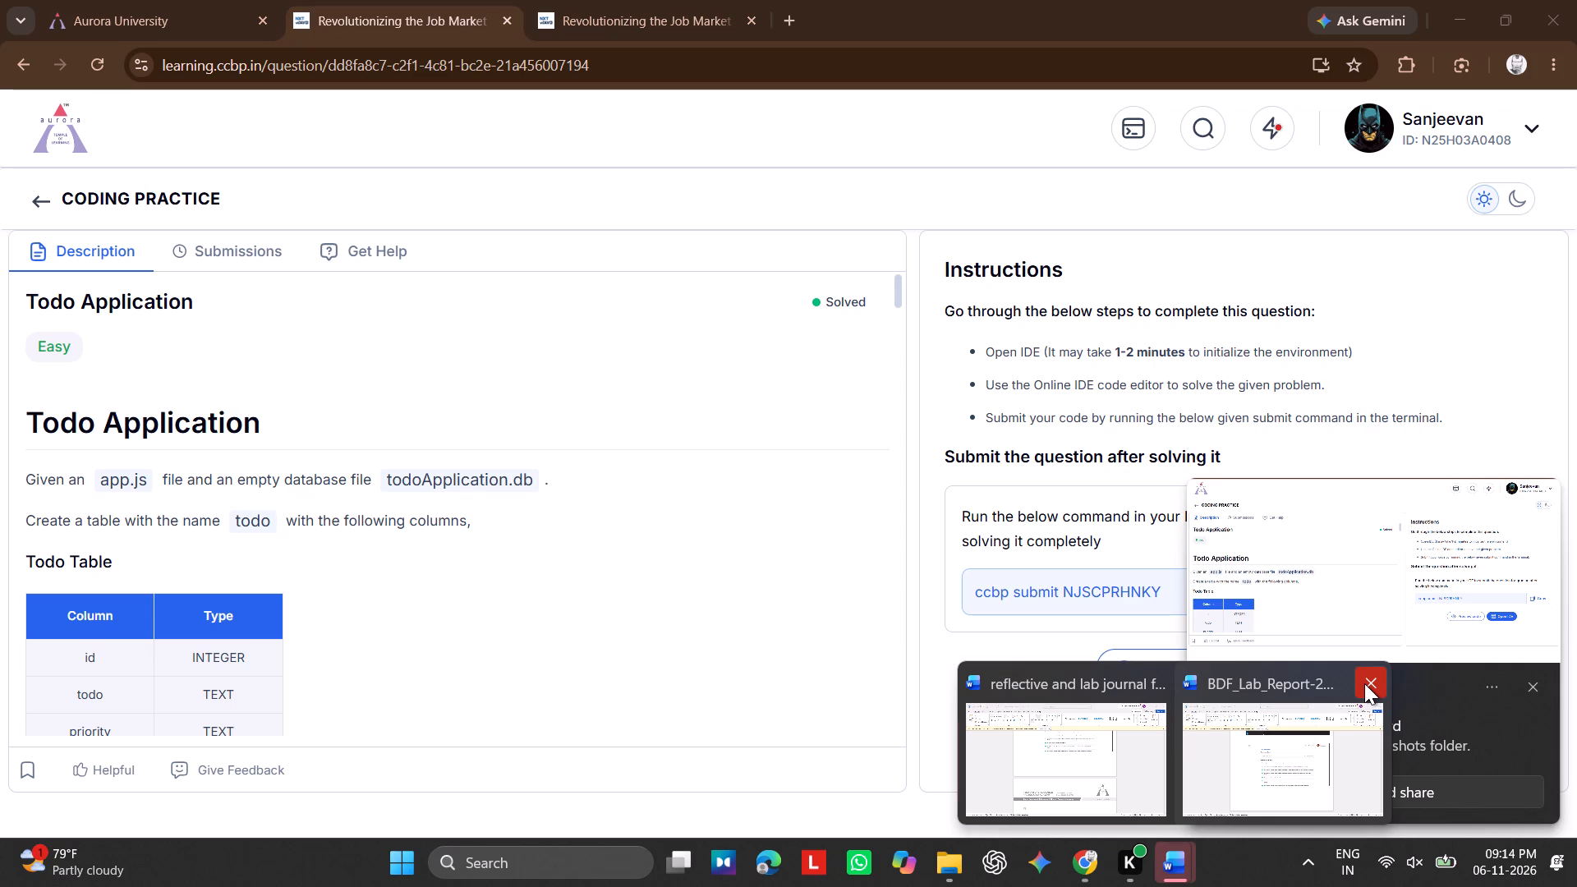
click(1364, 683)
click(1278, 738)
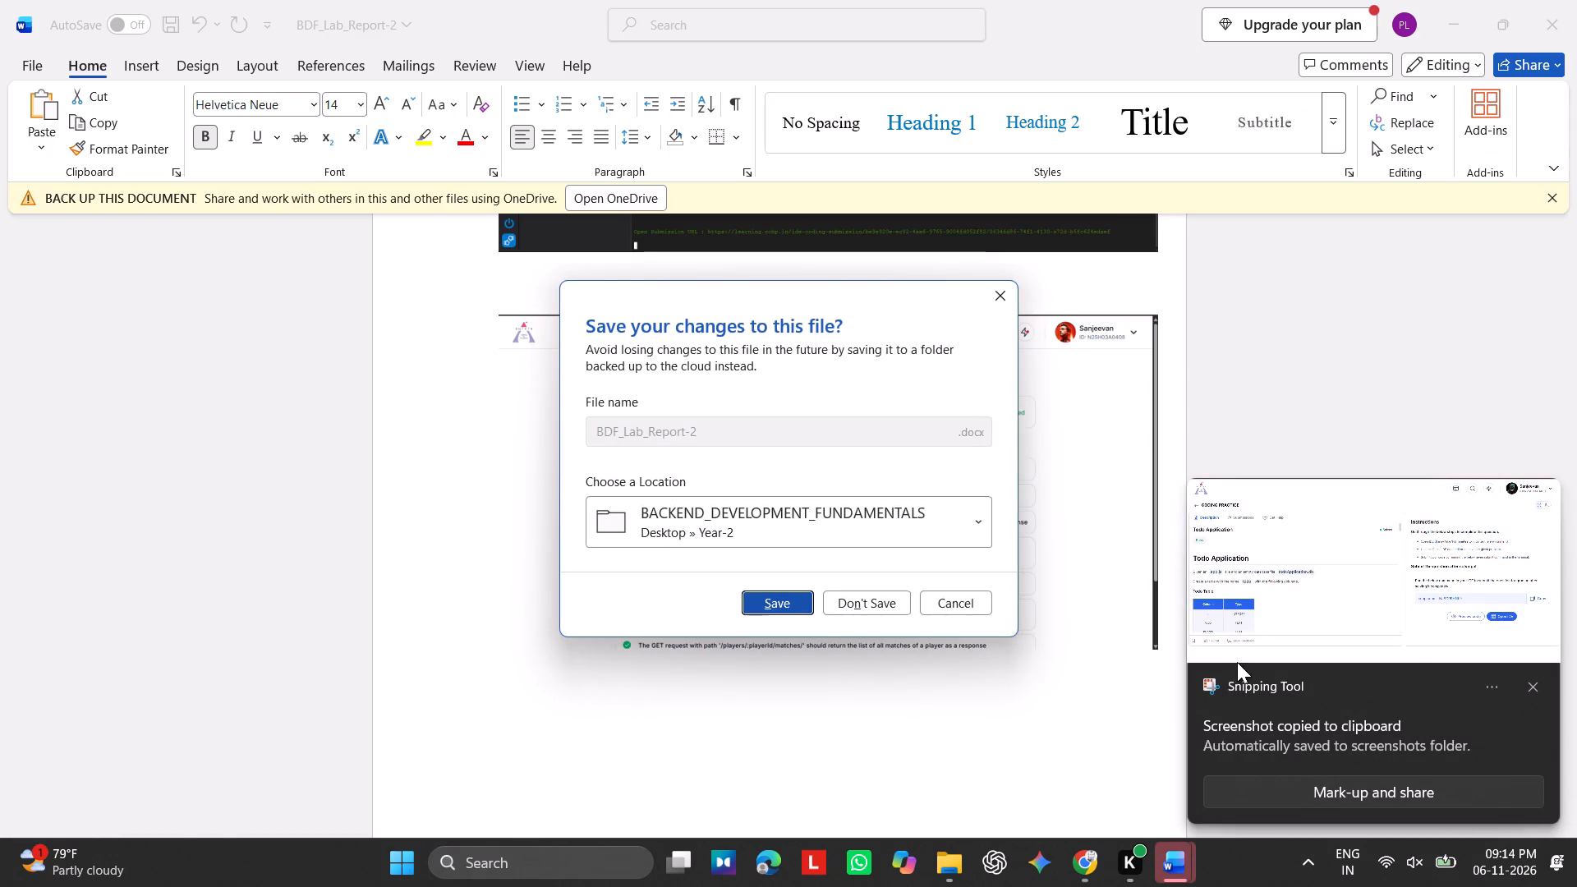
click(772, 604)
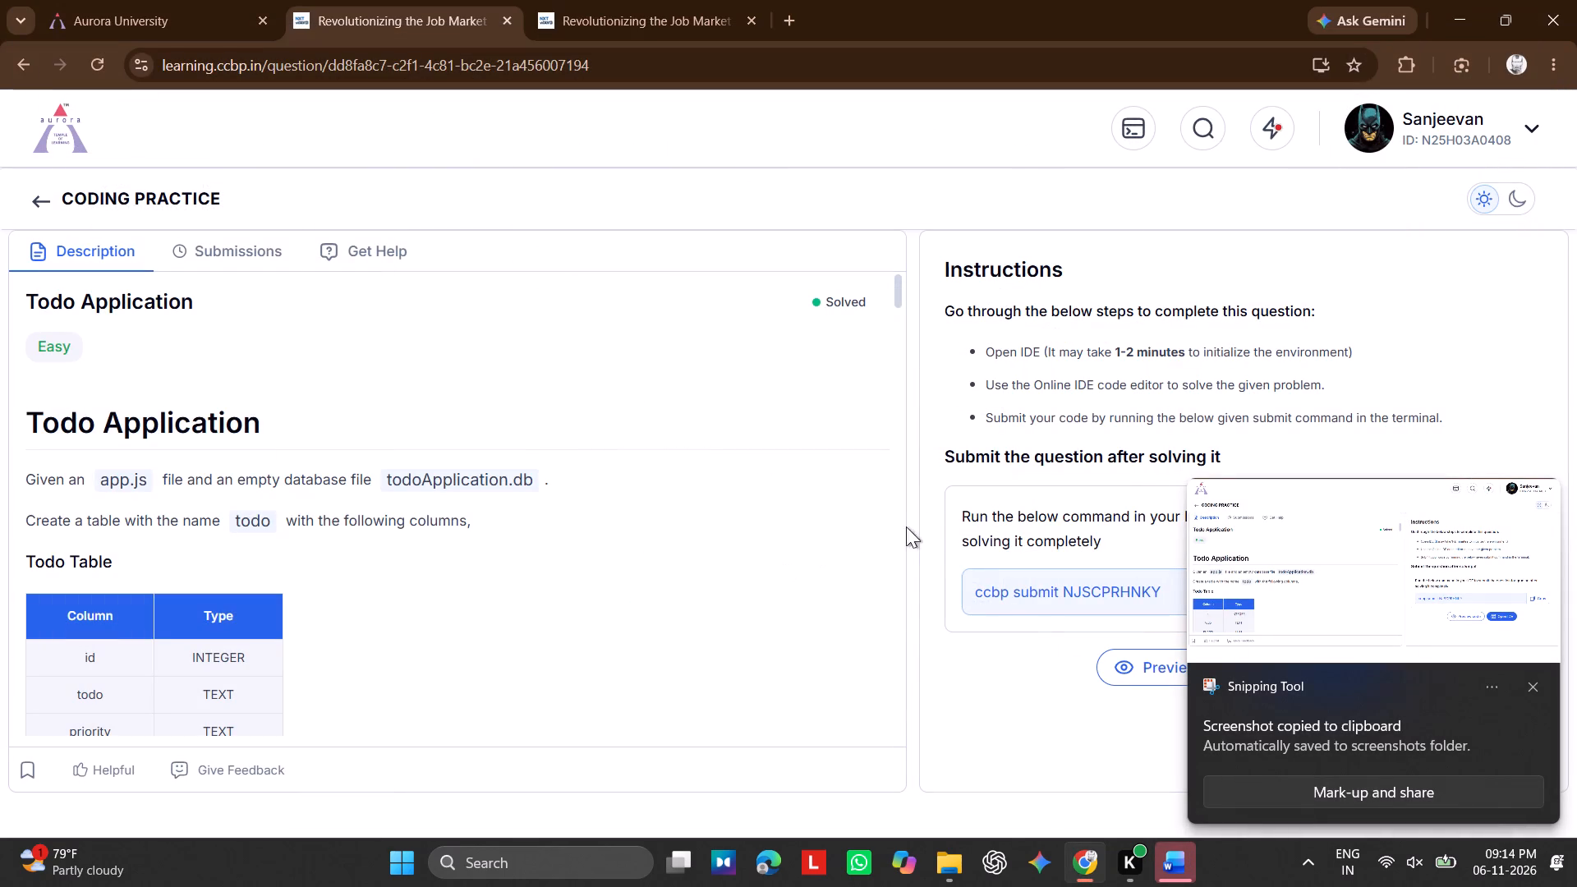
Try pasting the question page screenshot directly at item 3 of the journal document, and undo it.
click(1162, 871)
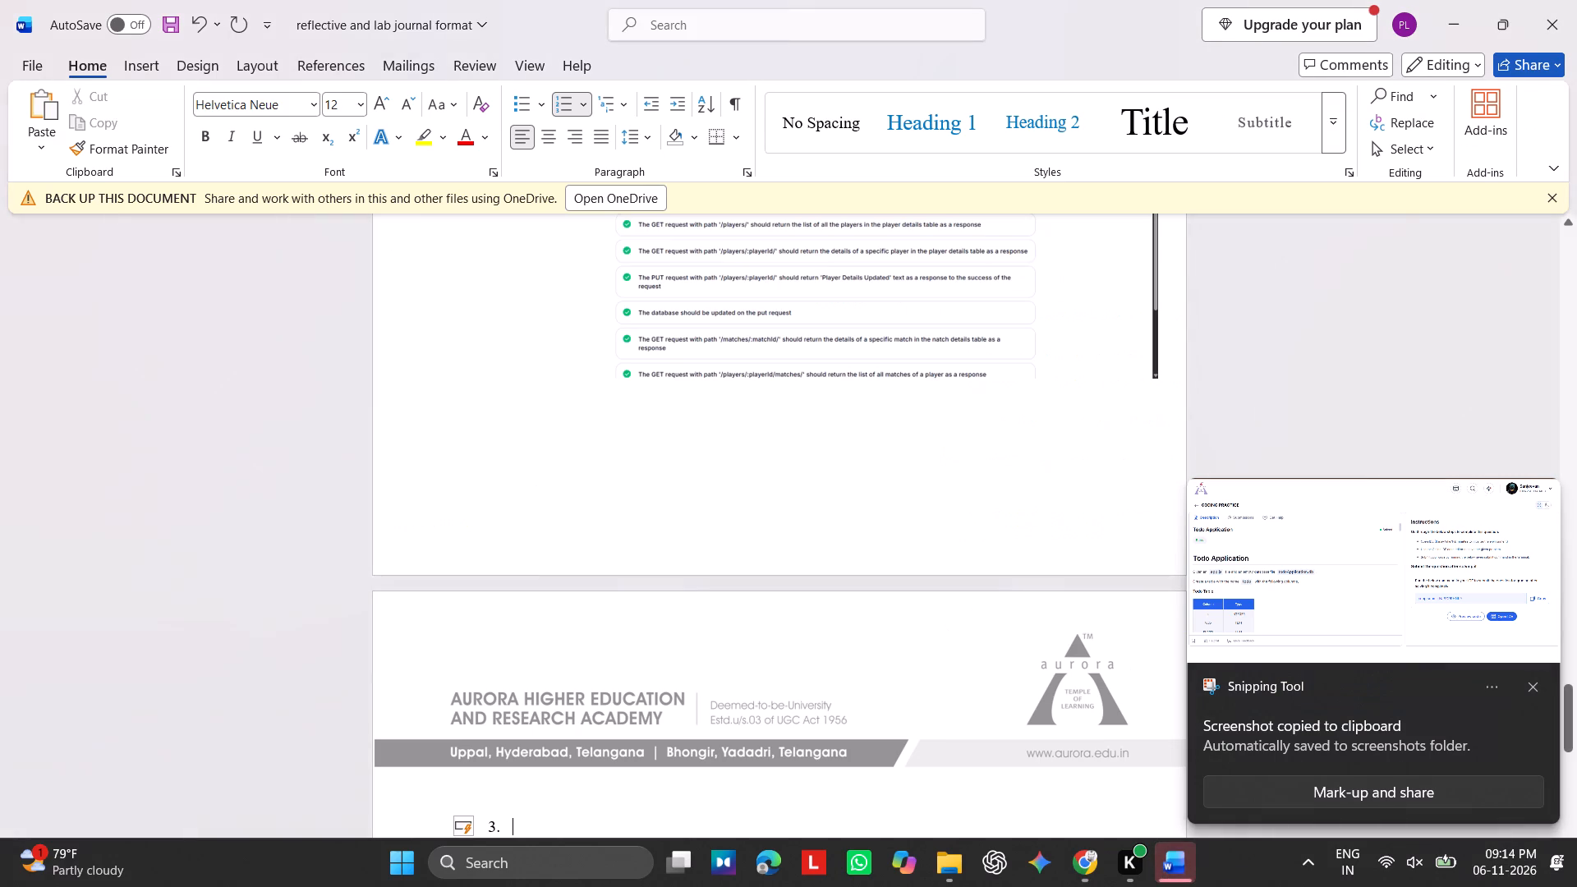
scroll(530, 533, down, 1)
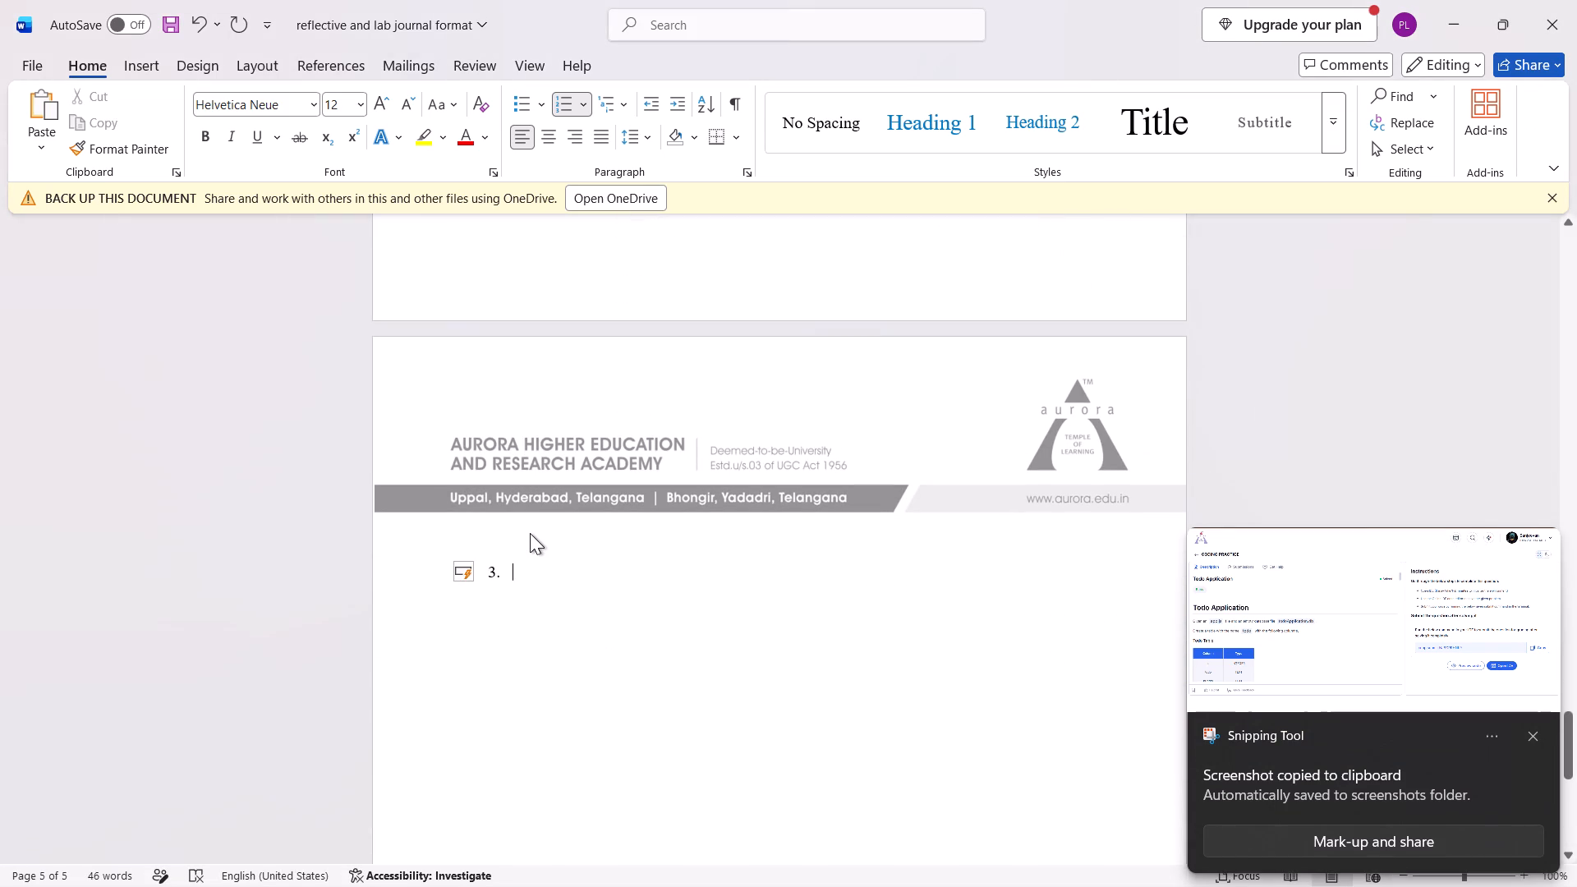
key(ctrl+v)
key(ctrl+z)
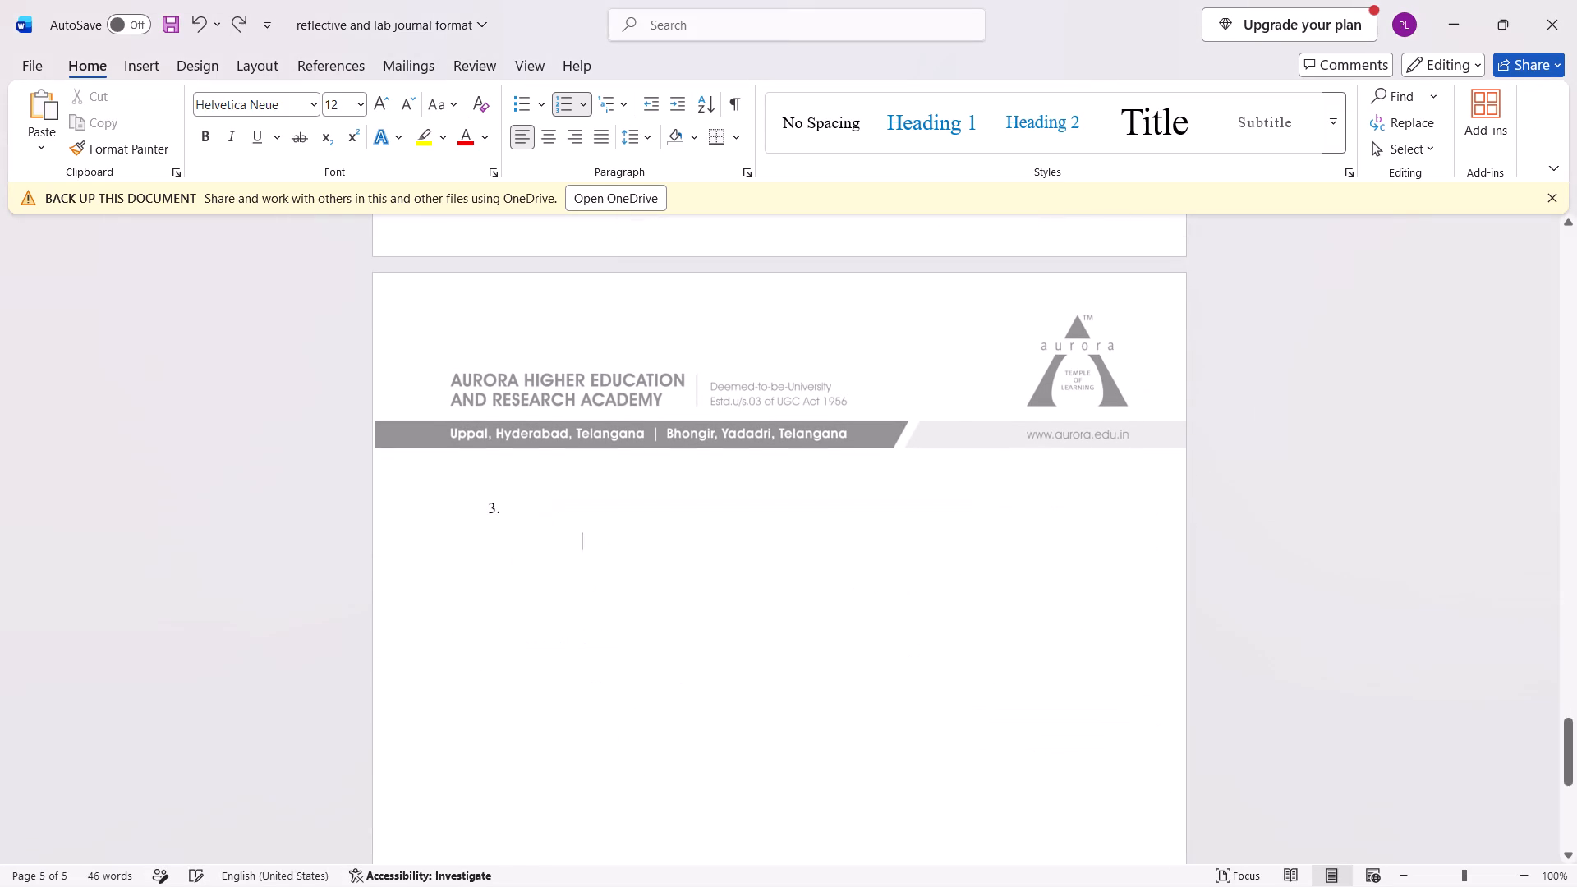
Copy the Todo Application title from the question page in Chrome and paste it as the item 3 heading in Word.
click(1092, 859)
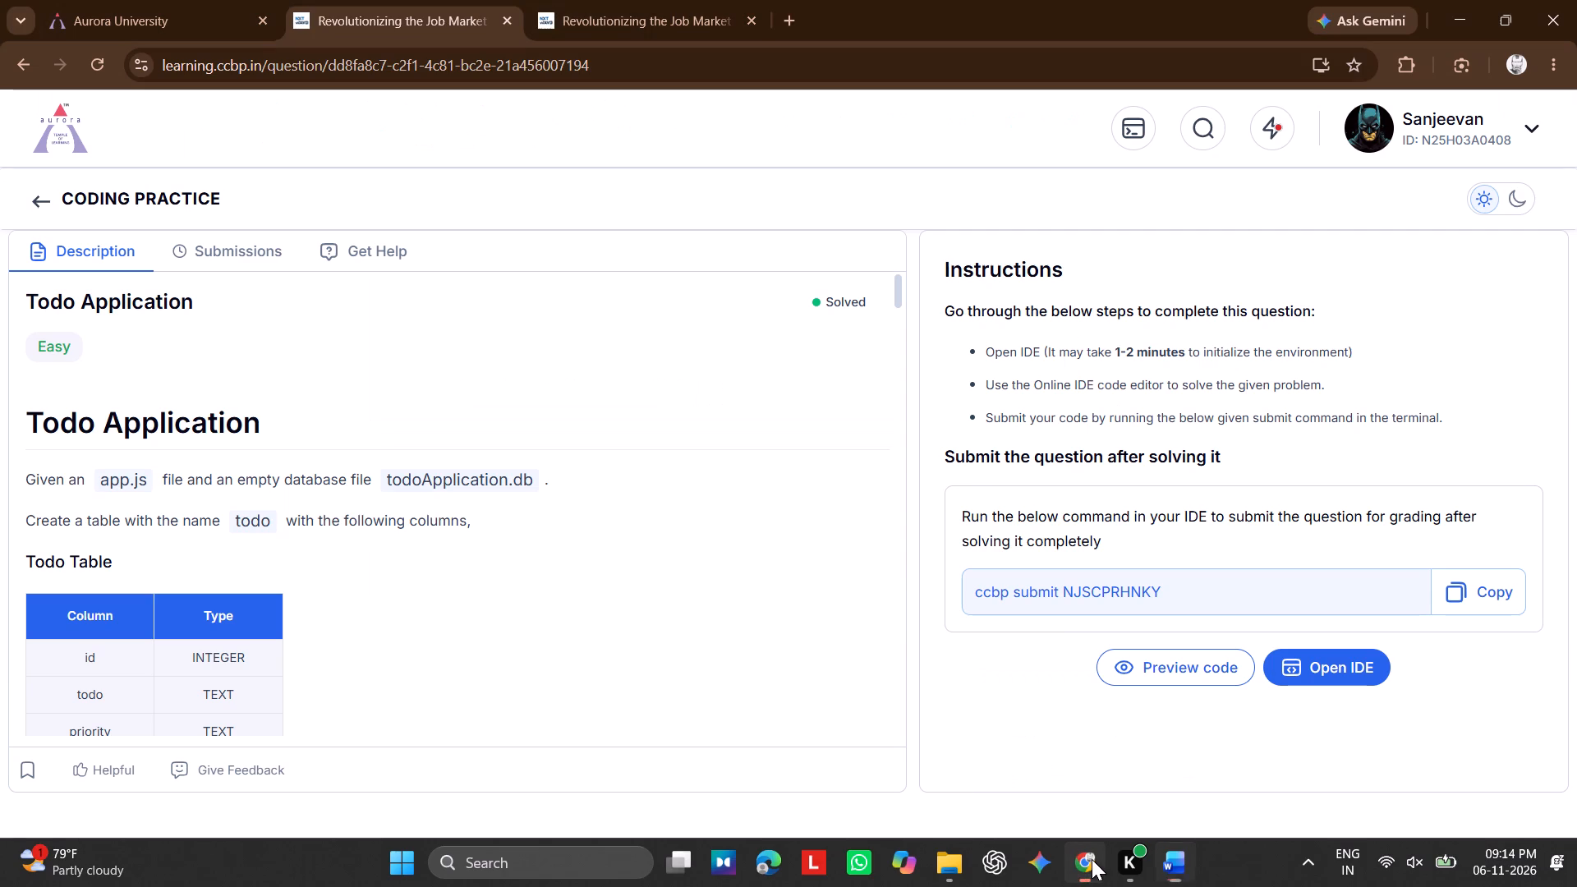
drag(200, 302, 29, 292)
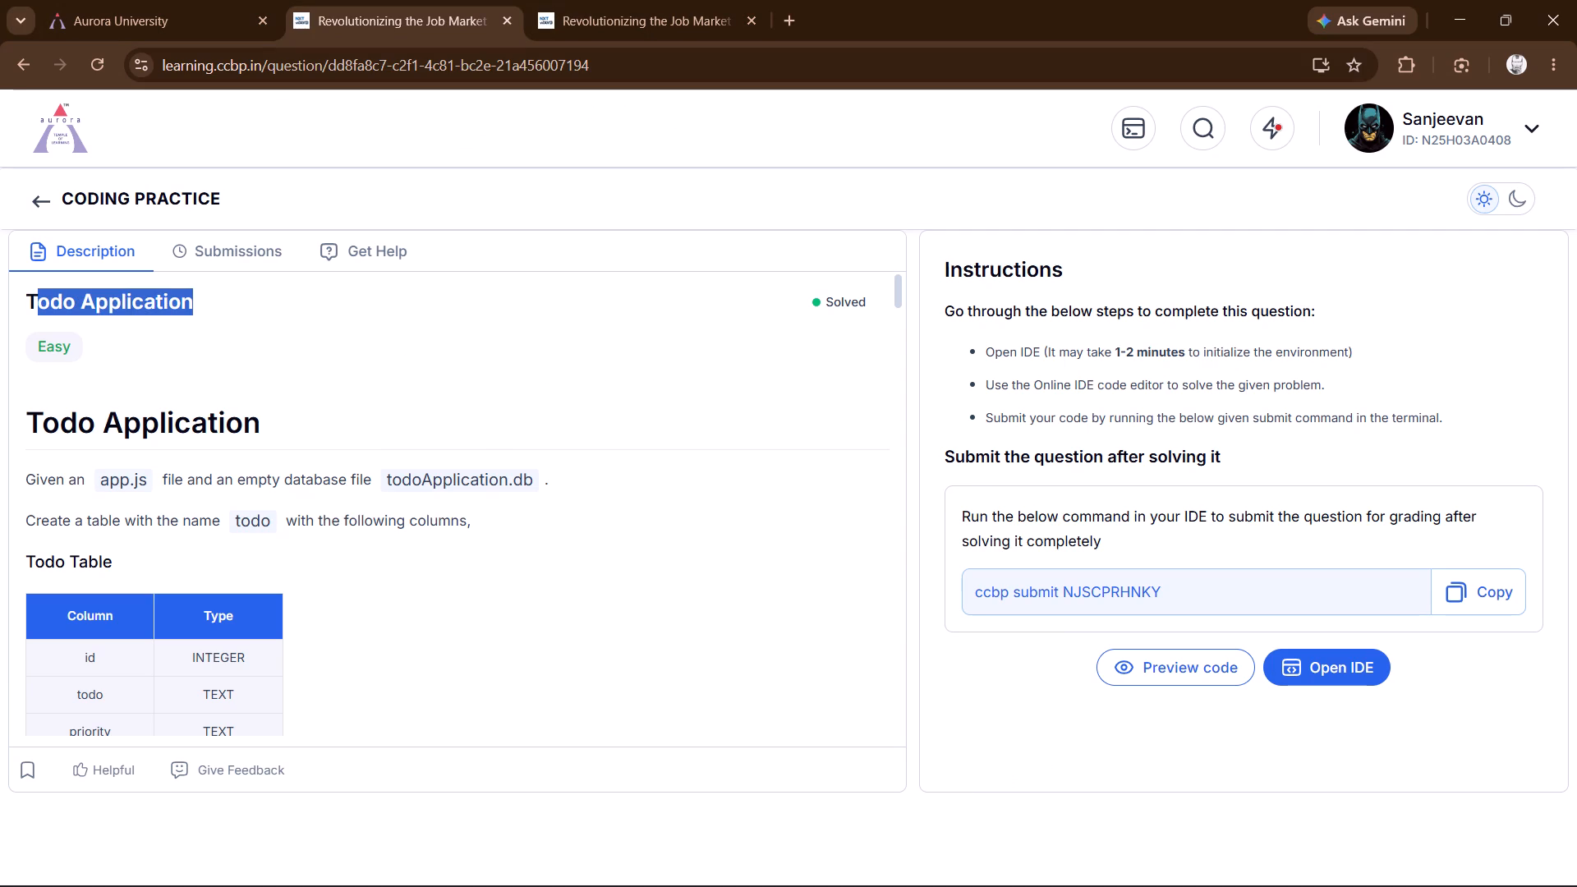
drag(29, 292, 26, 290)
key(ctrl+c)
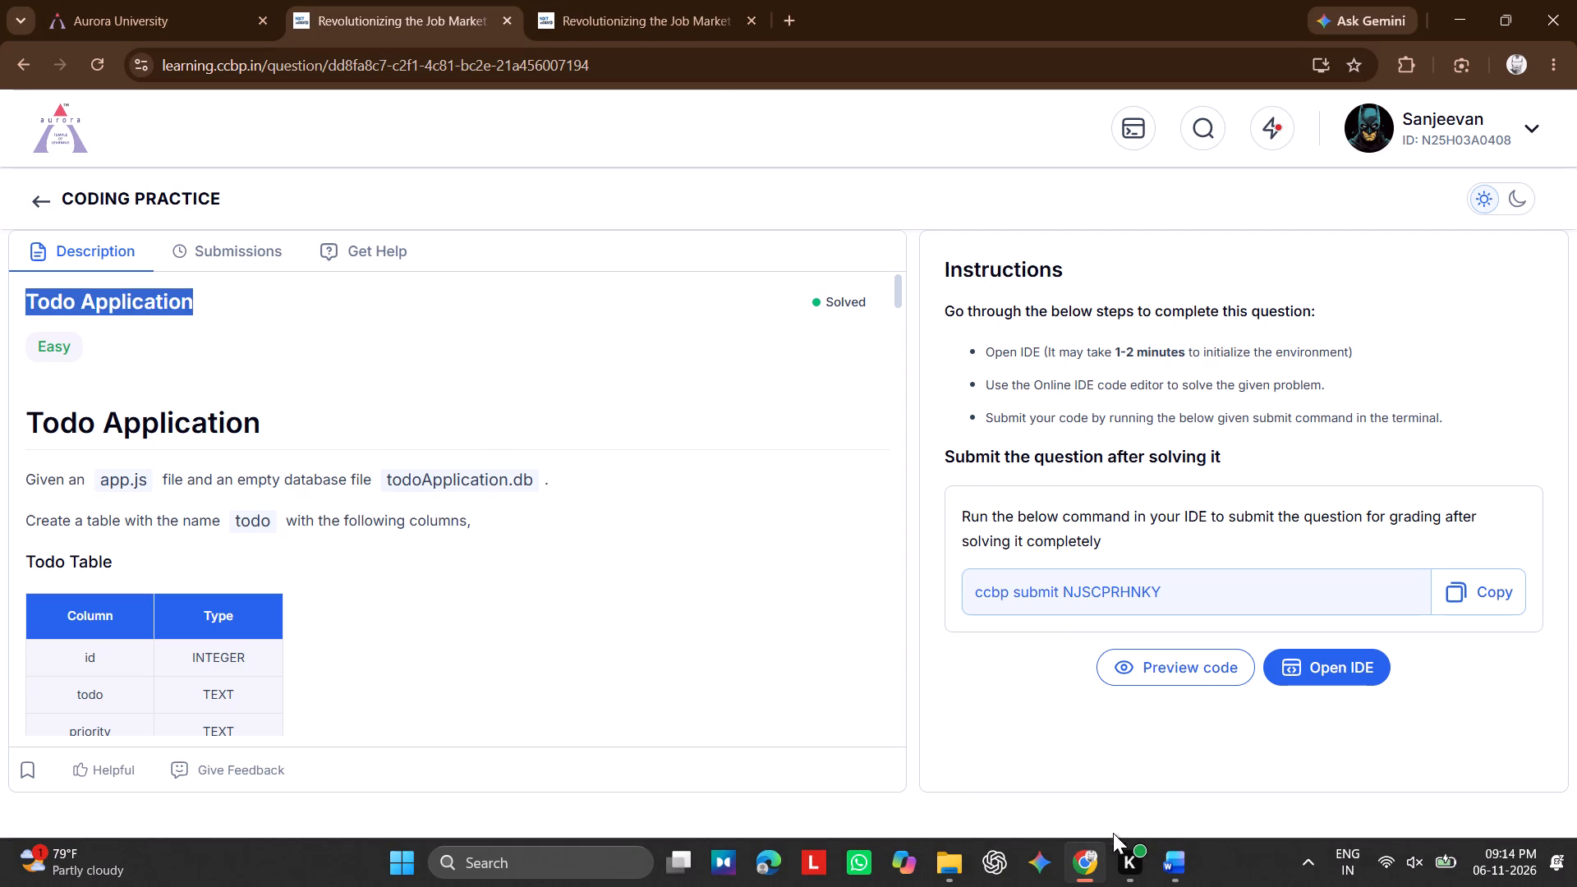
click(1191, 874)
key(ctrl+v)
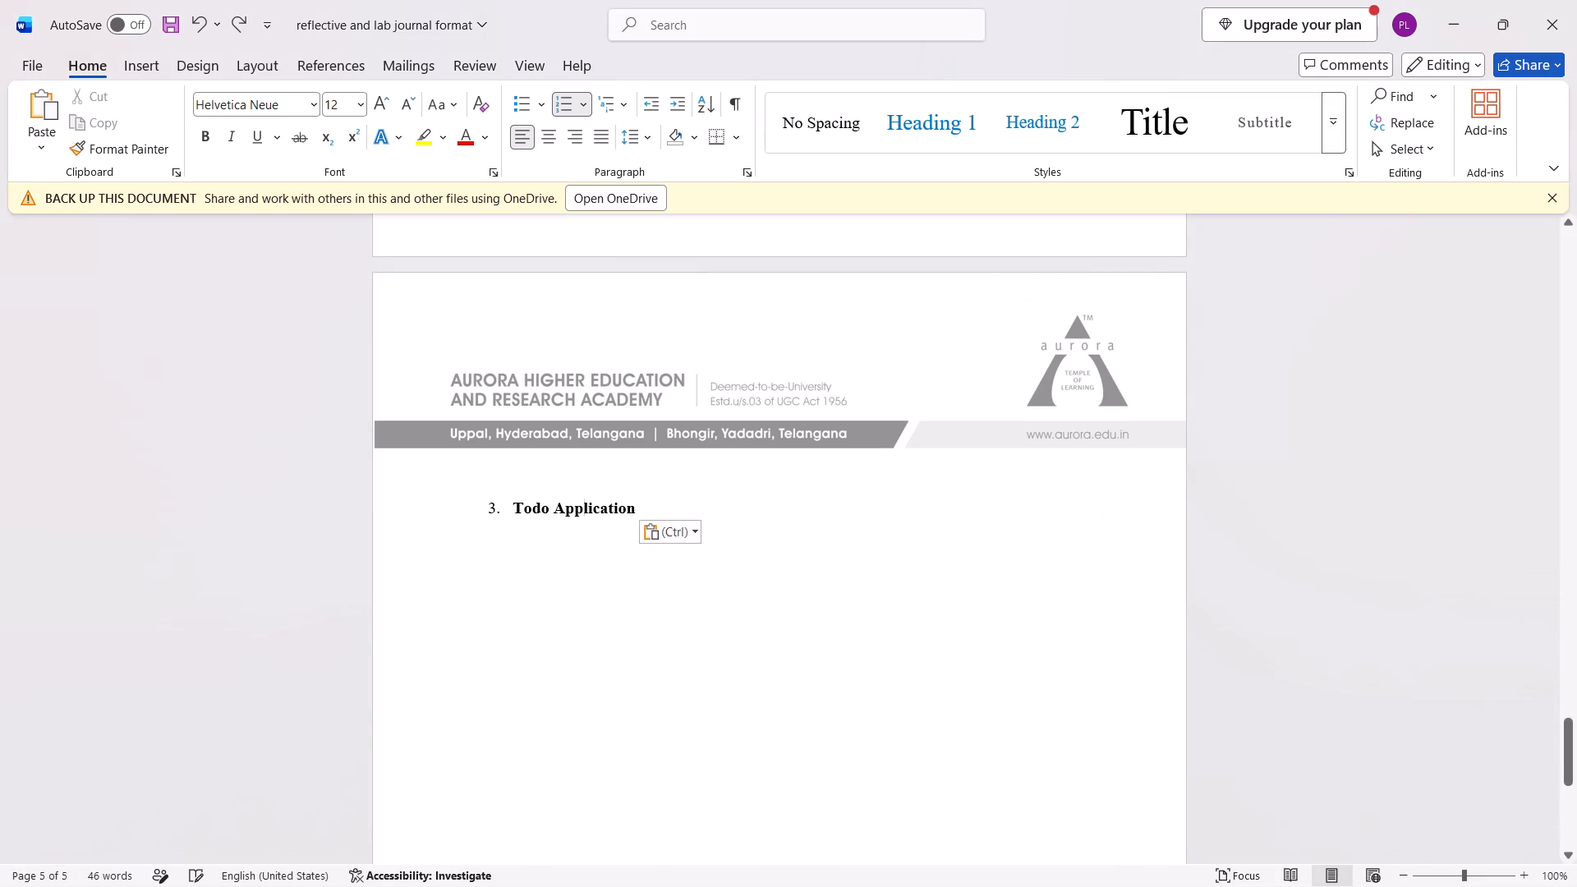
Paste the question page screenshot from the clipboard history on an unnumbered line below the Todo Application heading, and add blank lines after it.
key(Return)
key(BackSpace)
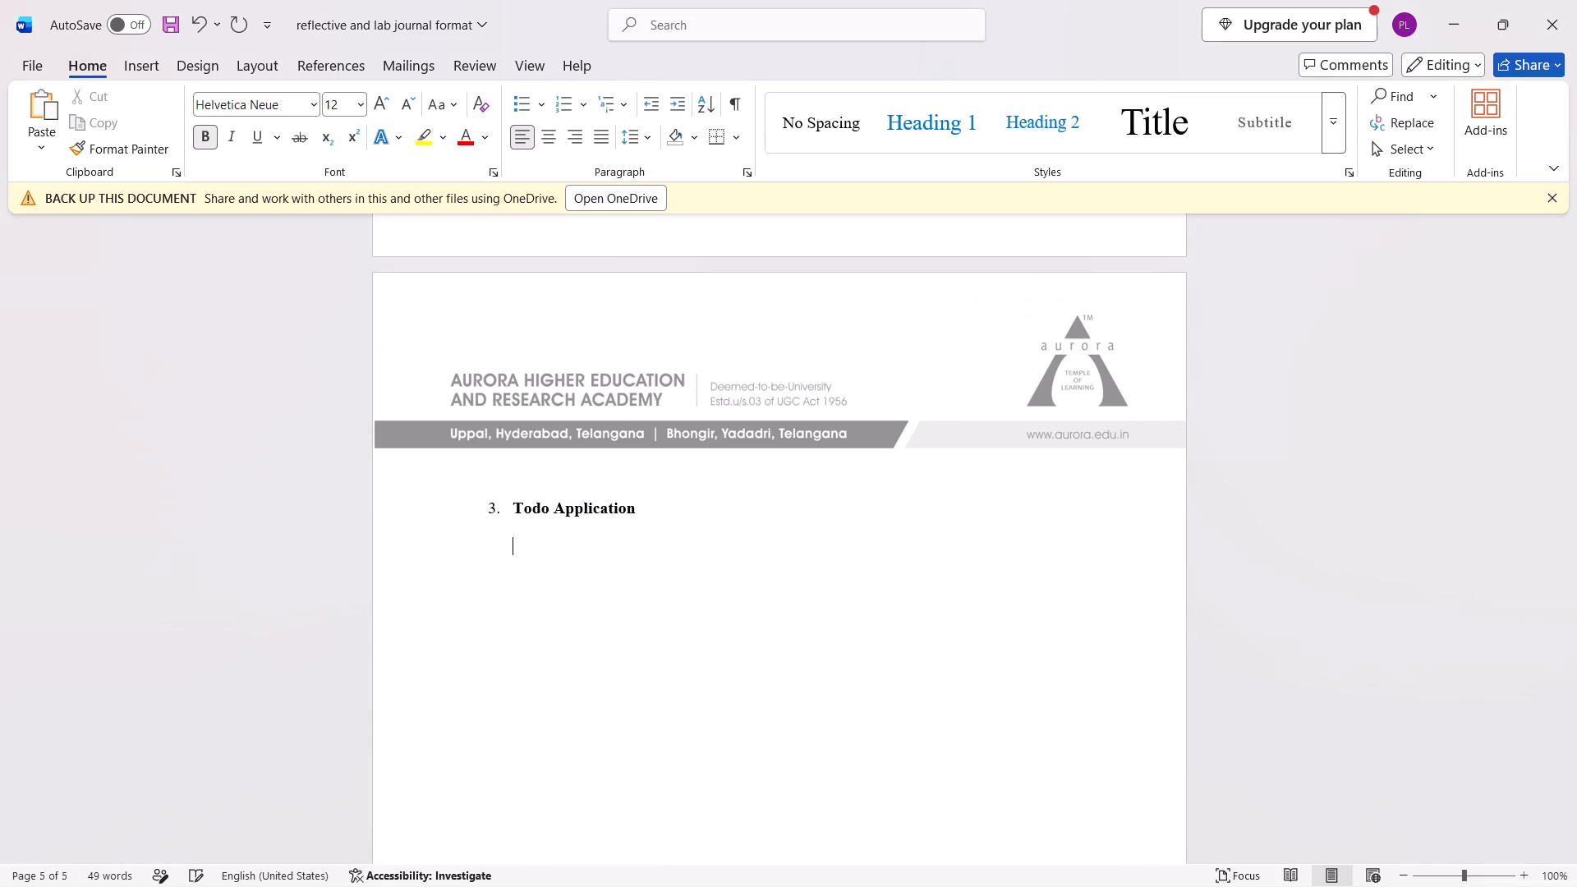
key(super+v)
click(615, 412)
key(ctrl+v)
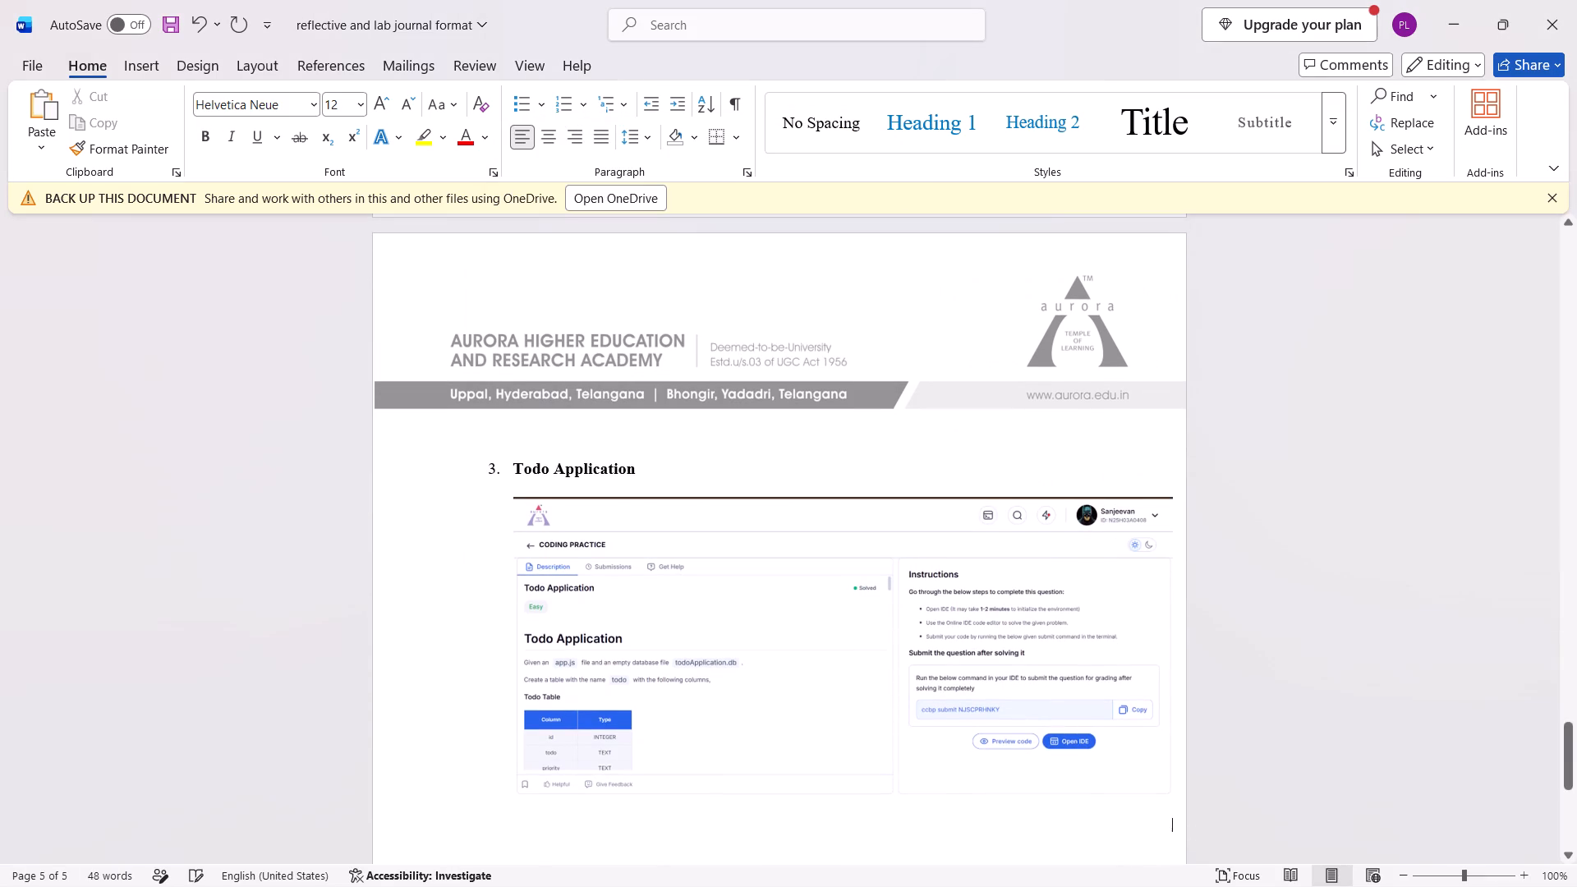
key(Return)
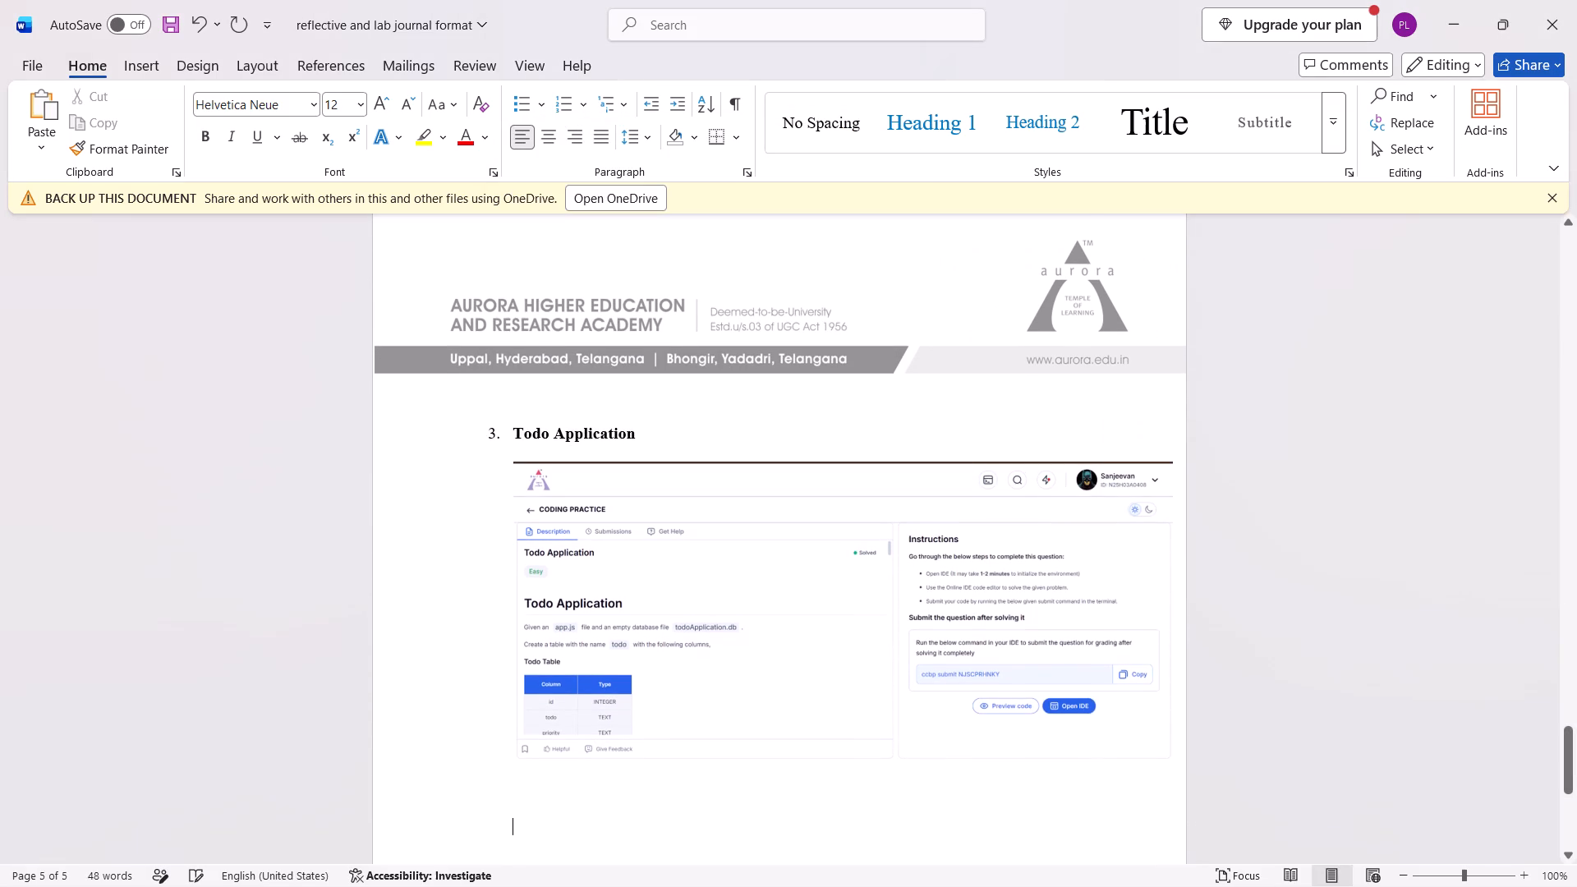
key(Return)
Capture the Todo Application app.js code preview in Chrome and paste it below the question screenshot in the journal document.
drag(1127, 853, 1106, 858)
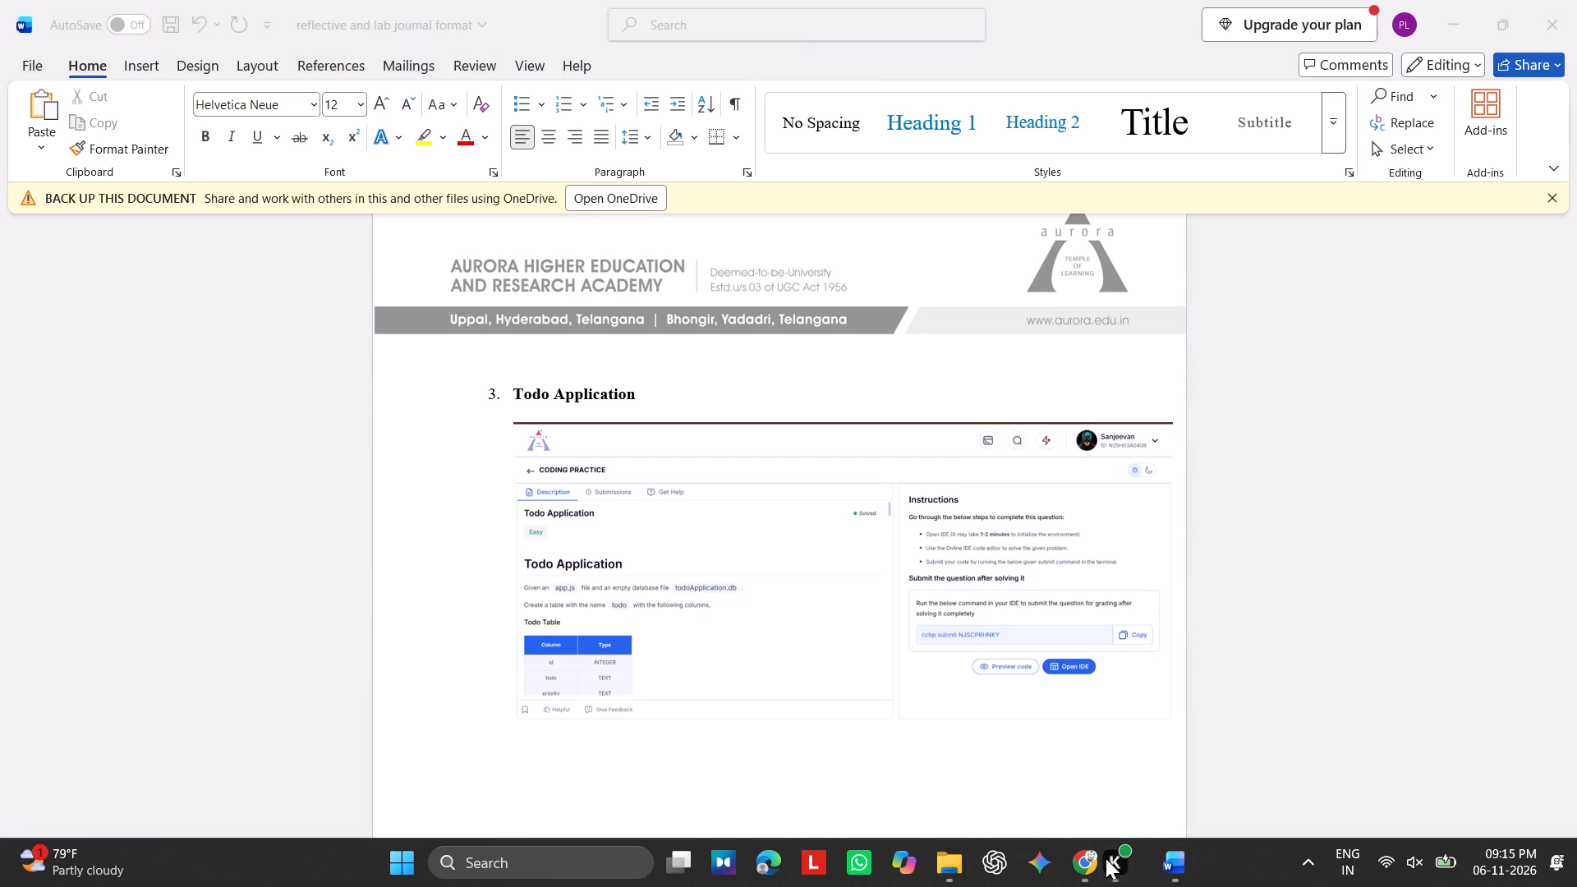
drag(1106, 858, 1123, 866)
click(1084, 864)
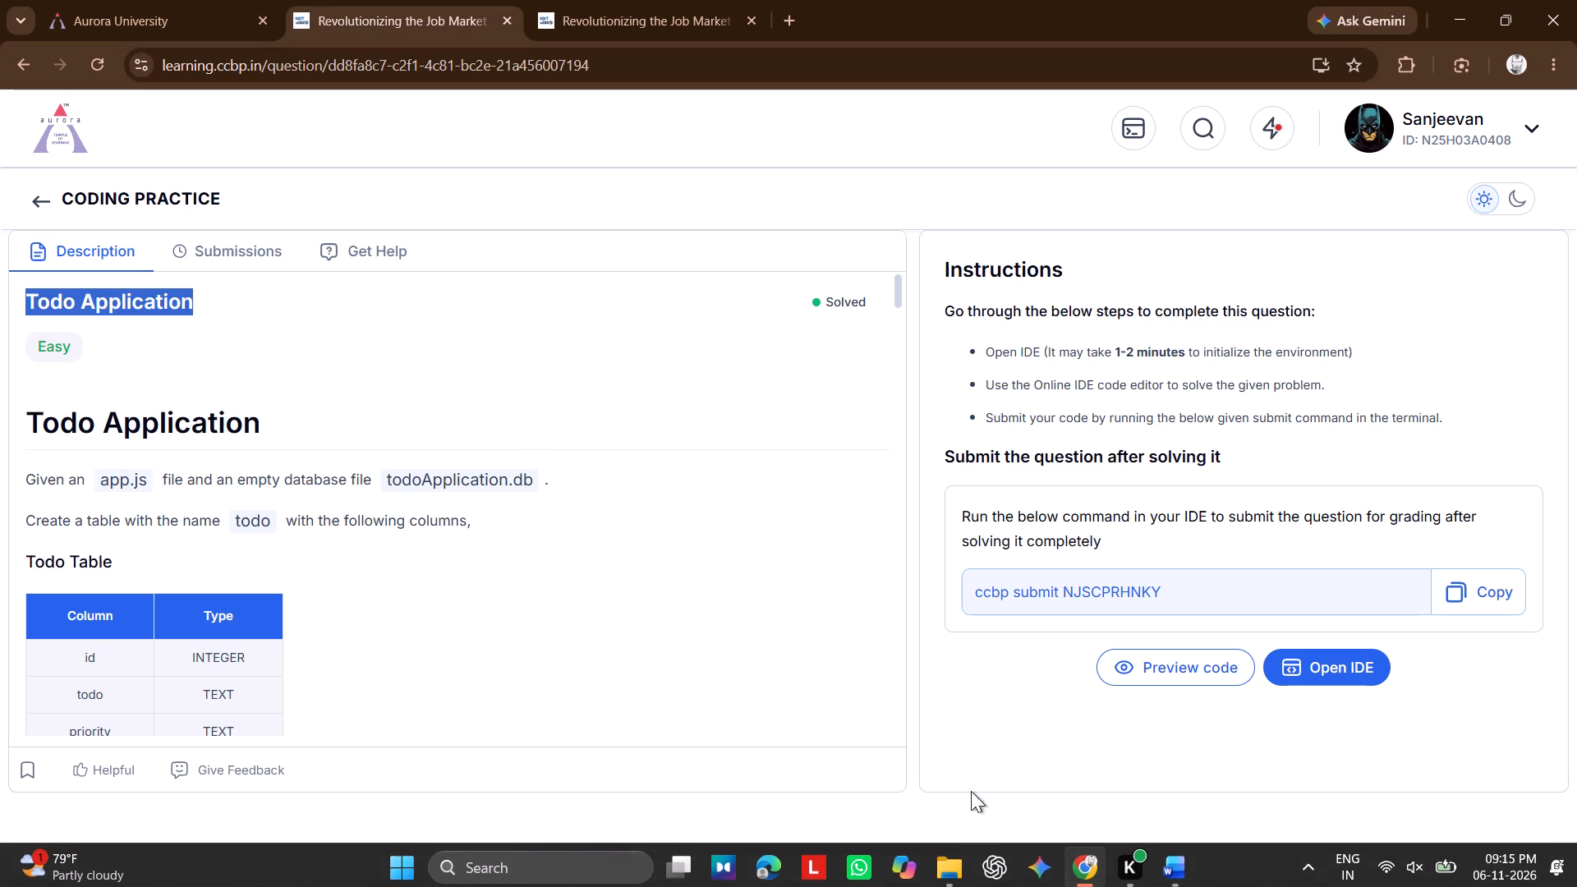
drag(1097, 857, 1142, 869)
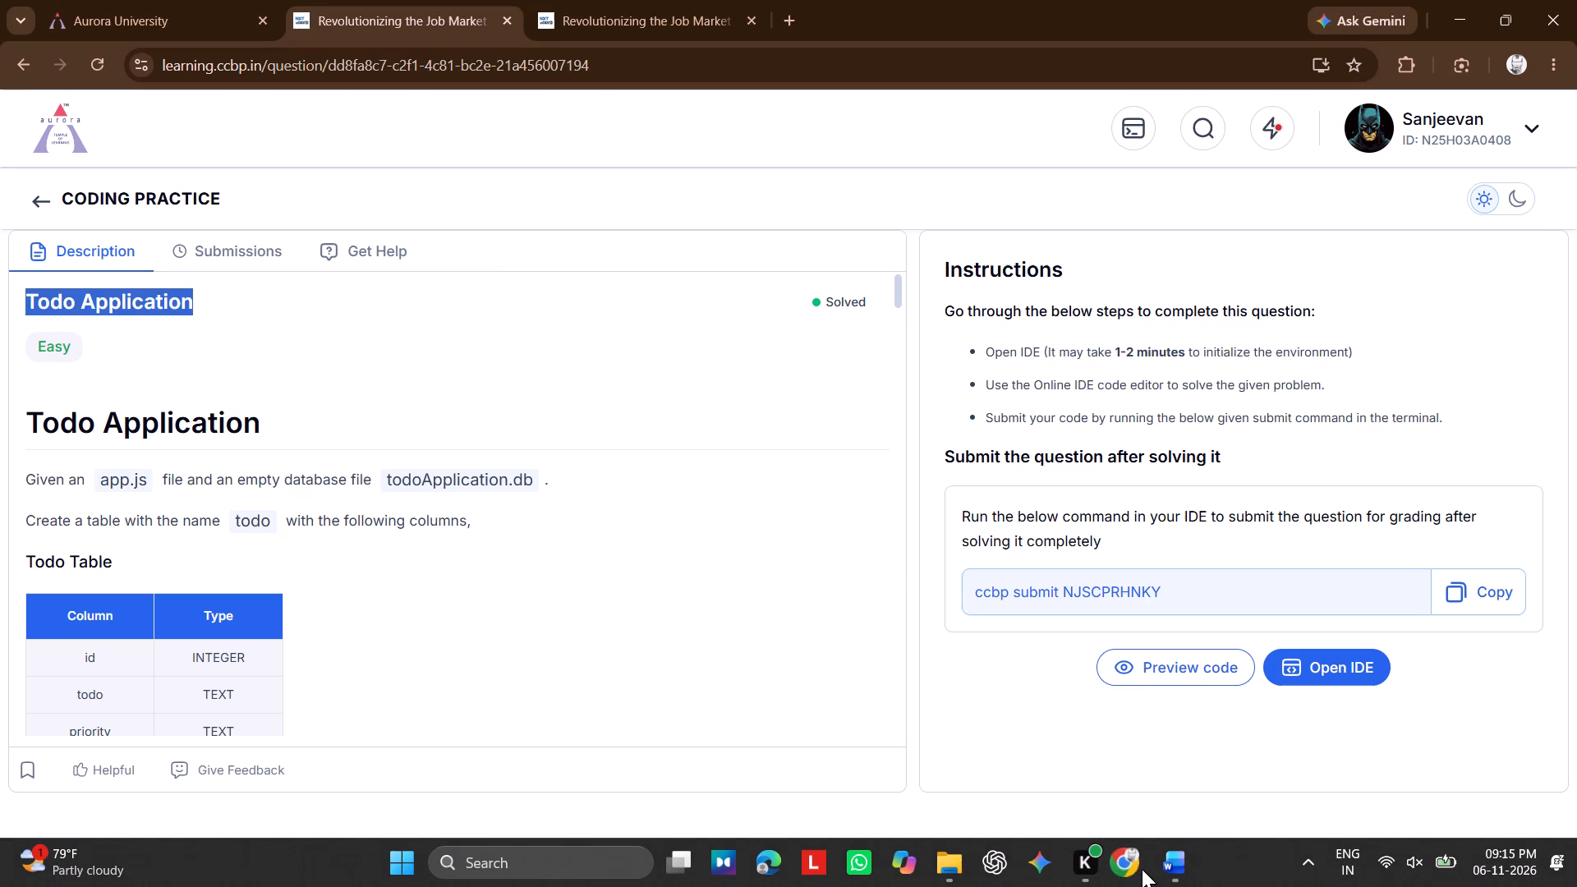
drag(1142, 869, 1143, 869)
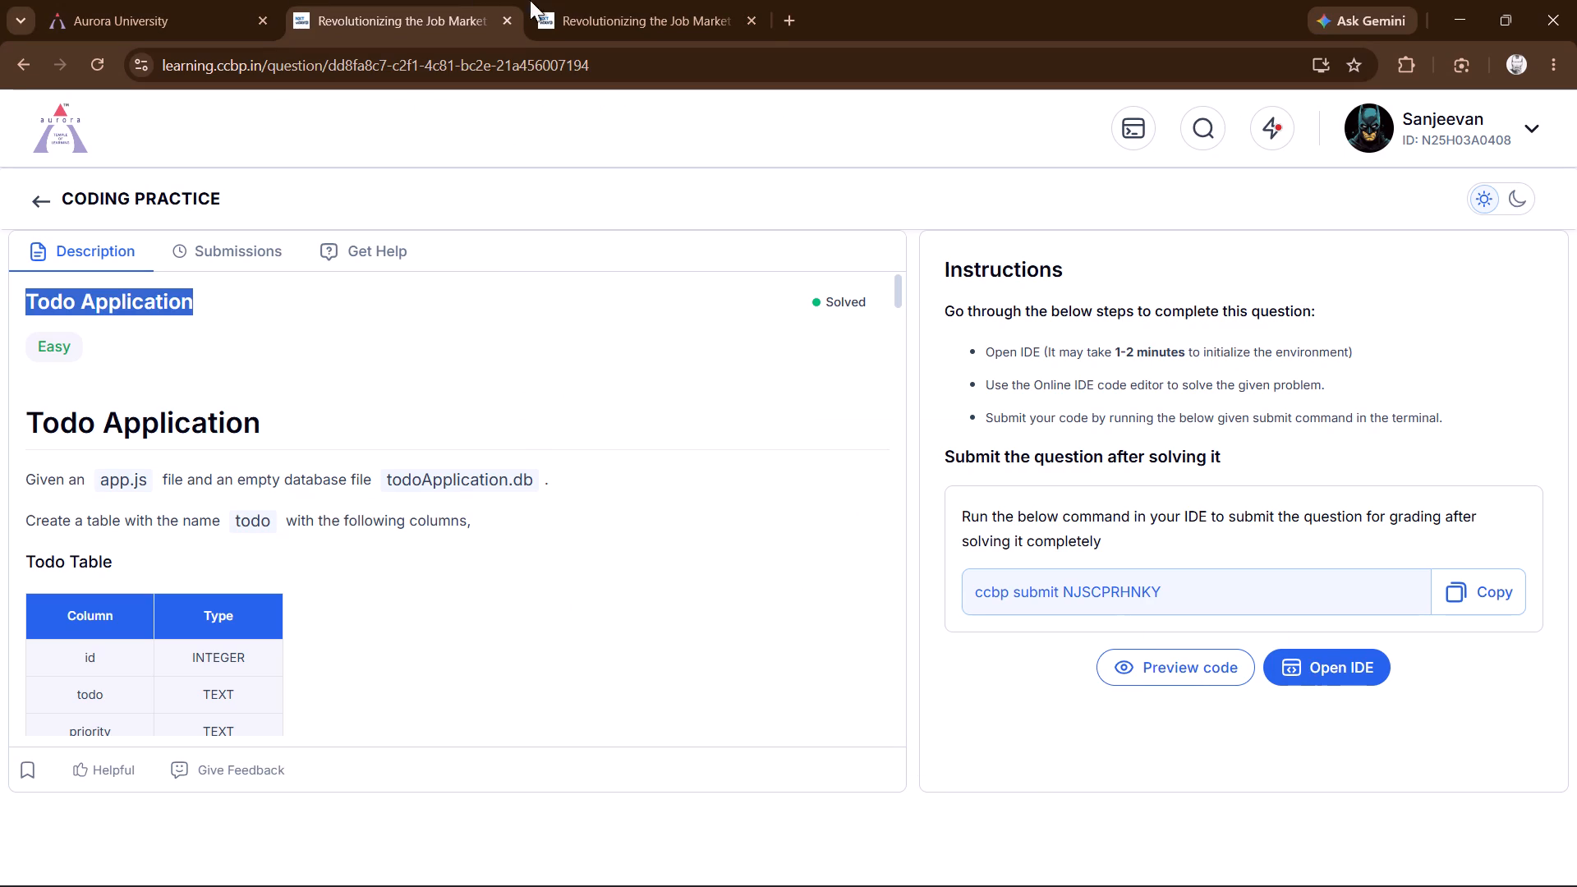
click(630, 3)
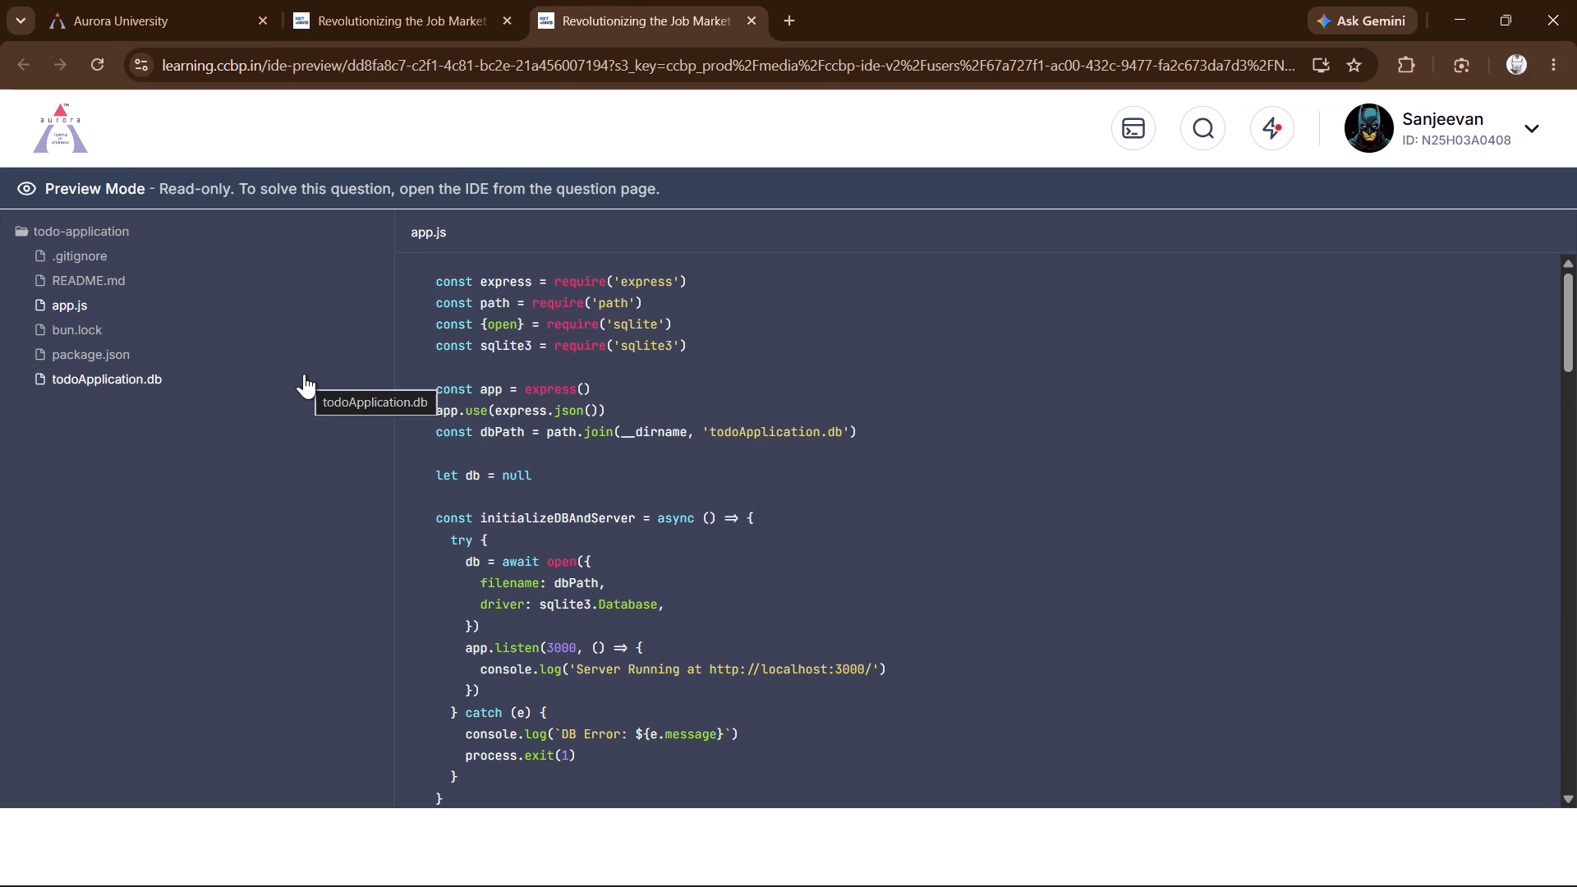
key(shift+super+s)
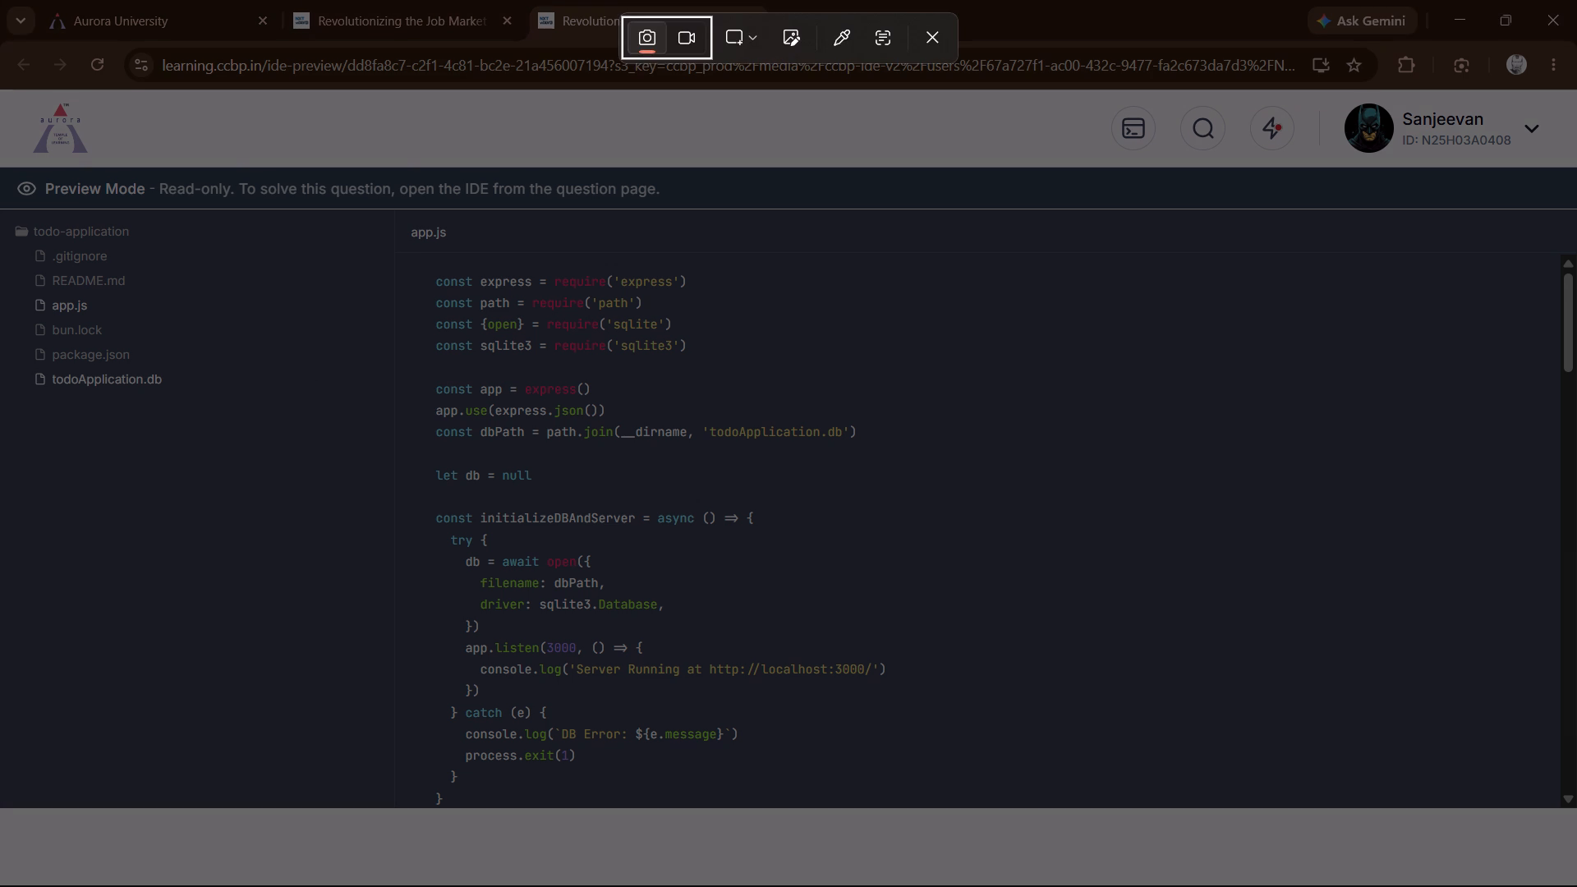
drag(0, 90, 1576, 820)
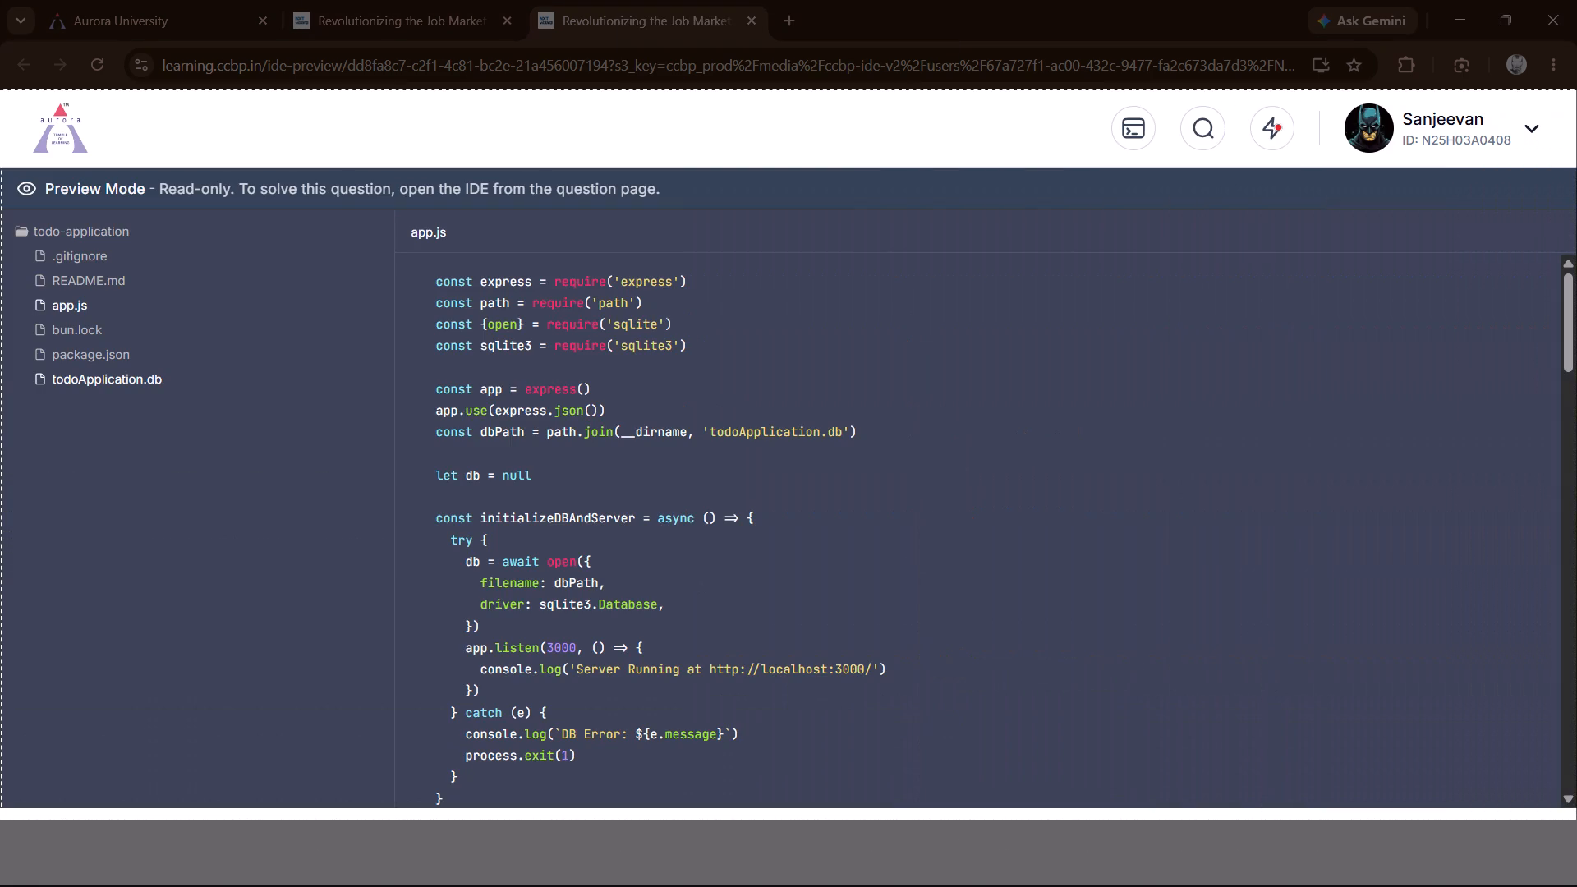
drag(1576, 820, 1576, 809)
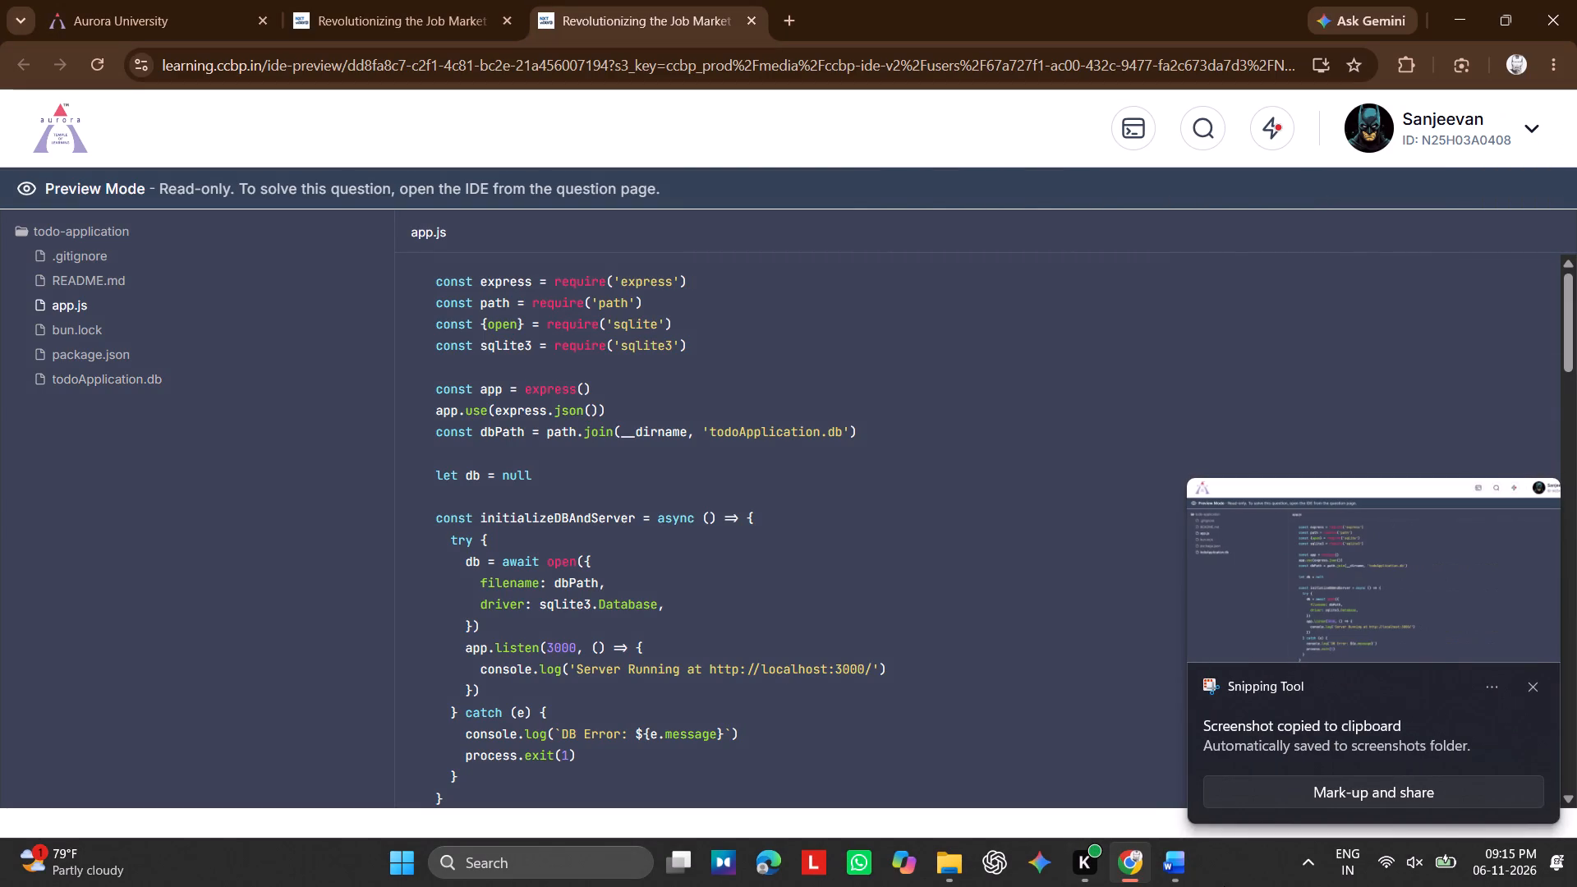
click(1177, 864)
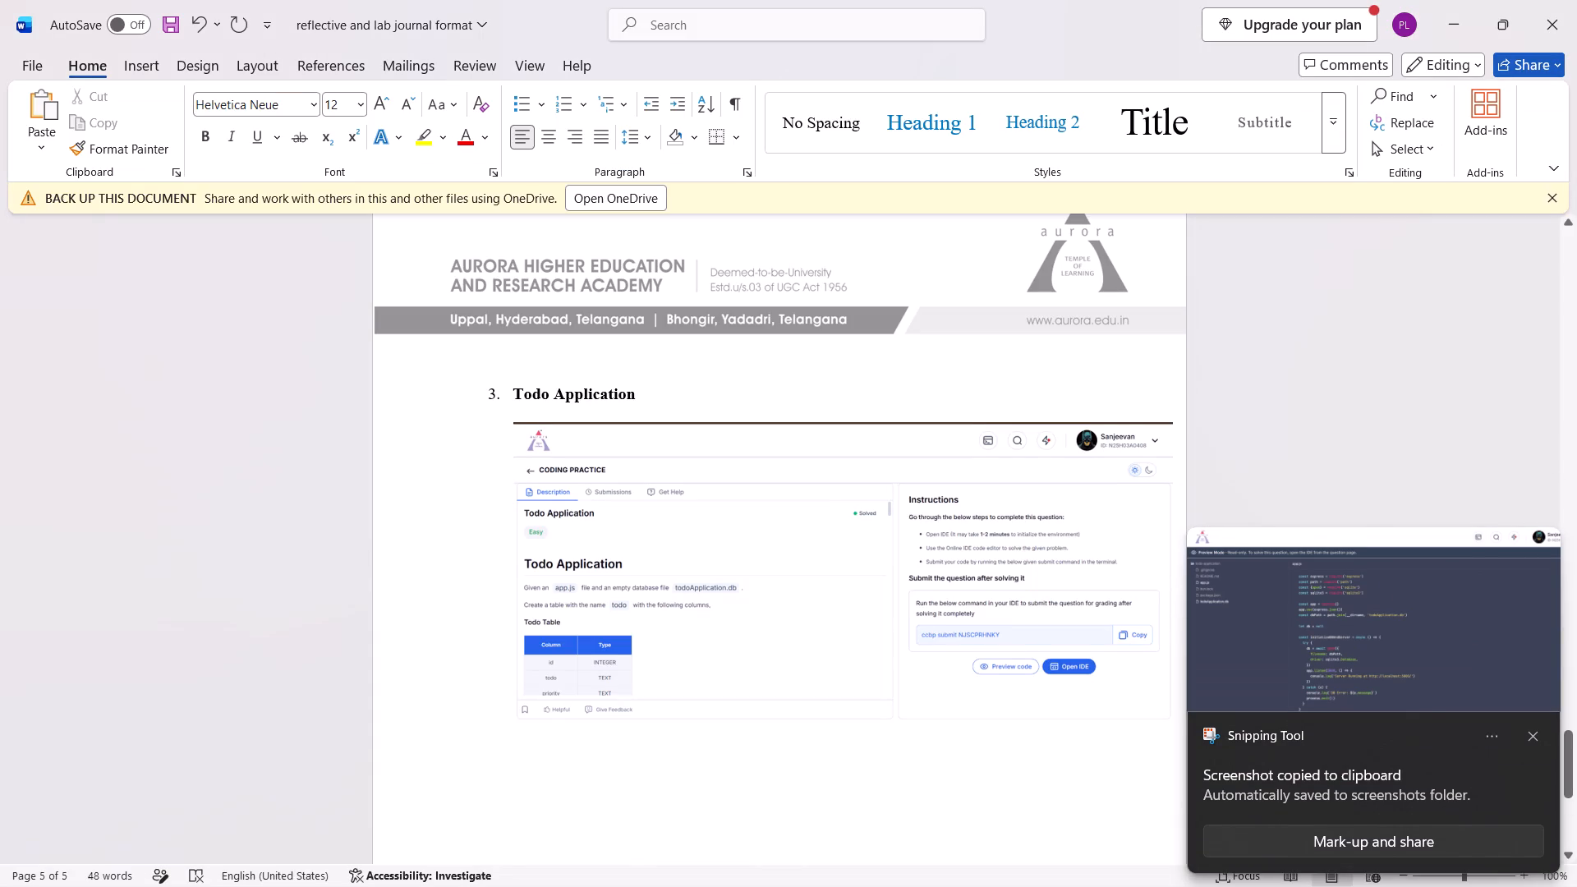
key(ctrl+v)
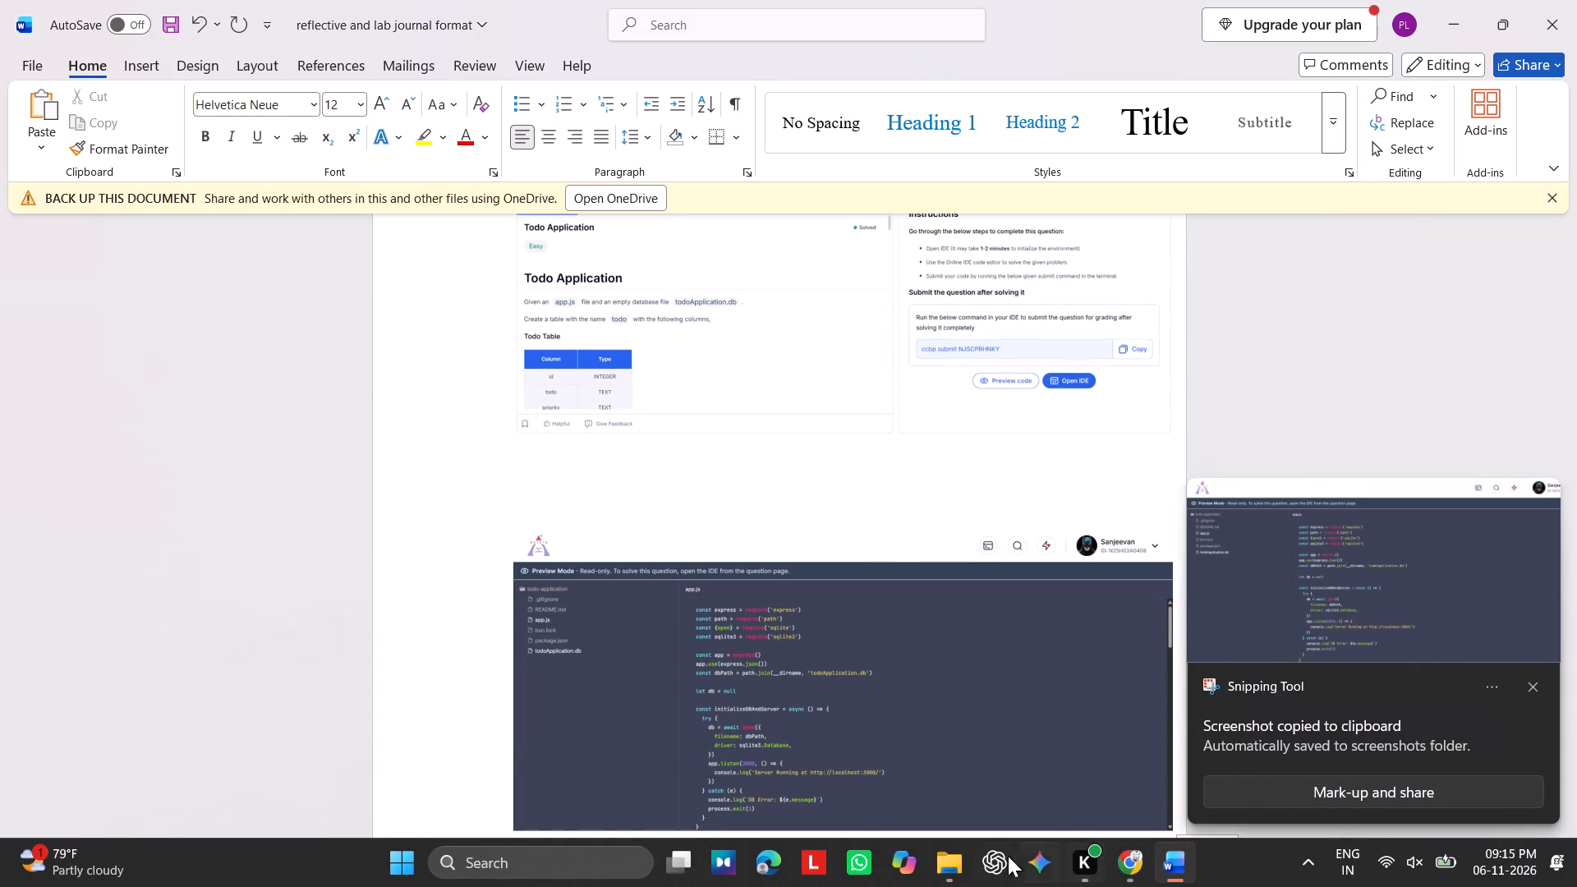
Go back to the Todo Application question page in Chrome and open the question in the IDE.
click(1122, 865)
click(393, 0)
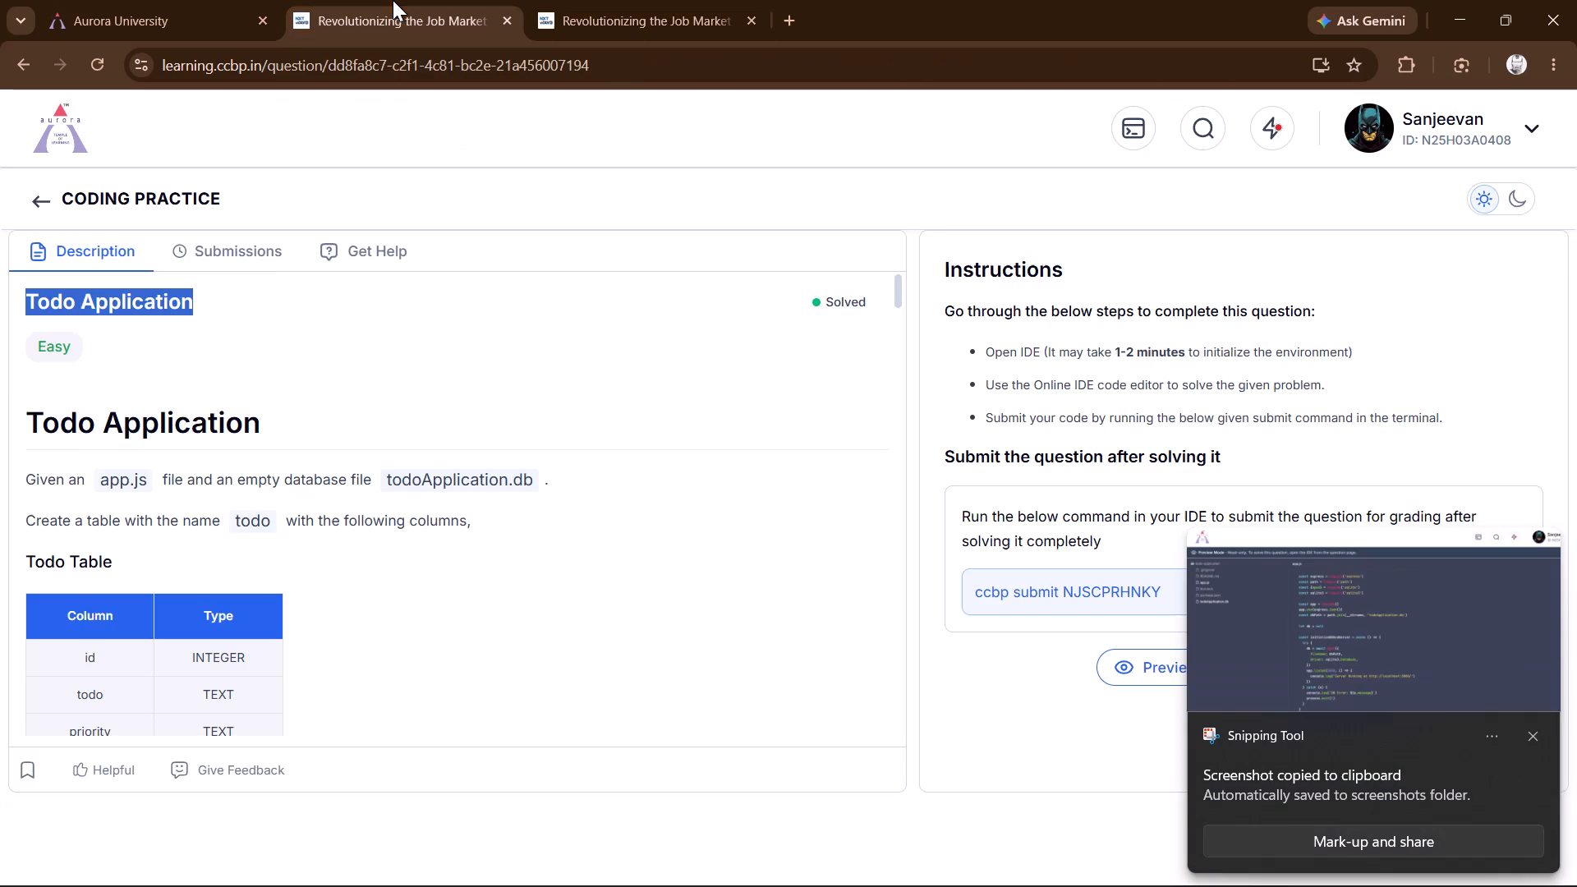
click(990, 709)
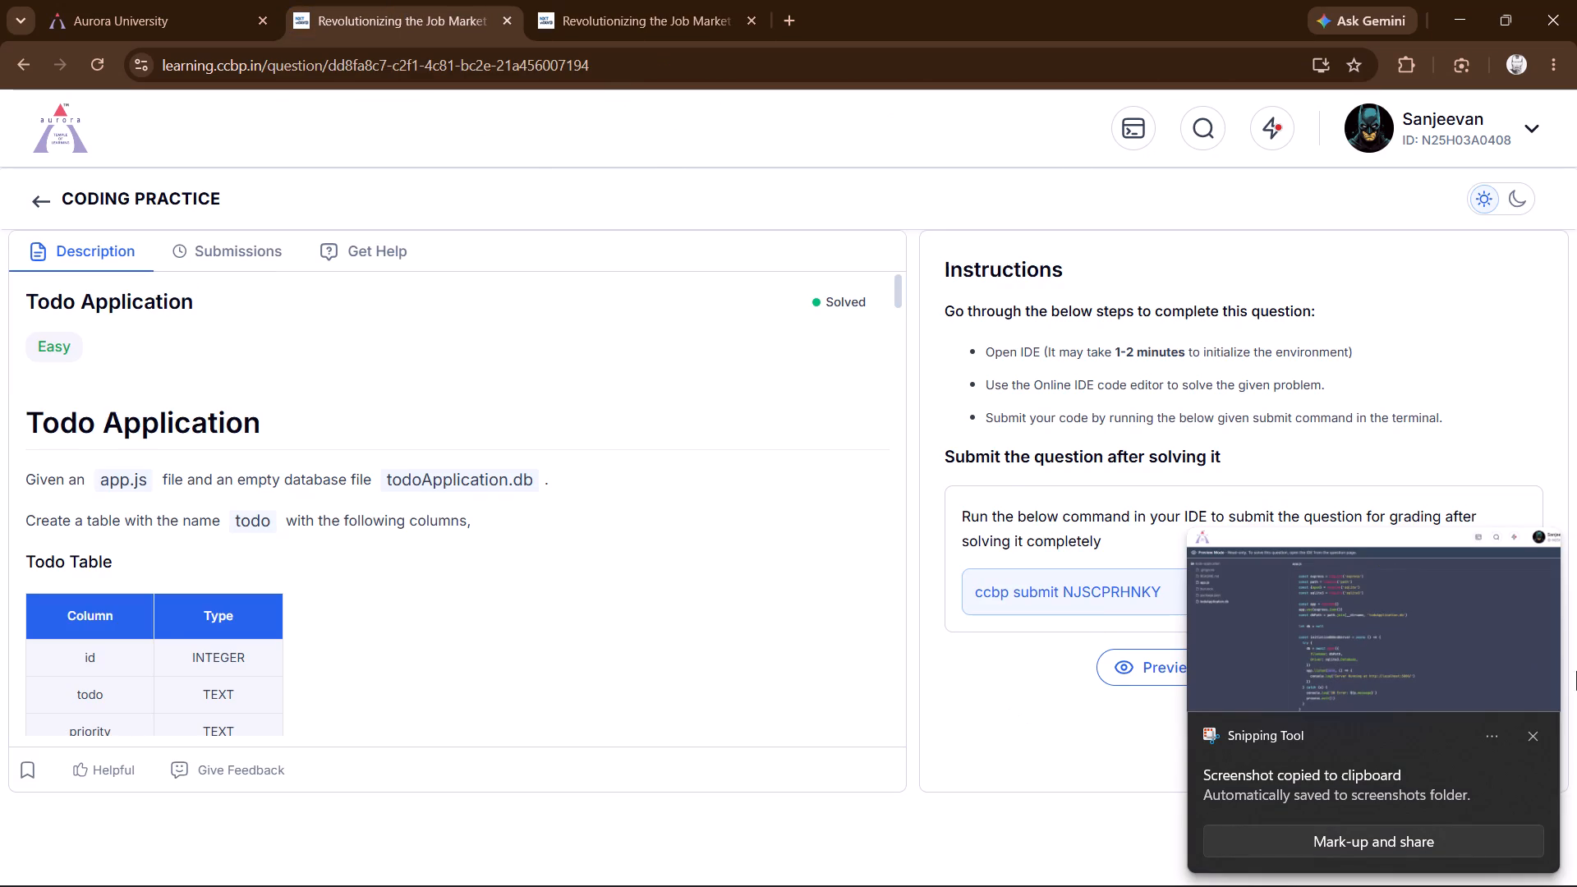
click(1532, 737)
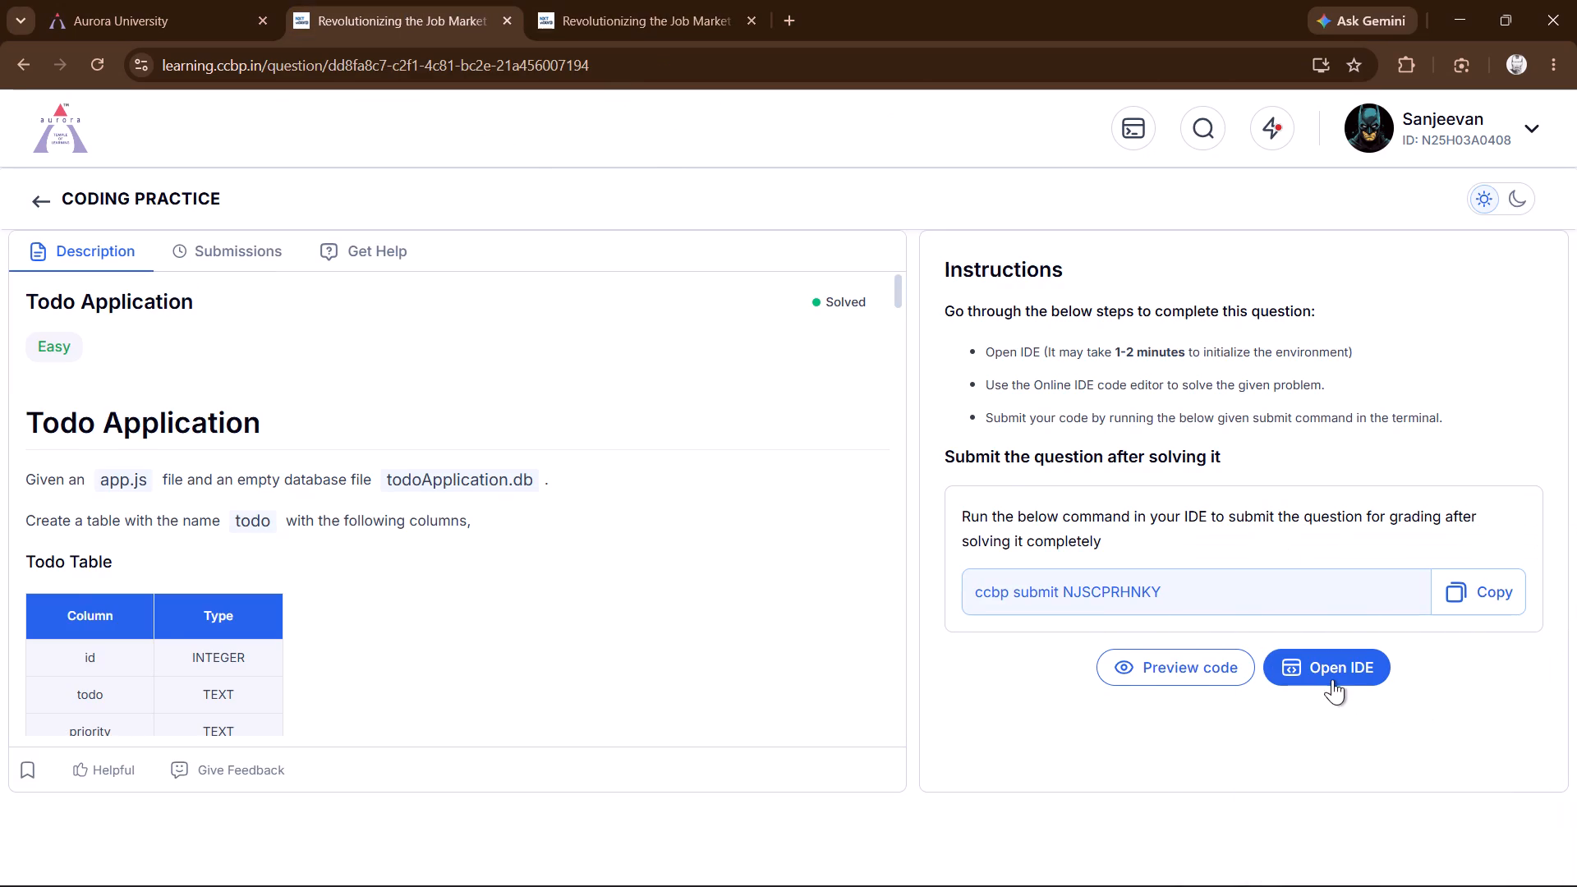
click(1330, 676)
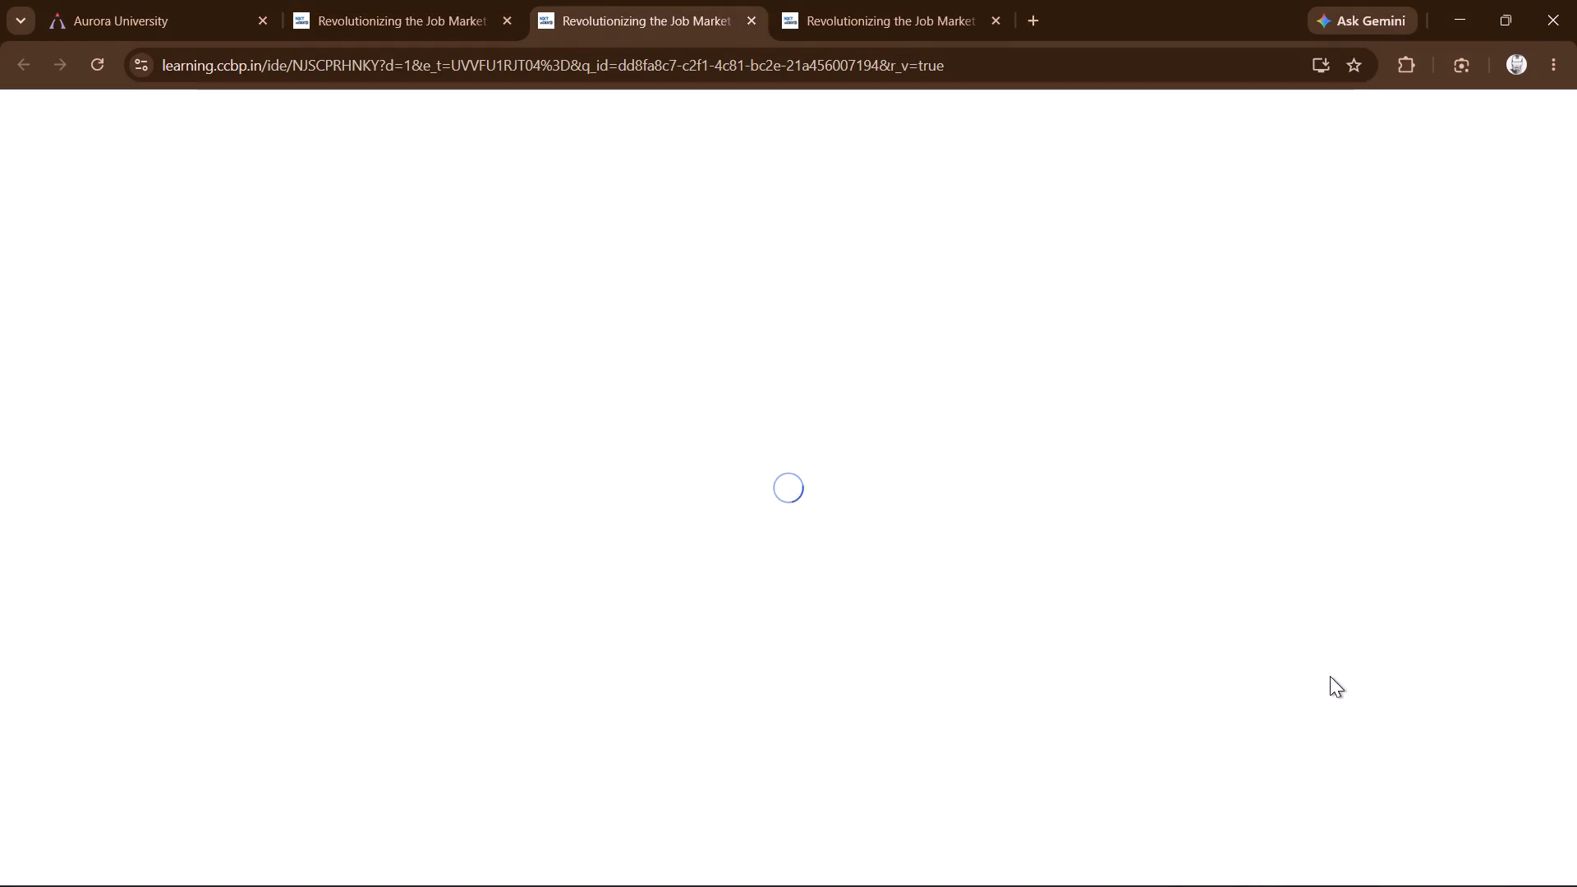
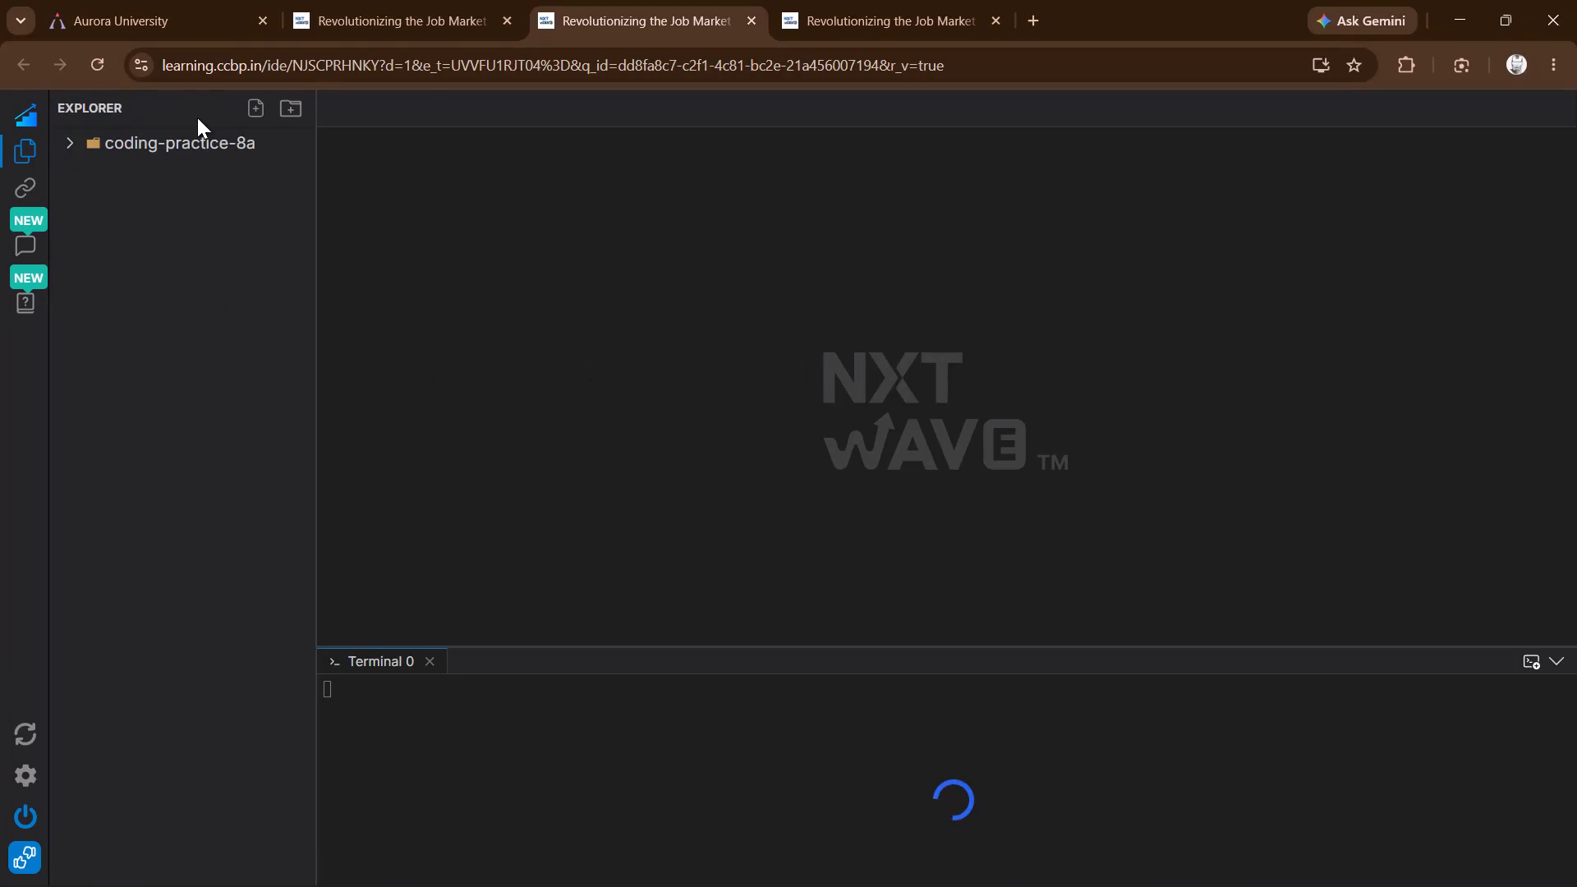
Open app.js from the coding-practice-8a folder in the IDE and show its beginning.
click(197, 141)
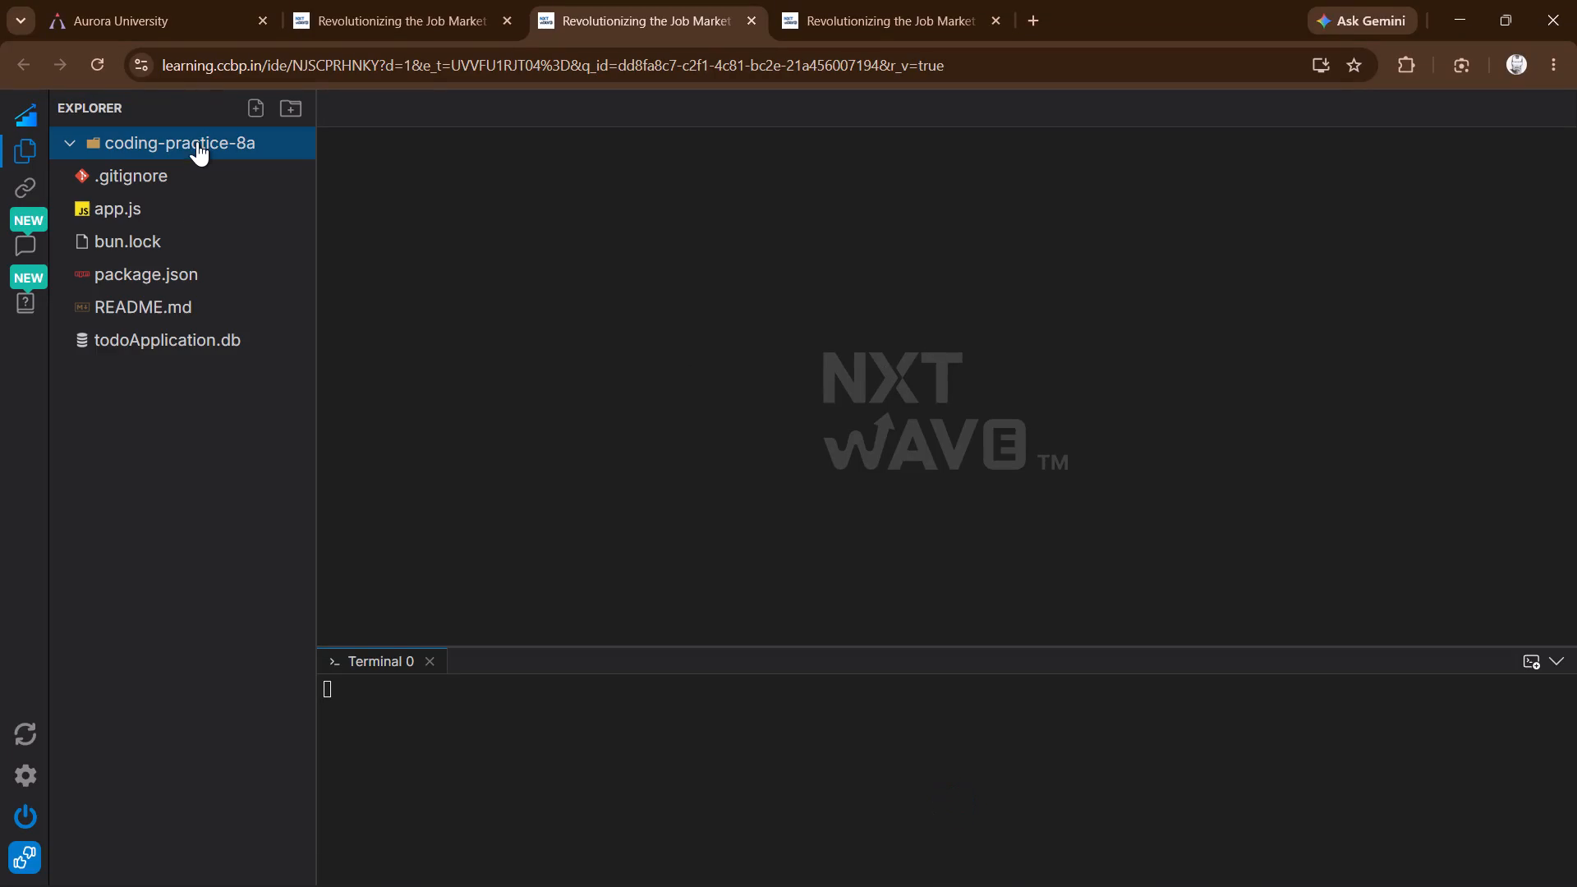
click(154, 200)
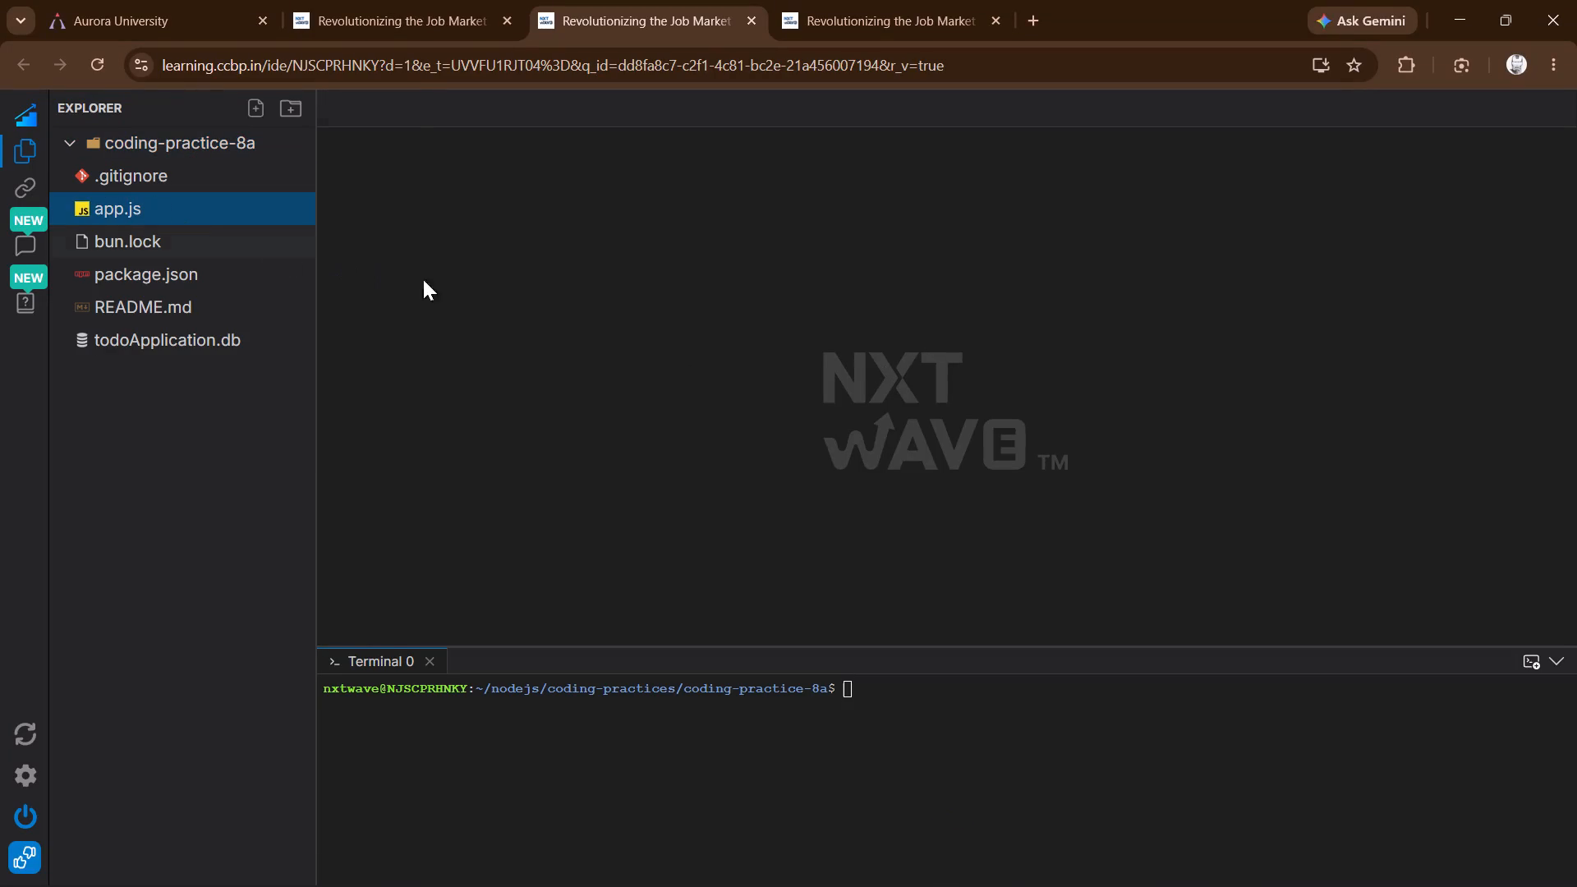
scroll(650, 361, up, 3)
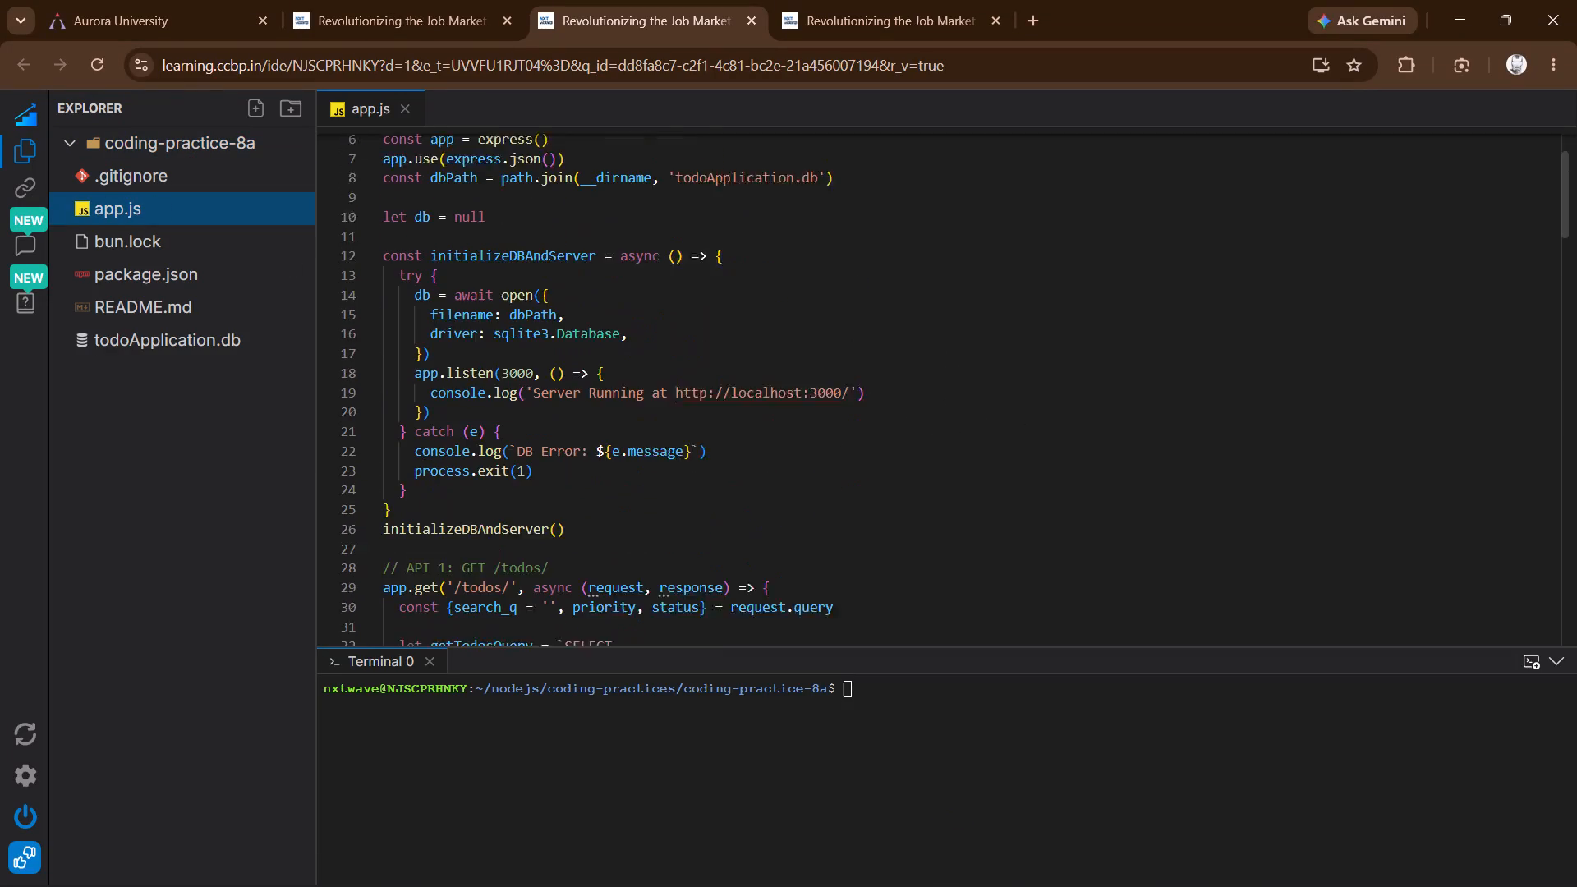
scroll(650, 361, up, 1)
key(shift+super+s)
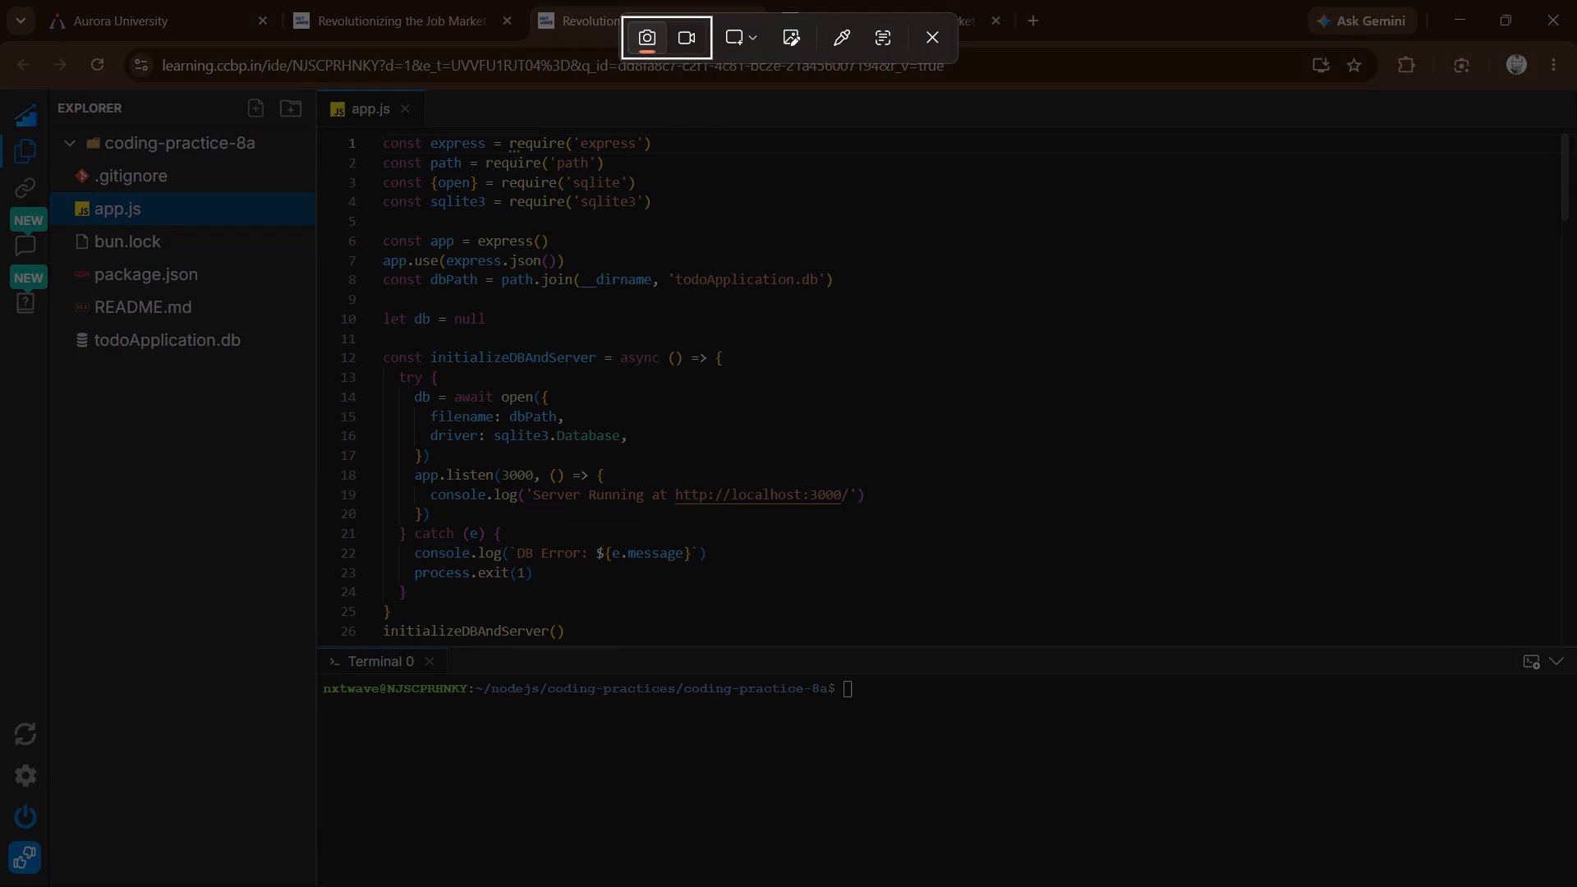
click(931, 41)
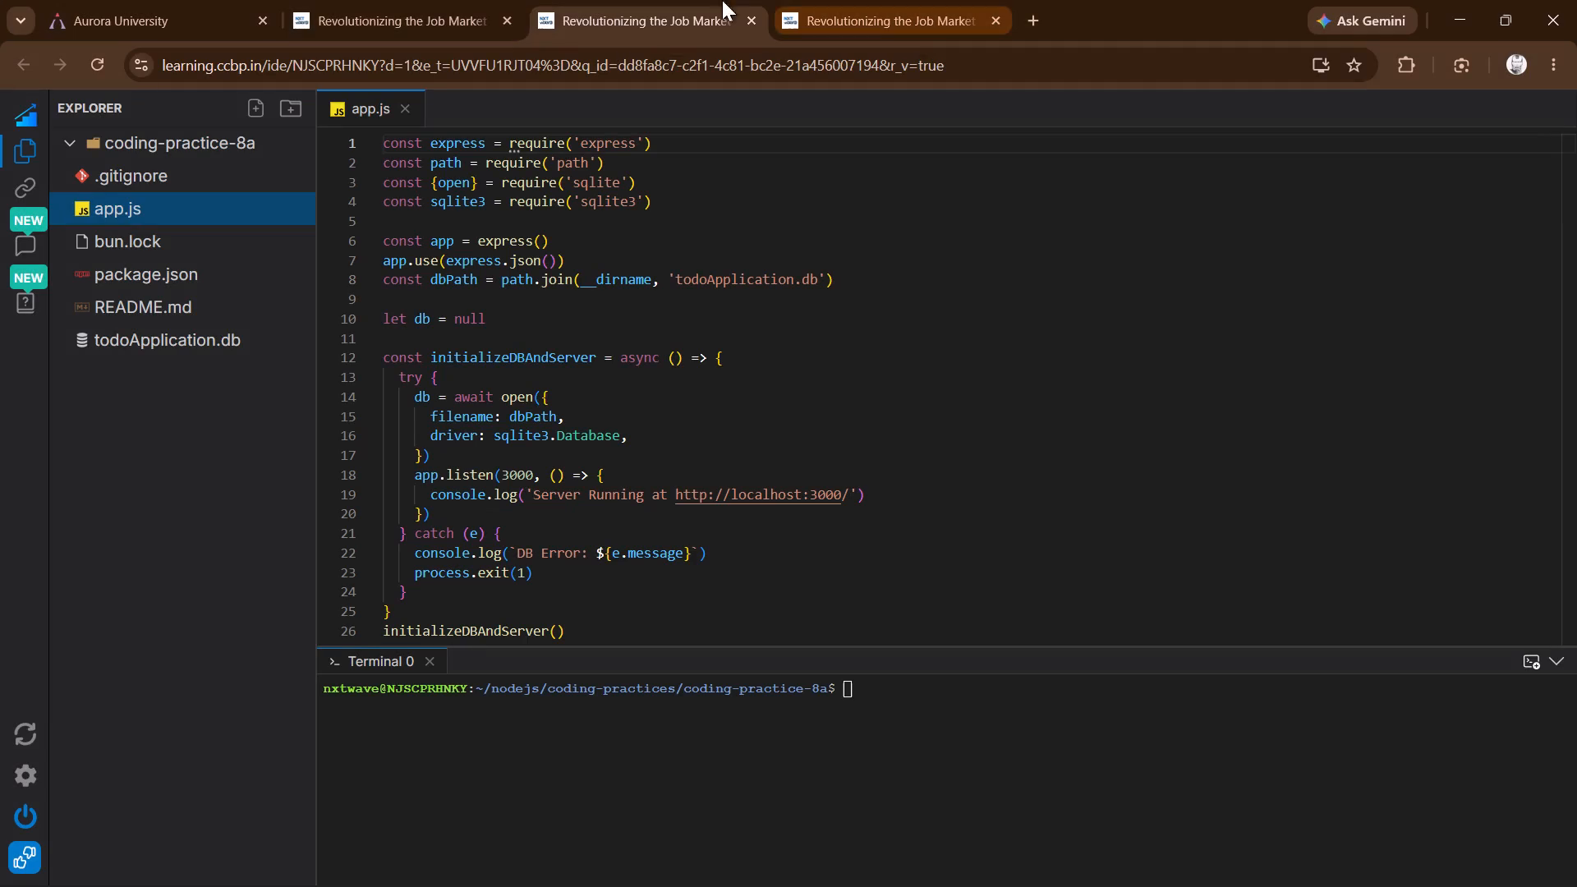
Copy the submit command from the Todo Application question page, run it in the IDE terminal, and open the submission link.
click(359, 0)
click(1488, 588)
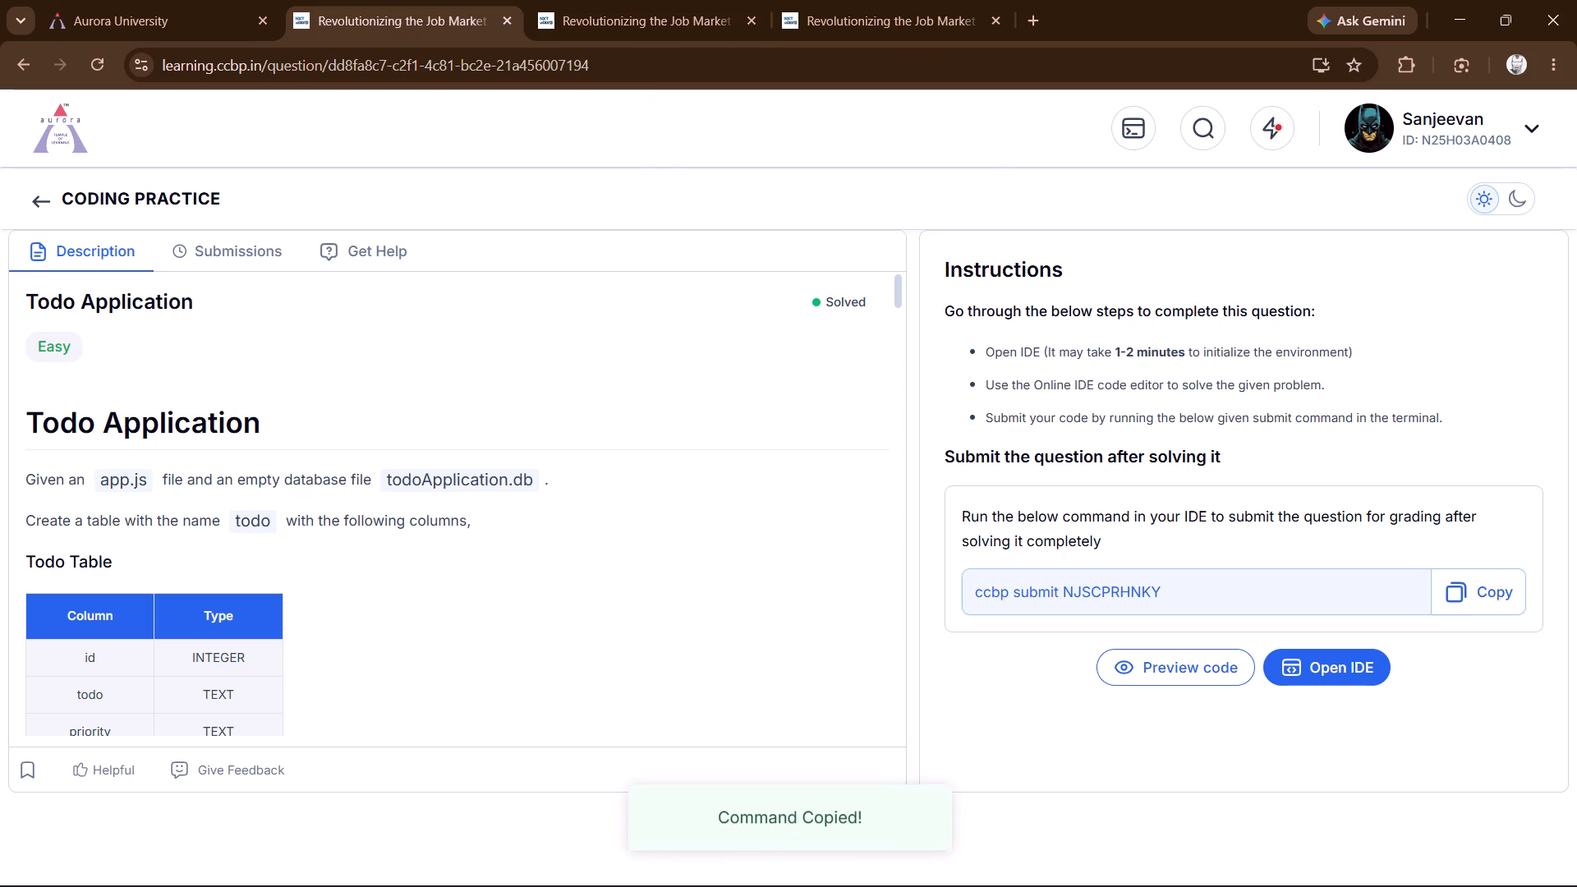
click(694, 0)
click(956, 712)
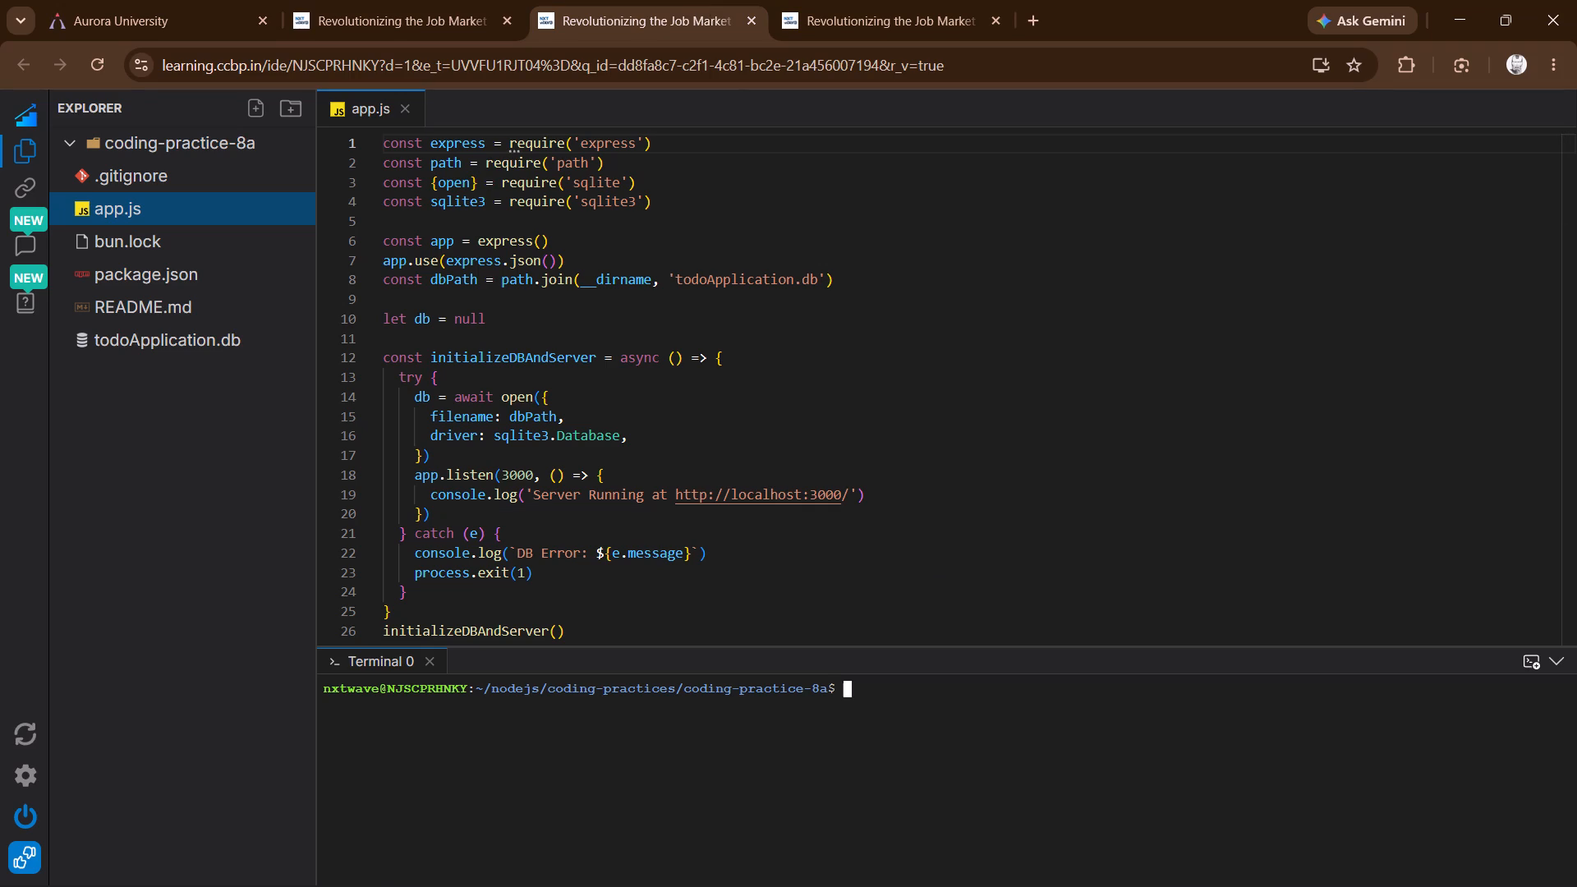
key(ctrl+shift+v)
key(Return)
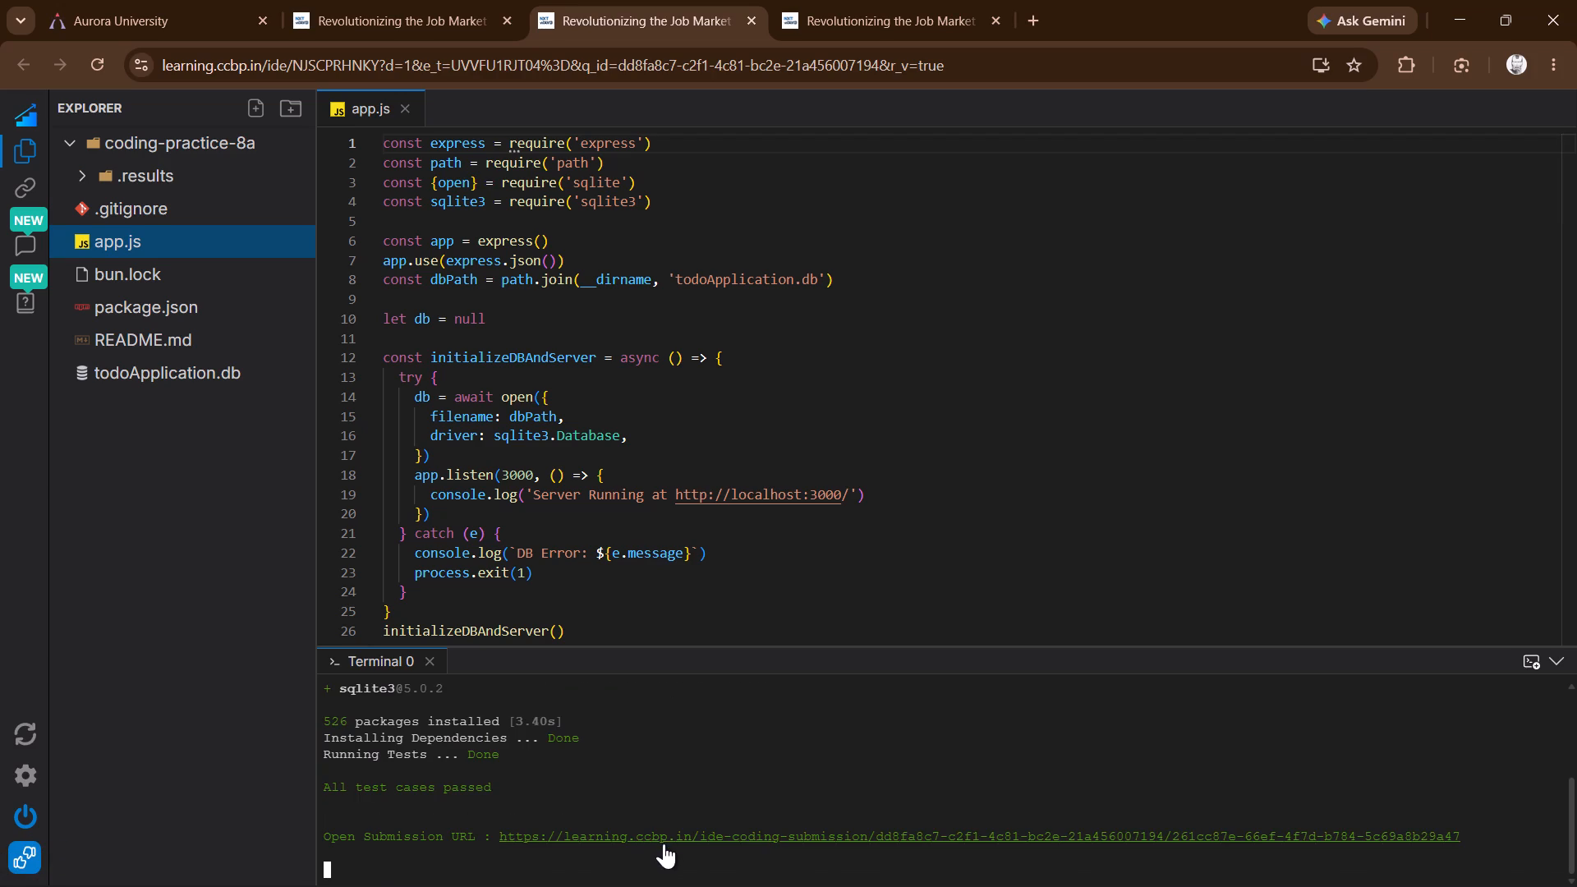
click(664, 843)
Capture the IDE with app.js and the terminal test output, and paste it below the code preview screenshot in the Word journal.
click(692, 0)
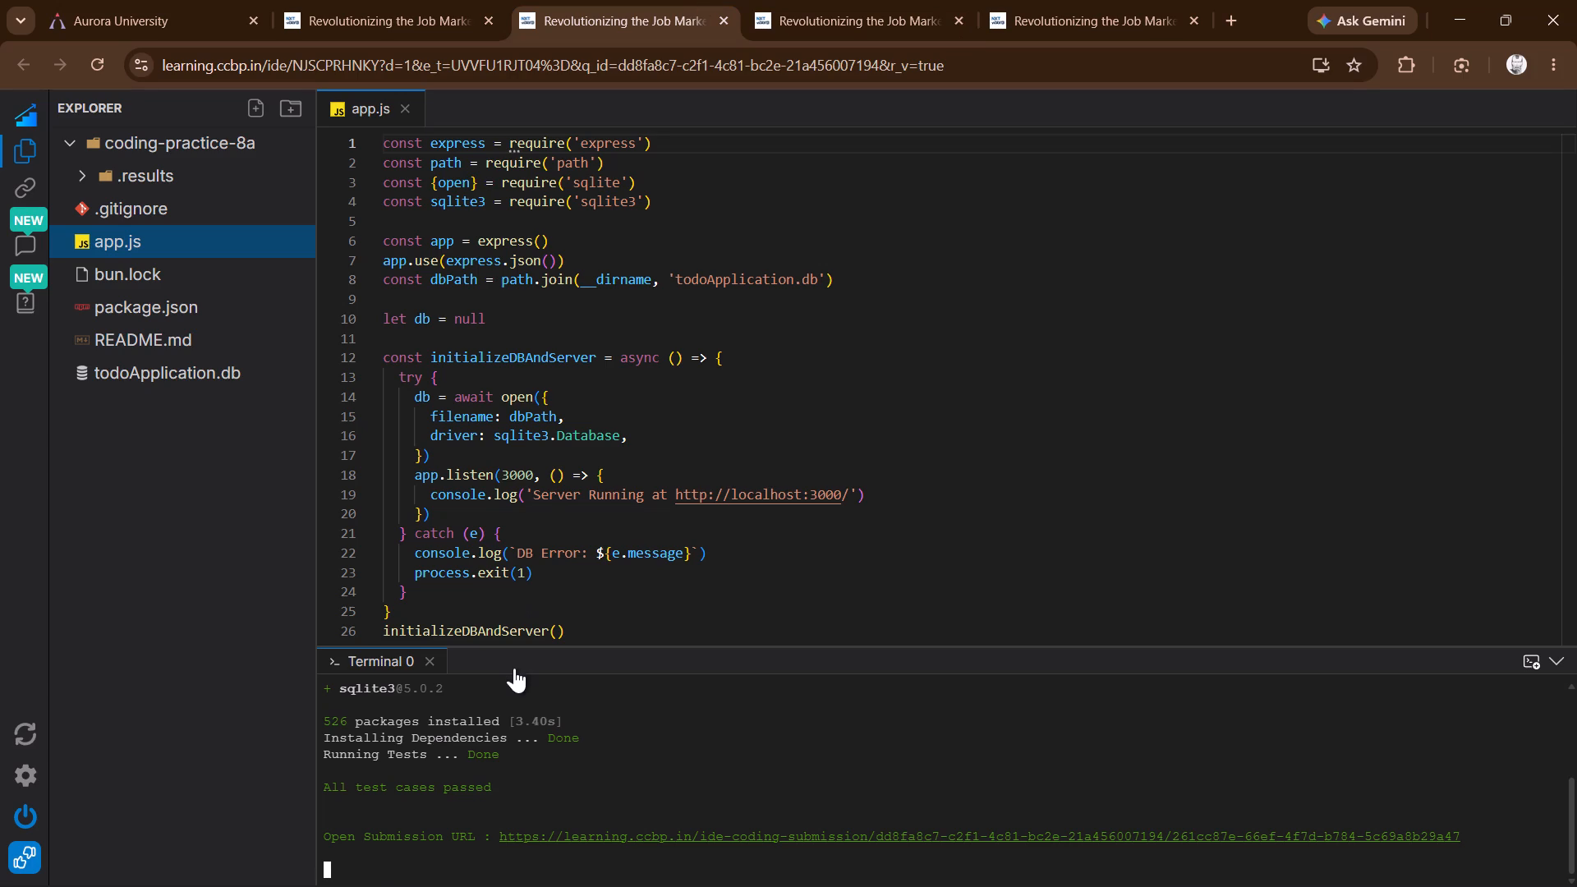
key(shift+super+s)
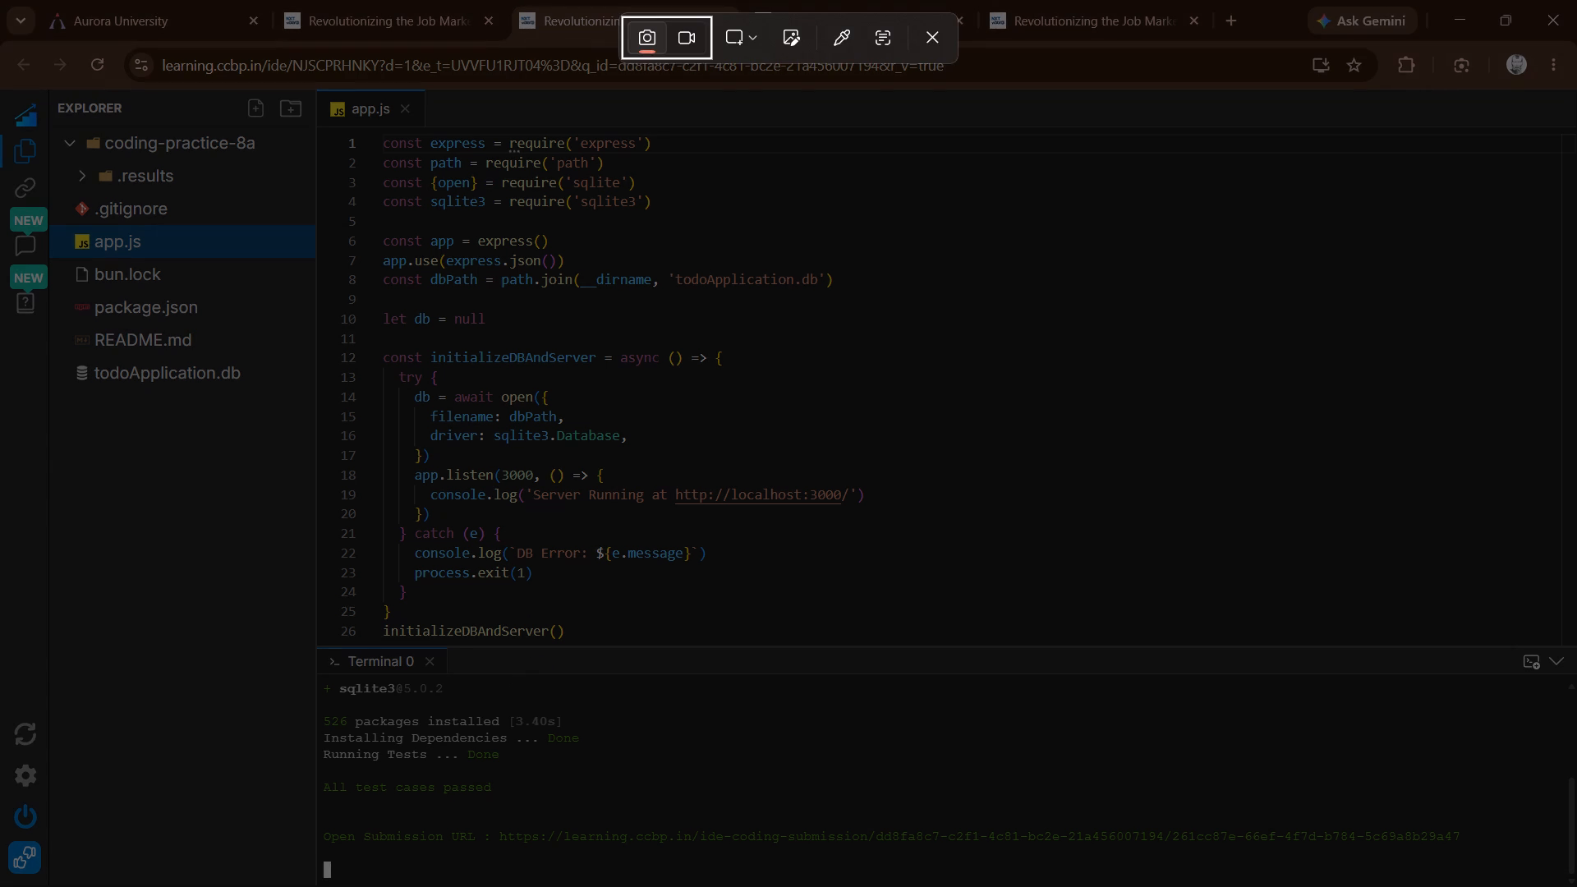
drag(0, 86, 1576, 886)
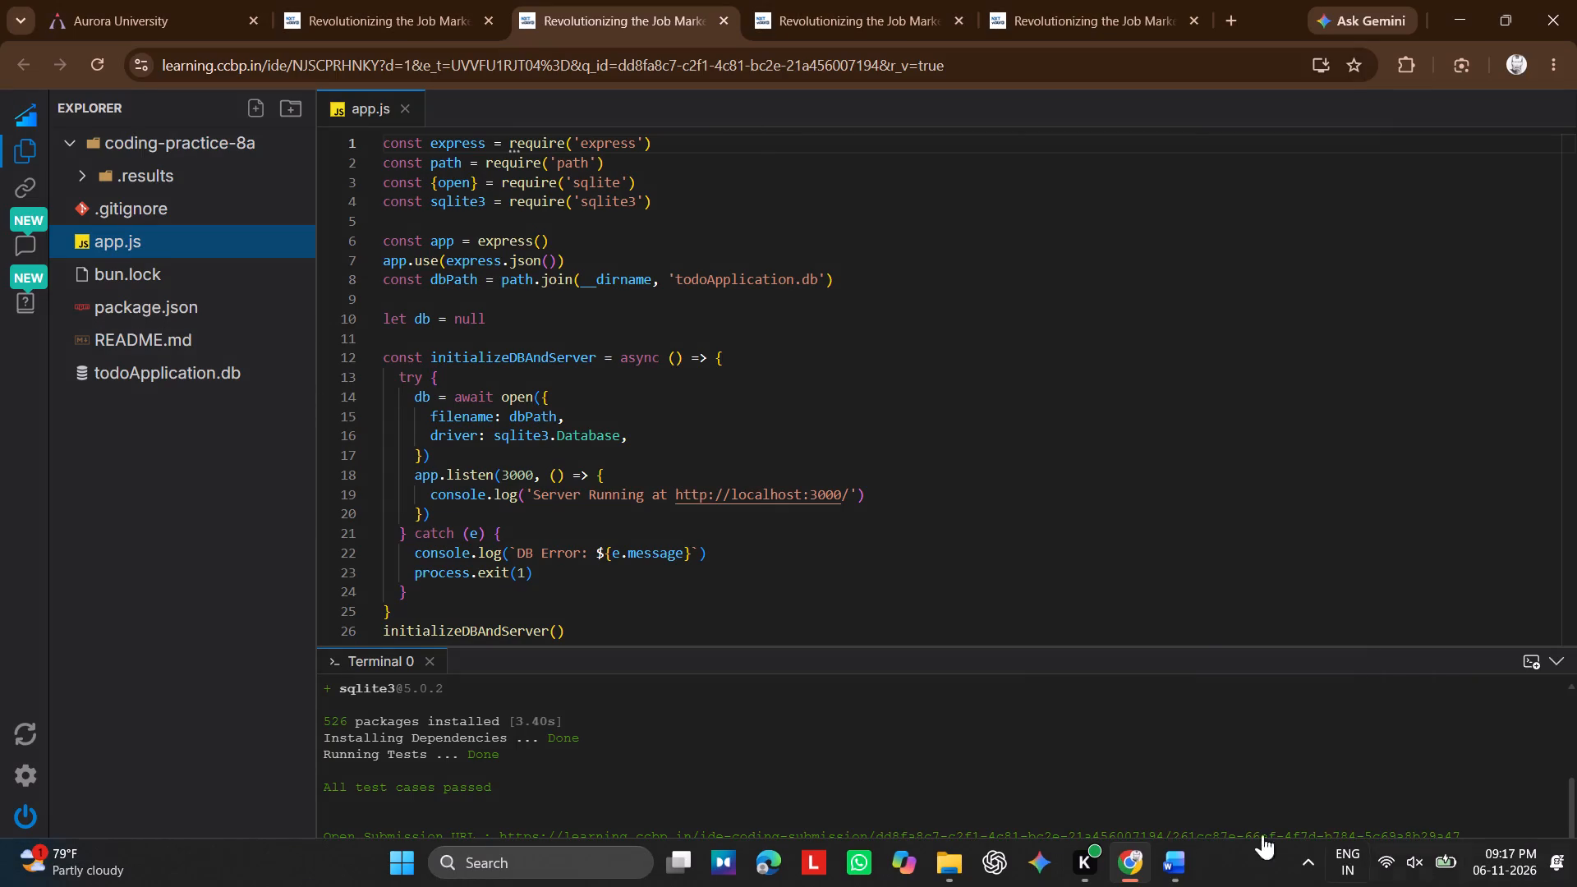
click(1170, 863)
scroll(828, 694, down, 1)
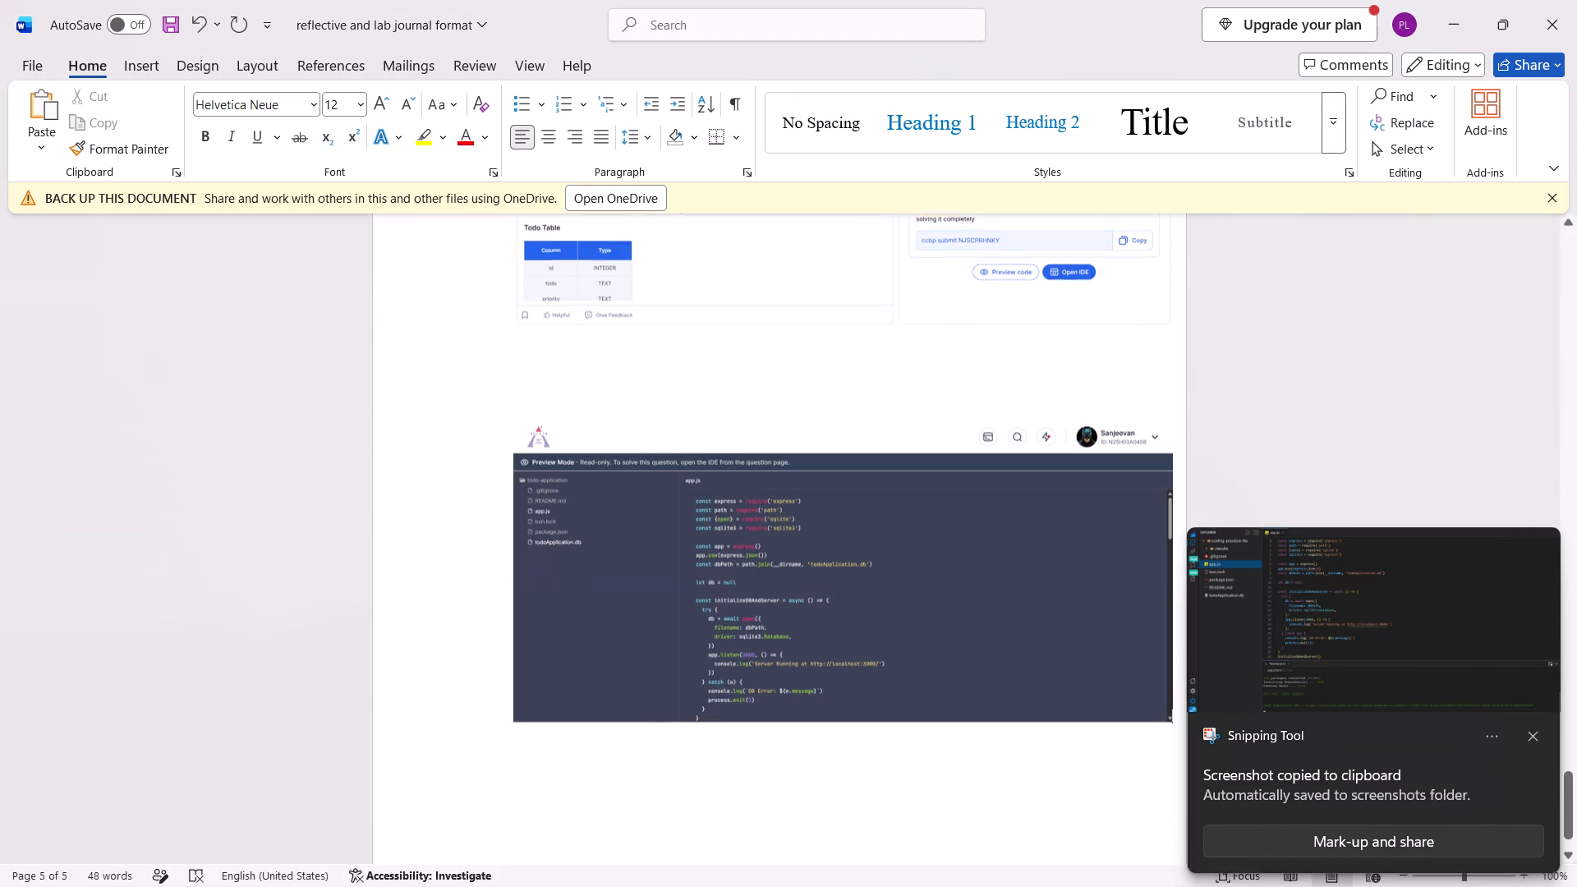
scroll(828, 694, down, 1)
click(828, 694)
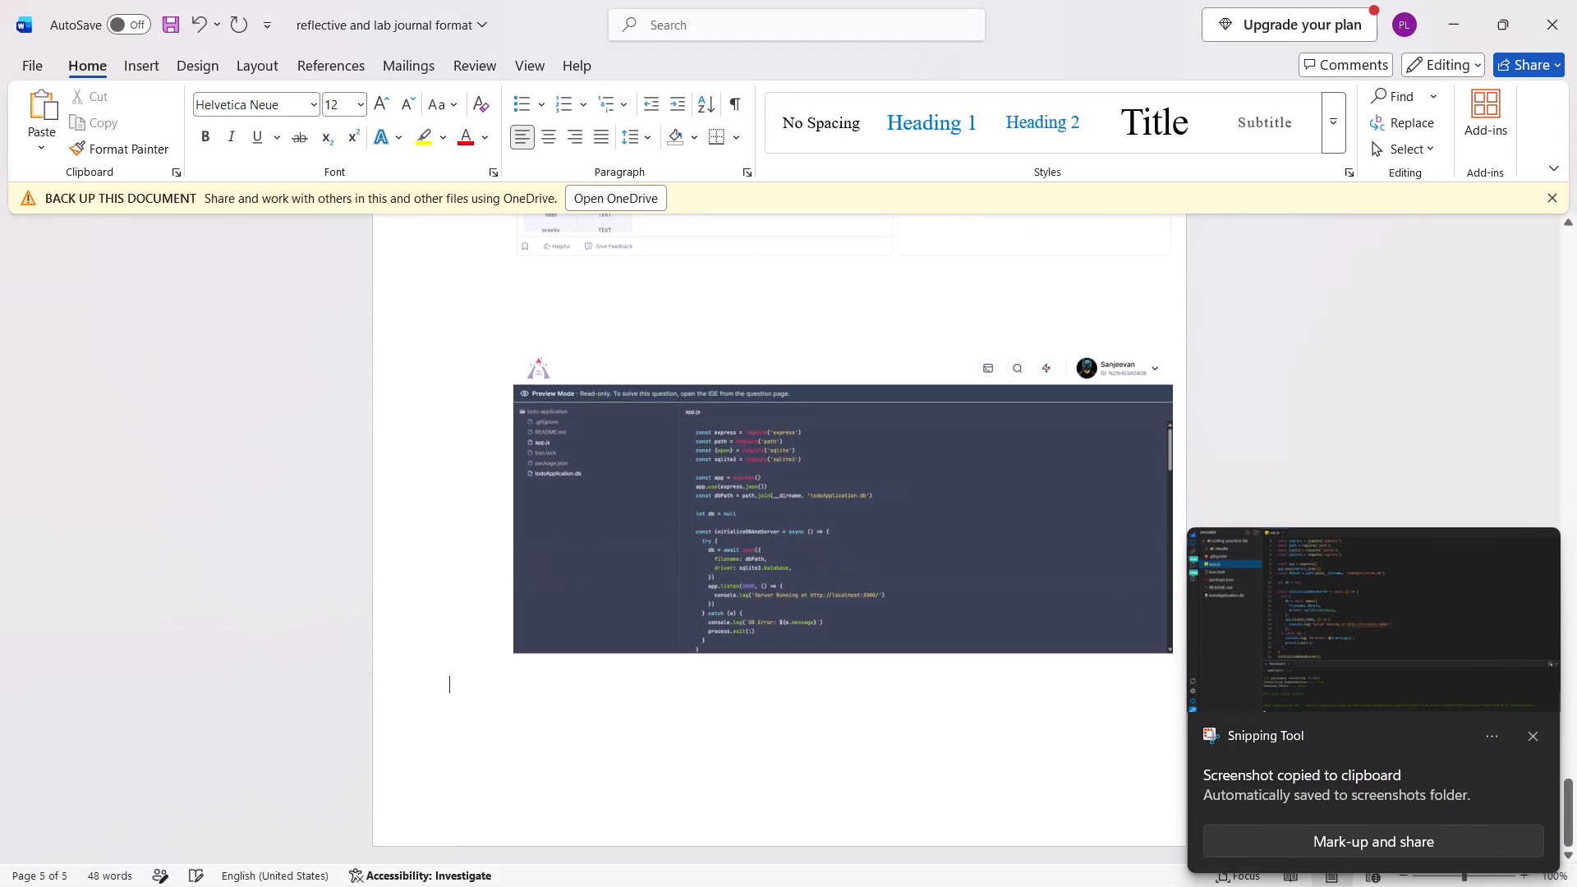
key(Return)
key(Return)
key(ctrl+v)
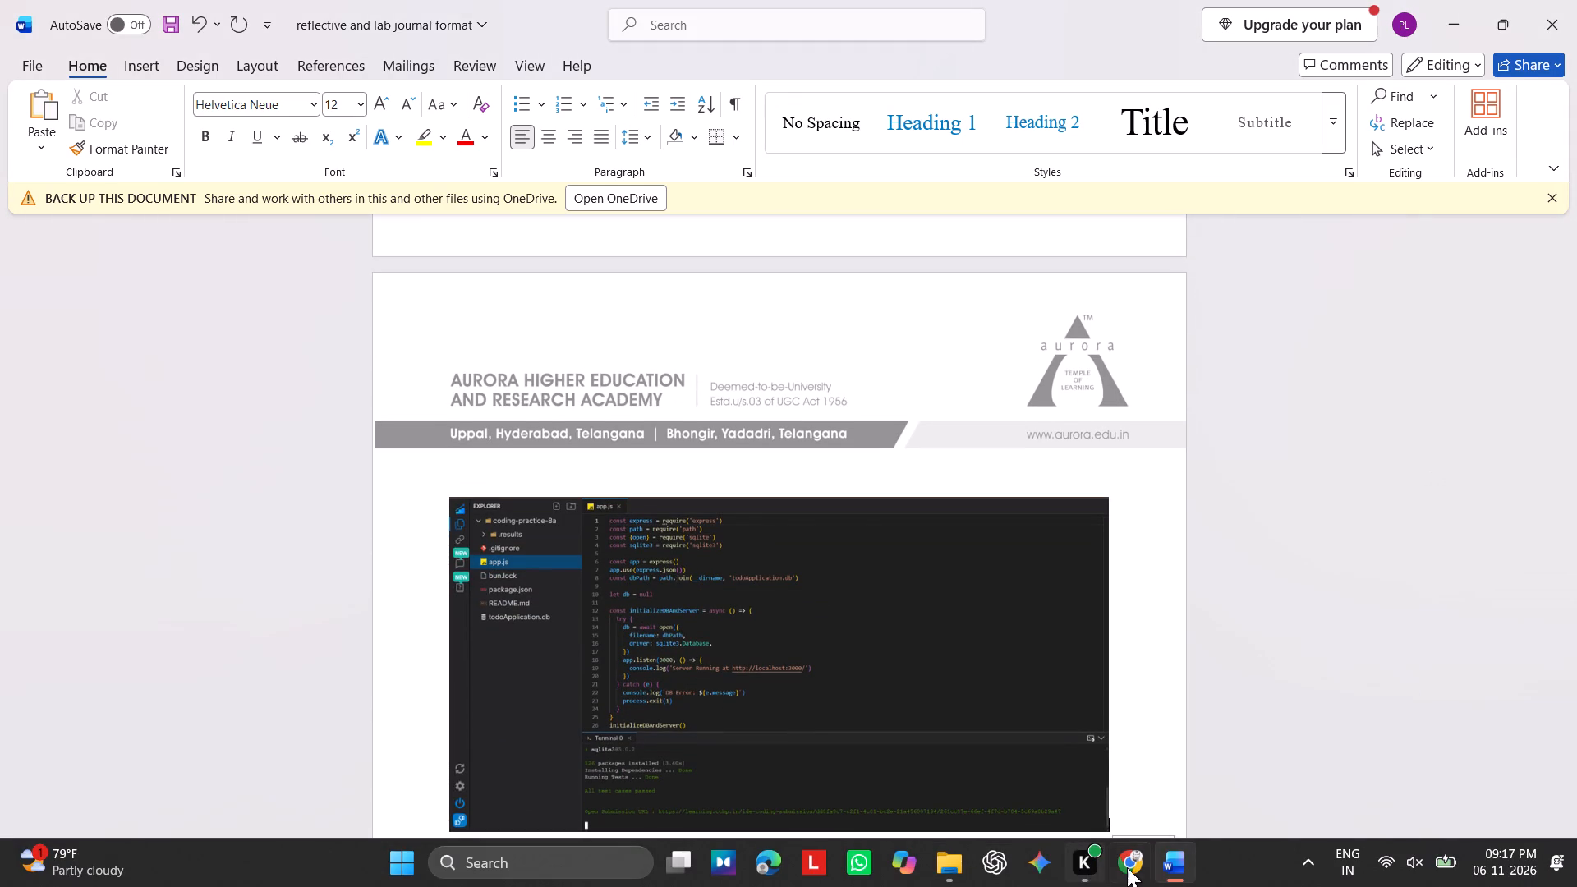
Capture the Todo Application submission details page in Chrome and paste it two lines below the IDE screenshot in Word.
click(1134, 866)
click(803, 0)
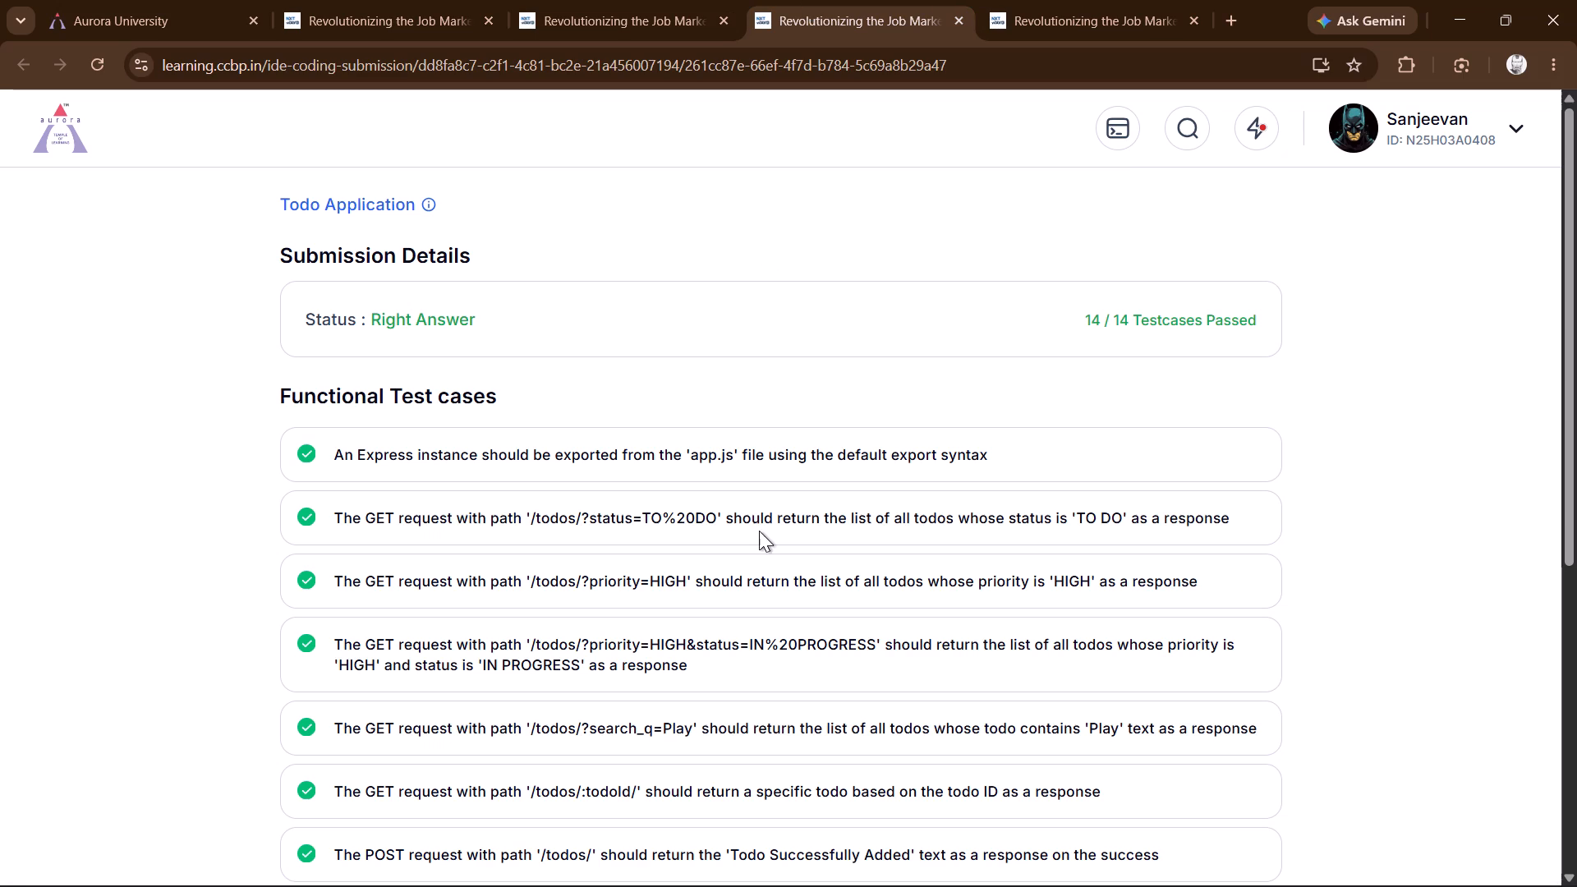
scroll(759, 535, down, 1)
key(shift+super+s)
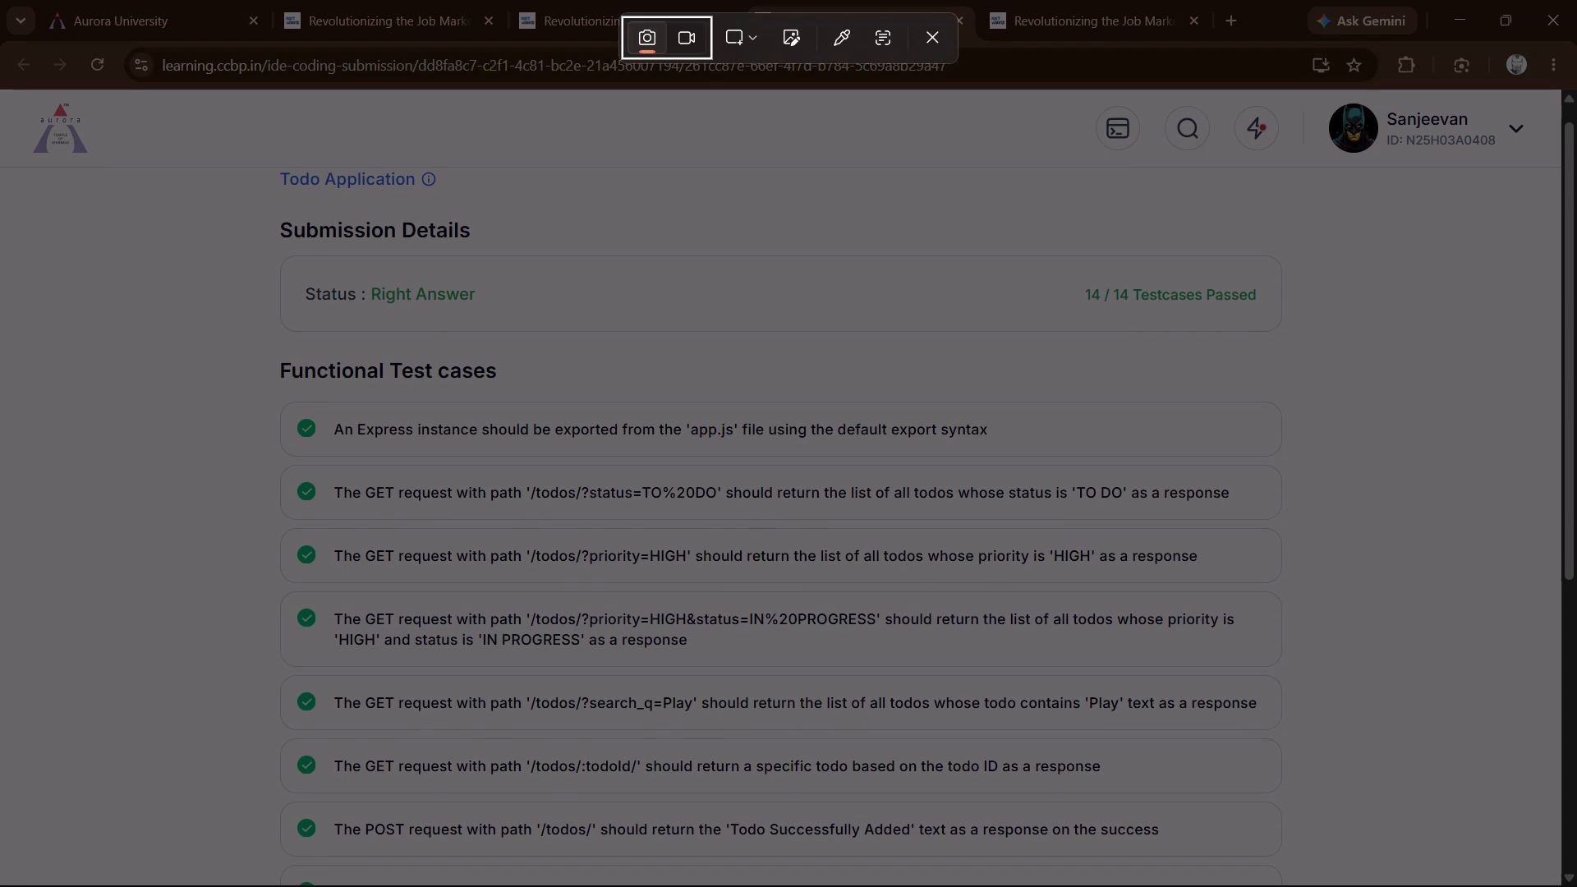
drag(0, 87, 1576, 886)
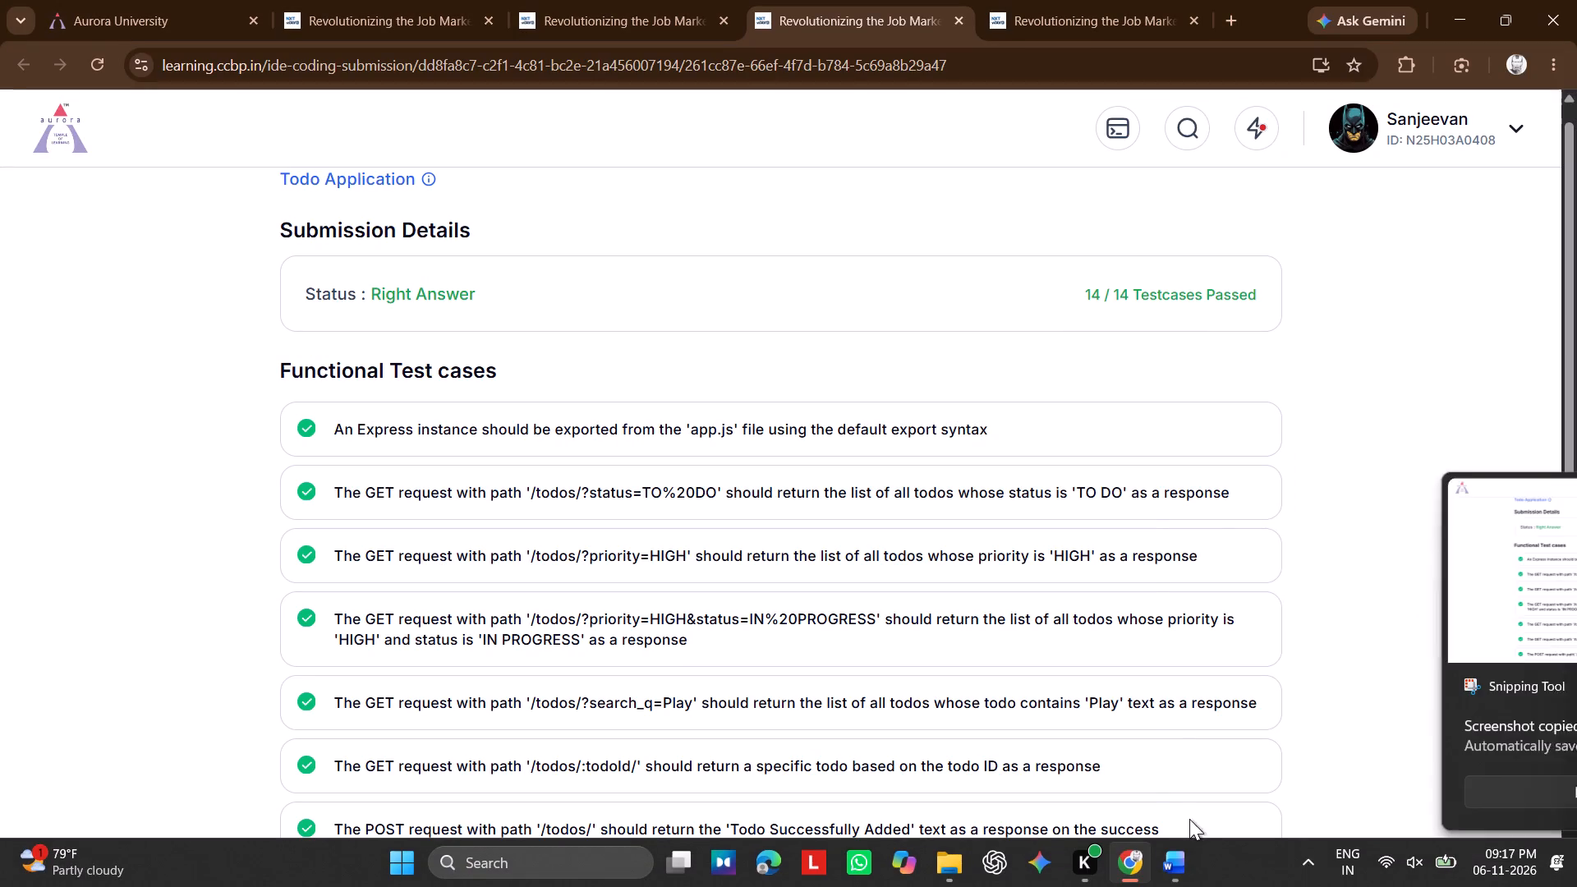
click(1175, 878)
scroll(801, 753, down, 1)
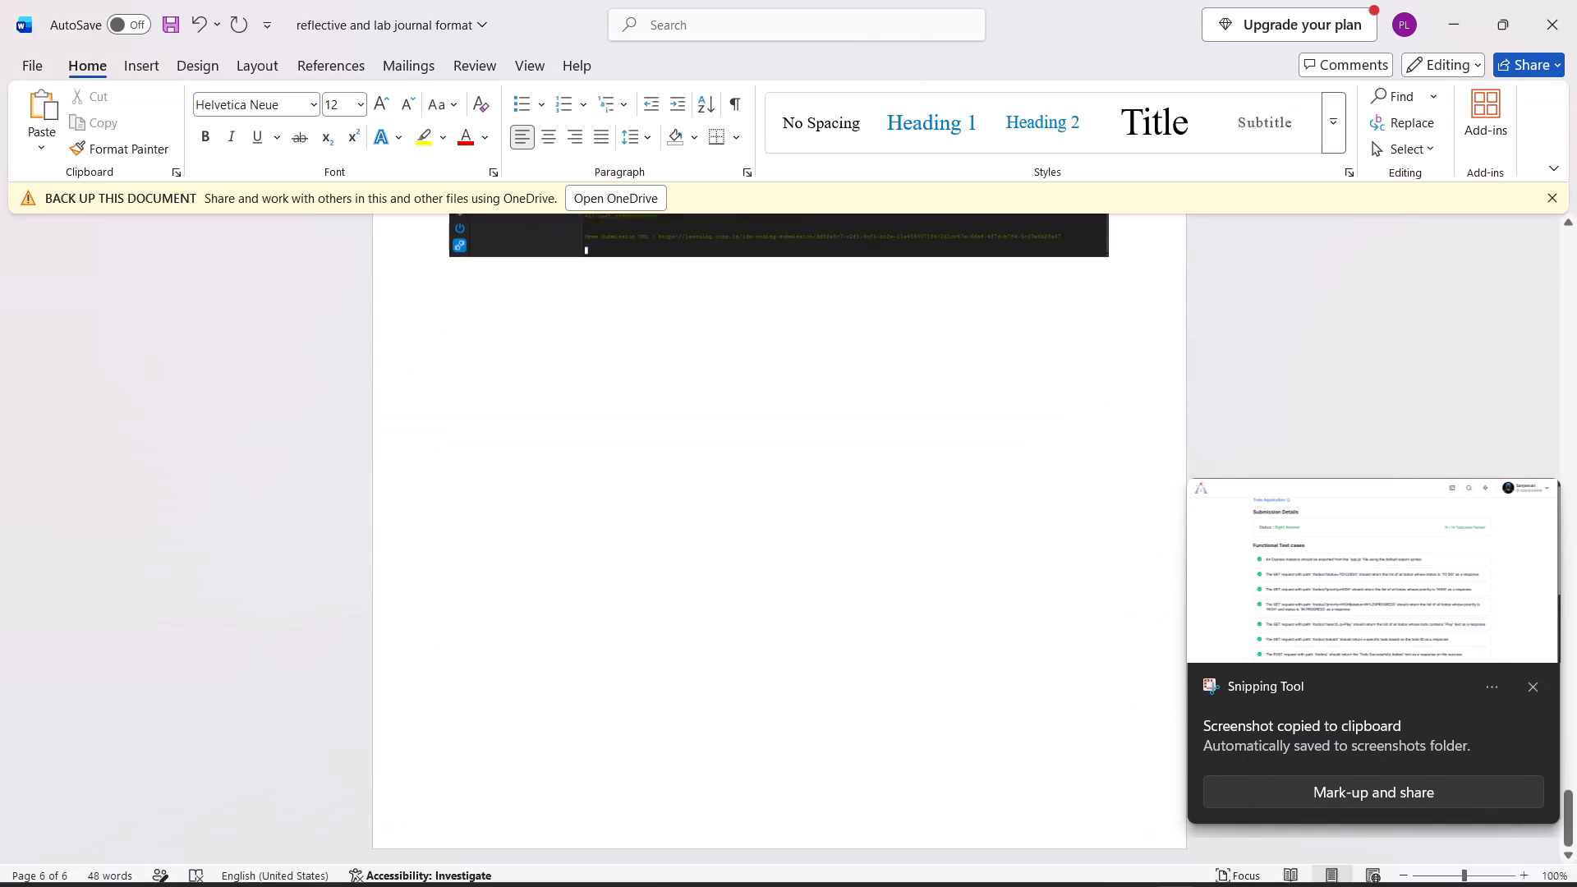
click(657, 318)
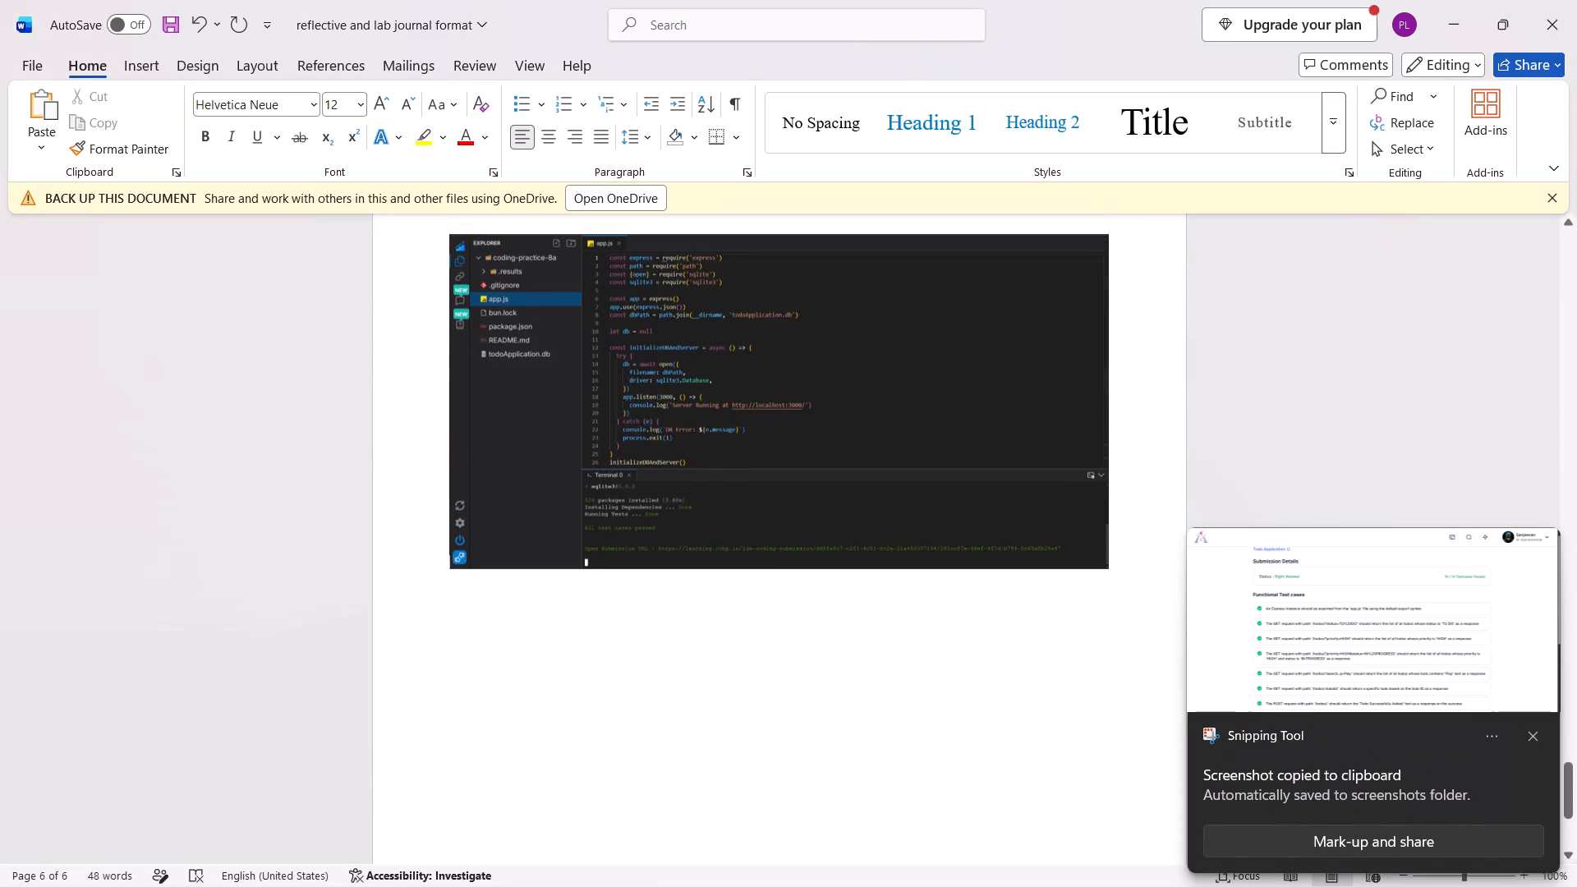
click(1121, 560)
key(Return)
key(Return)
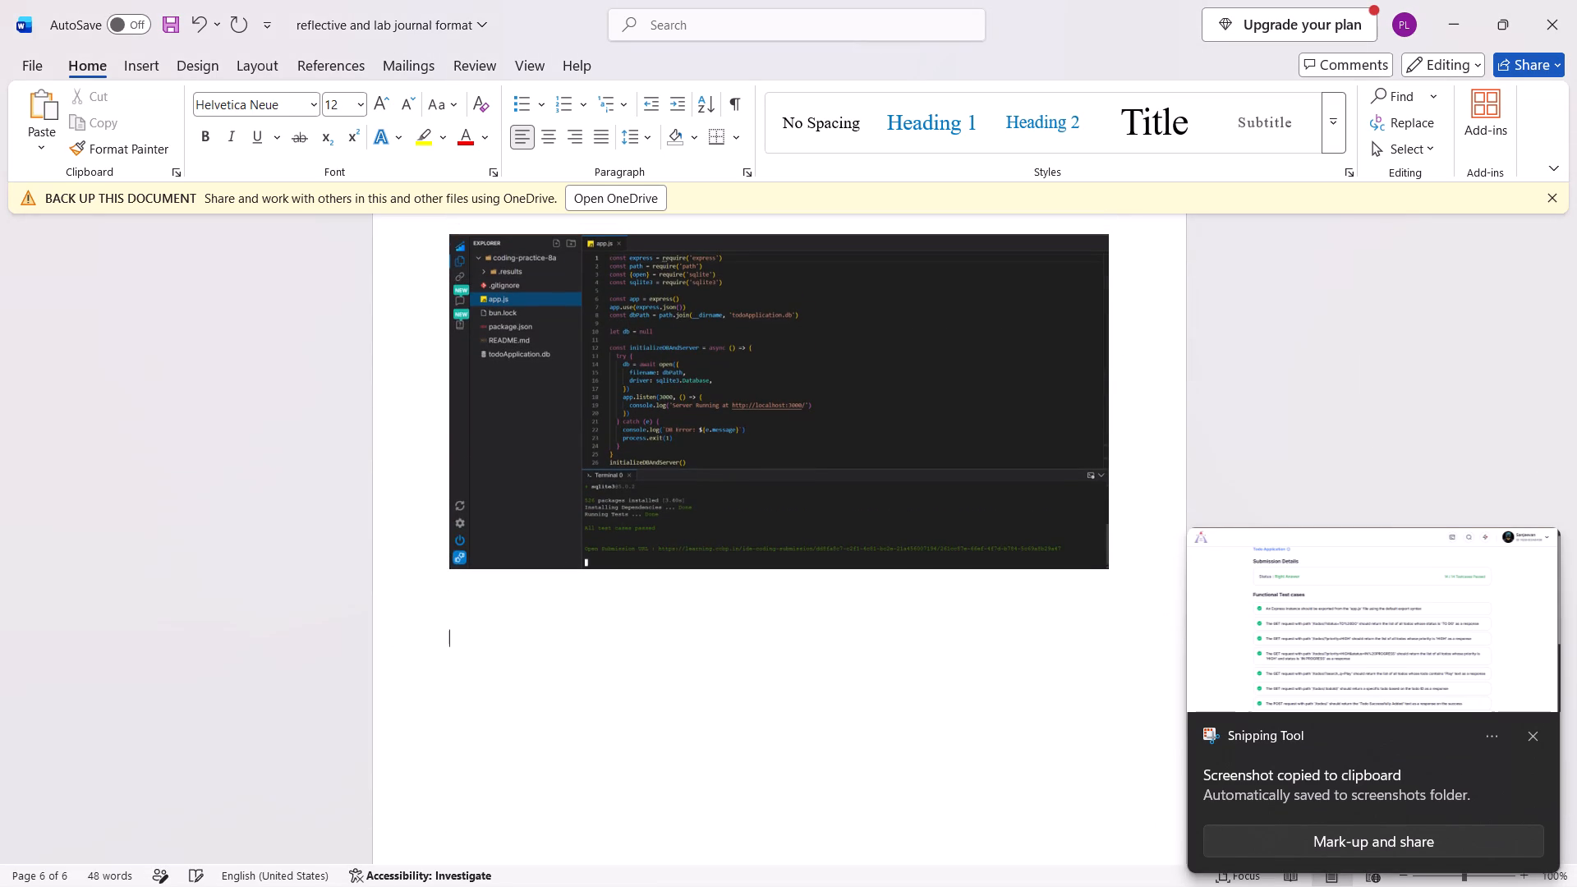
key(ctrl+v)
Set Year & Term to II & II in the student details table on the first page.
scroll(1121, 560, up, 3)
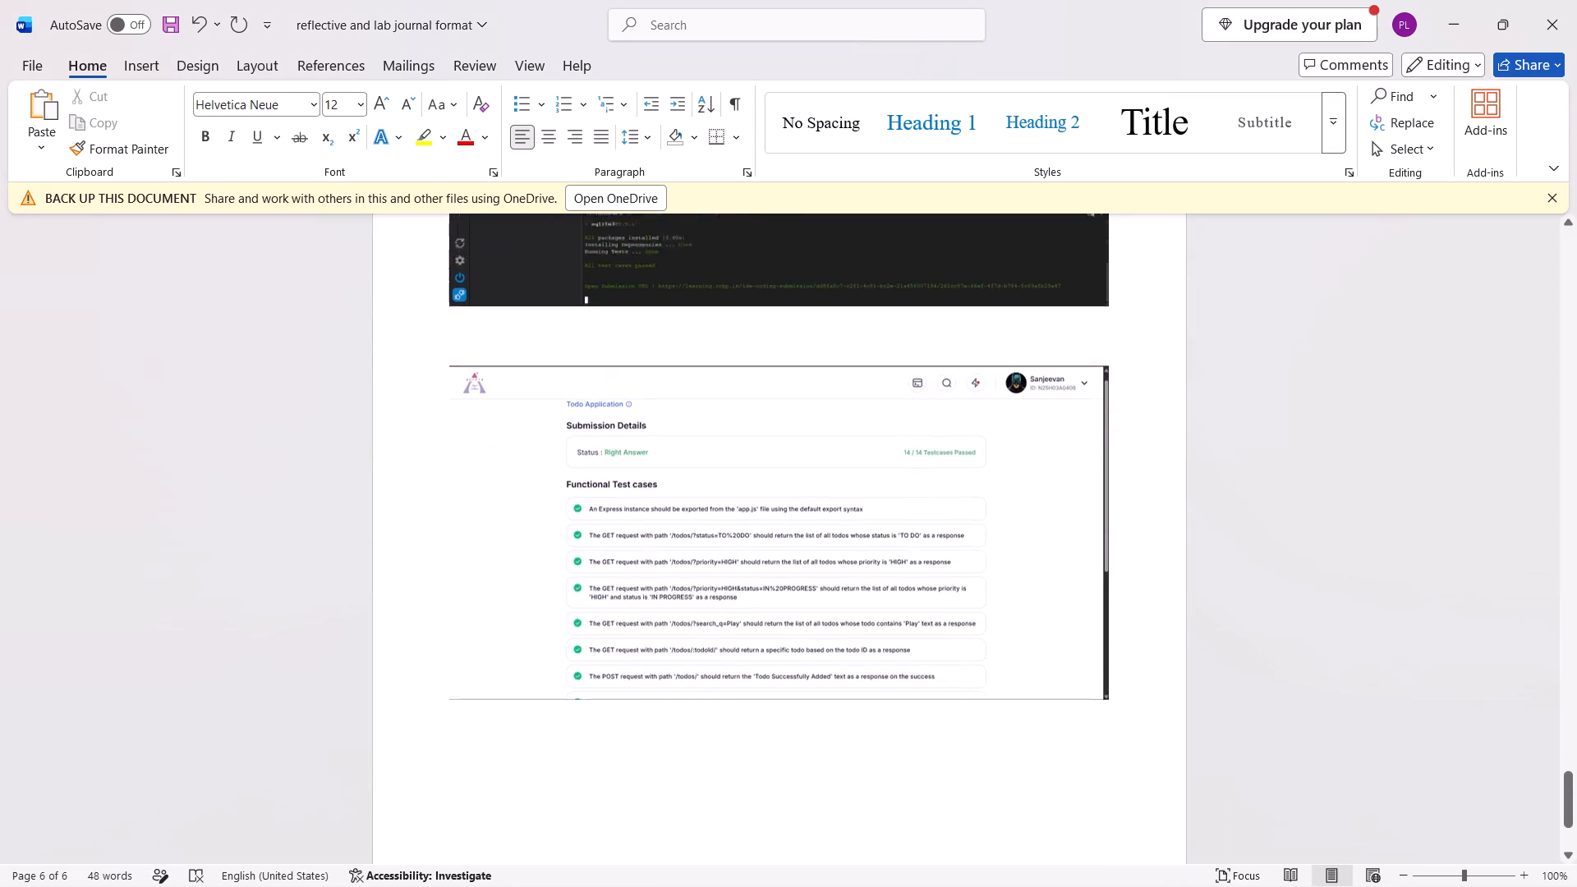
scroll(1121, 560, up, 3)
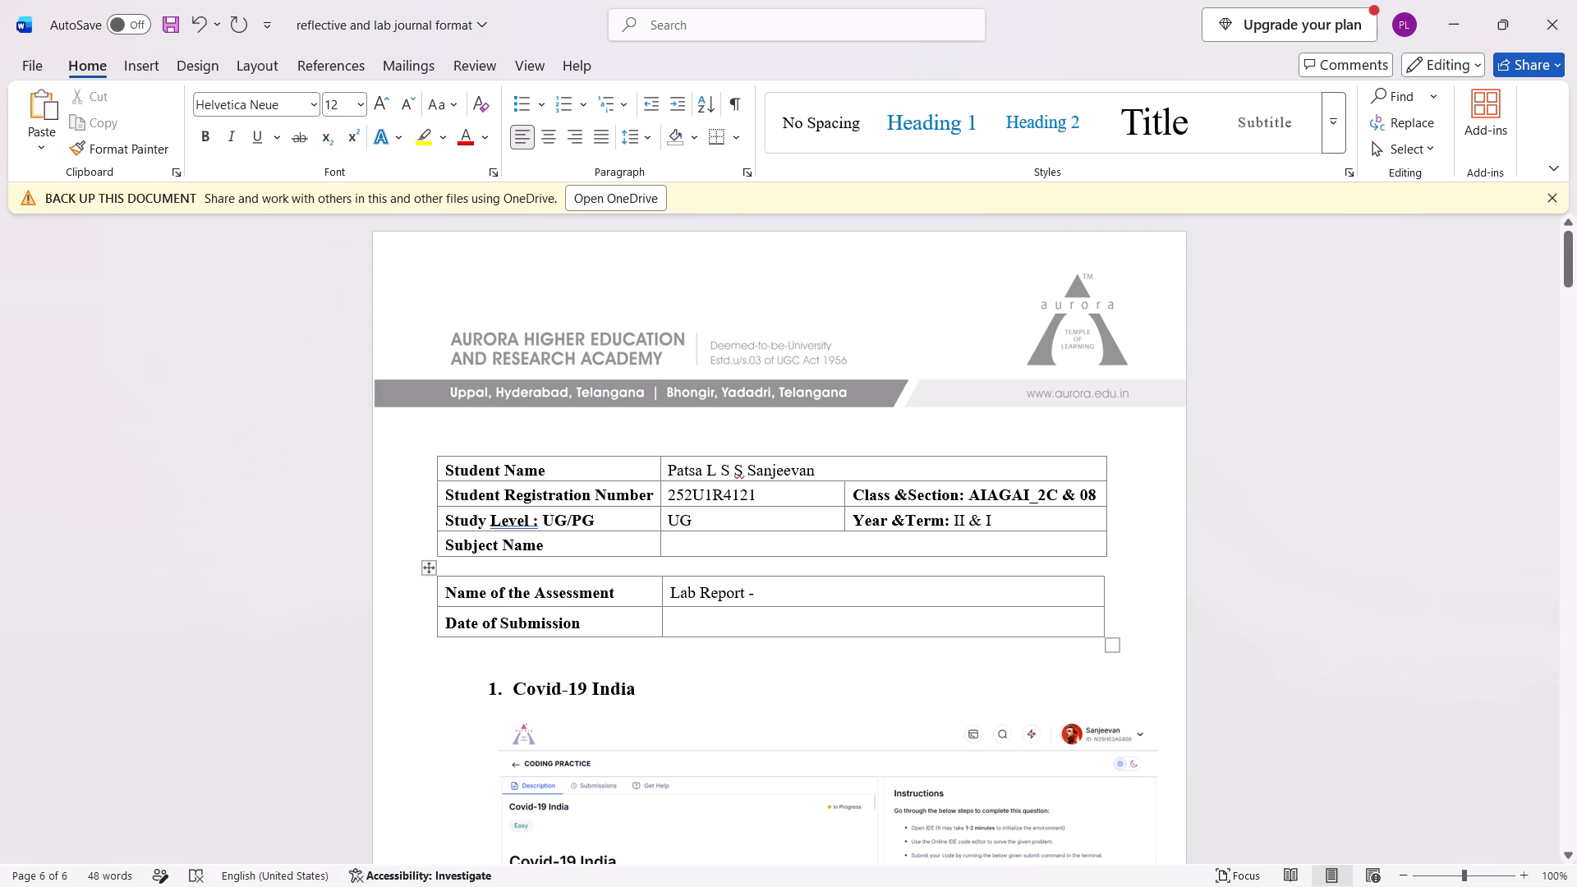
click(1008, 514)
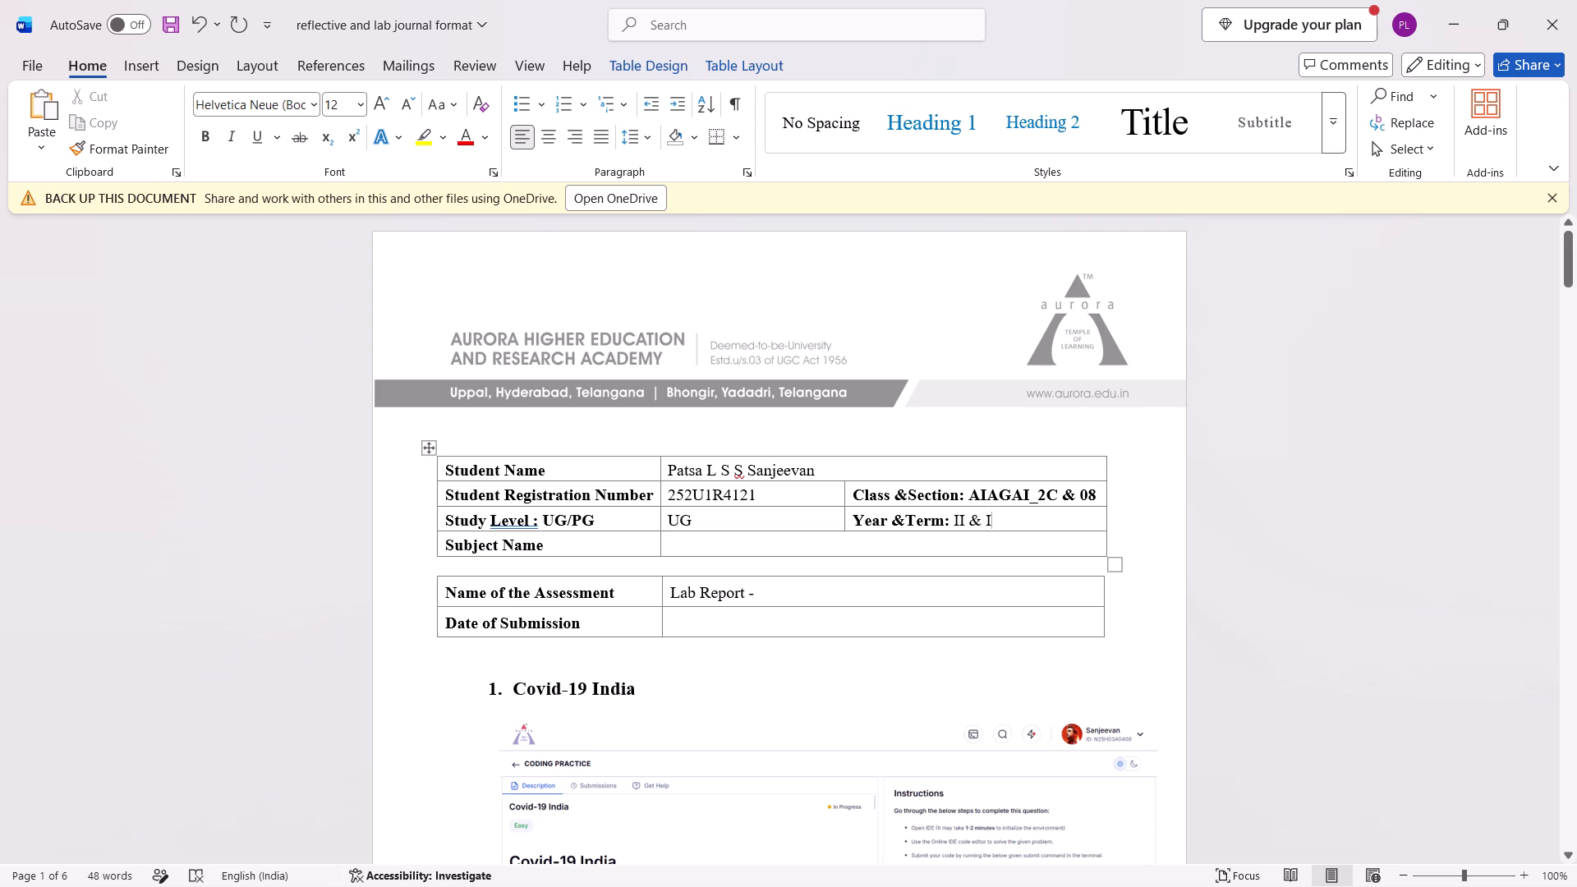
key(shift+i)
Copy the Backend Development Fundamentals course title from the university assessments page in Chrome and paste it as the Subject Name in Word.
click(882, 535)
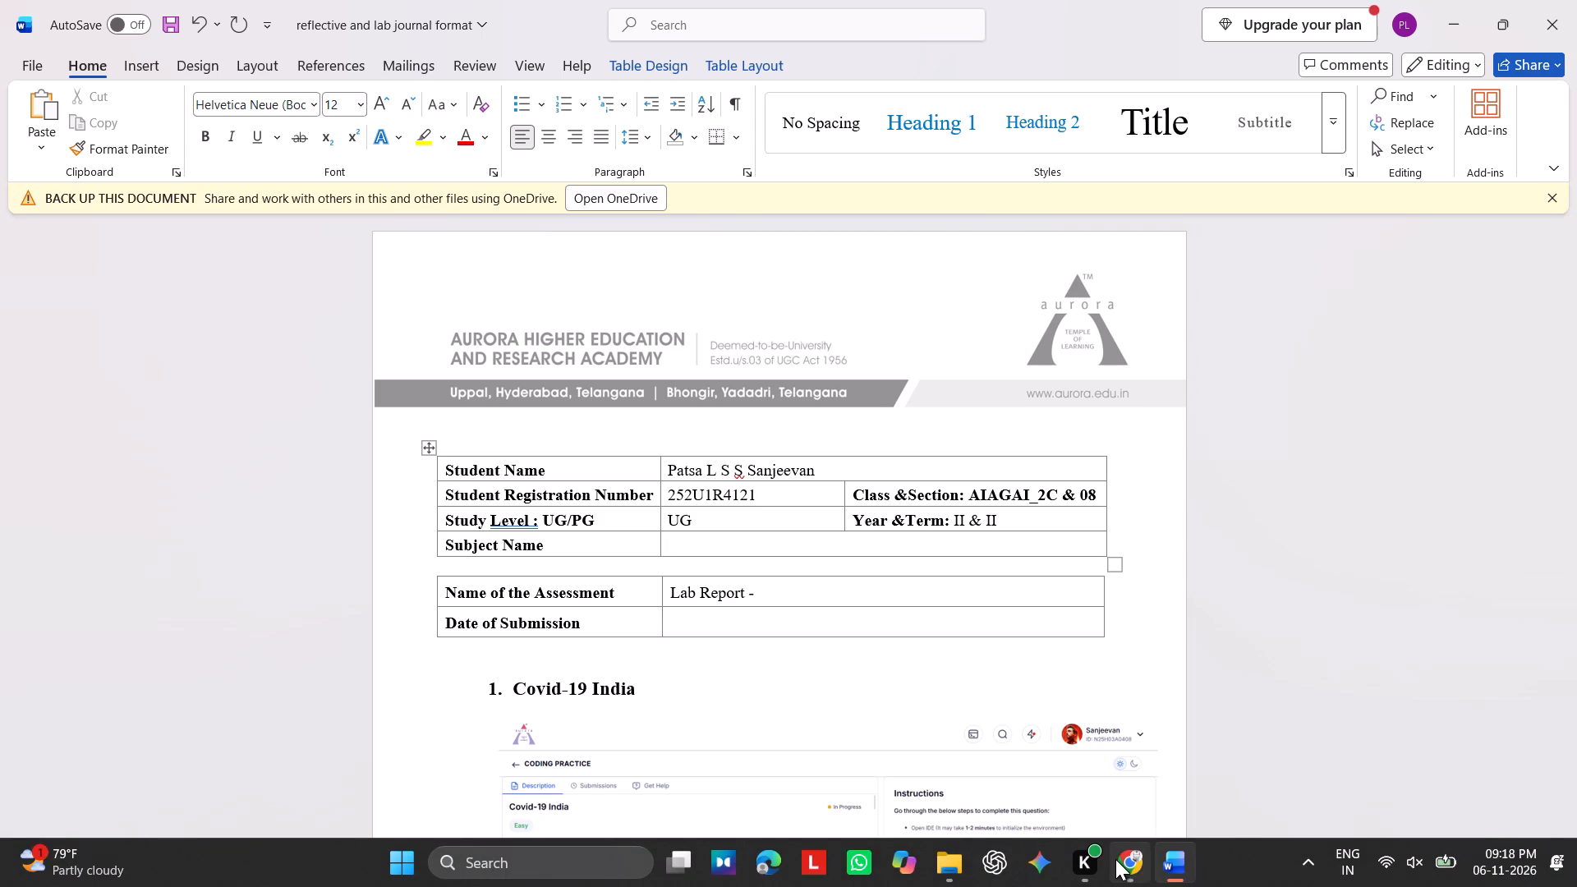
click(1115, 859)
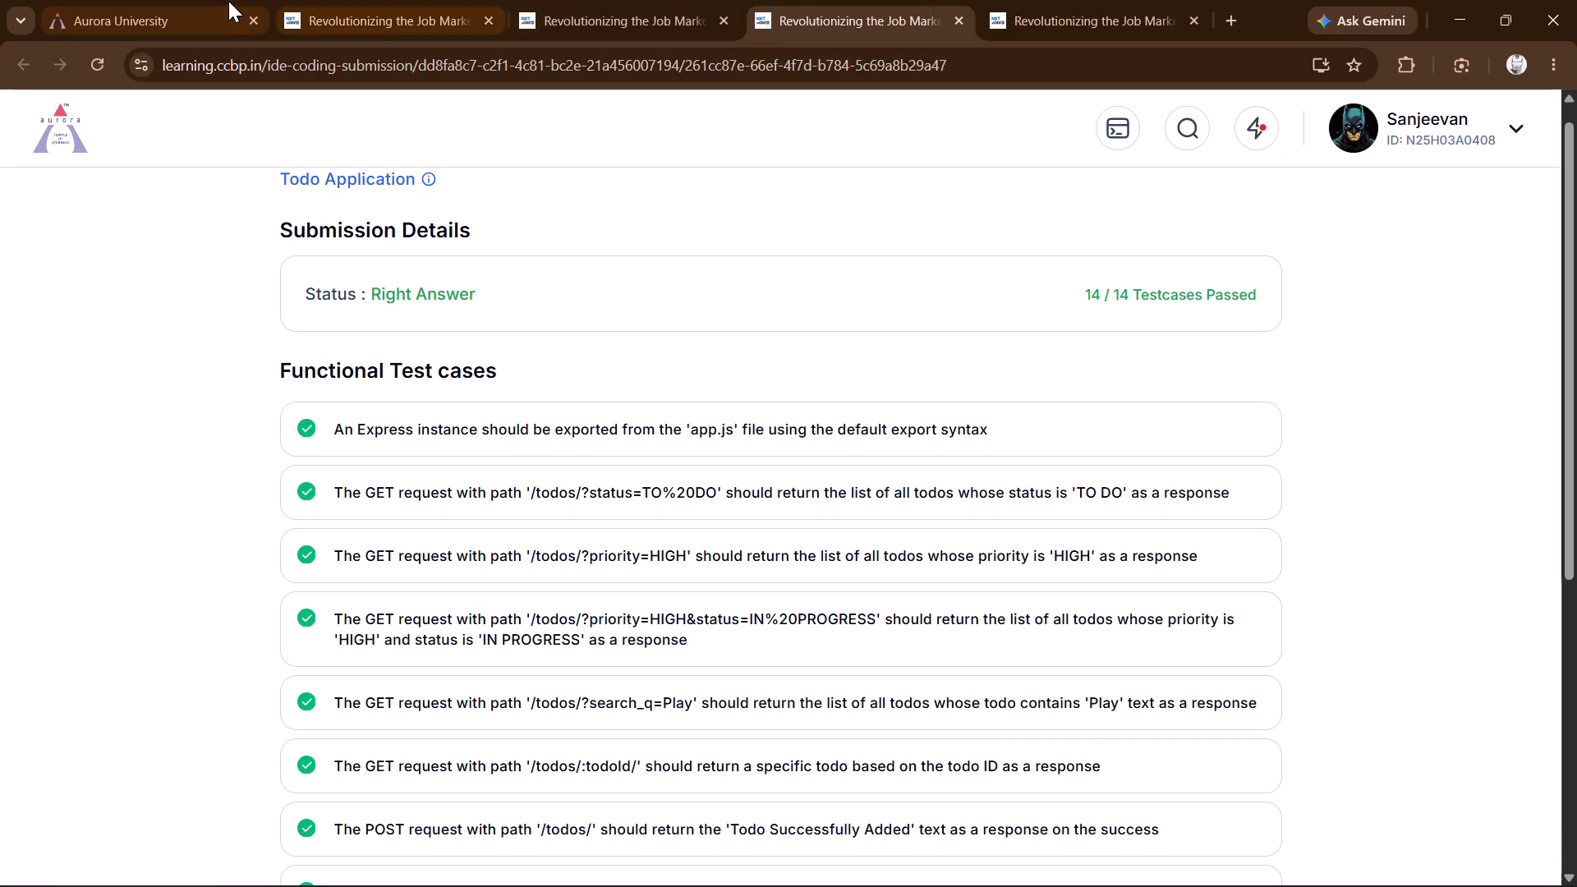
click(223, 0)
drag(586, 336, 406, 331)
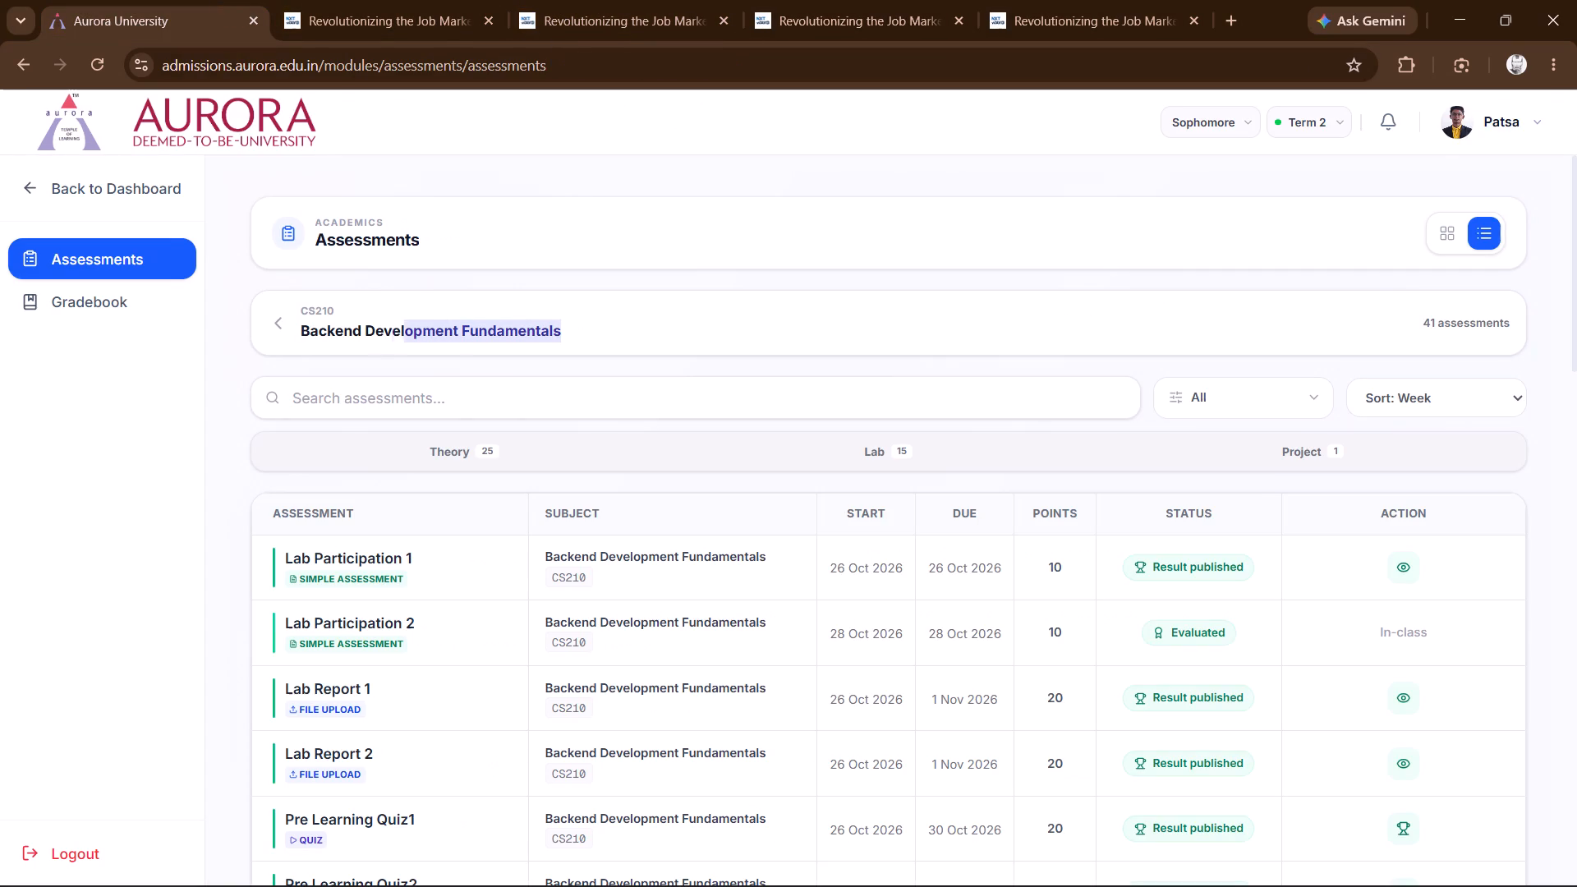
drag(406, 331, 295, 347)
key(ctrl+c)
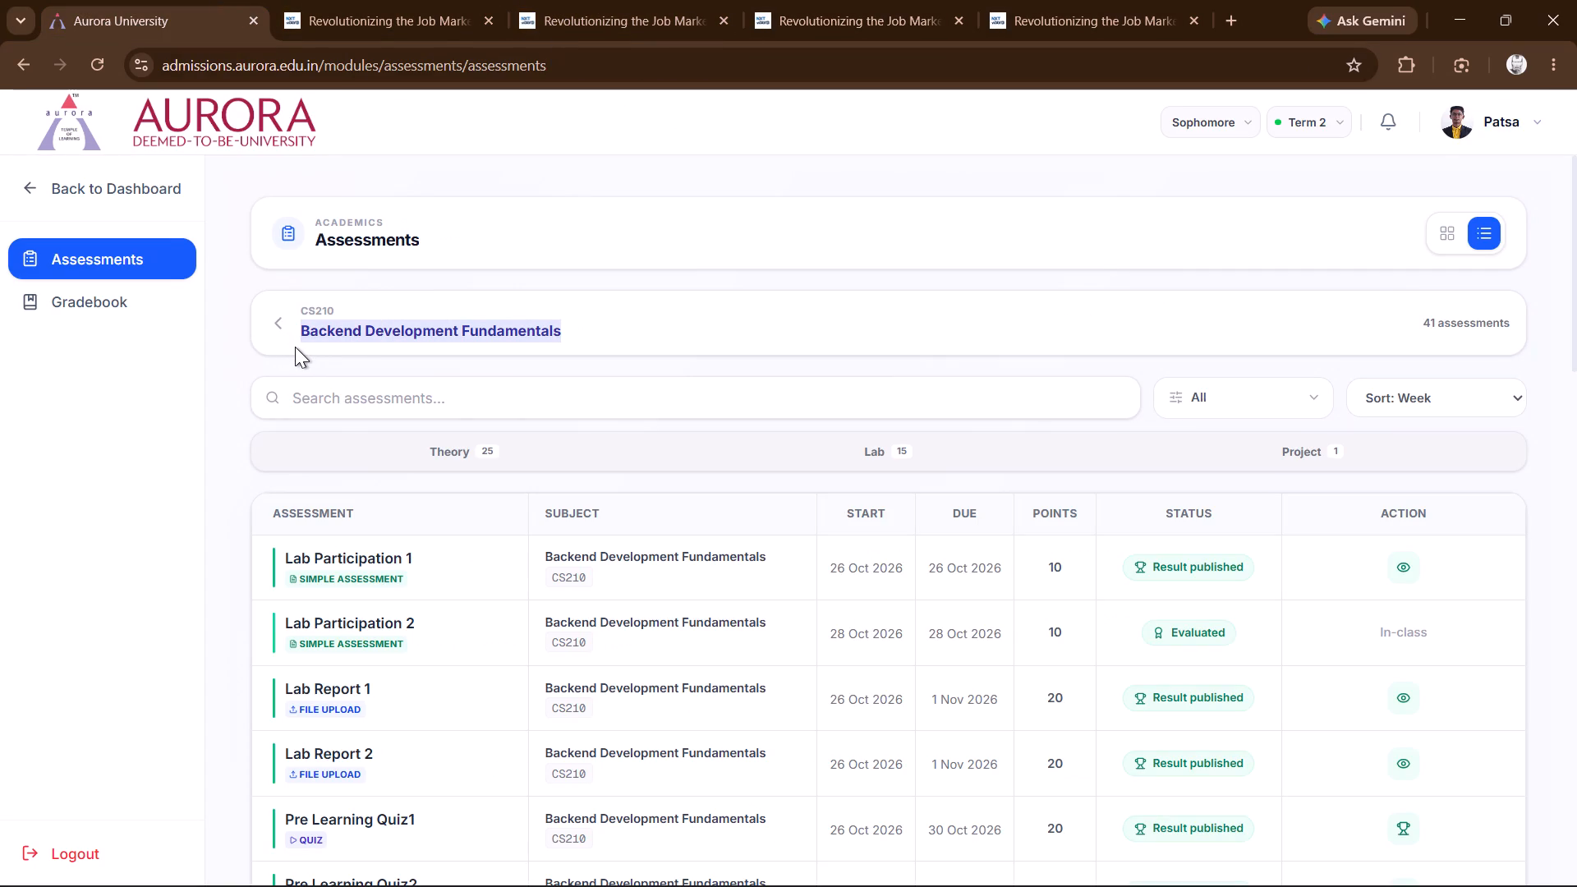
click(759, 330)
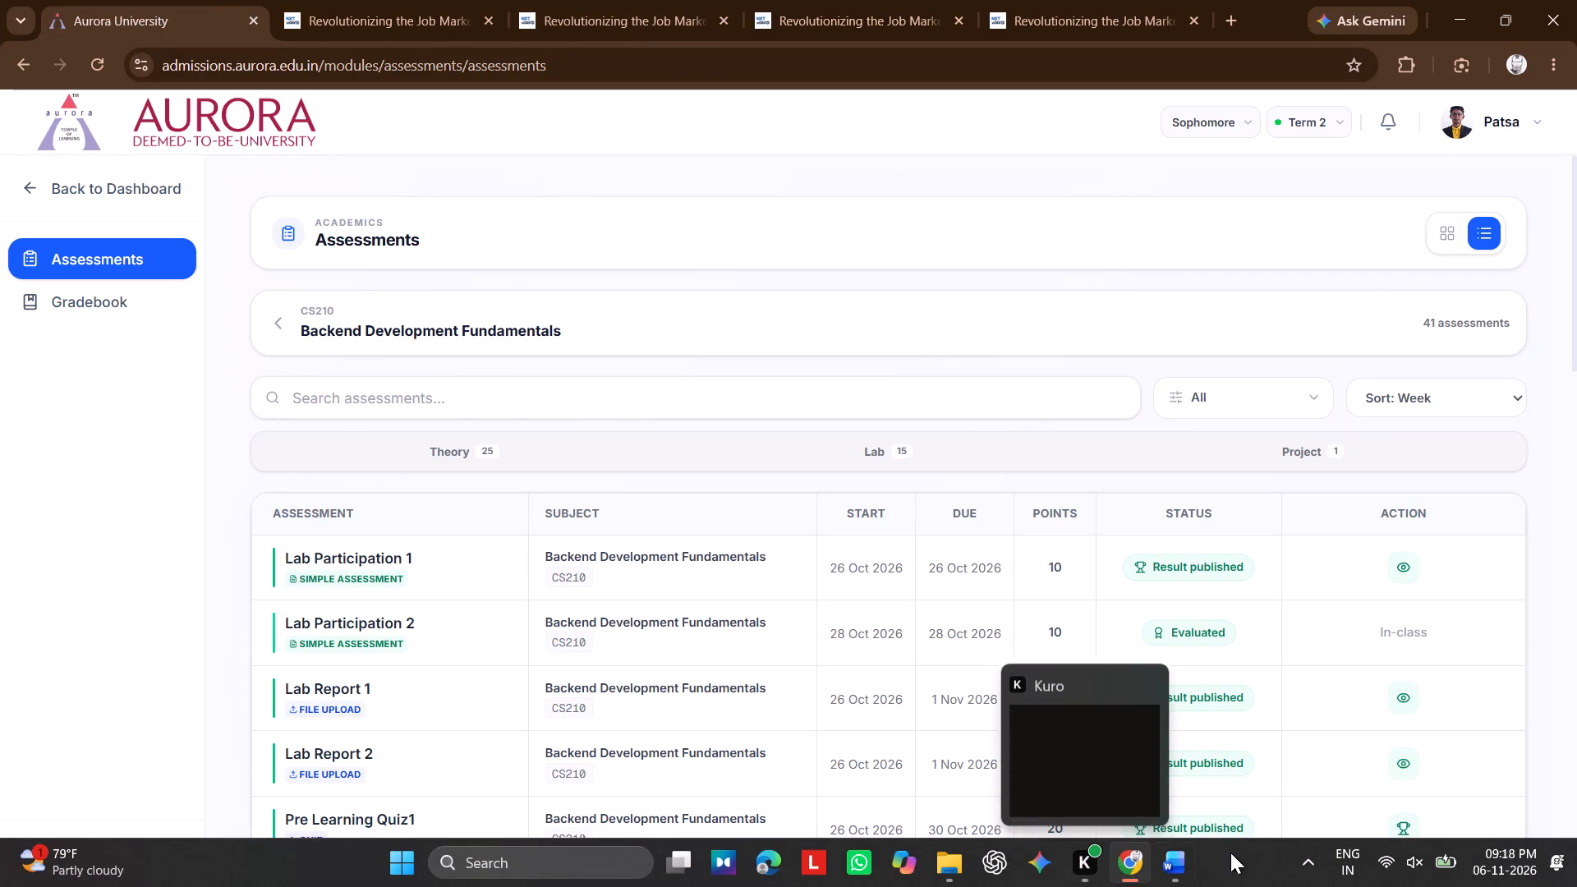
click(1174, 859)
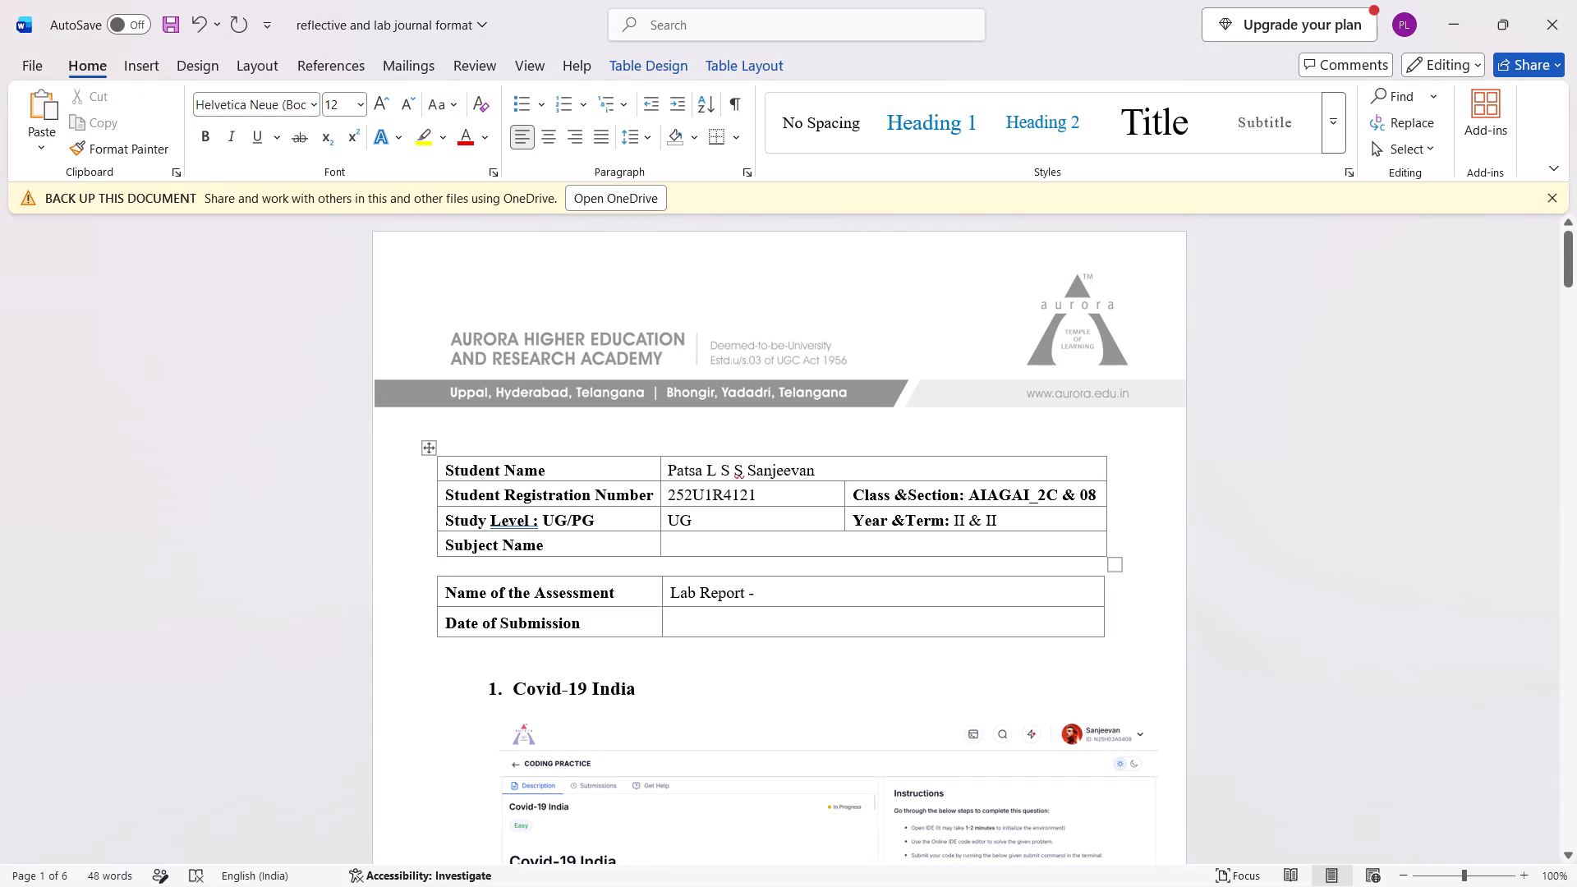
key(ctrl+v)
Complete the assessment name as Lab Report - 3 and enter 06-11-2026 as the Date of Submission.
click(797, 602)
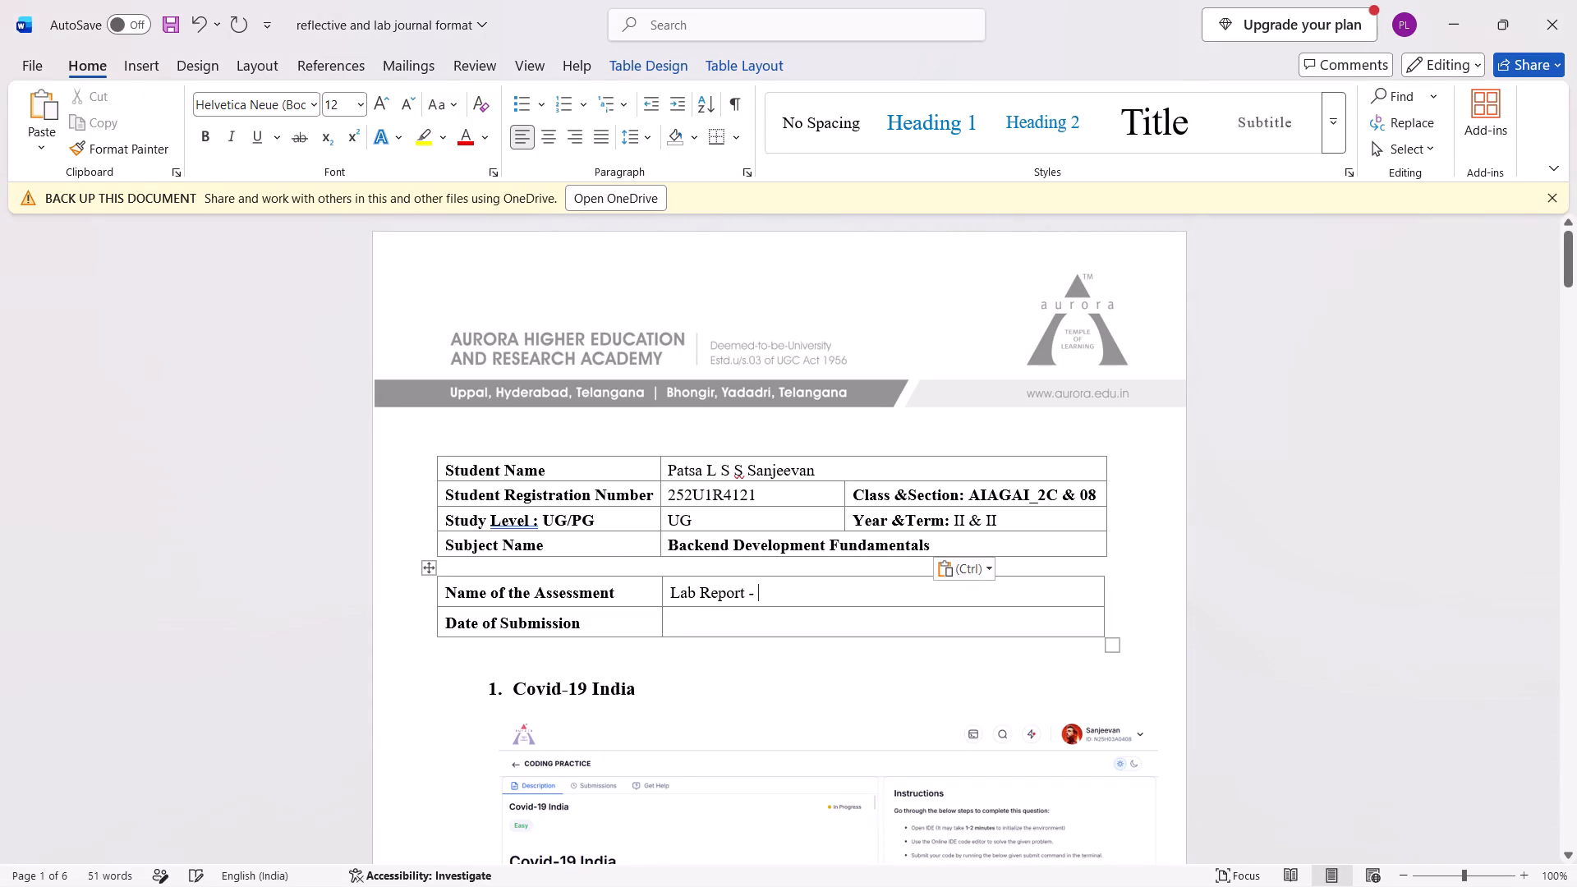
key(3)
click(693, 627)
text(06-11-)
key(Return)
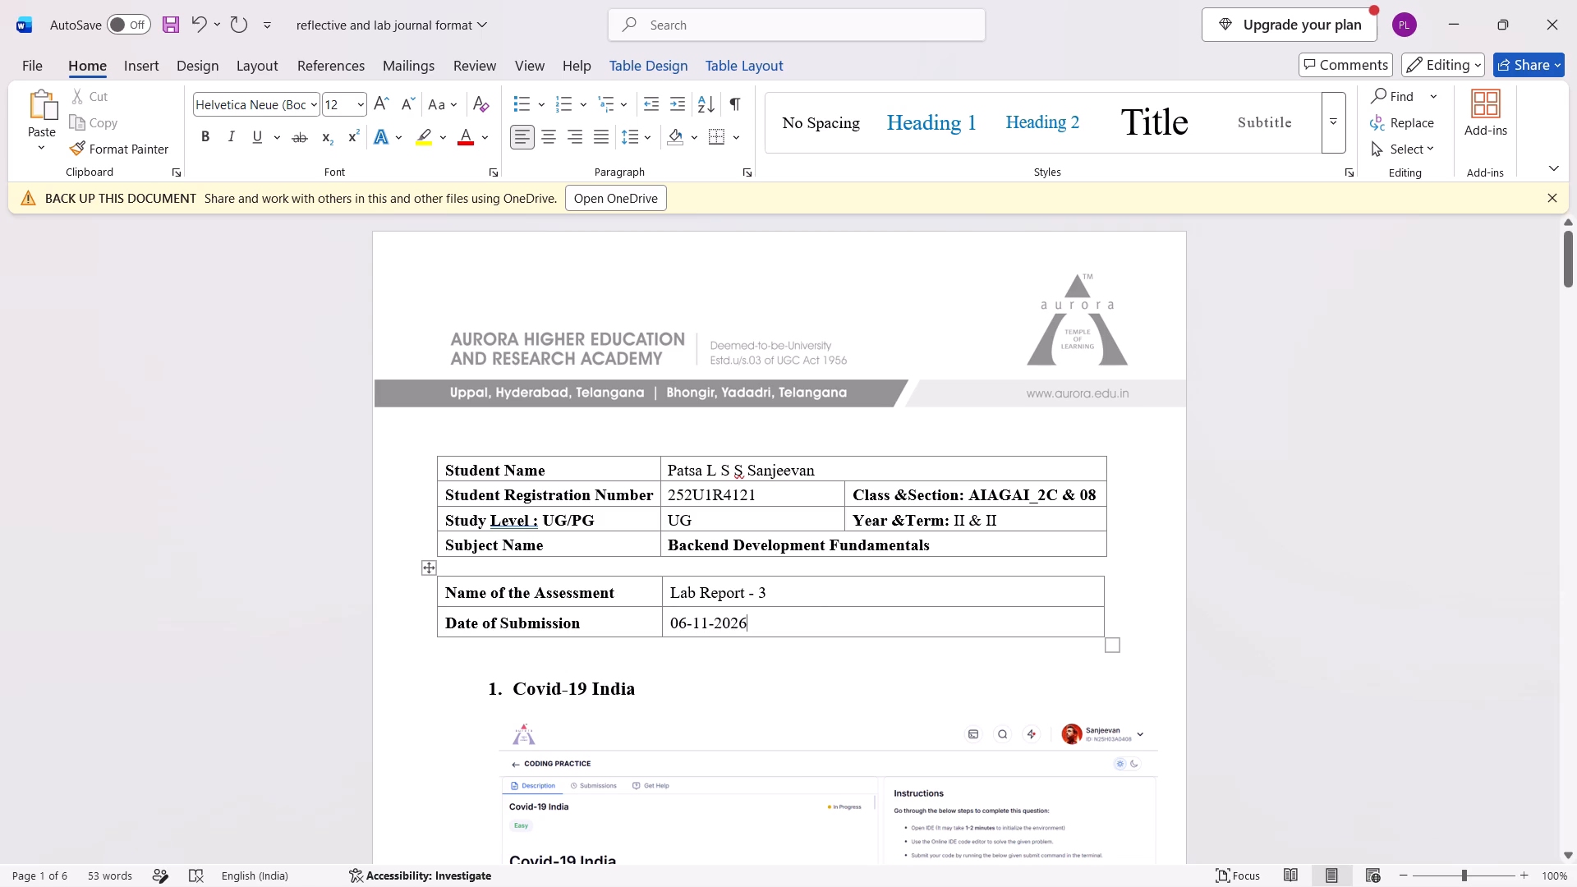
Save the report as a Word document named BDF_Lab_Report-3 in the BACKEND_DEVELOPMENT_FUNDAMENTALS folder.
click(24, 63)
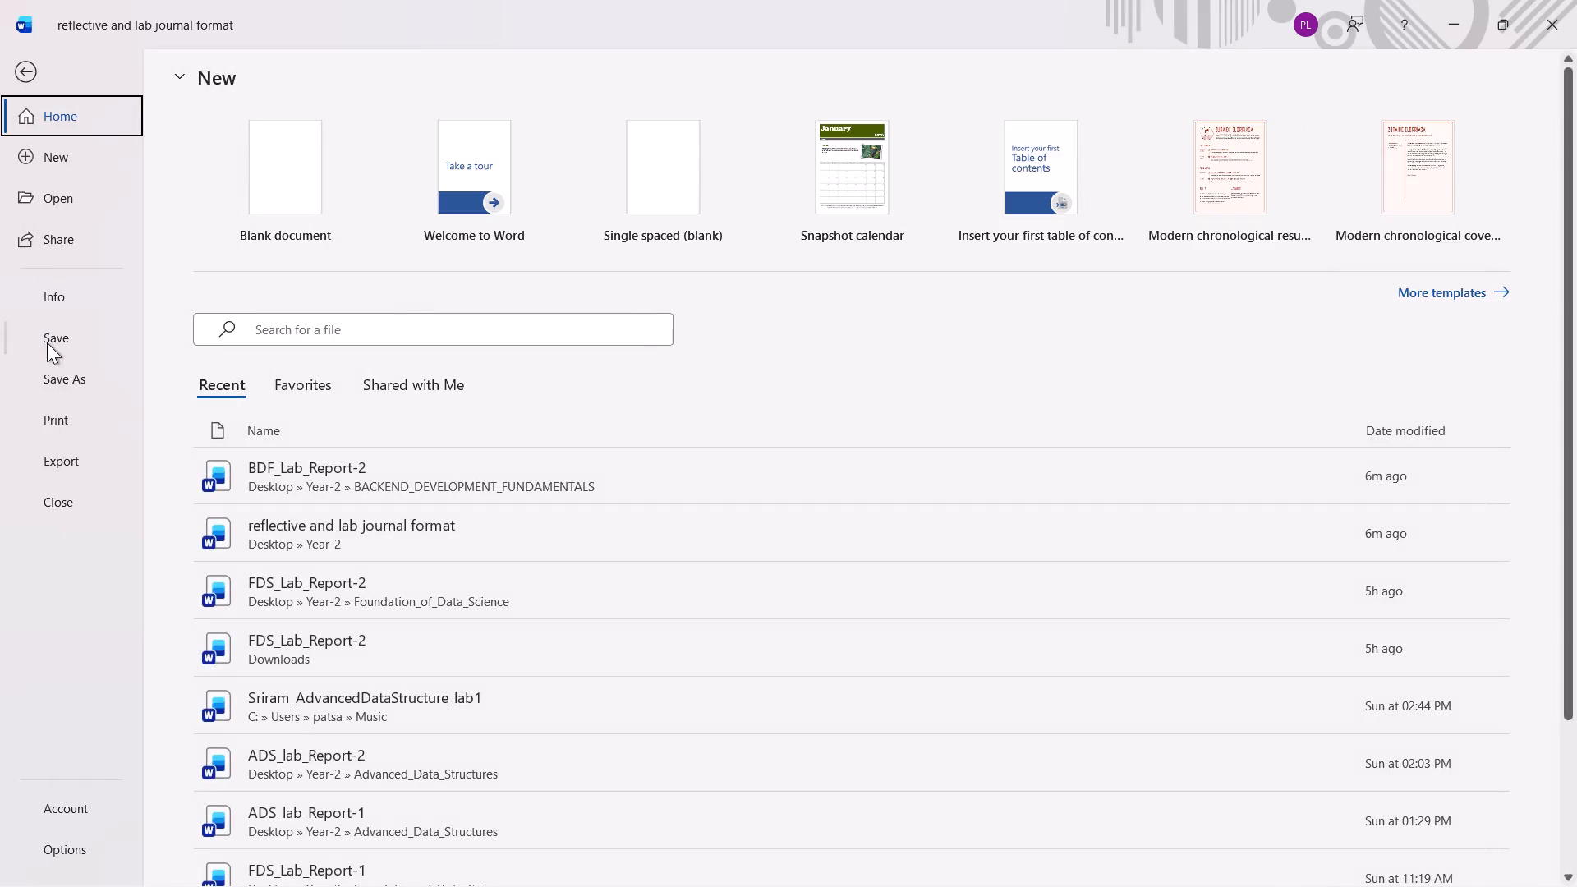
click(64, 372)
click(670, 237)
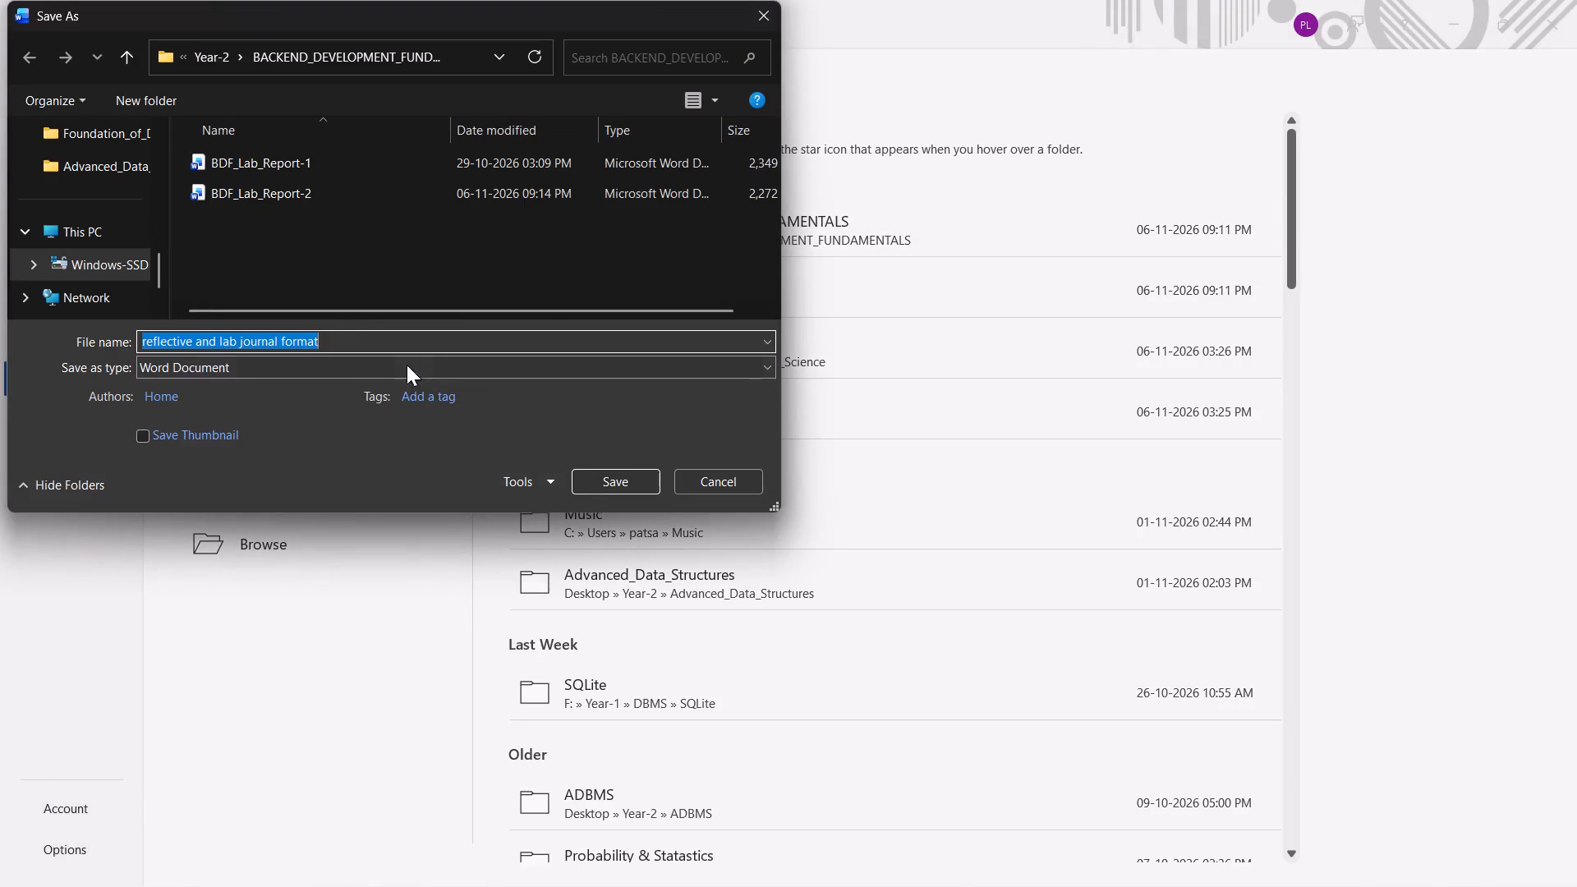
click(307, 203)
triple_click(255, 340)
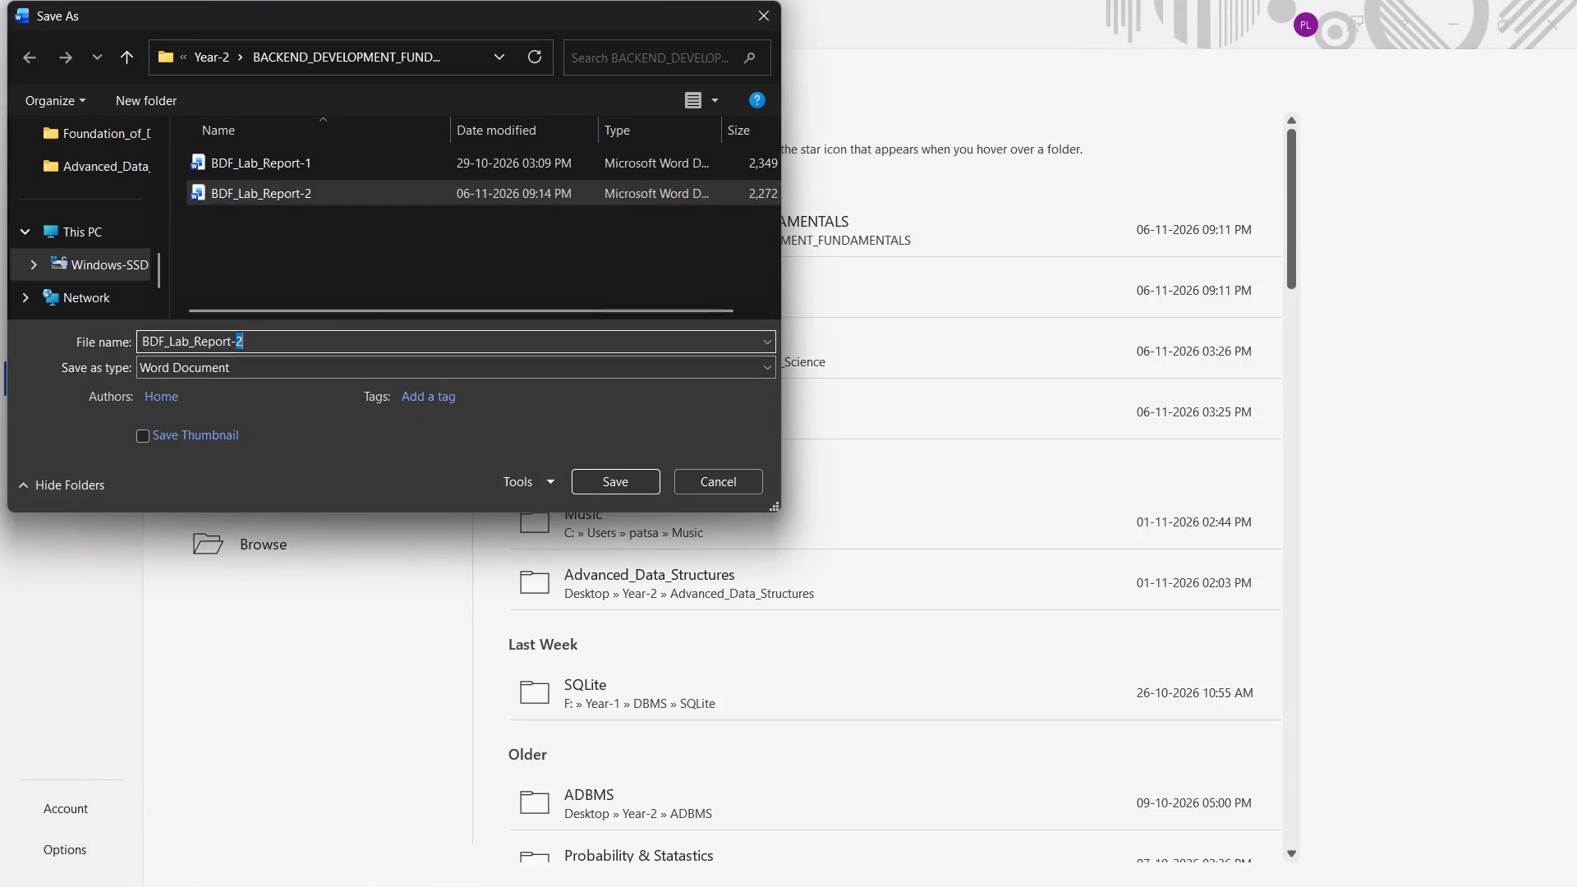
key(BackSpace)
key(3)
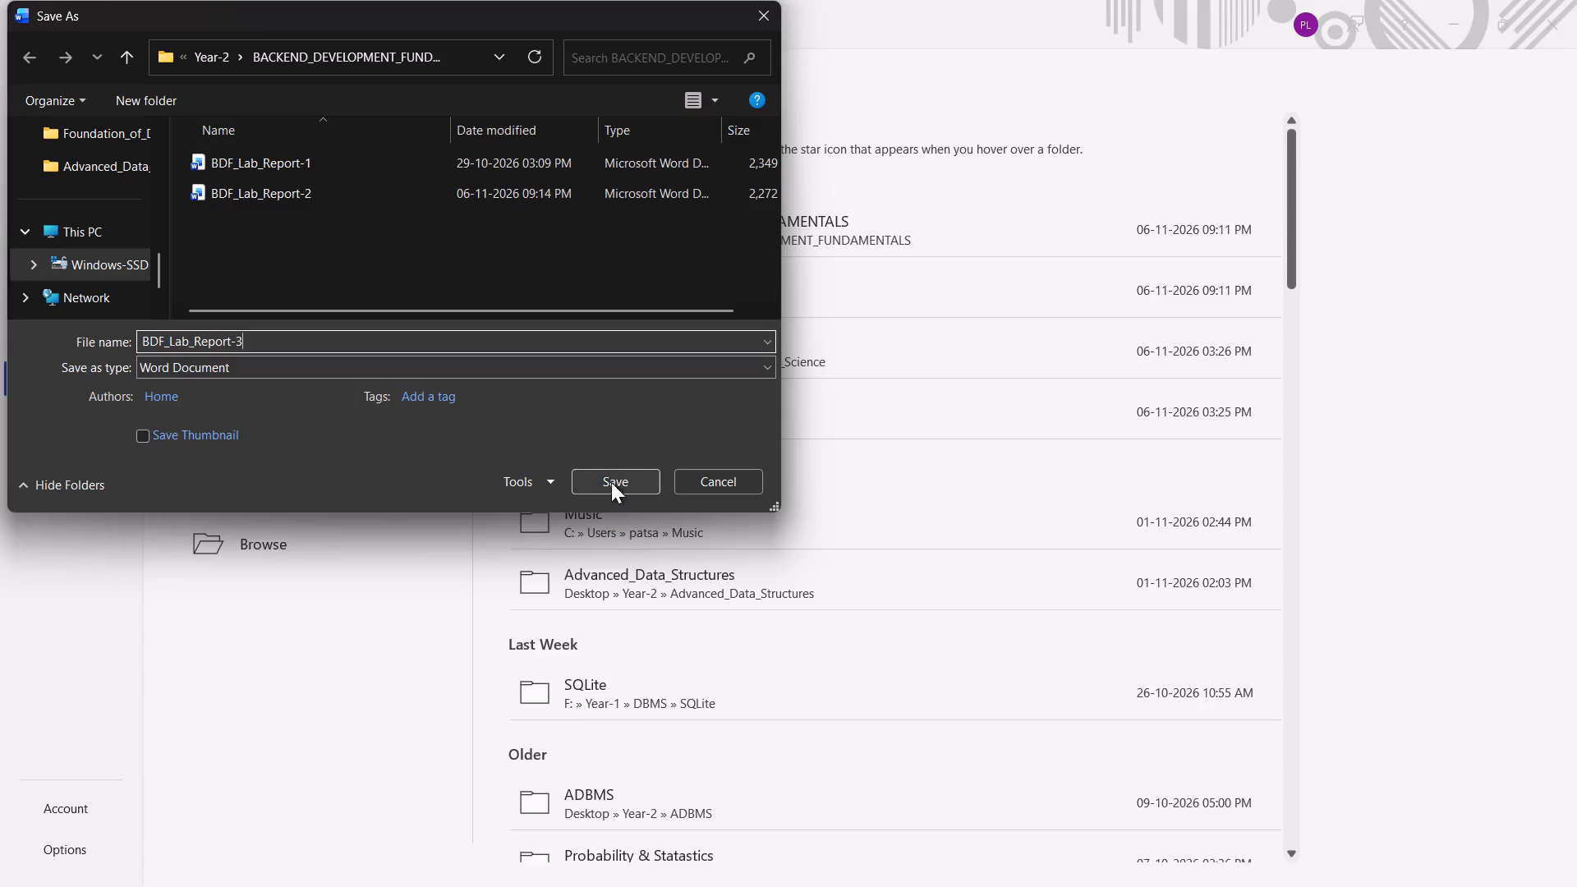
click(613, 494)
Save a PDF copy of the report as BDF_Lab_Report-3 in the BACKEND_DEVELOPMENT_FUNDAMENTALS folder.
click(25, 65)
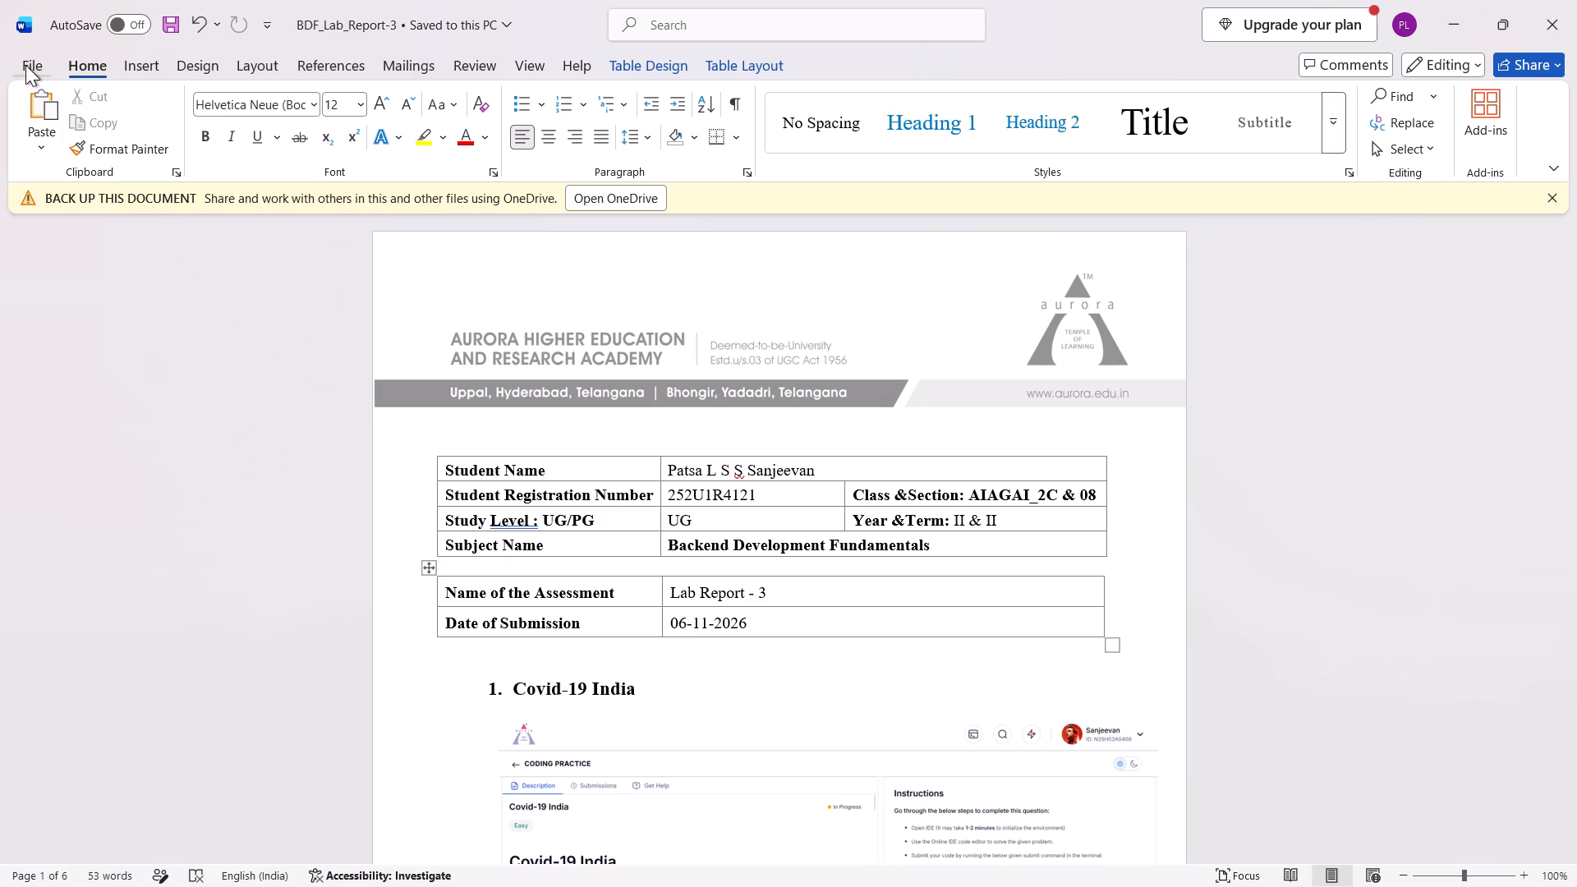
click(99, 375)
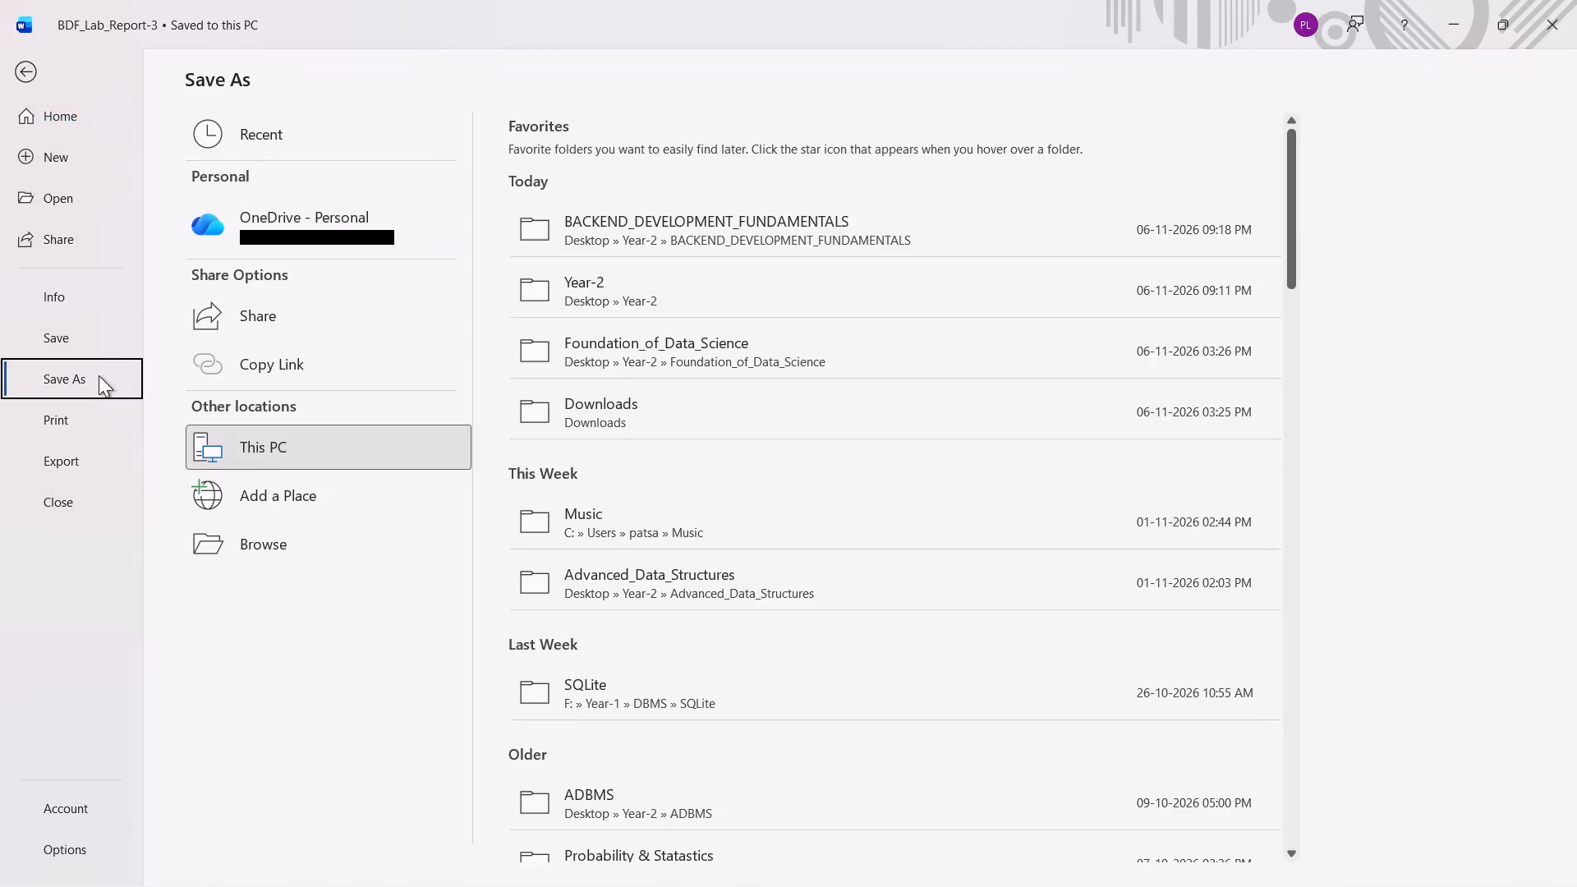
click(621, 246)
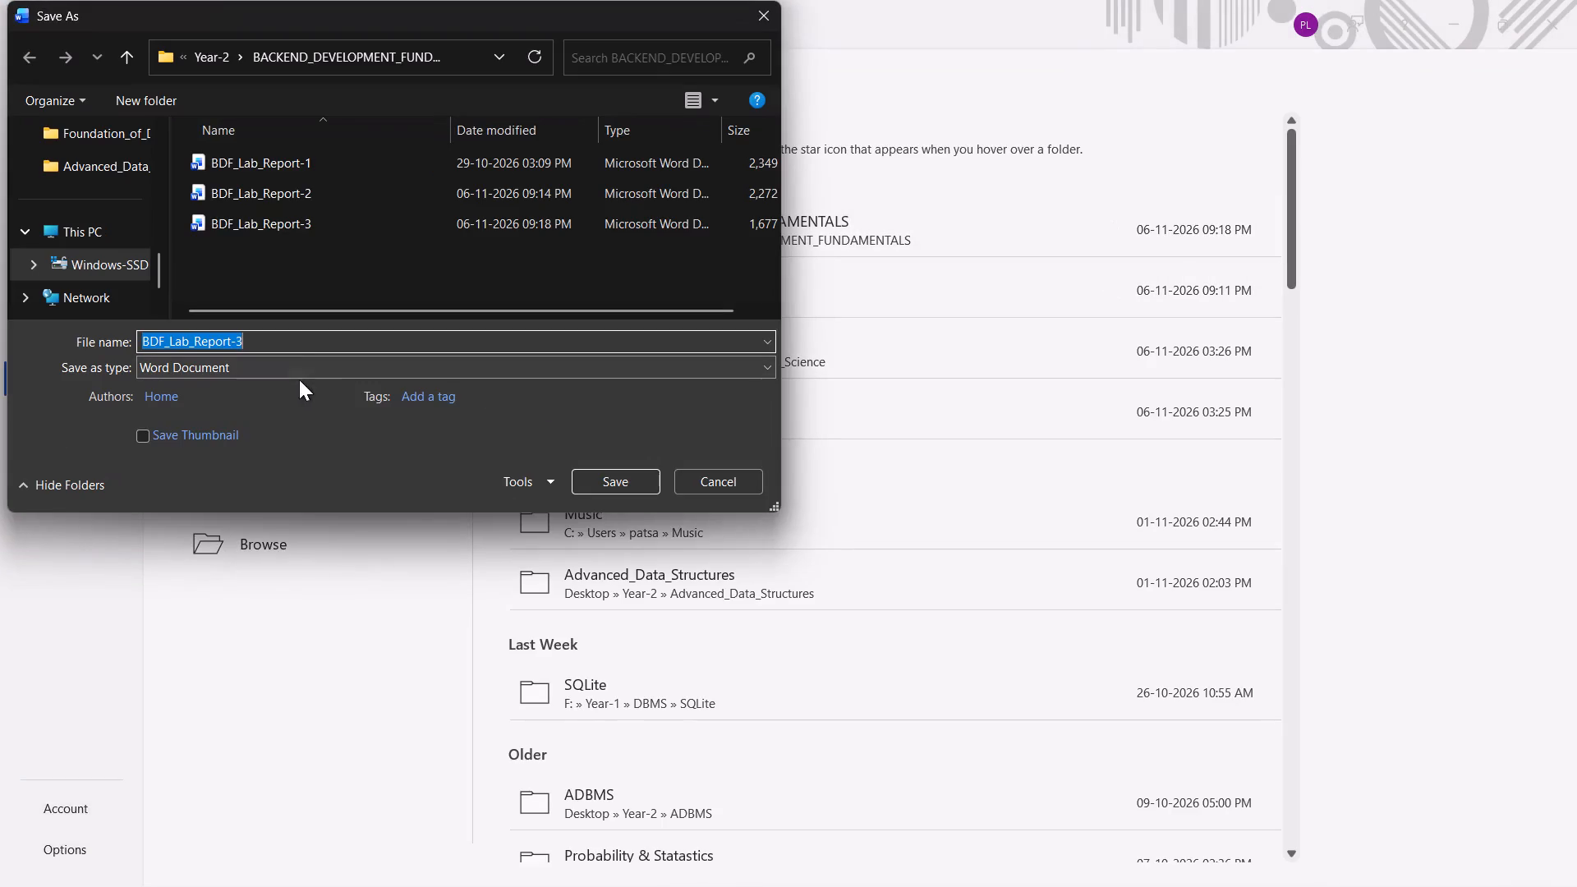
click(298, 378)
click(194, 488)
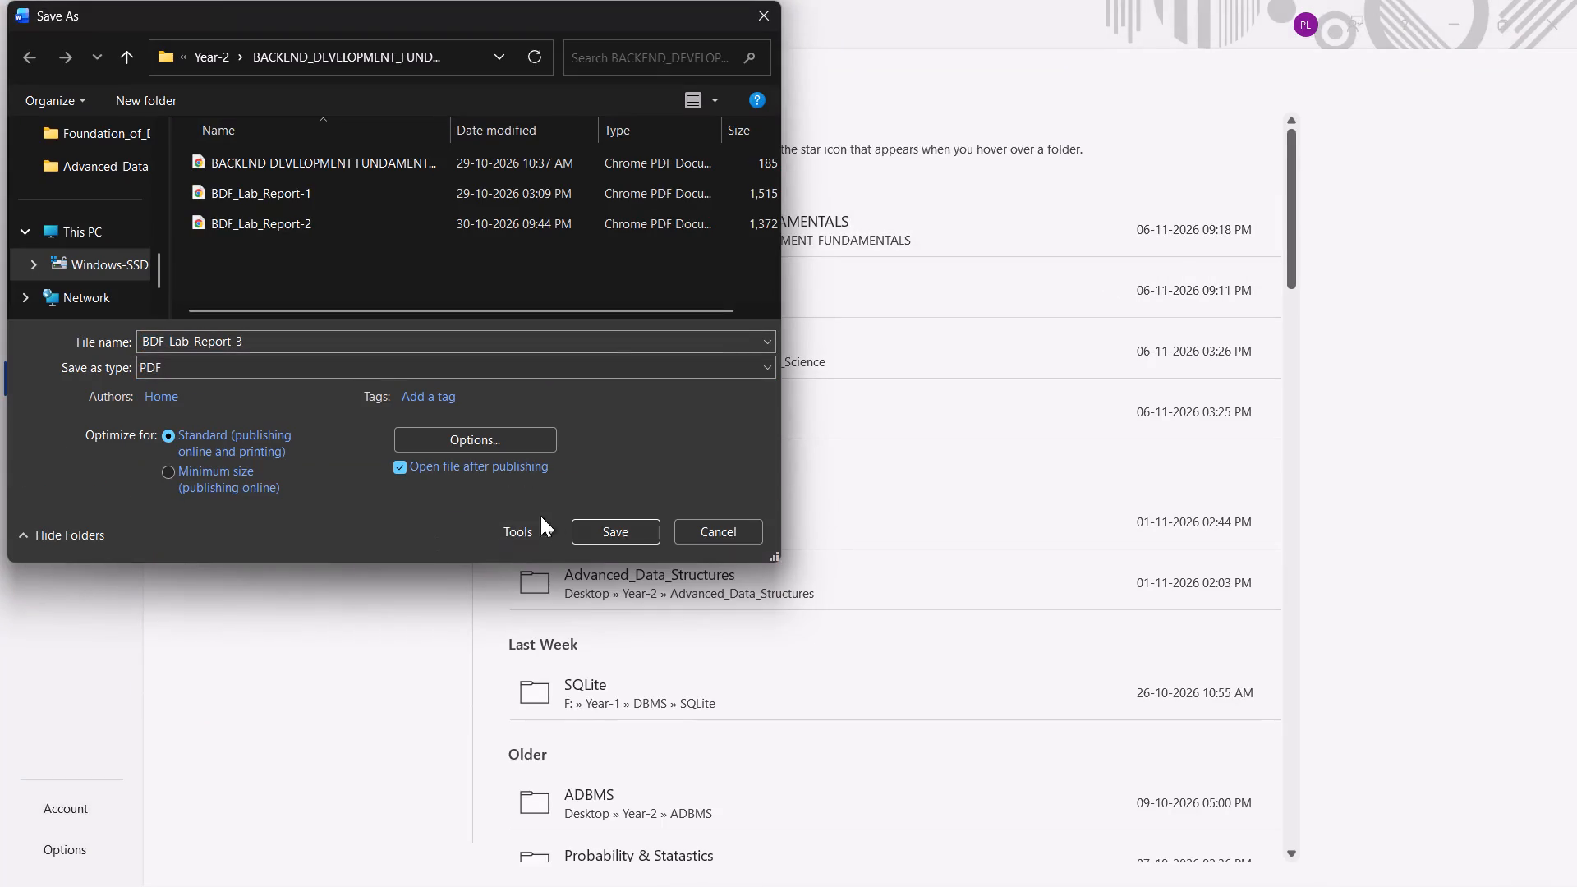
click(623, 530)
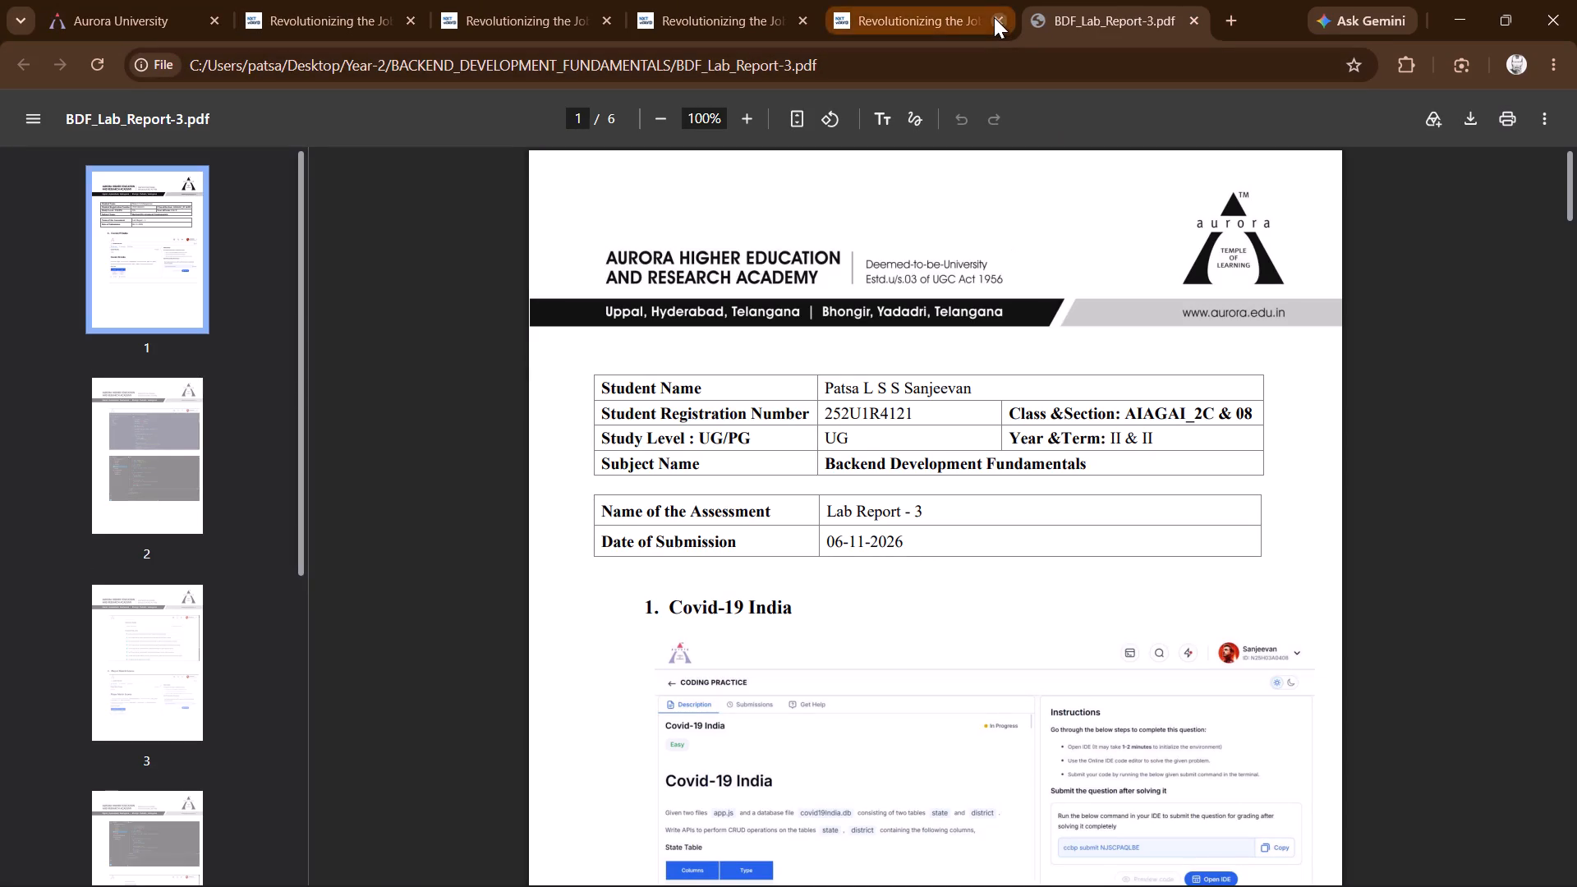
Close all the coding practice pages in Chrome, leaving the Aurora University page and the exported PDF open.
click(994, 17)
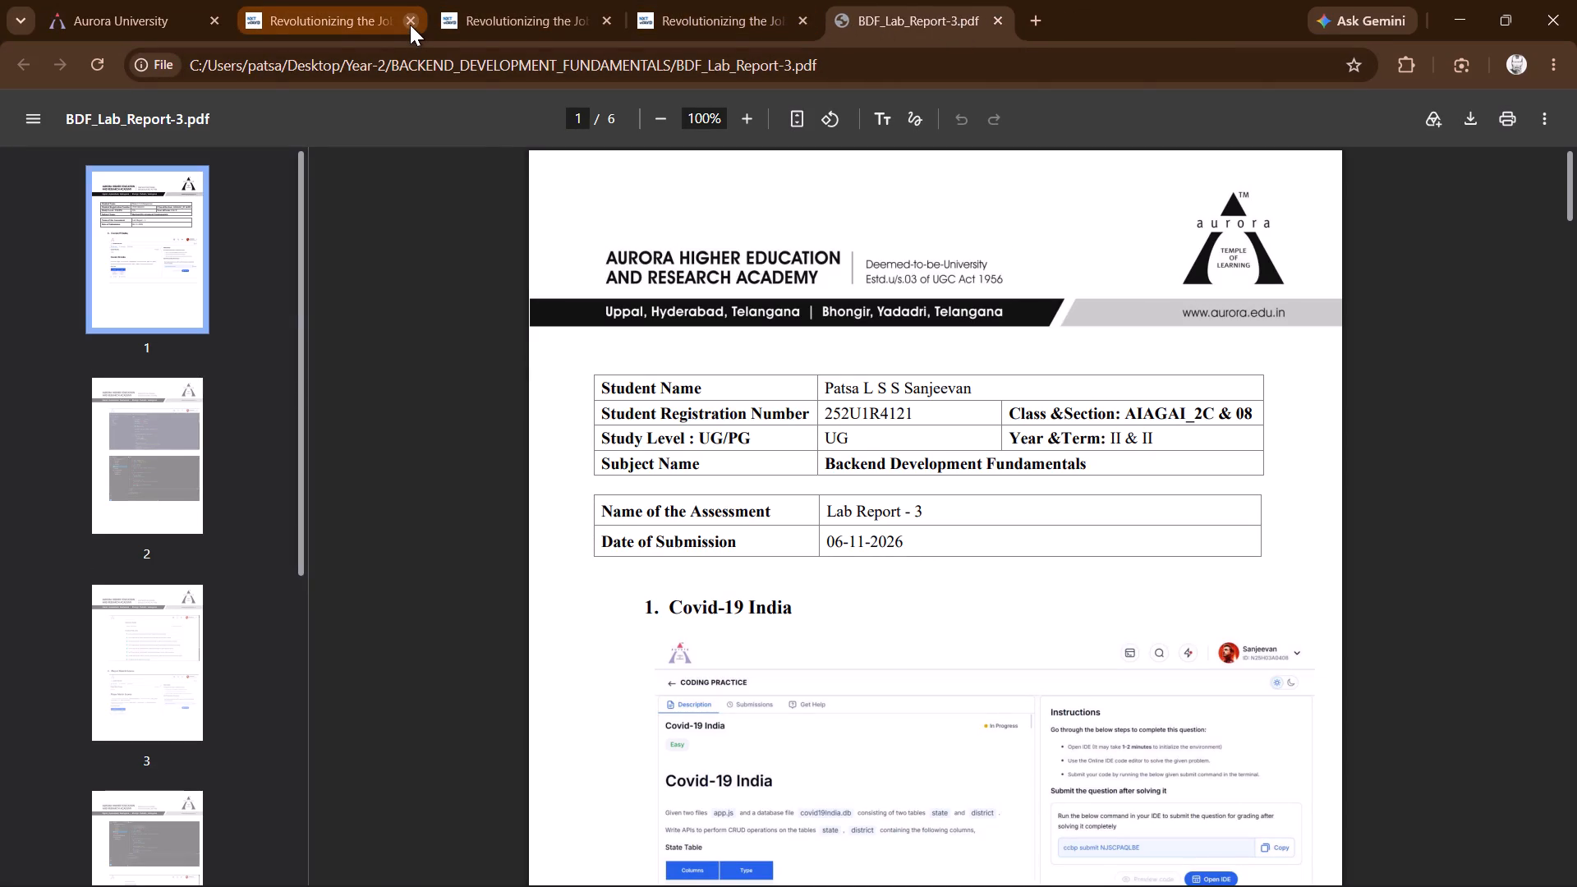
click(410, 25)
click(890, 208)
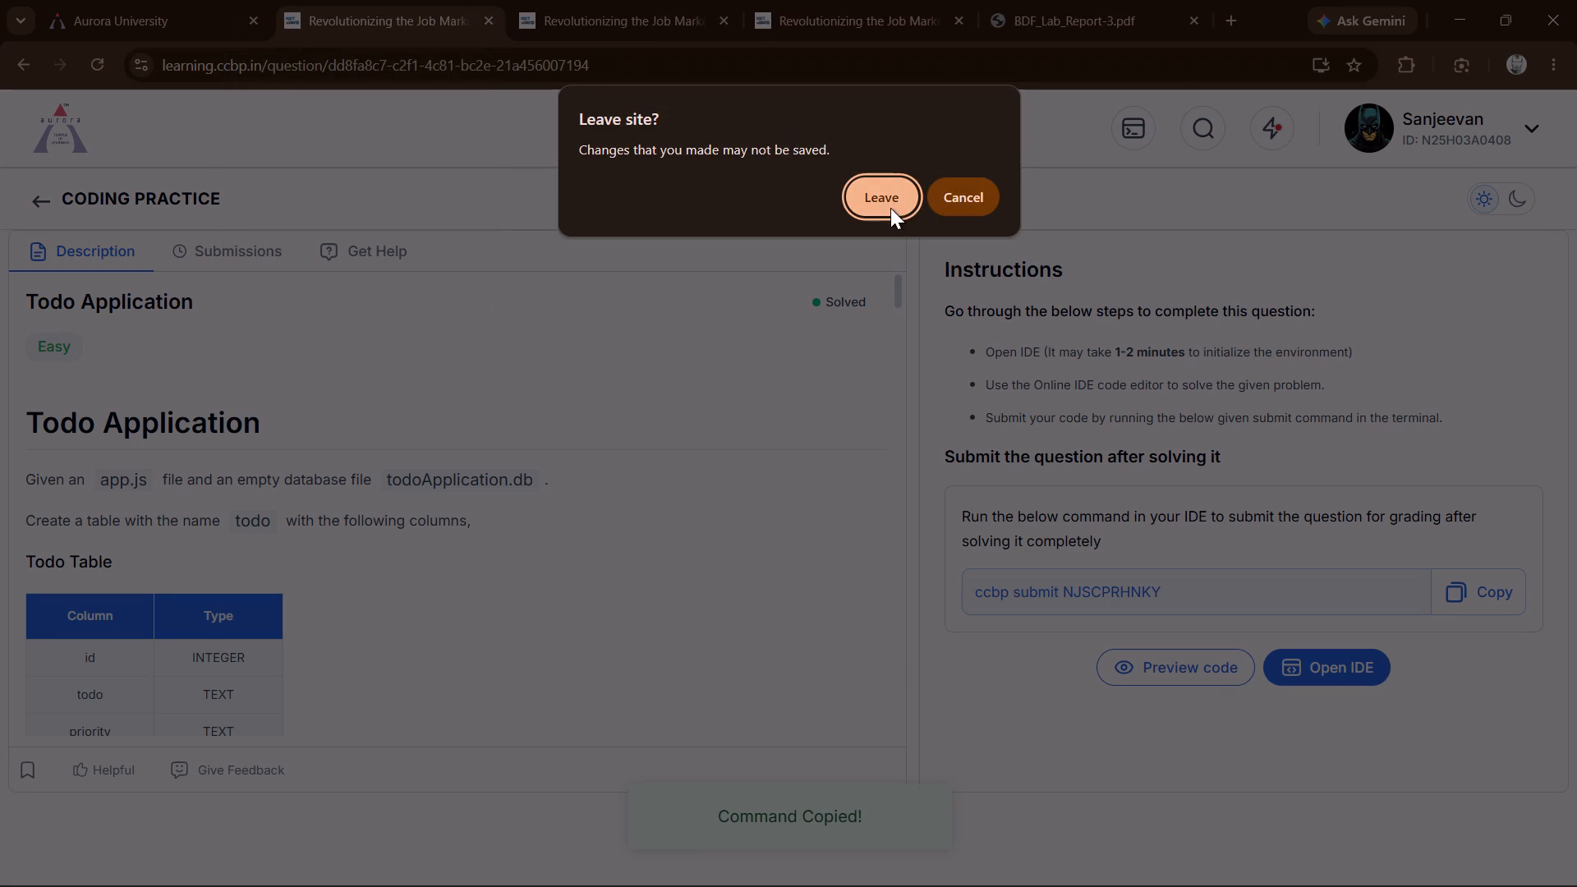
click(504, 20)
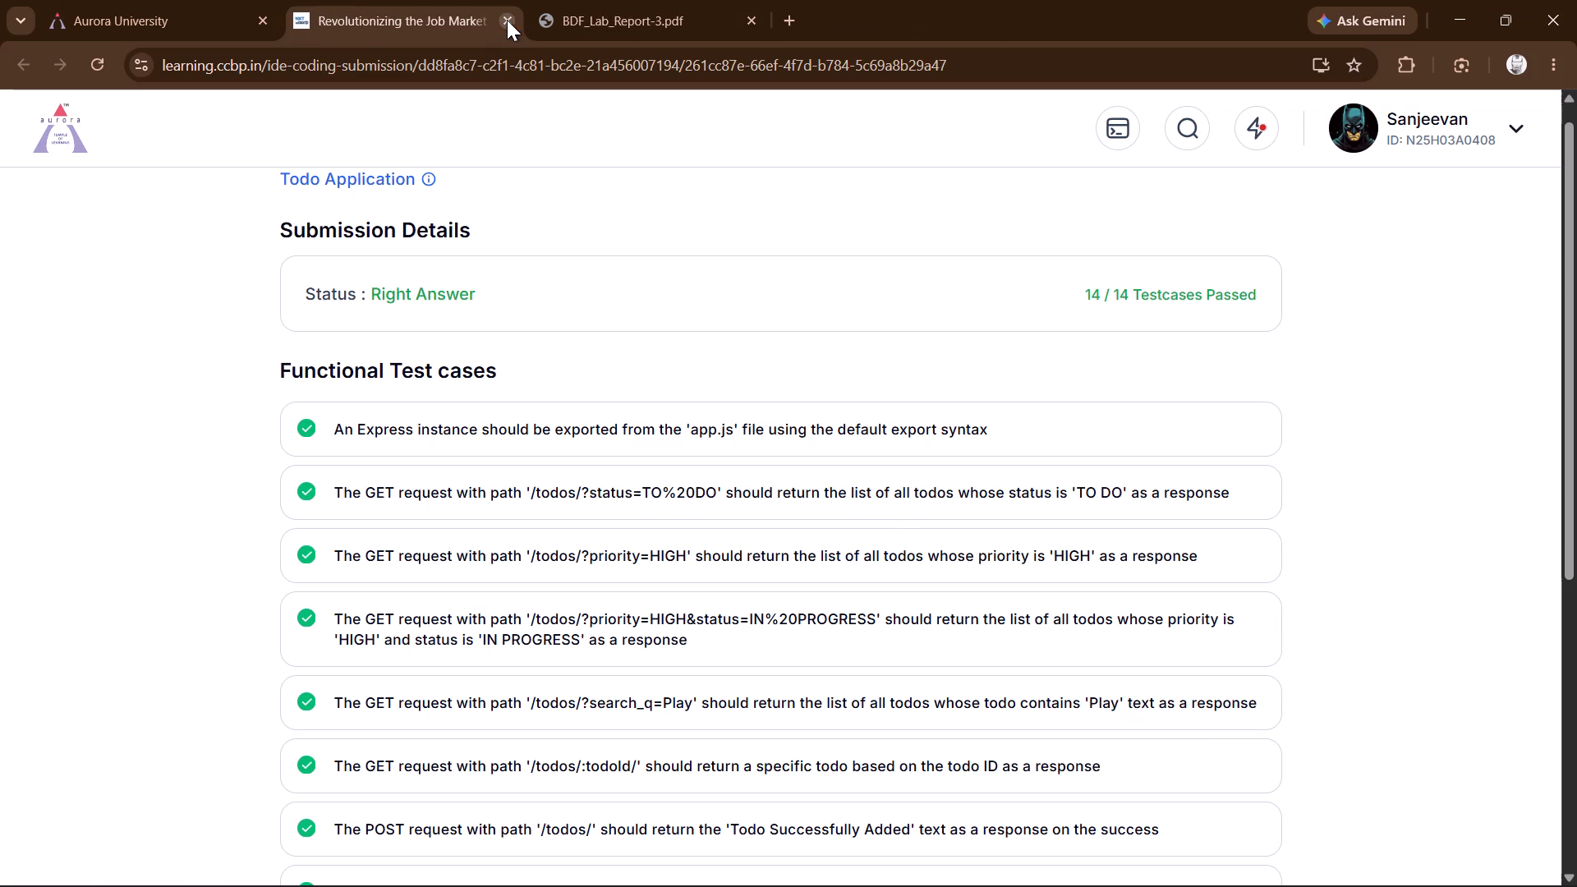
click(507, 20)
Look through the pages of the exported BDF_Lab_Report-3 PDF.
scroll(841, 645, down, 3)
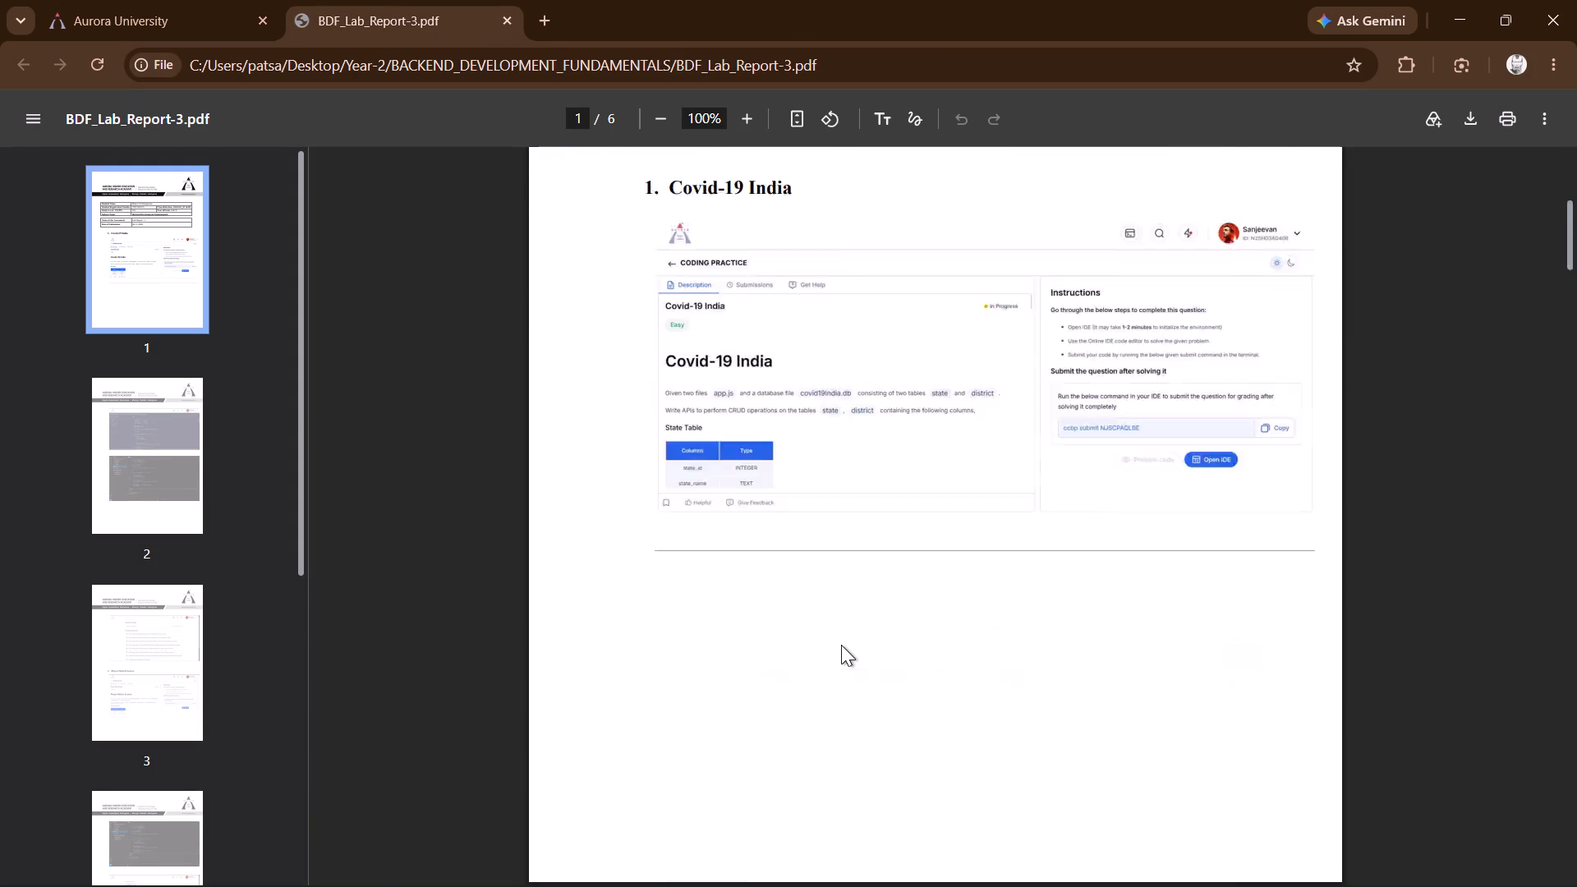
scroll(841, 645, down, 19)
scroll(841, 645, down, 3)
scroll(841, 645, up, 5)
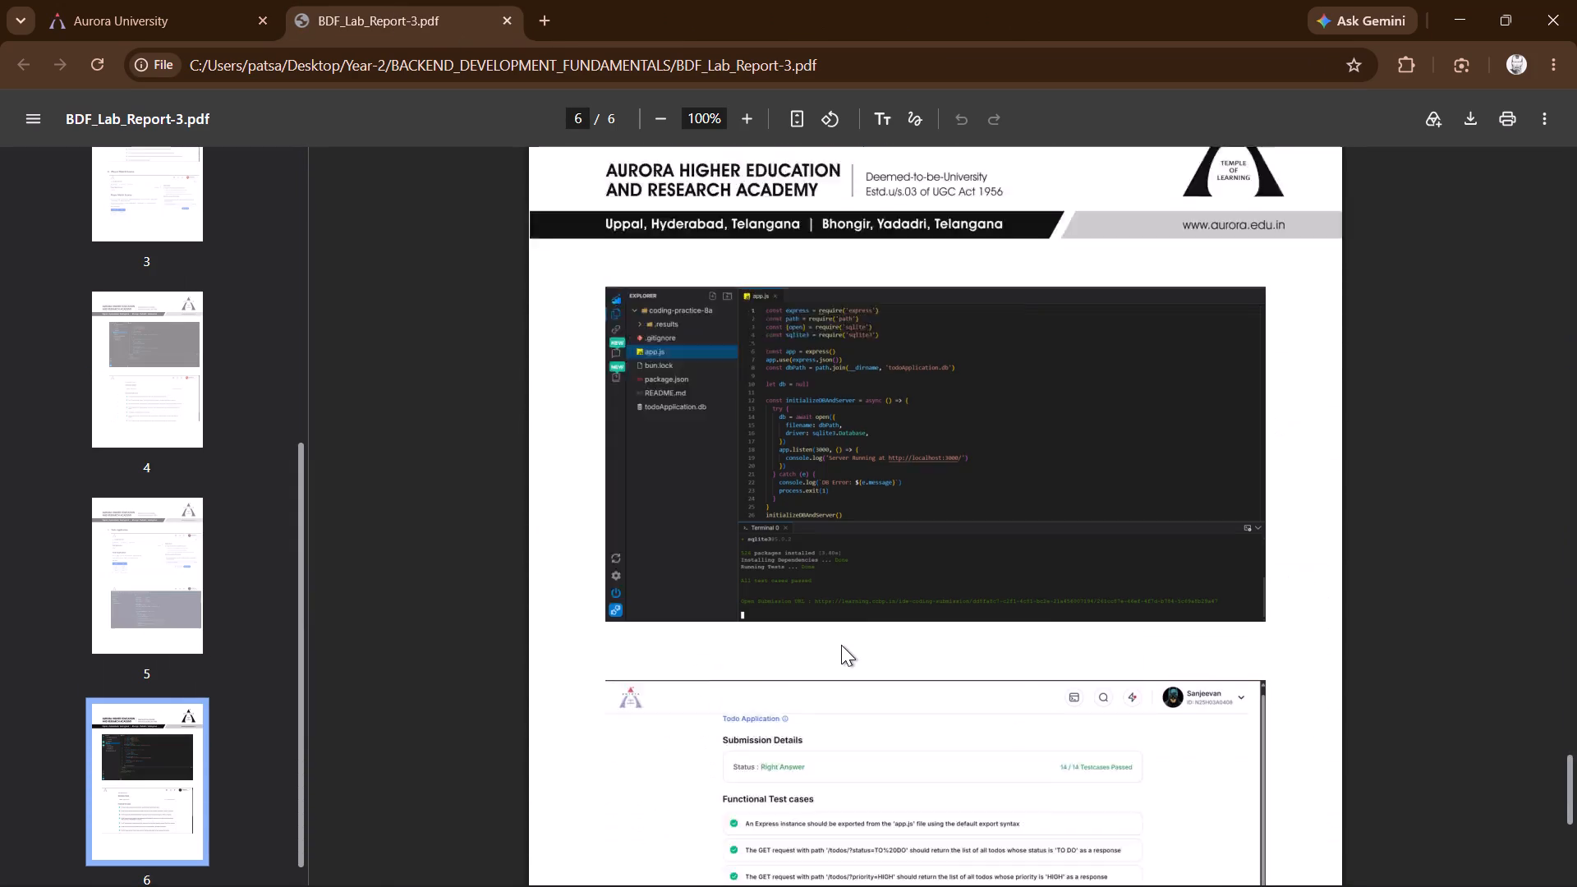
scroll(841, 645, up, 20)
scroll(841, 645, up, 3)
Upload the BDF_Lab_Report-3 PDF from Year-2's BACKEND_DEVELOPMENT_FUNDAMENTALS folder as the Lab Report 3 submission on the Aurora University assessments page.
click(67, 0)
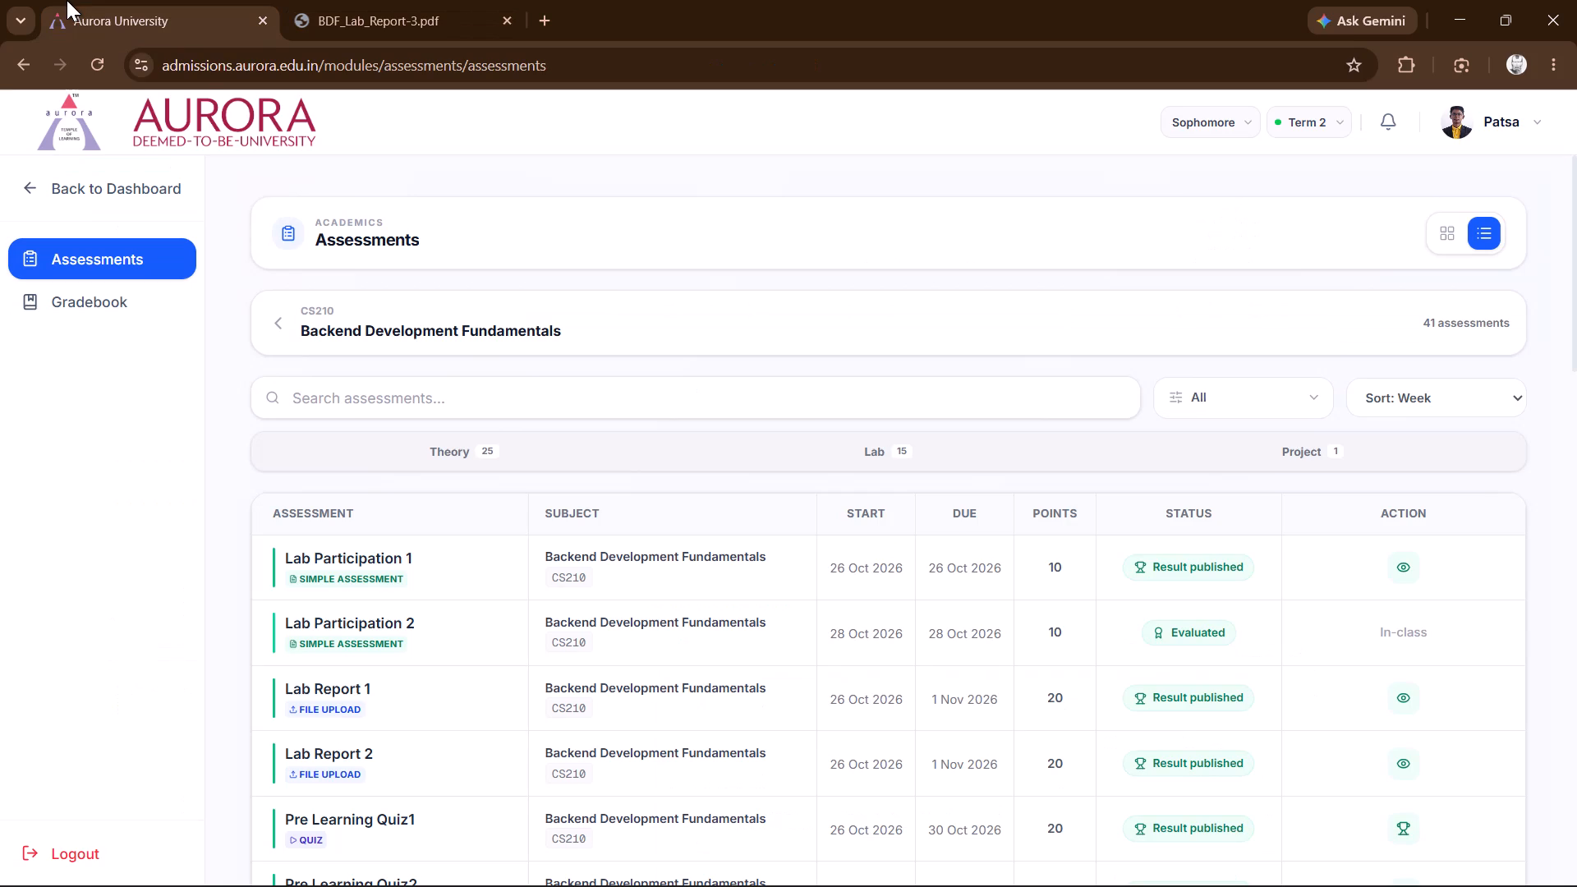
scroll(820, 533, down, 1)
scroll(820, 533, up, 6)
scroll(324, 806, down, 6)
scroll(646, 641, up, 3)
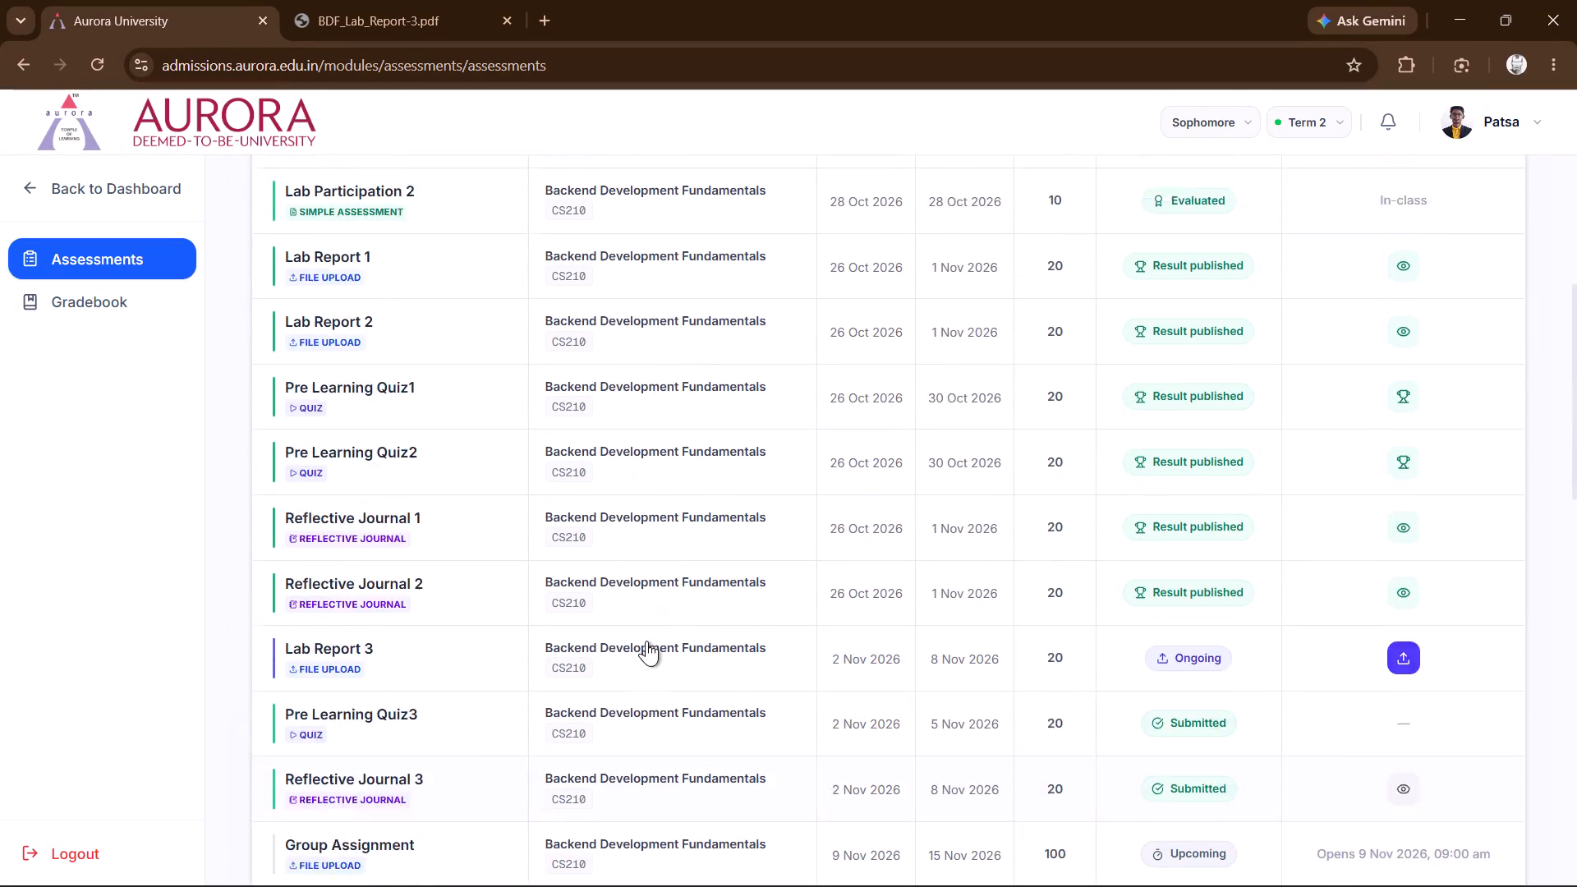
scroll(646, 641, up, 2)
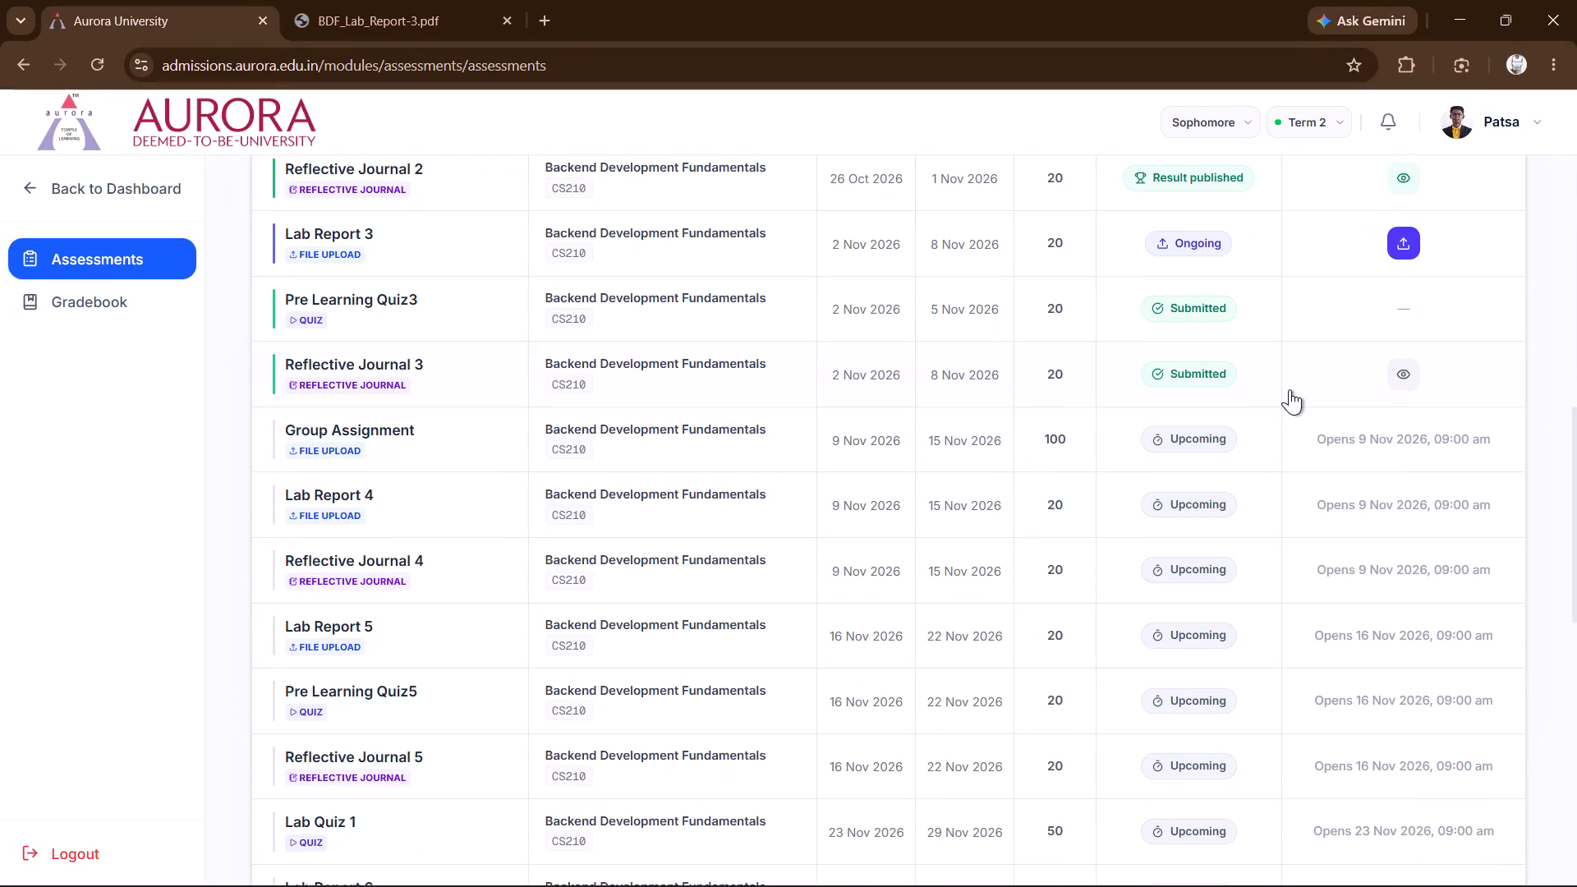
scroll(1290, 389, up, 1)
click(1403, 334)
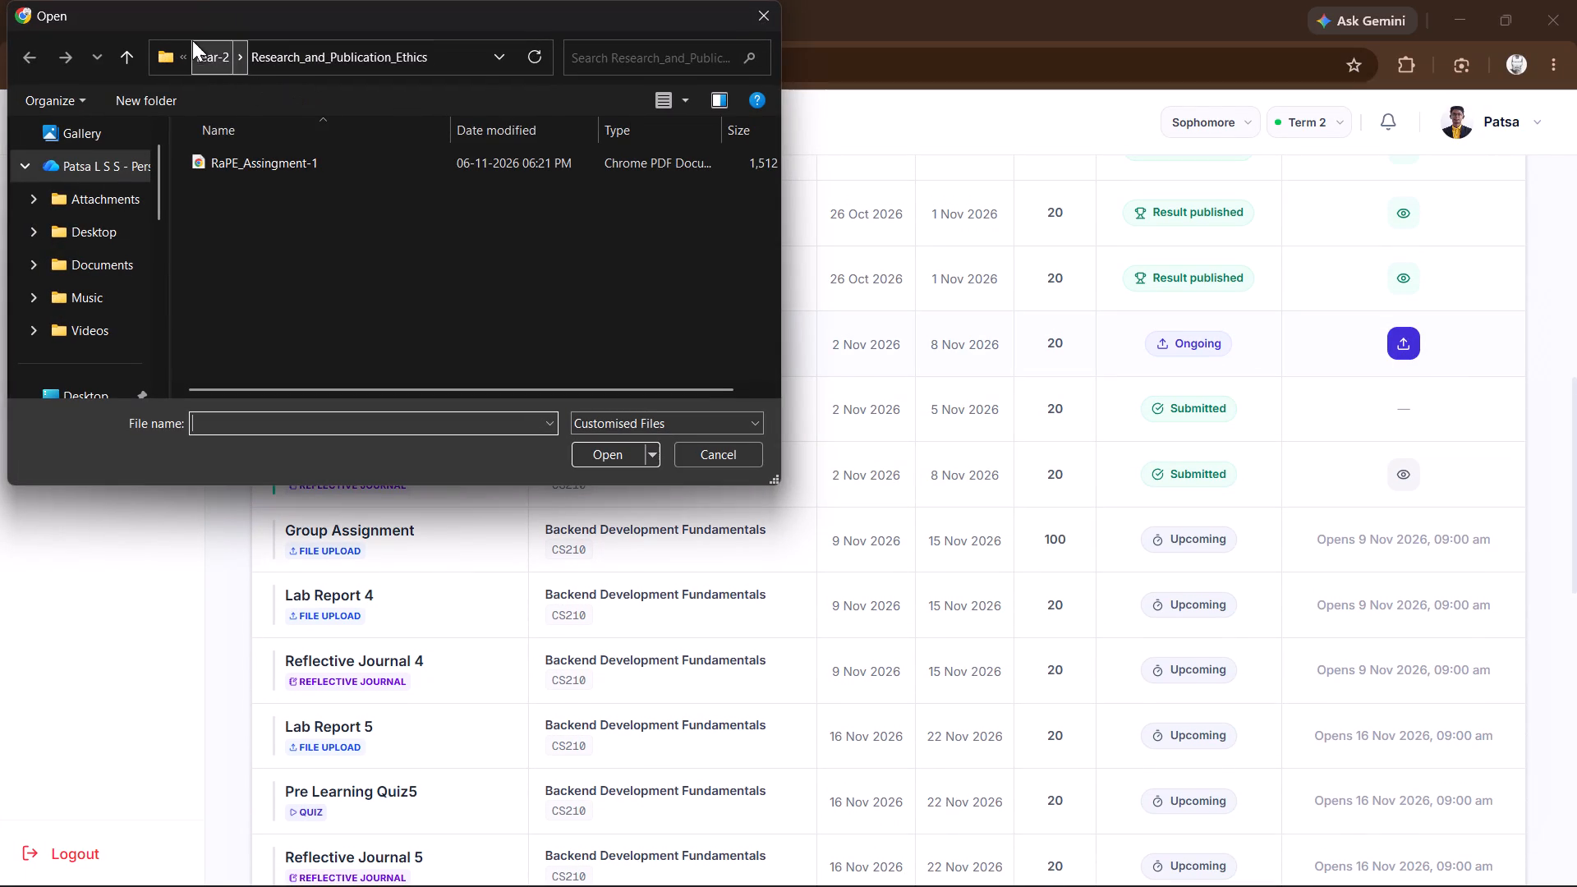
click(204, 48)
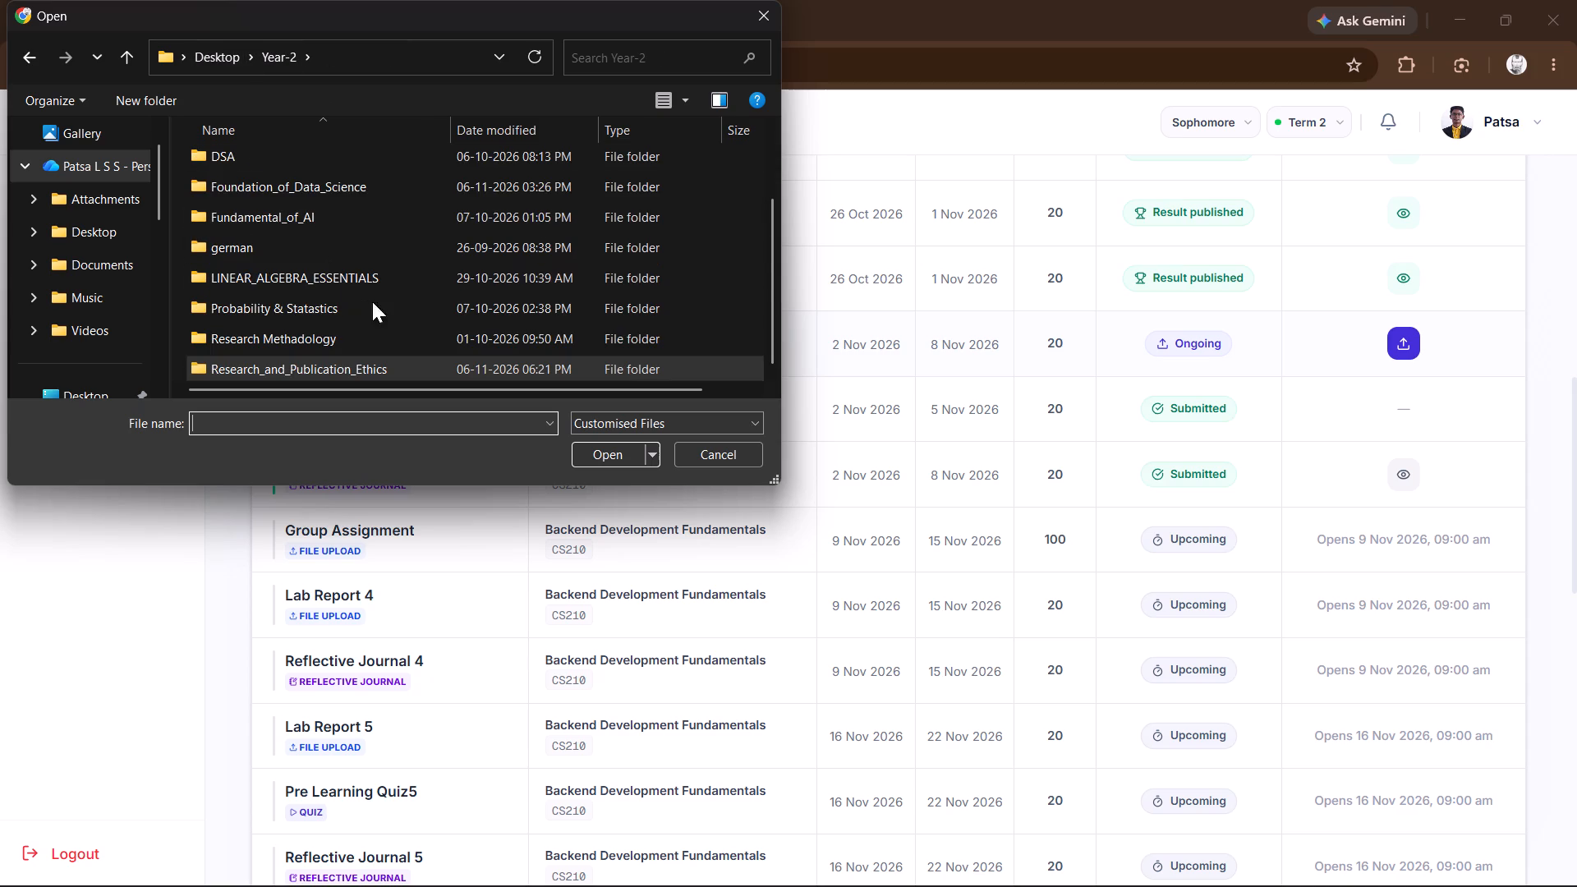
scroll(309, 232, down, 2)
scroll(309, 232, up, 1)
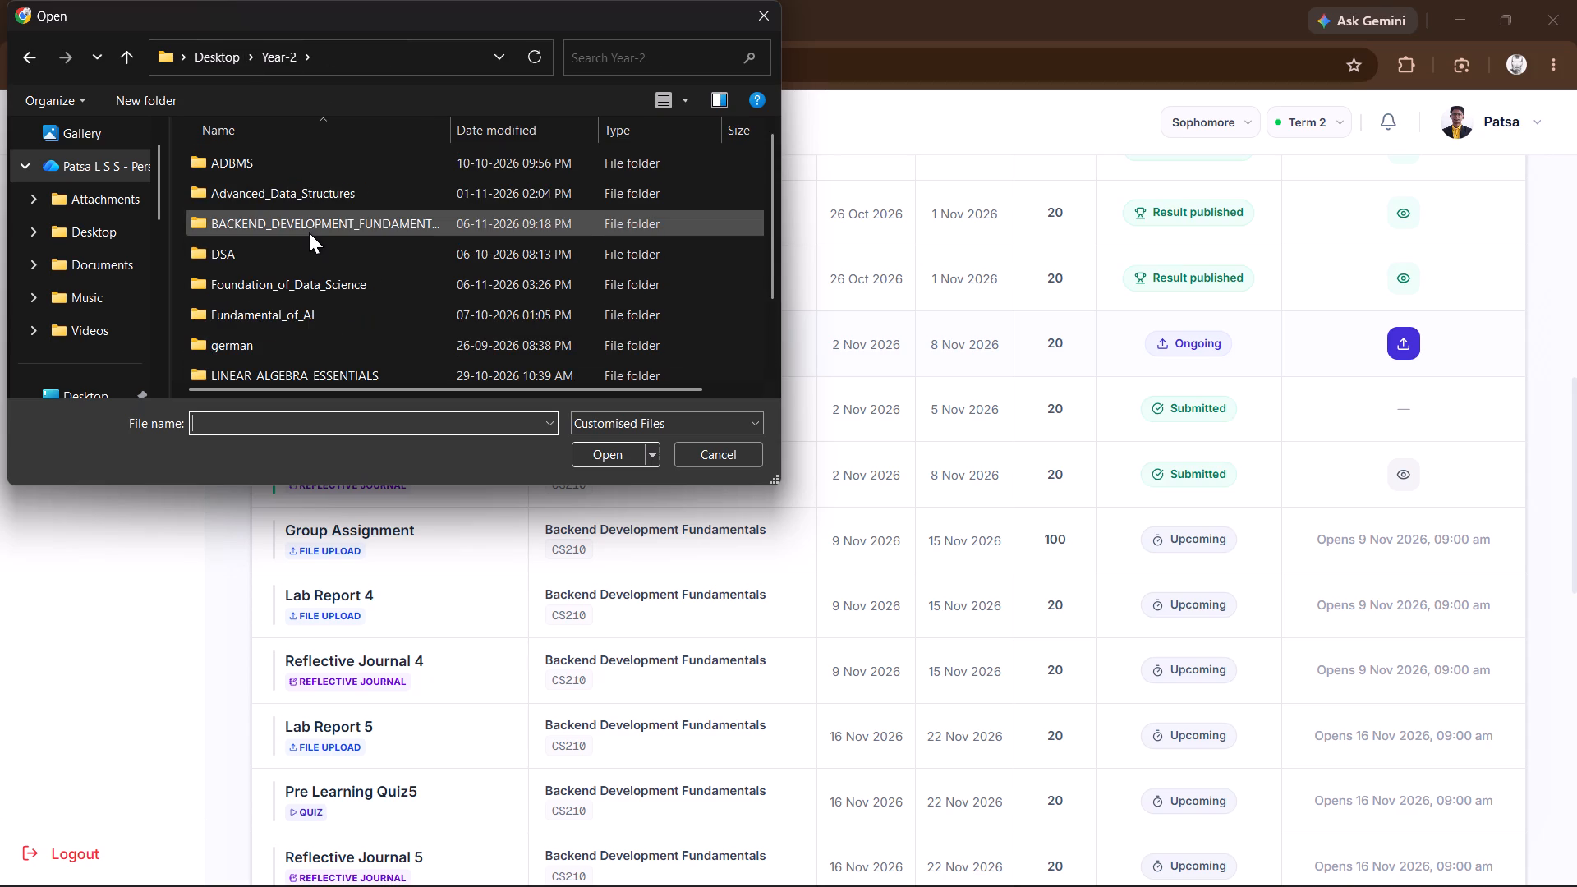
double_click(296, 223)
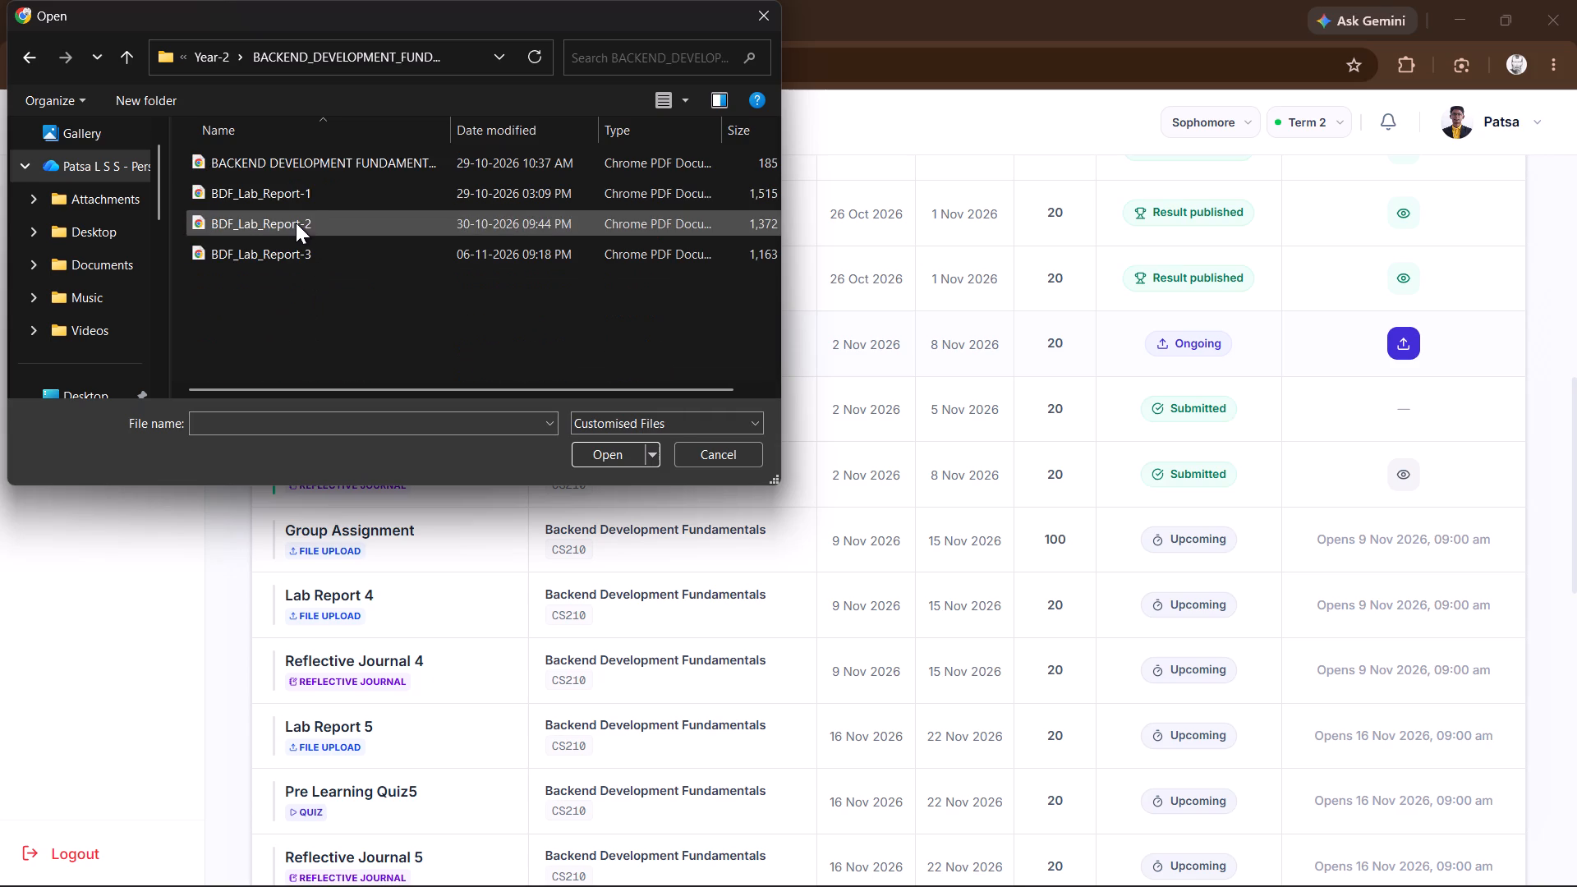
double_click(371, 261)
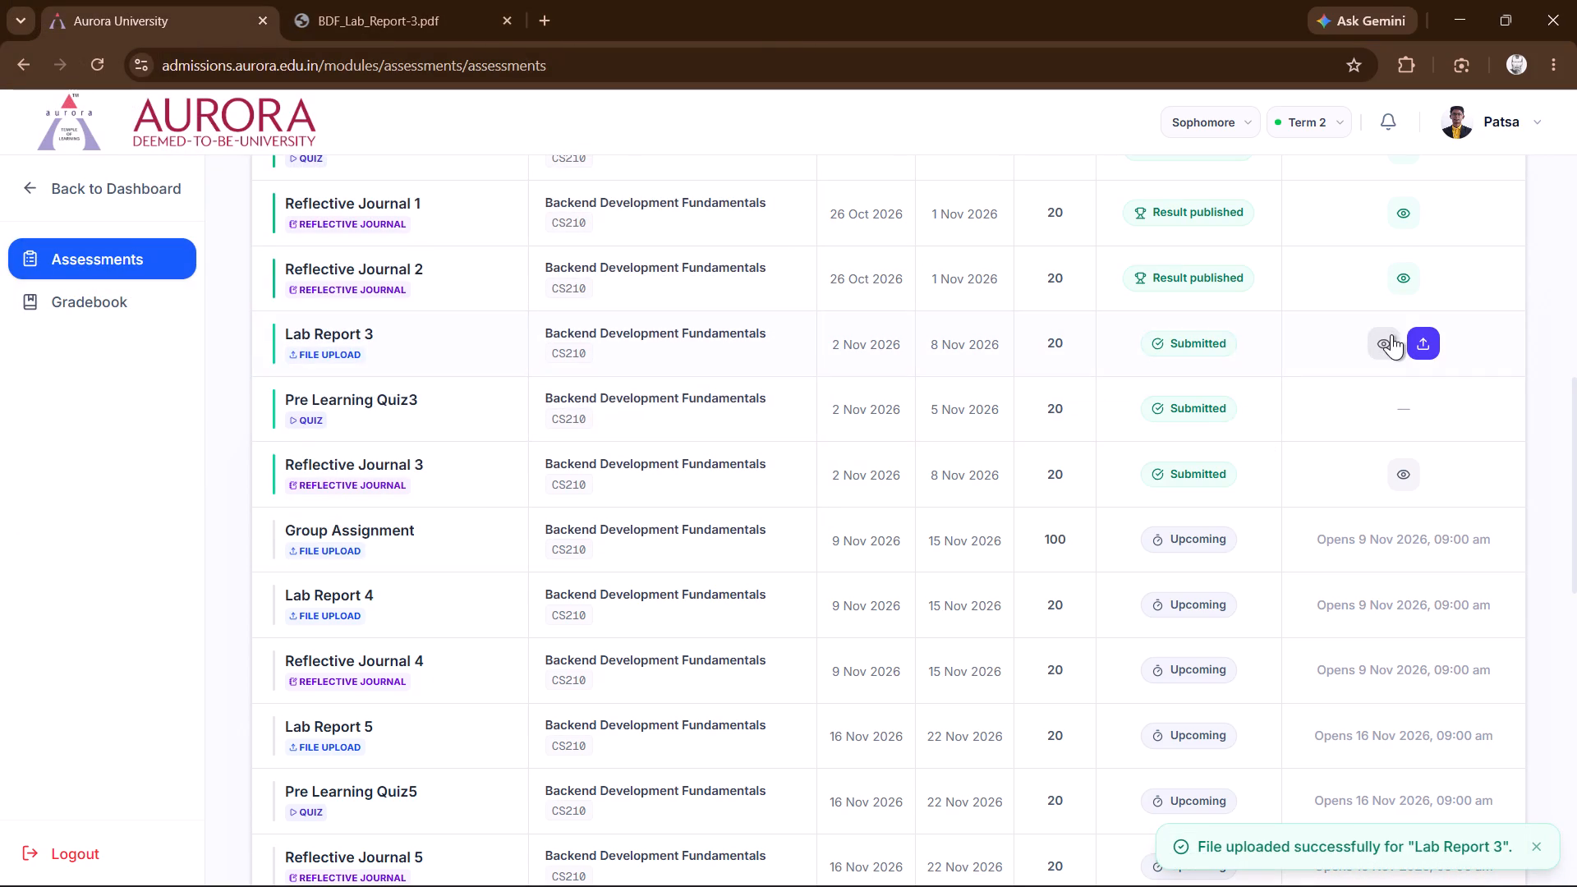
Open the submitted Lab Report 3 file, check its pages from first to last, and close it.
click(1391, 334)
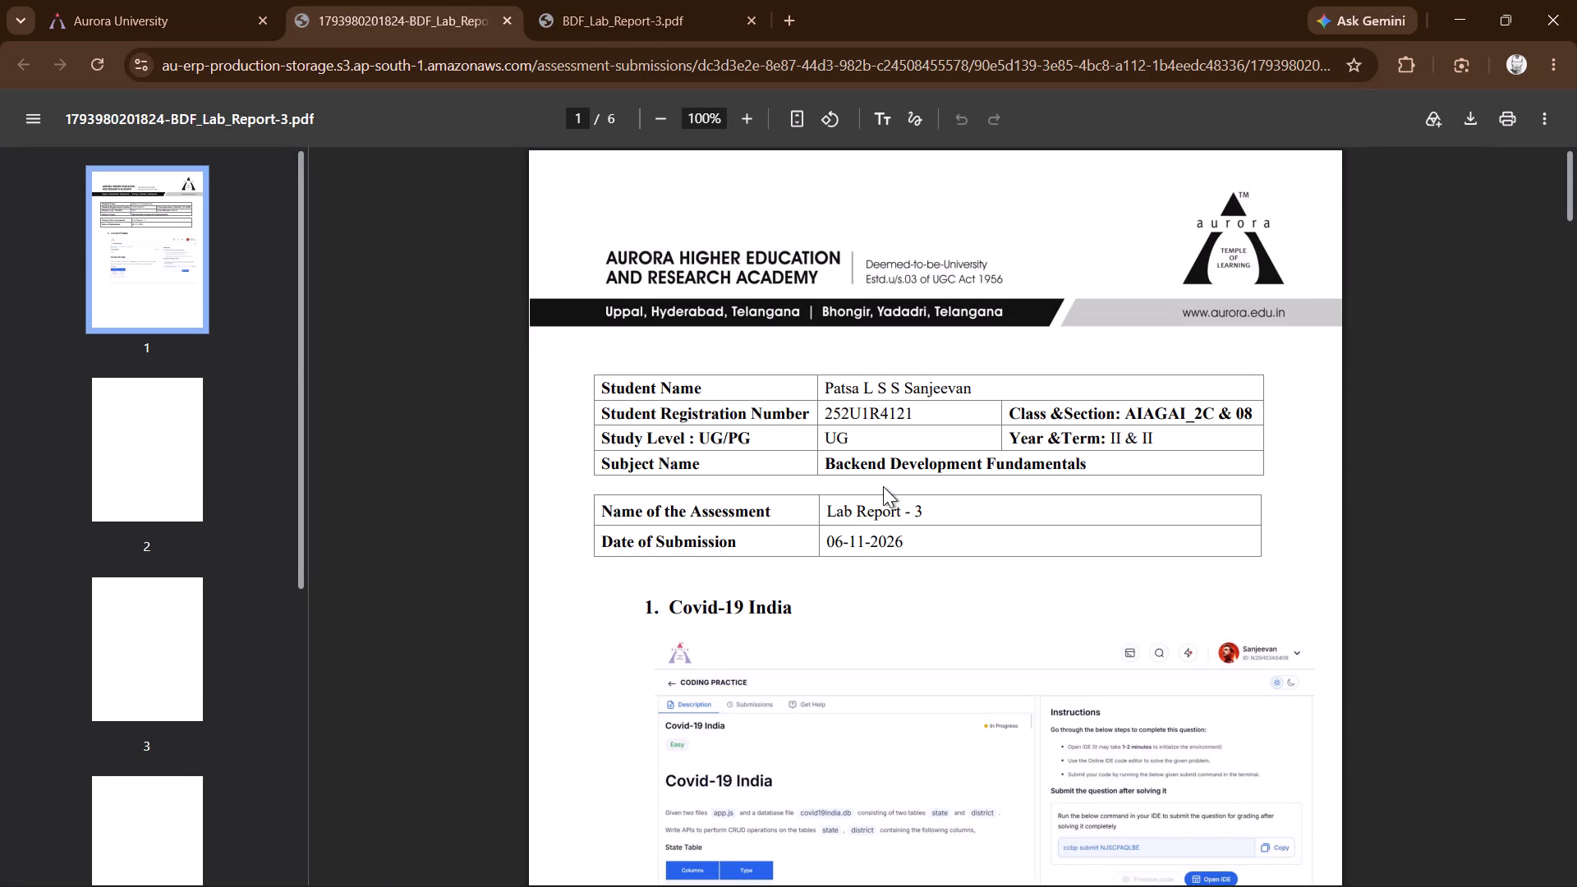
scroll(883, 486, down, 10)
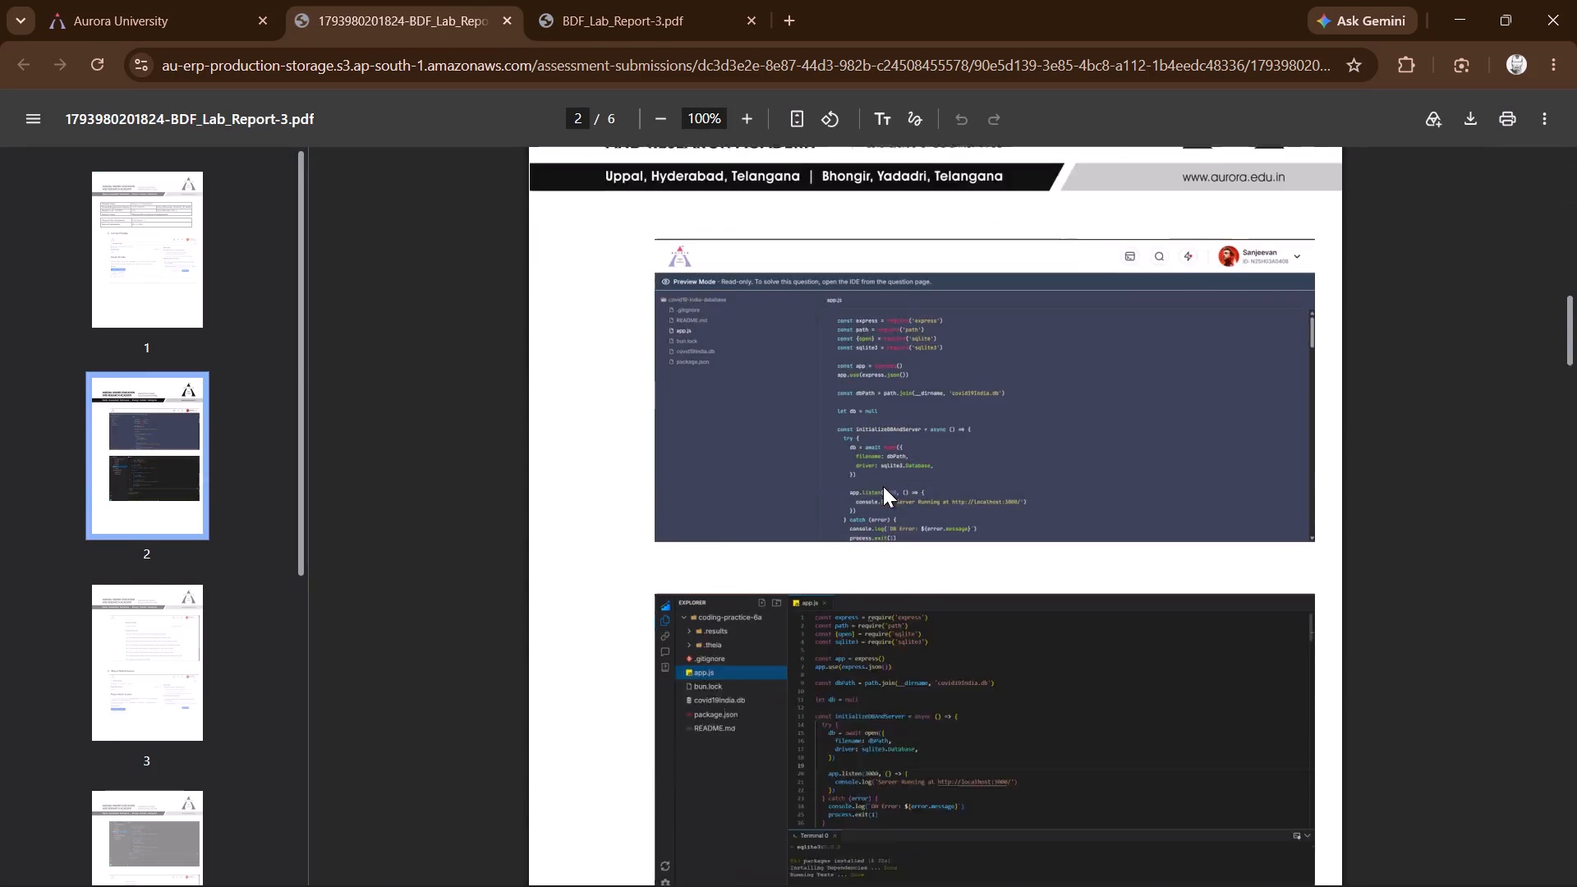
scroll(883, 486, down, 12)
scroll(883, 486, right, 1)
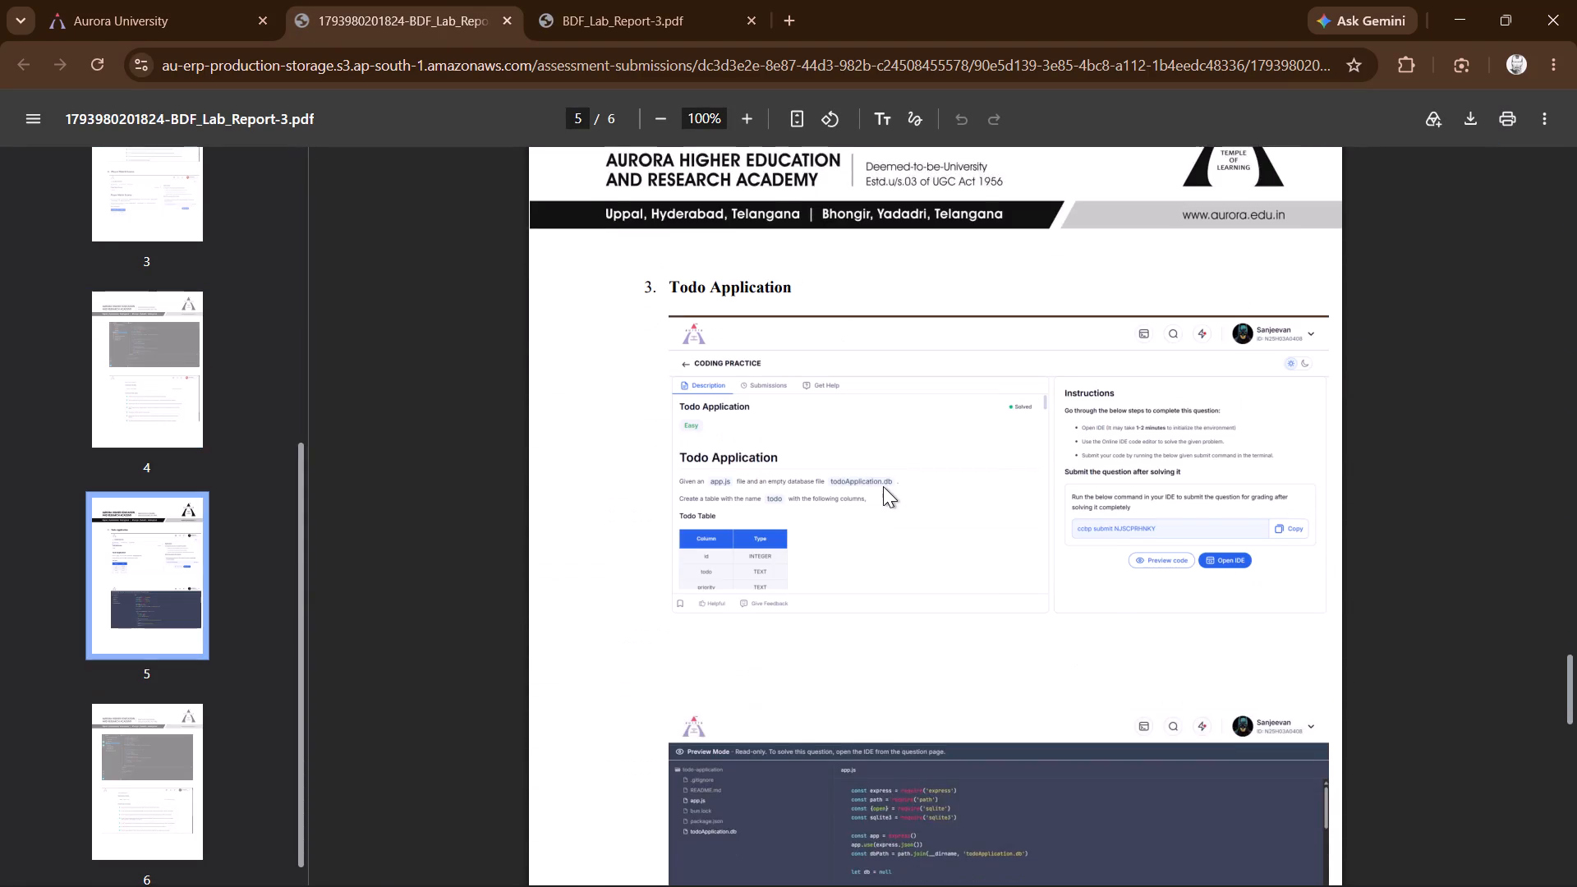
scroll(883, 486, right, 1)
scroll(883, 486, up, 10)
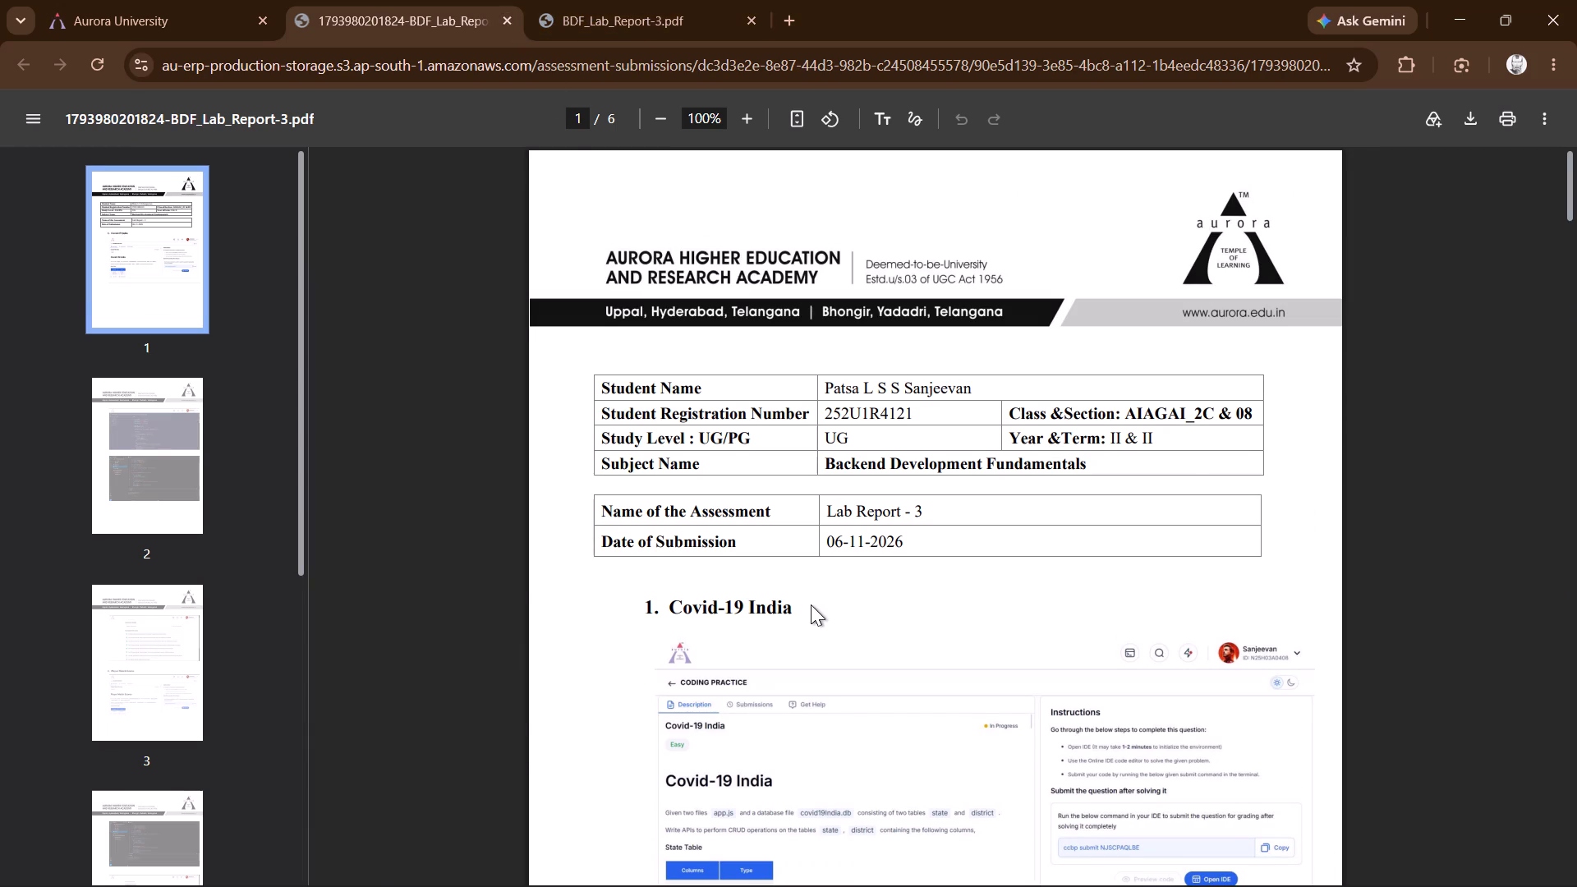
scroll(811, 604, down, 7)
scroll(811, 604, down, 15)
scroll(811, 604, down, 8)
scroll(707, 466, up, 5)
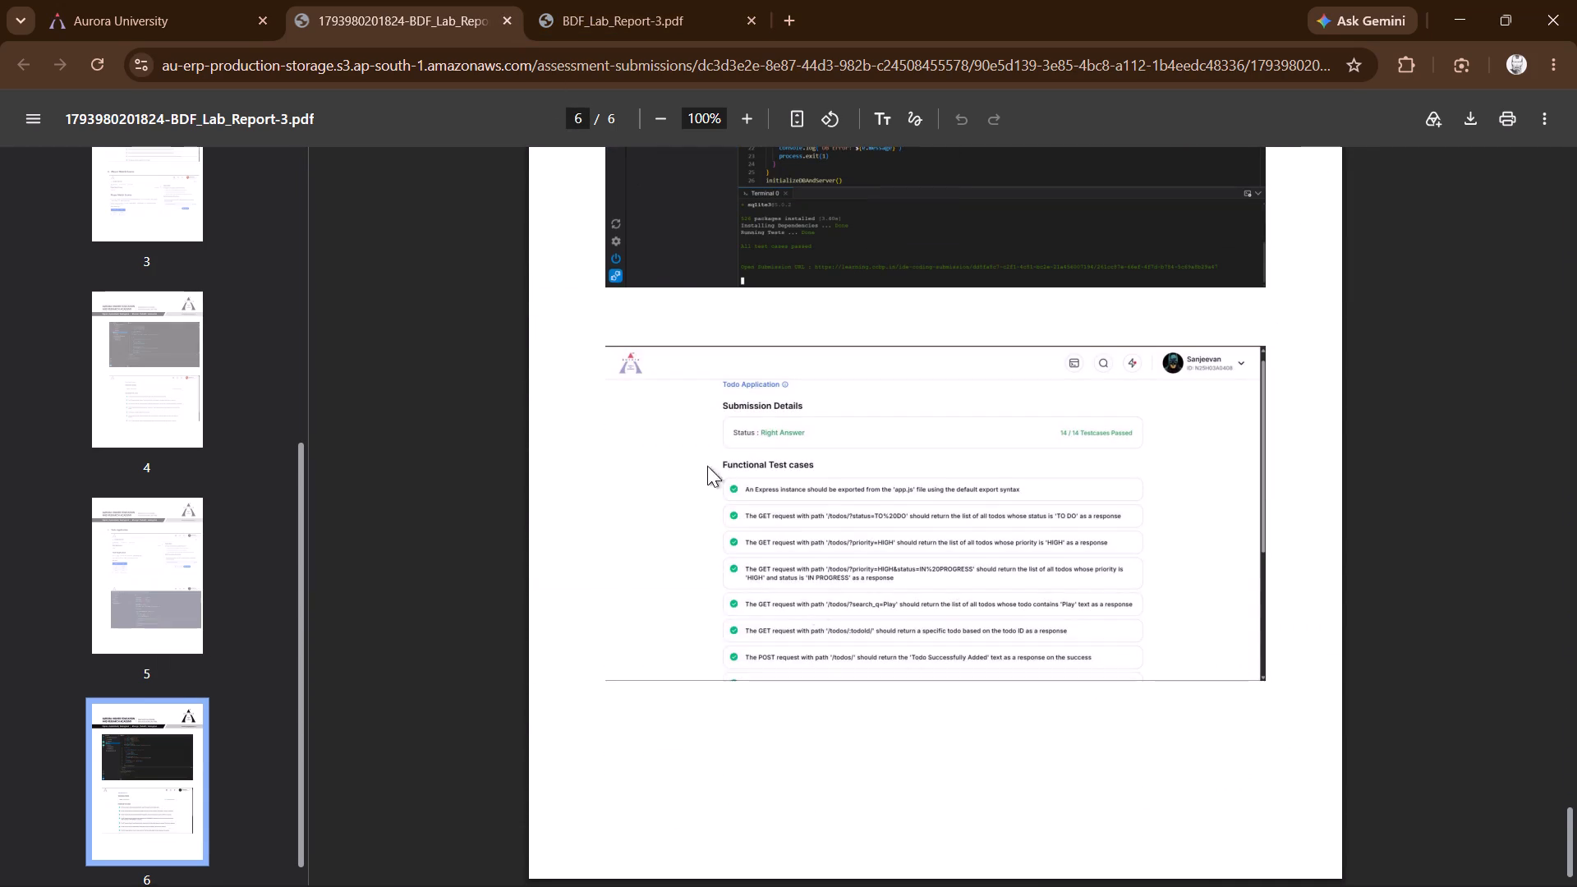
scroll(707, 466, up, 20)
scroll(707, 466, up, 20)
scroll(707, 466, up, 7)
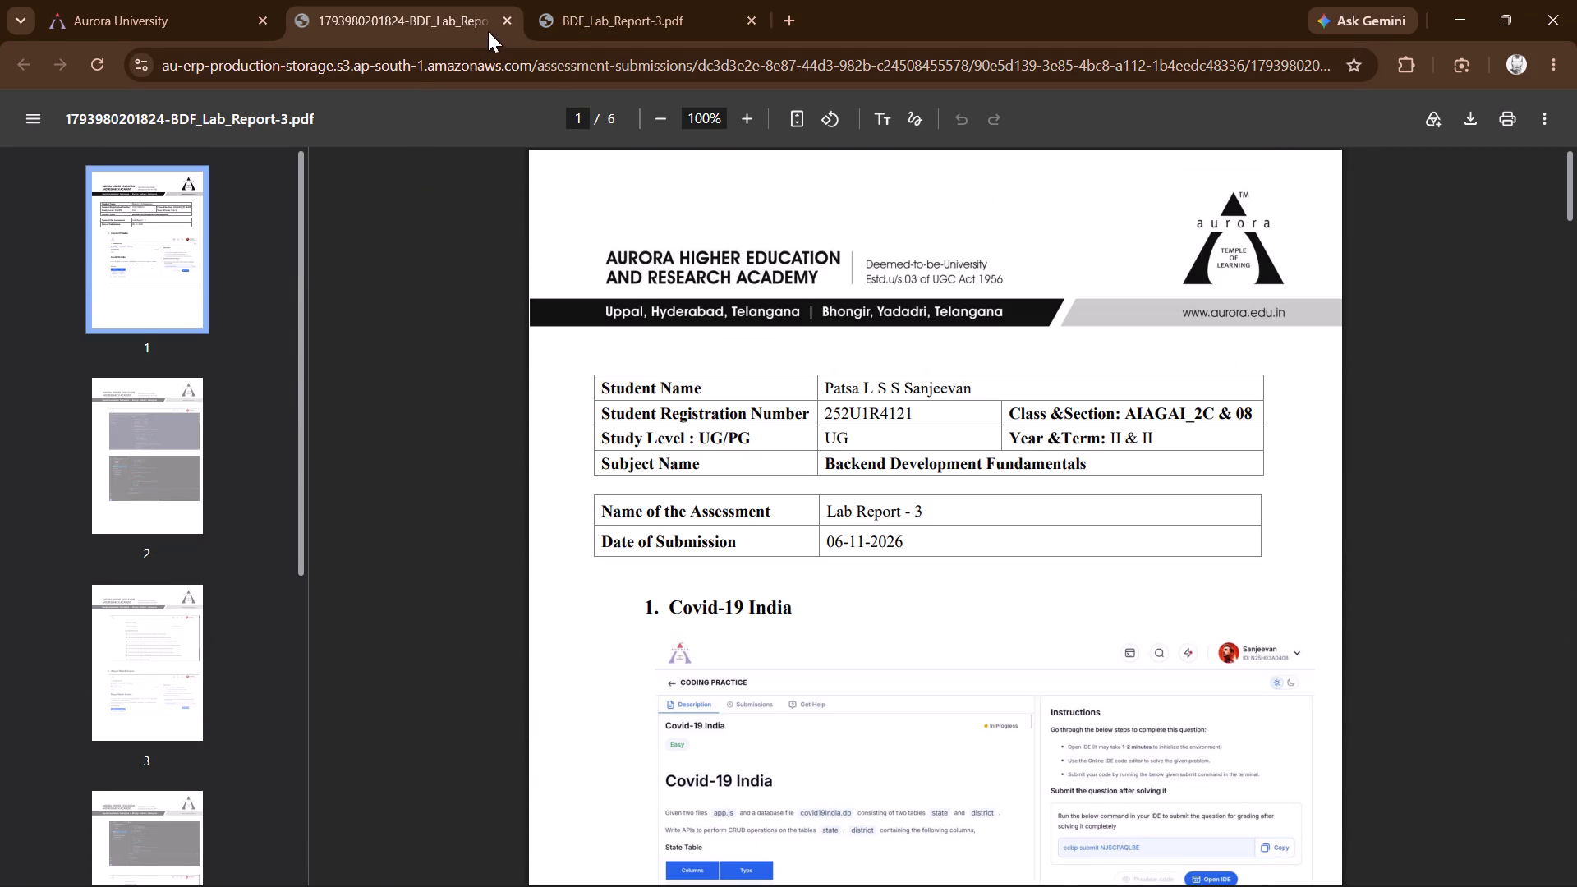
click(506, 17)
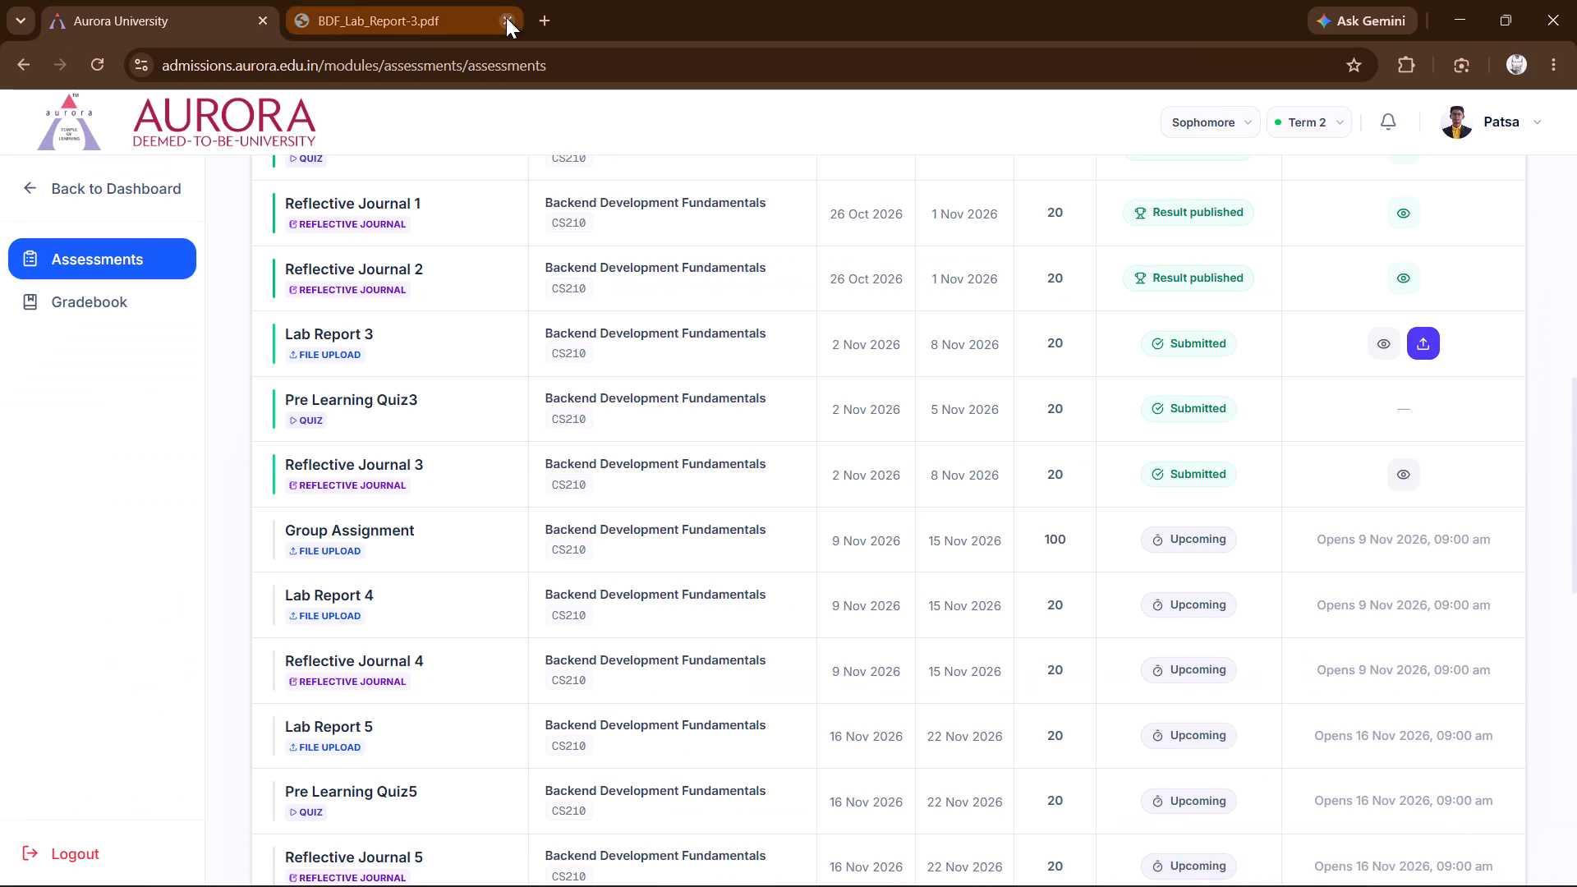
Close the local BDF_Lab_Report-3 PDF and return to the course overview on the assessments page.
click(506, 17)
scroll(585, 480, up, 7)
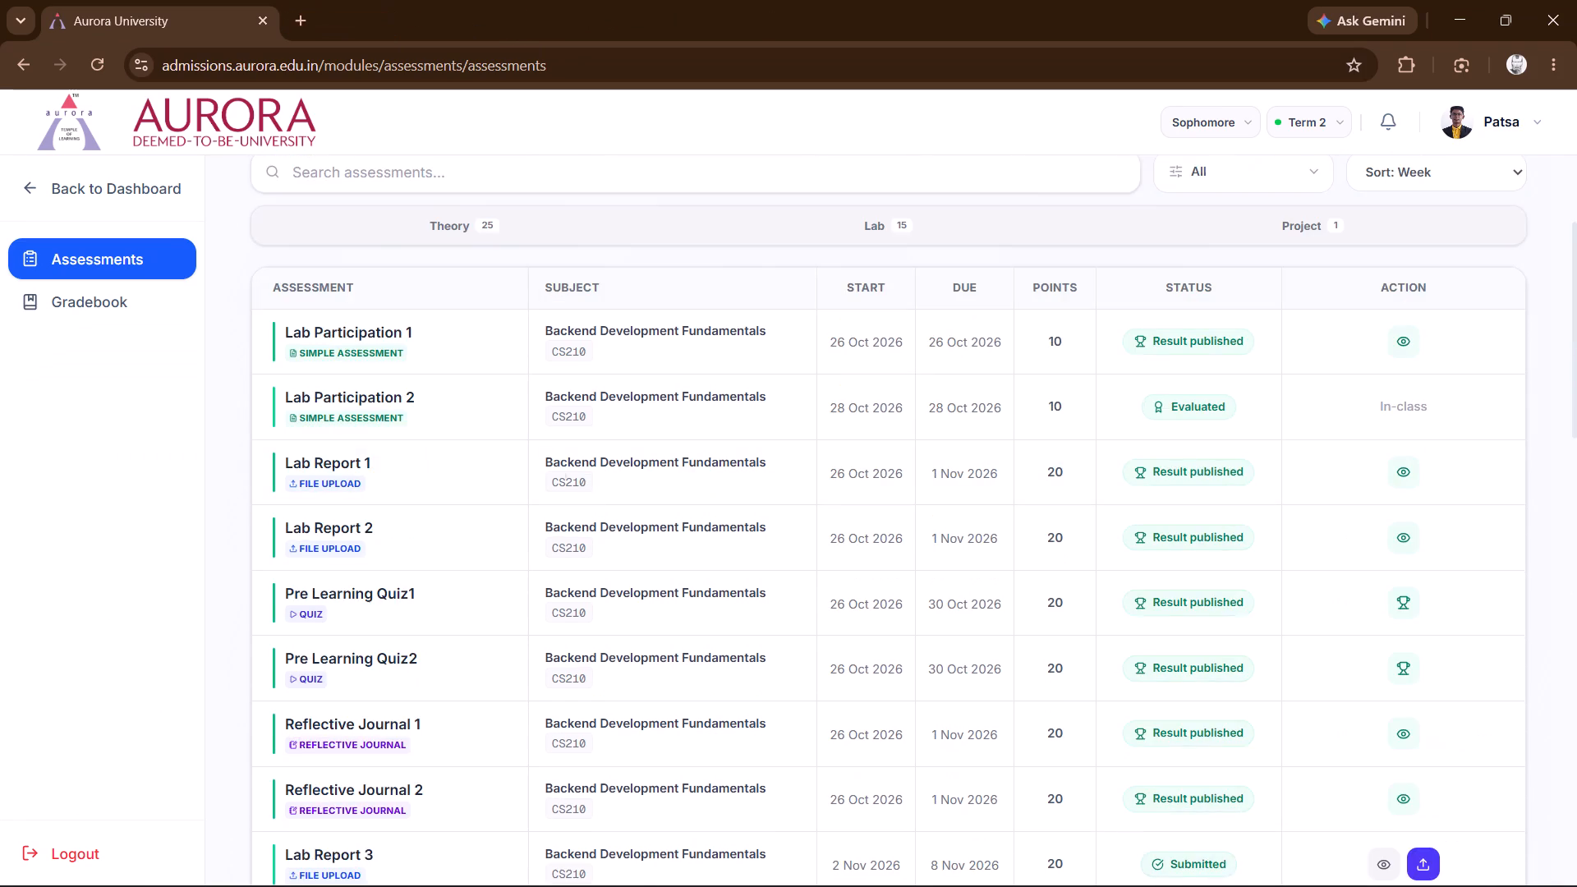
click(278, 329)
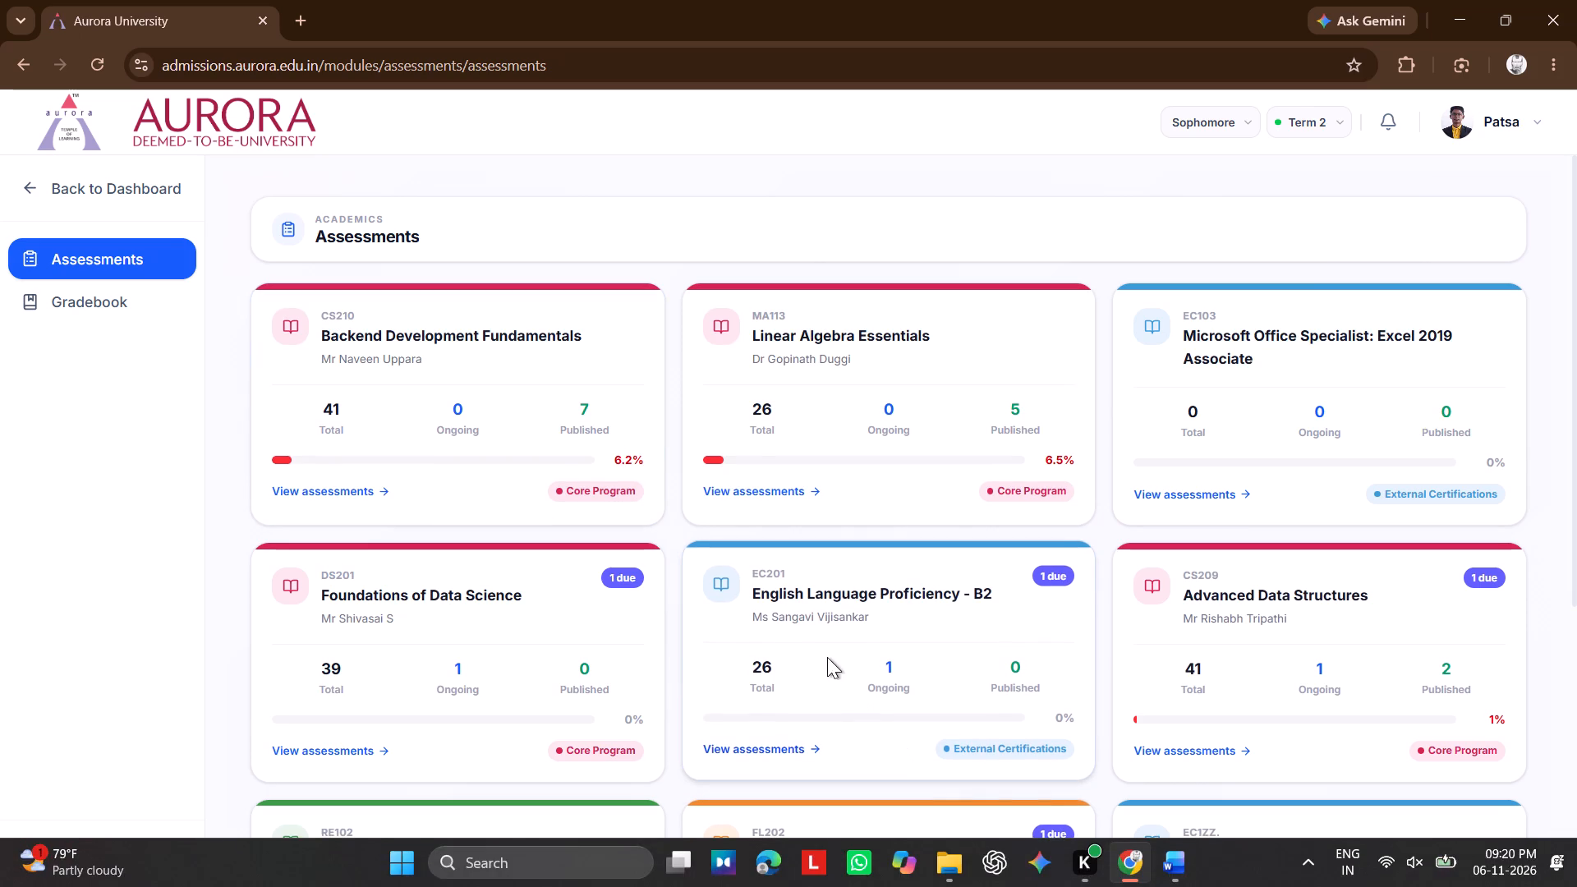
Switch to File Explorer and go up to the Year-2 folder.
click(938, 866)
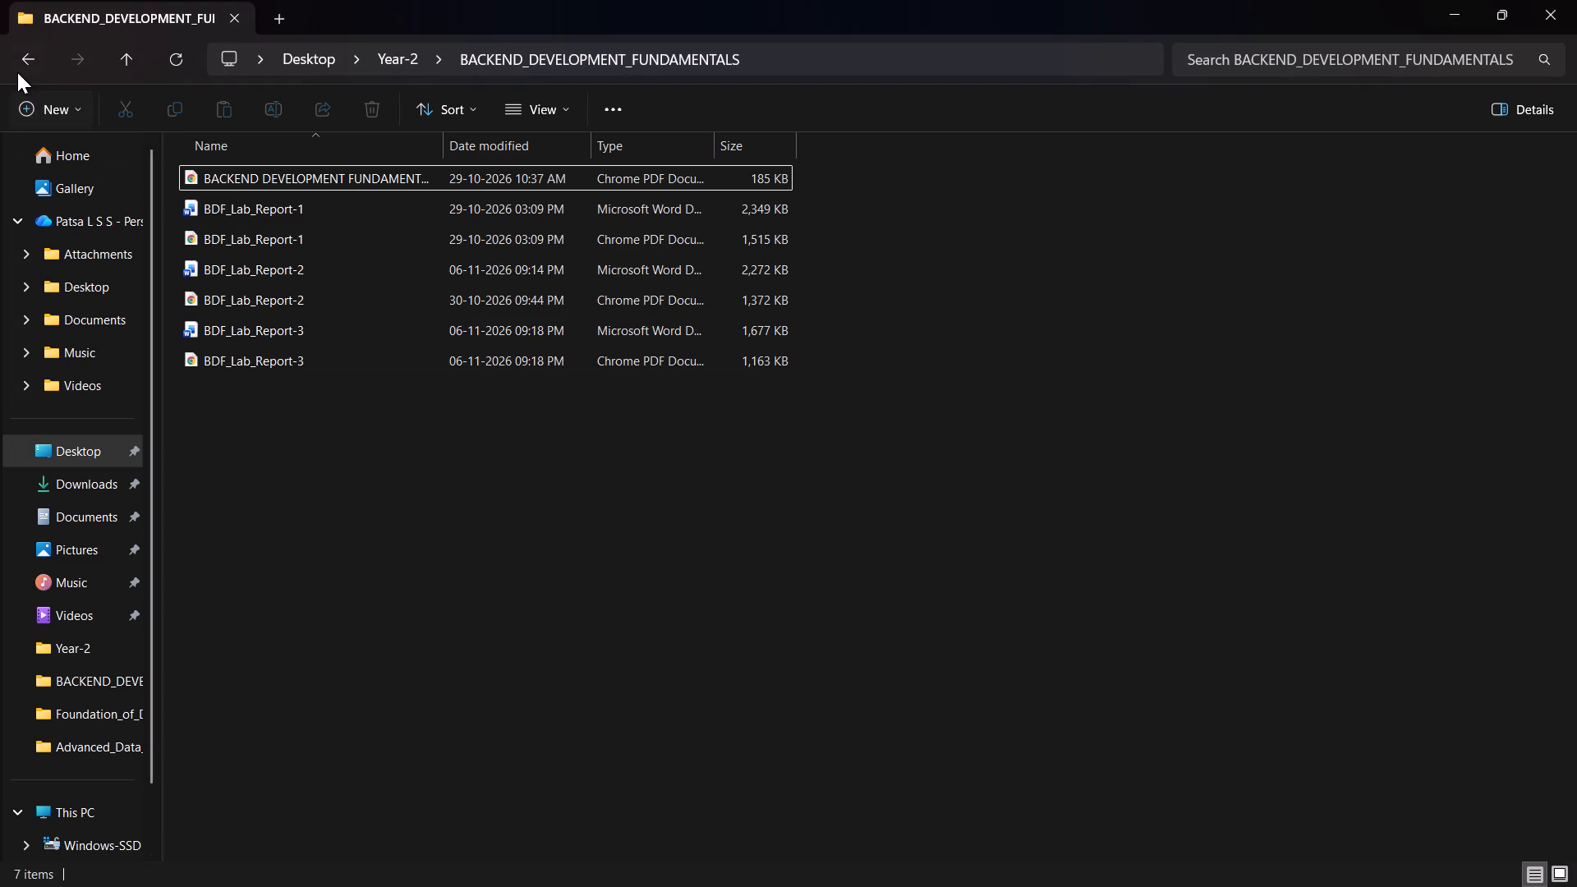
click(17, 72)
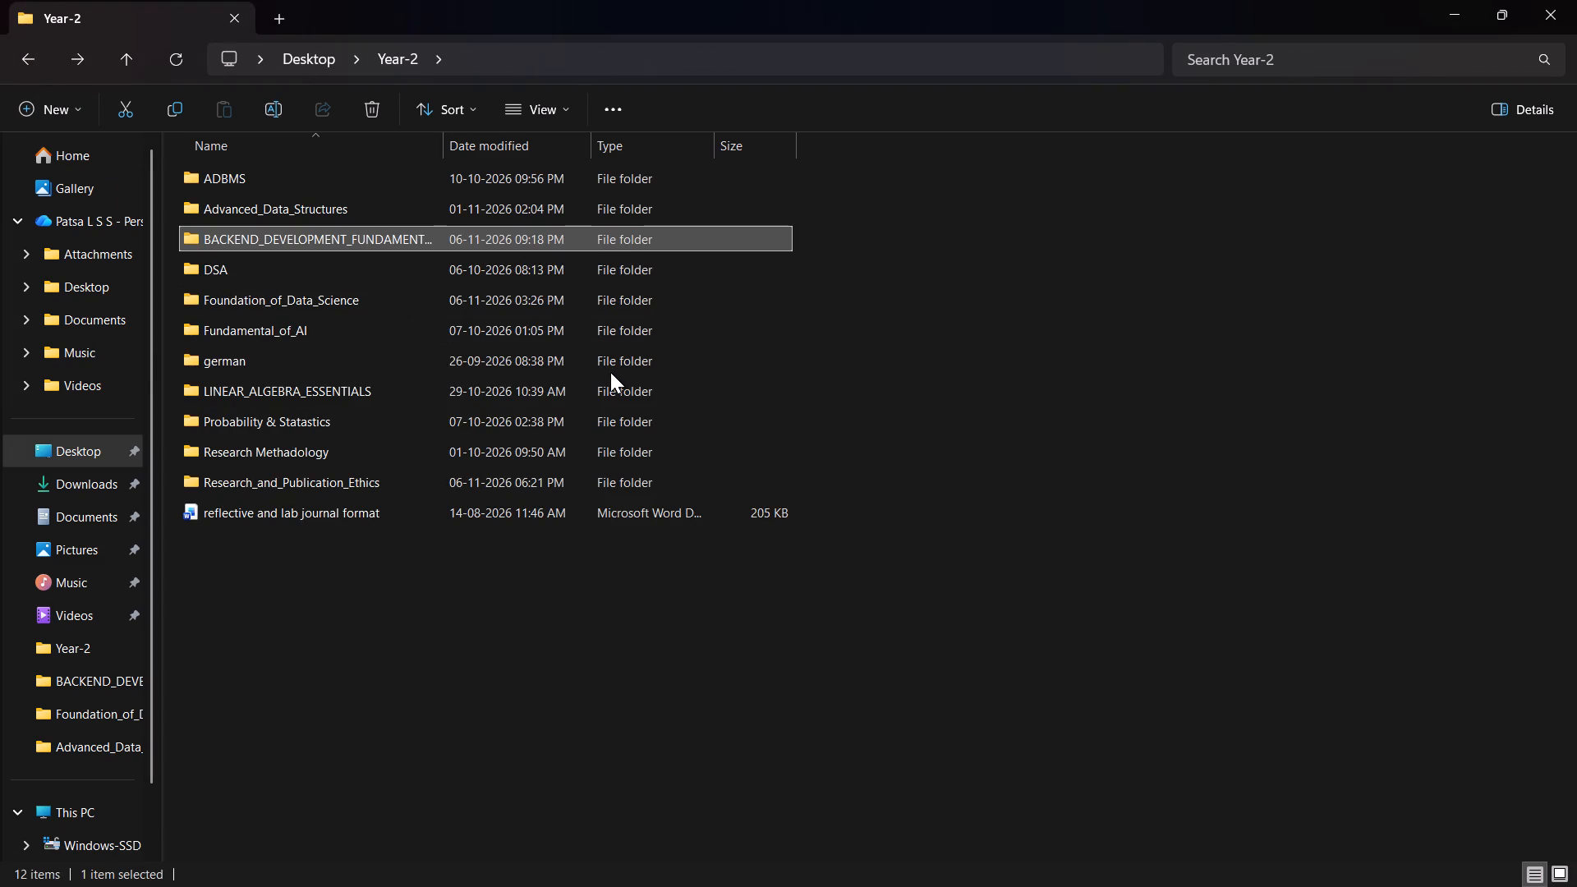
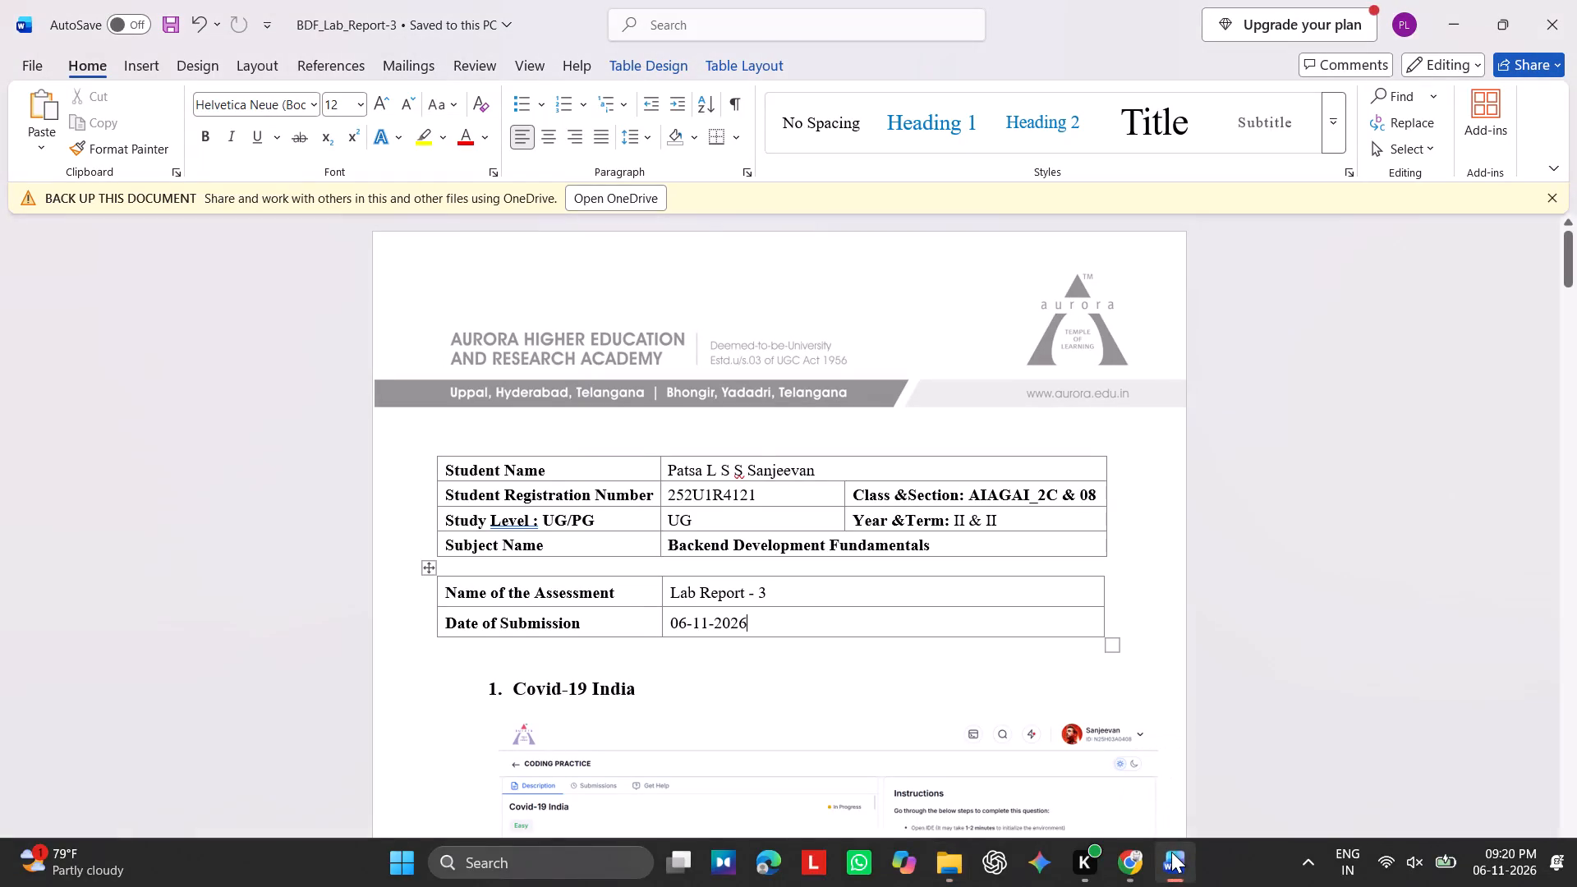
Close the BDF_Lab_Report-3 Word document.
click(1576, 0)
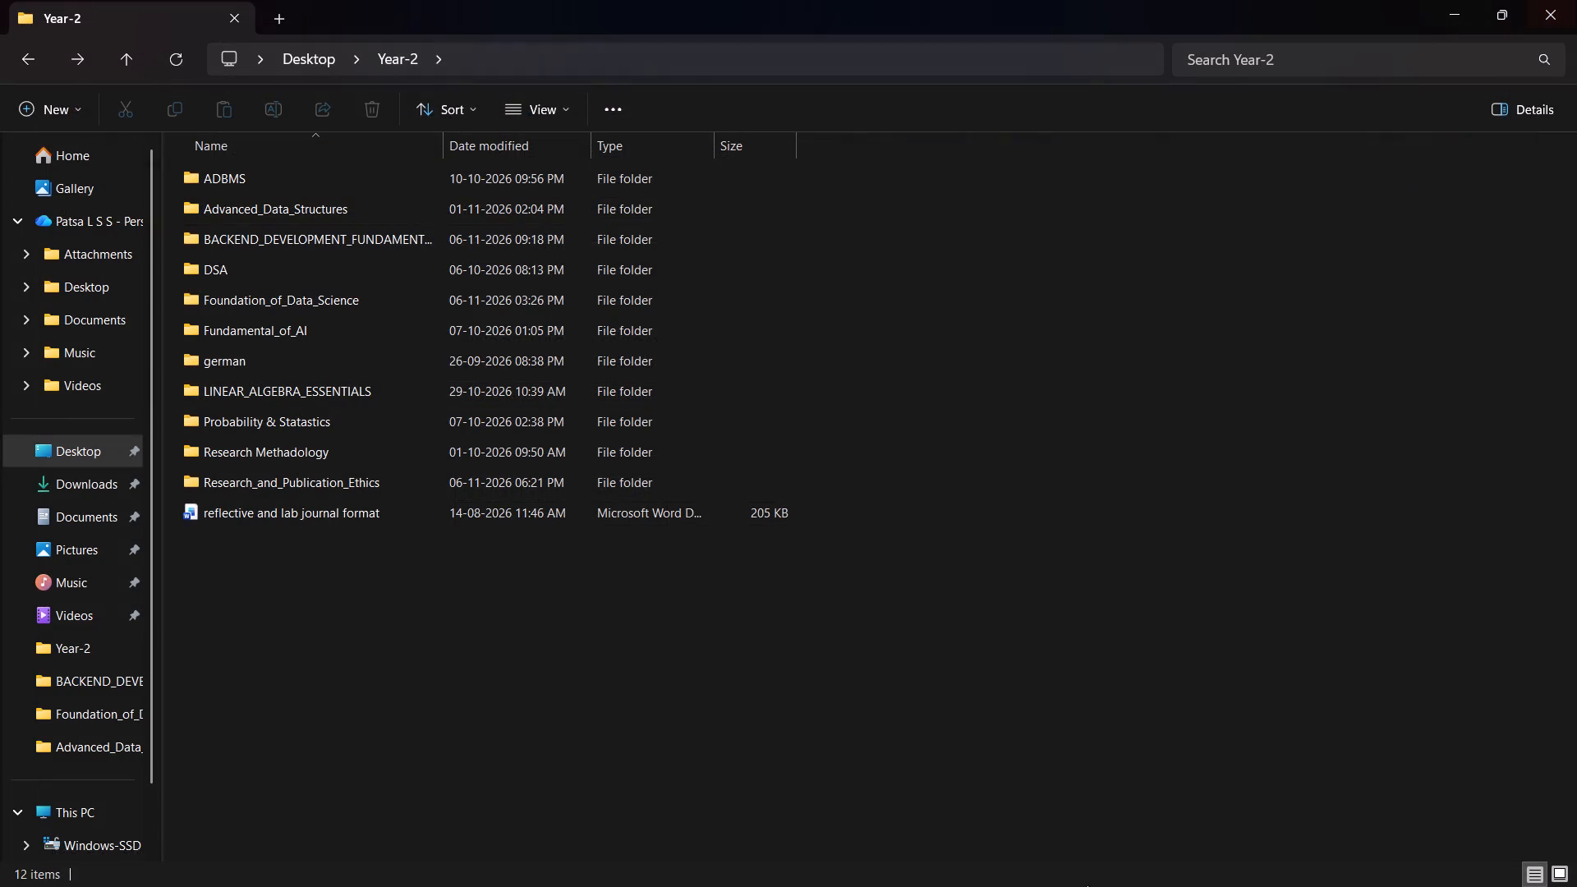
Switch to Chrome and check the course overview on the Aurora University assessments page for due work.
click(1160, 882)
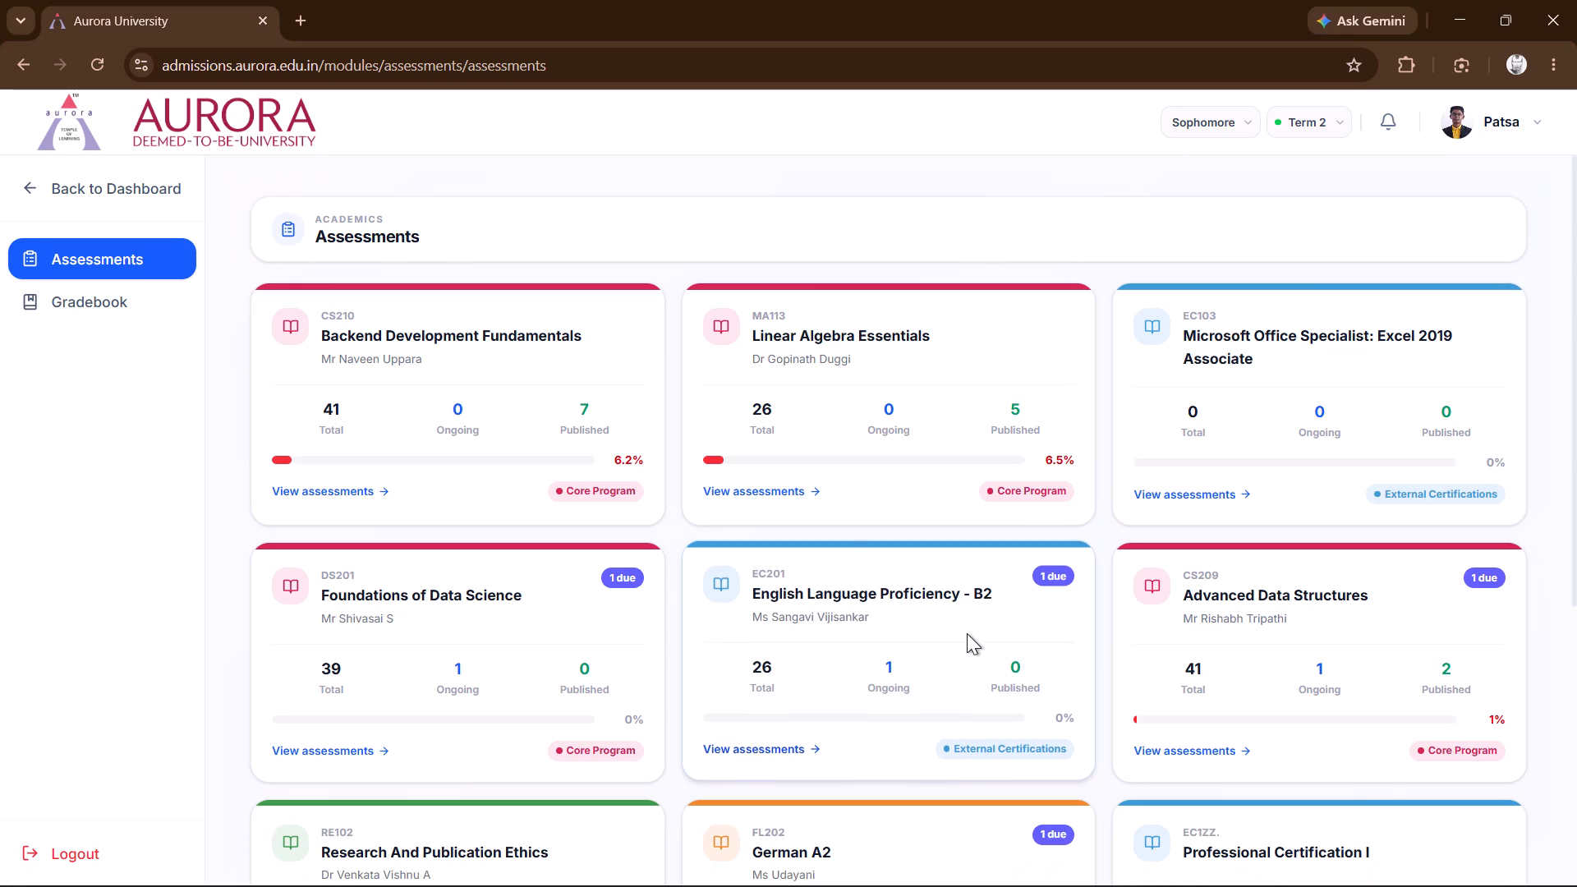
scroll(850, 544, up, 4)
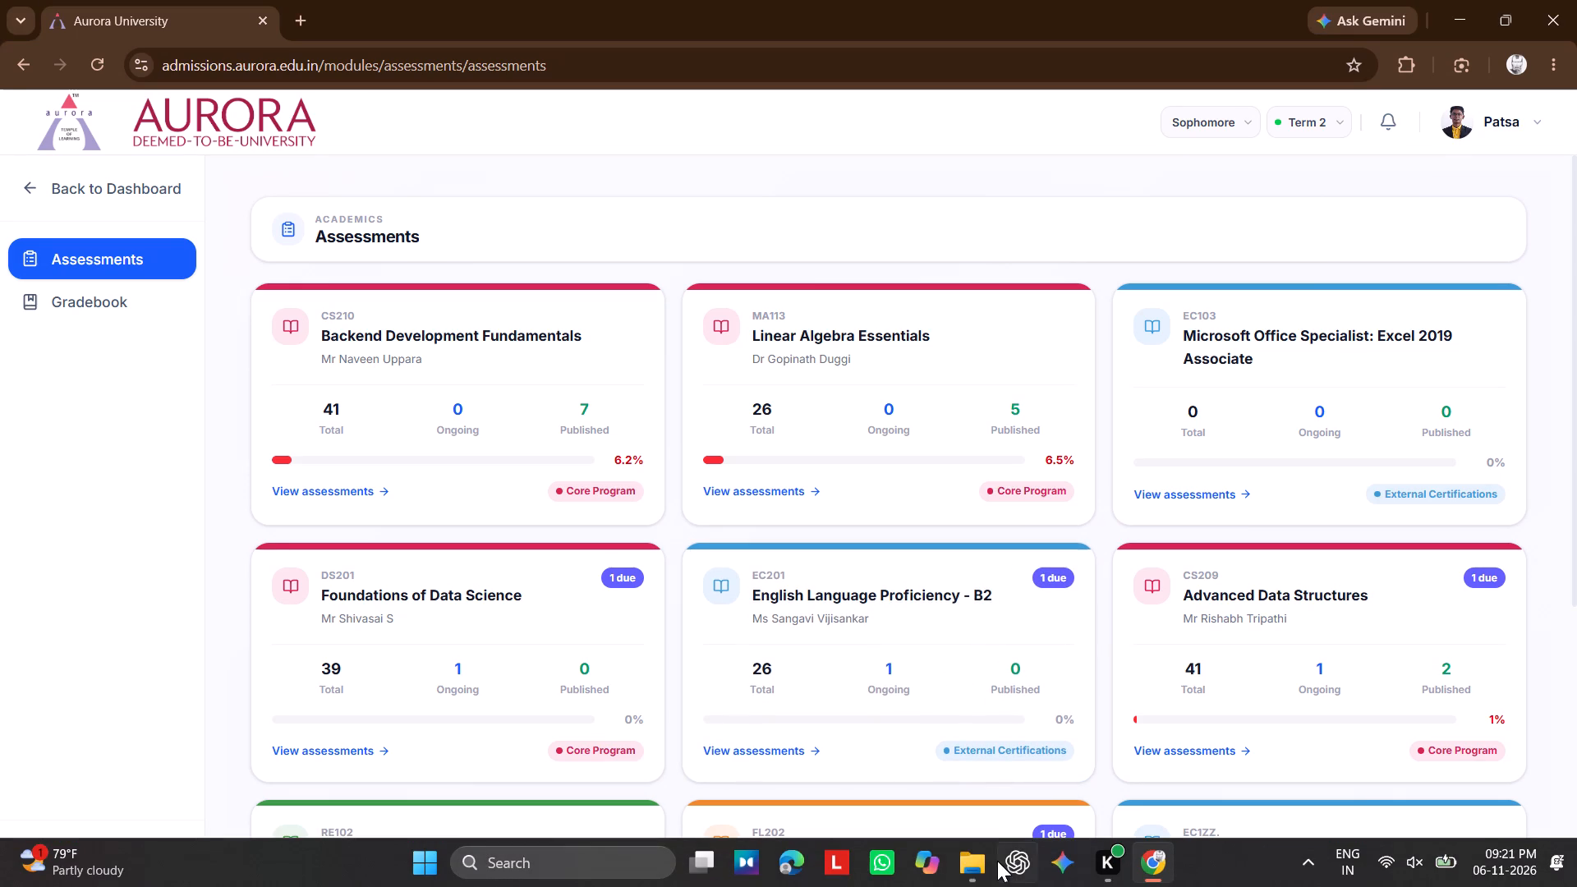
Switch to File Explorer and open the Foundation_of_Data_Science folder inside Year-2.
click(980, 861)
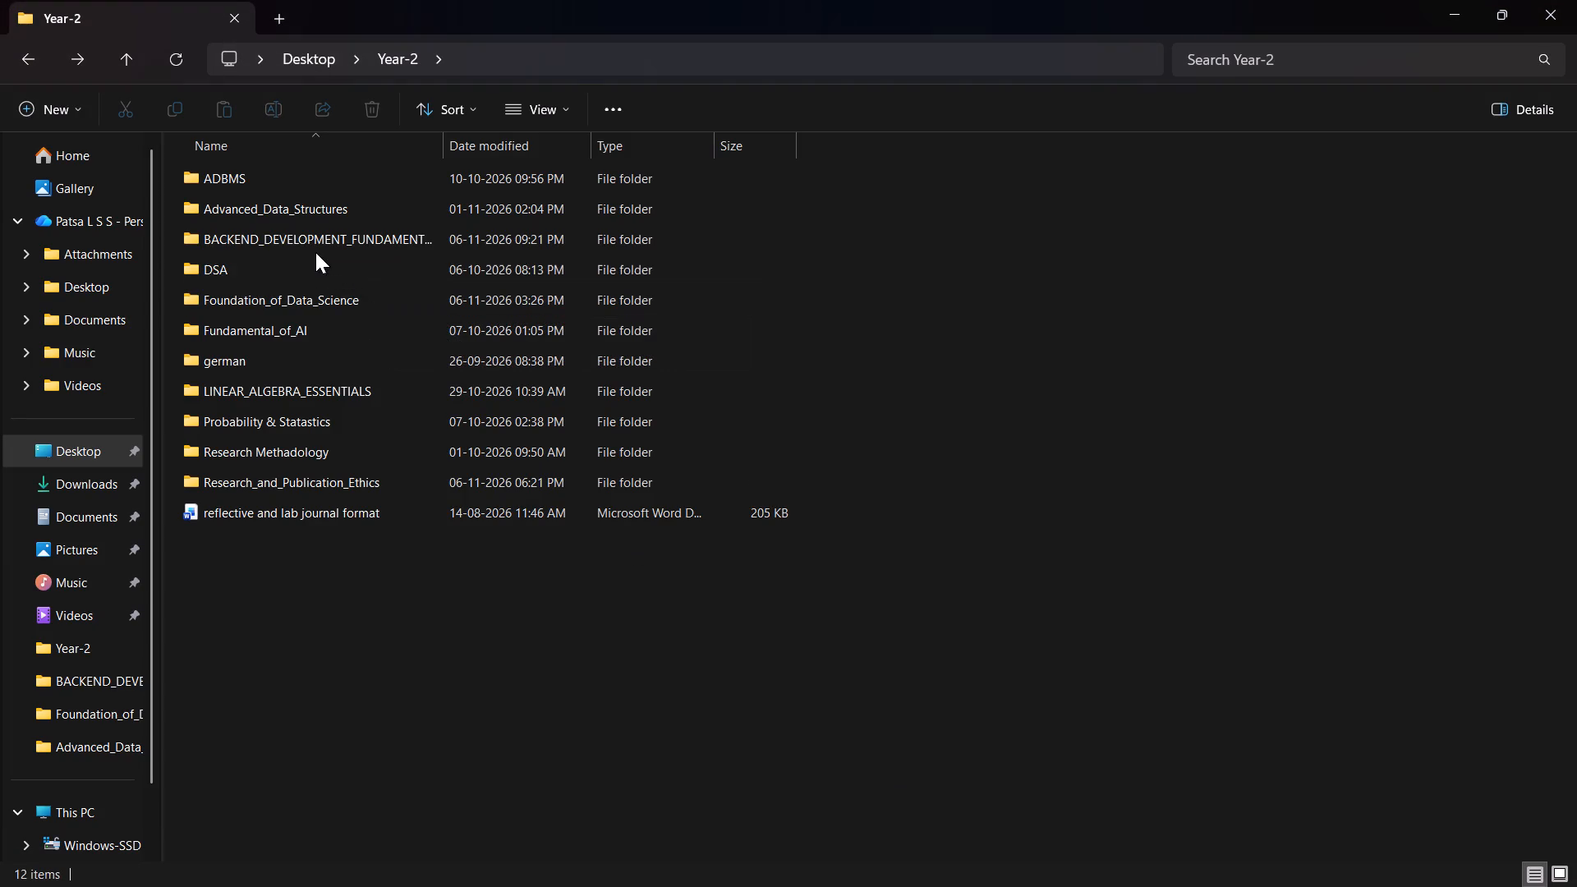
double_click(320, 310)
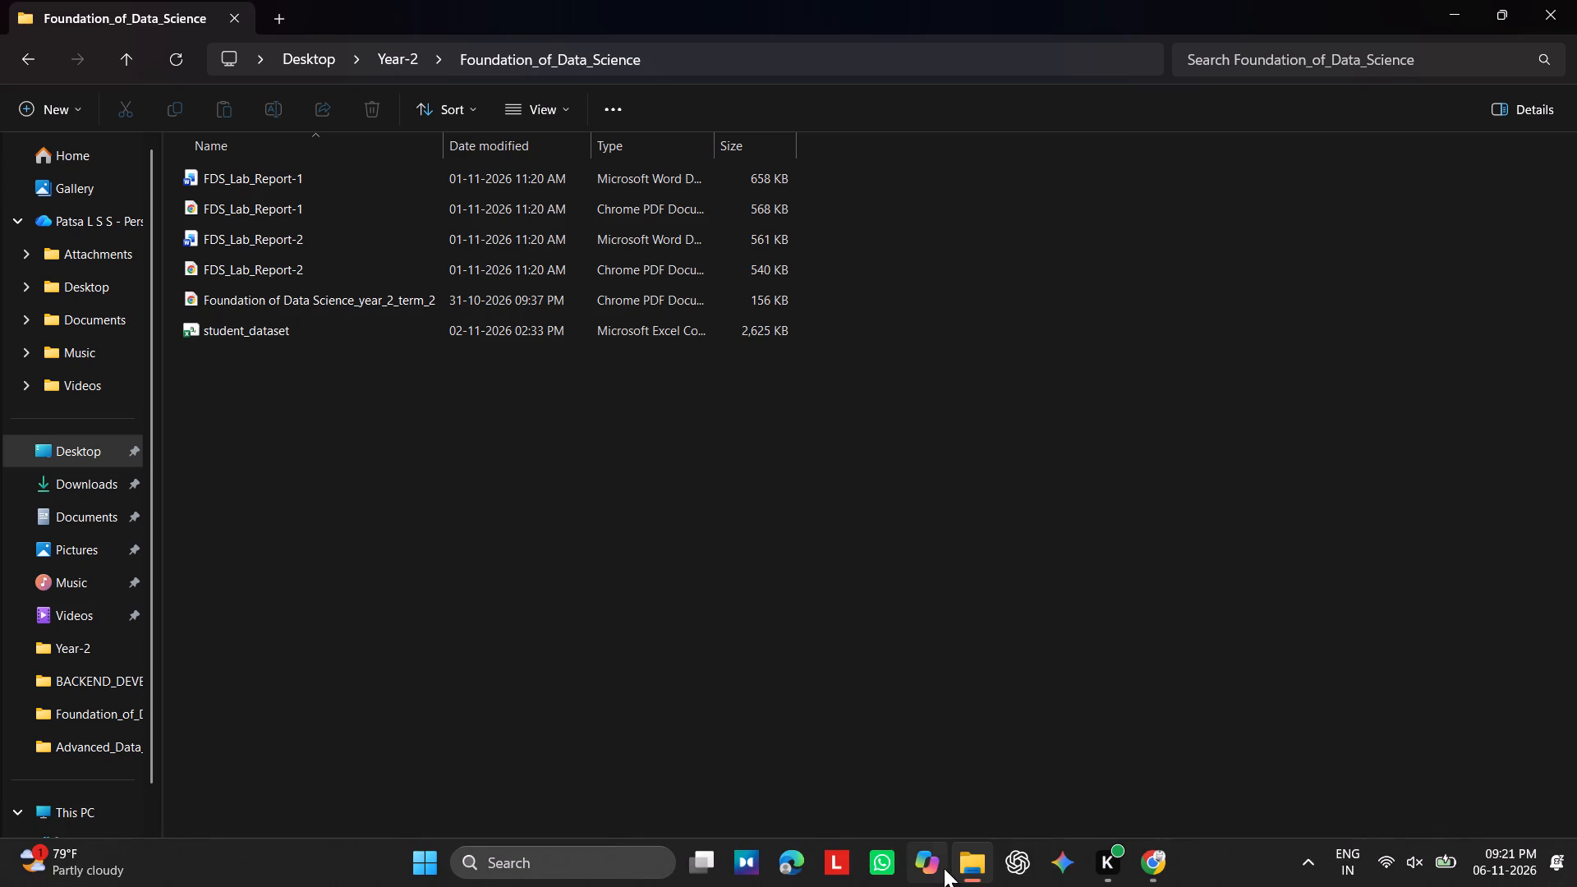
Return to the Year-2 folder and open the Advanced_Data_Structures folder.
click(36, 47)
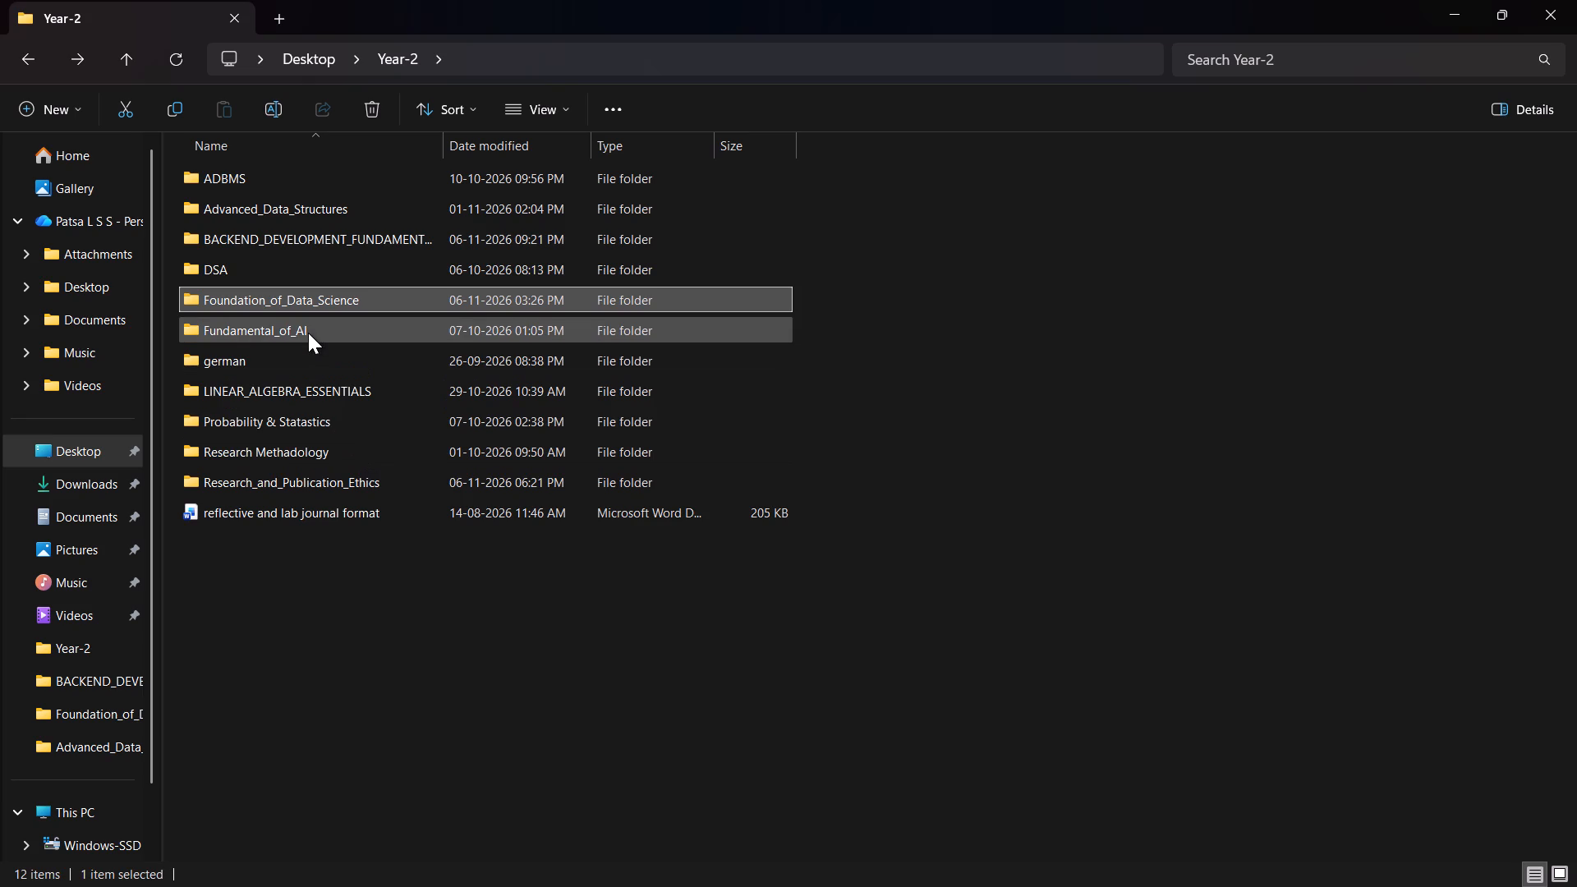
double_click(284, 213)
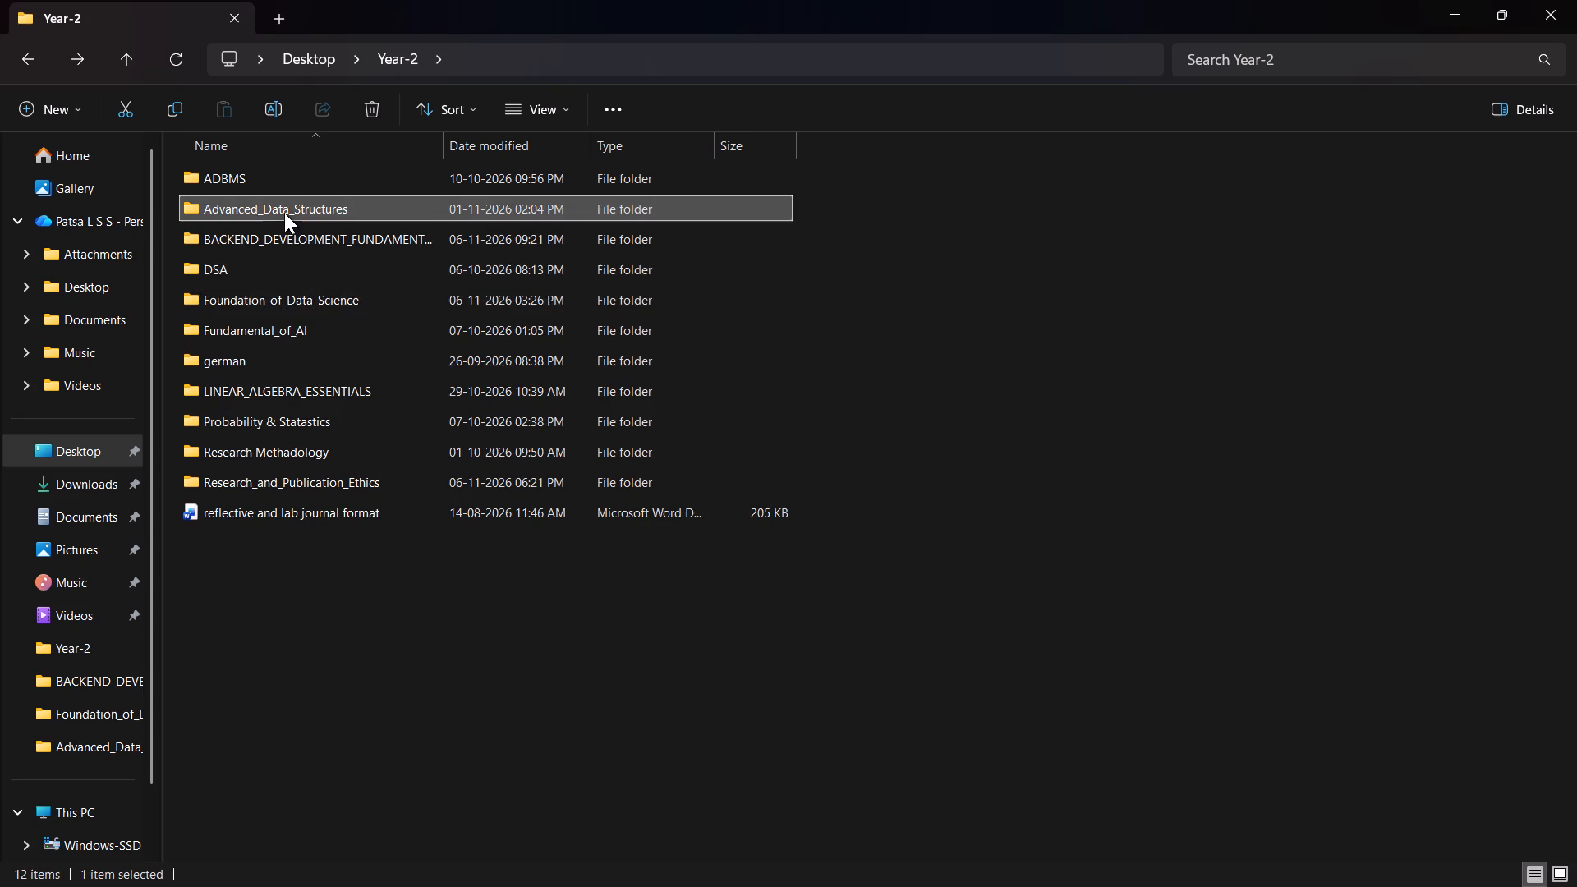
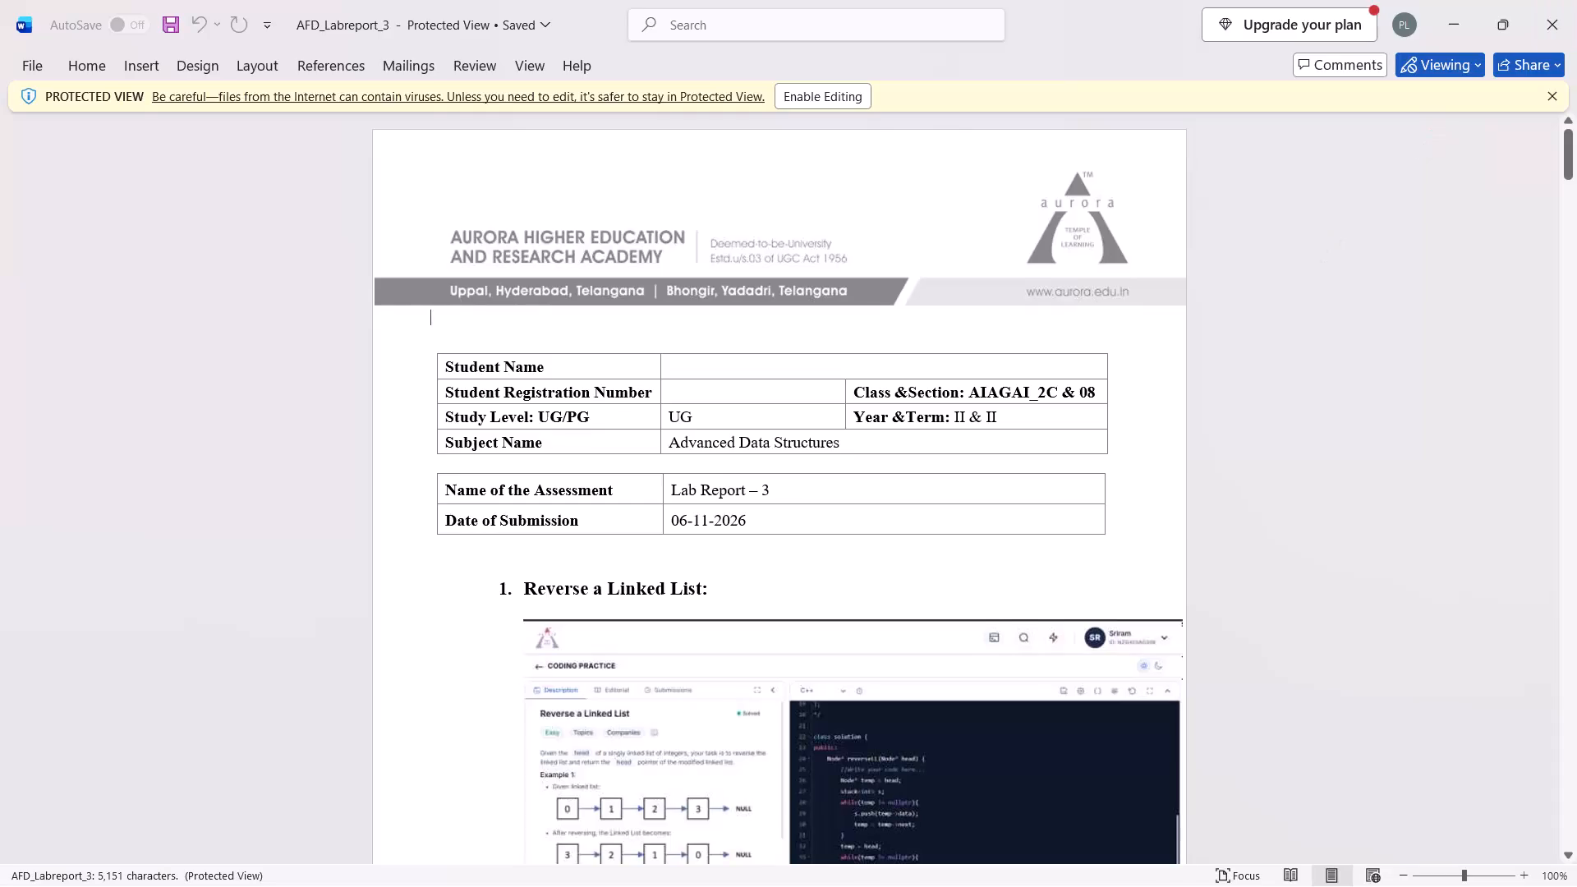
Enable editing in the AFD_Labreport_3 document and enter the student's full name in the empty Student Name cell.
click(801, 90)
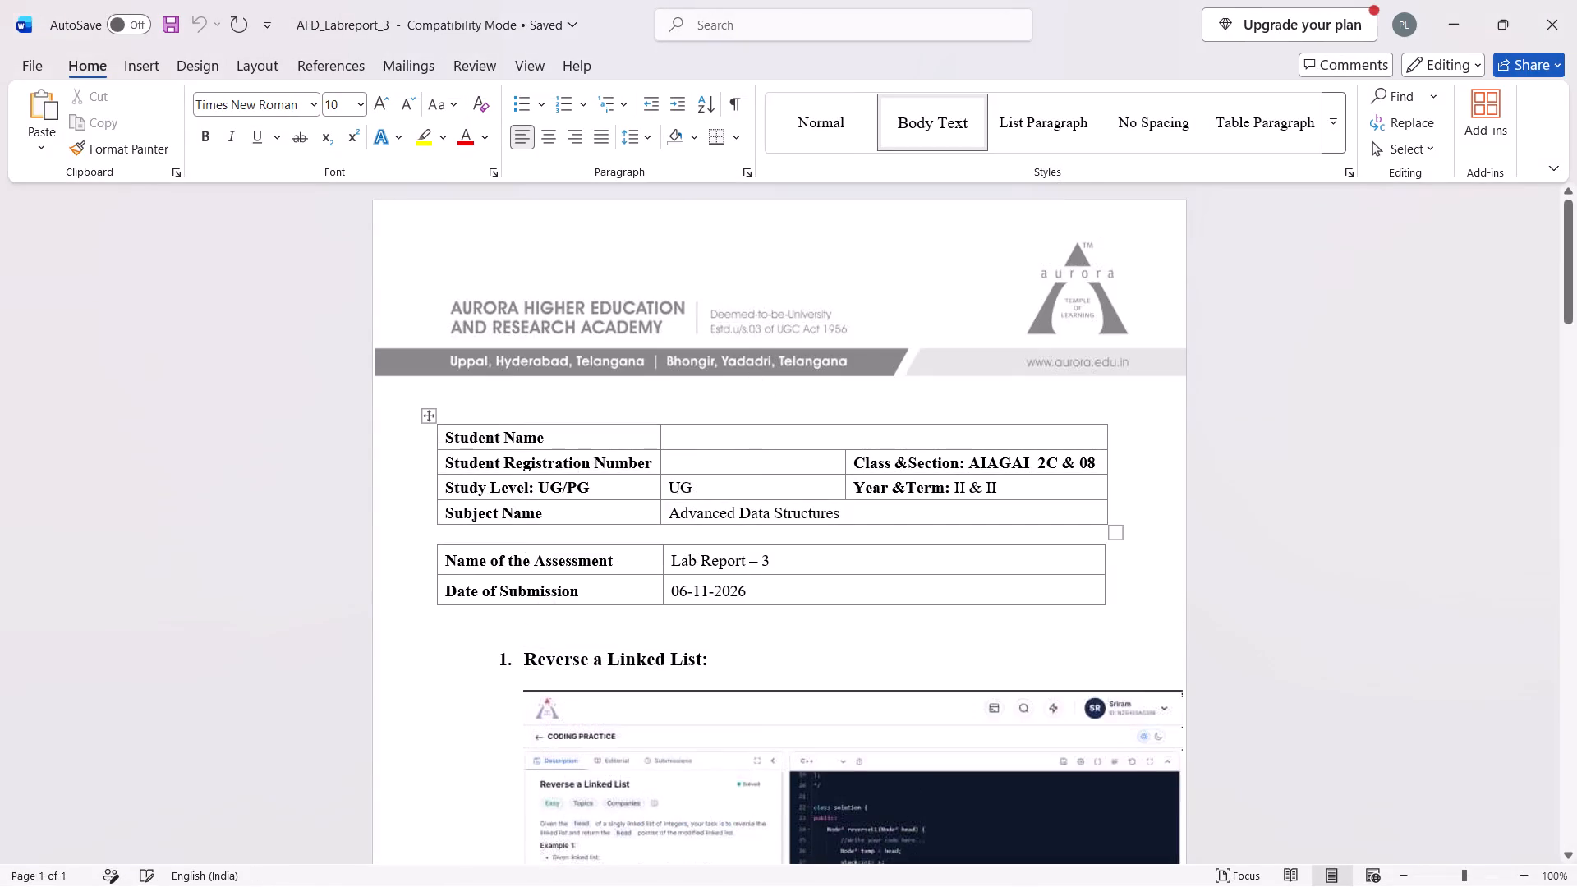
click(740, 442)
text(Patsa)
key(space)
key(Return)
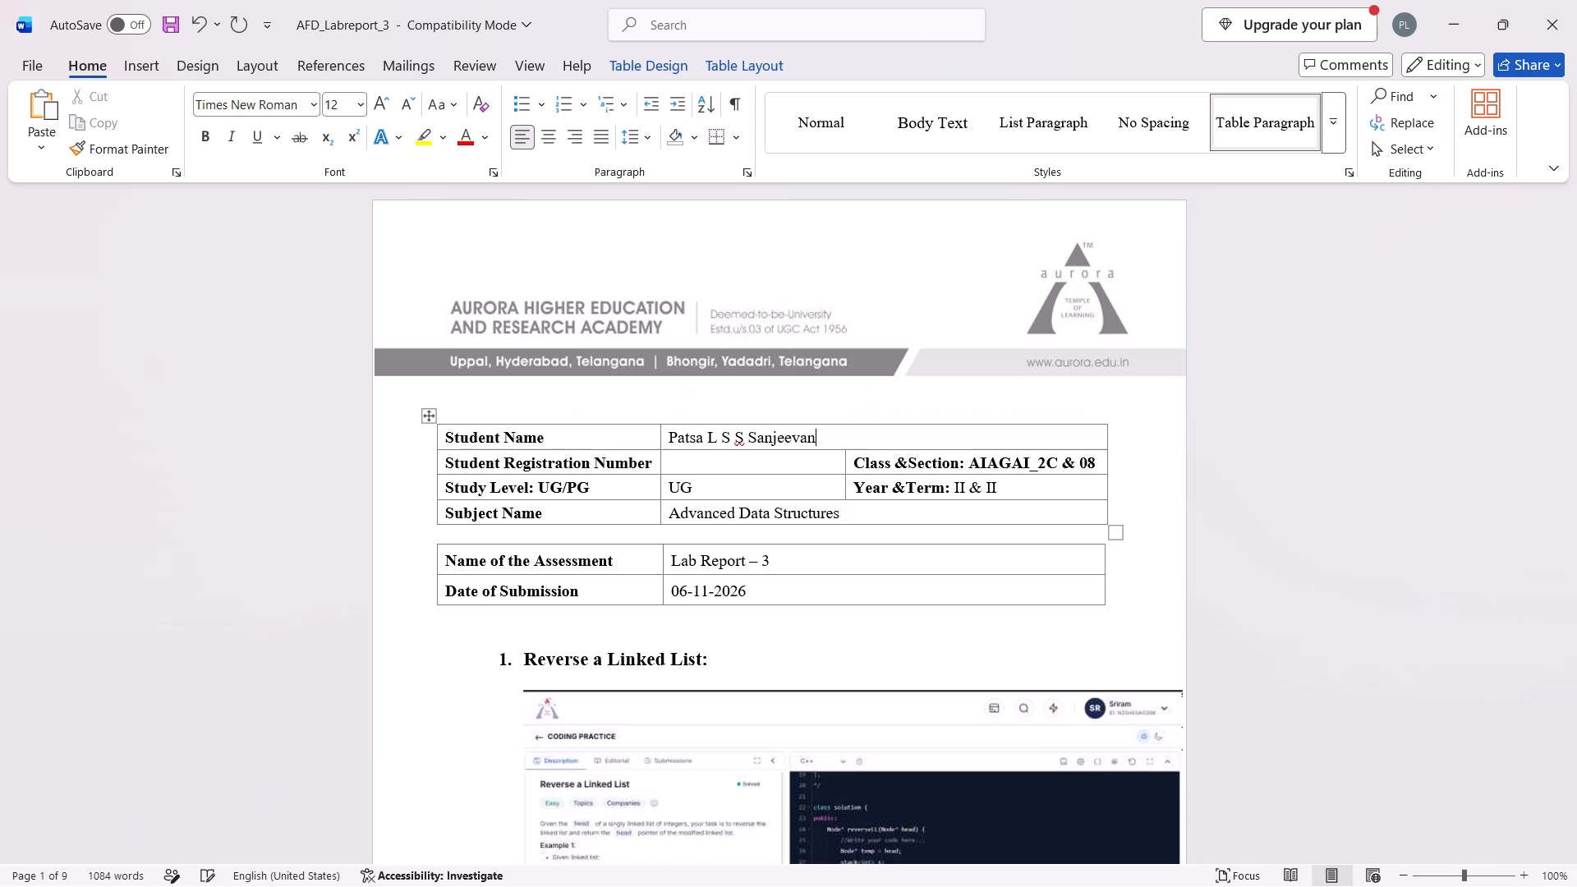
Place the cursor in the empty Student Registration Number cell of the student details table.
click(757, 465)
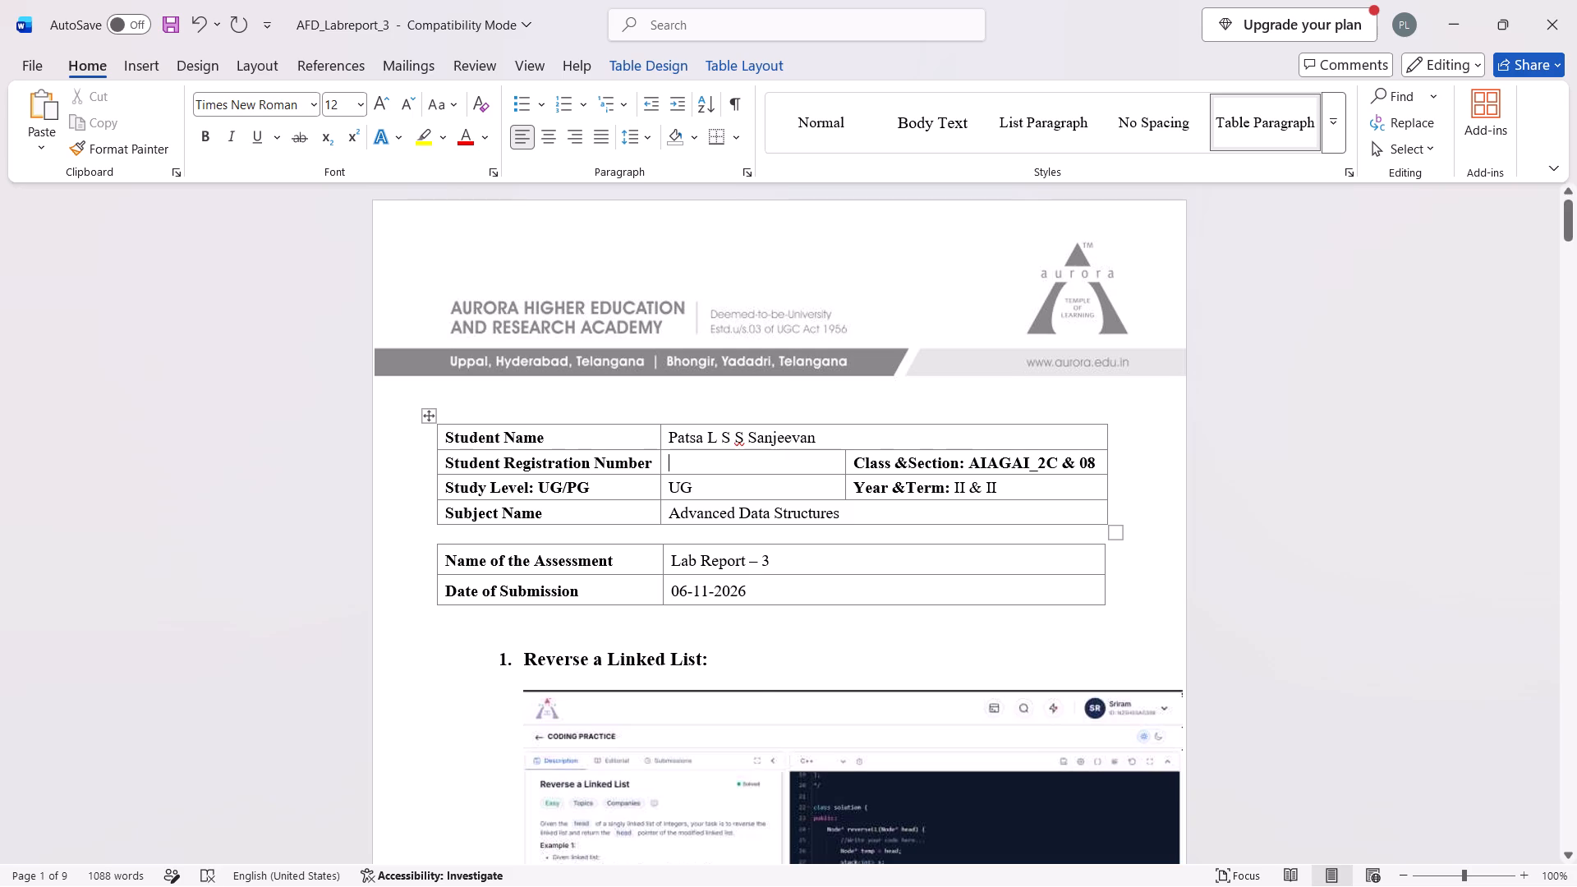
Enter the student registration number in the lab report's student details table.
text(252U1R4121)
Switch to Chrome and open the Design and Analysis of Algorithms course's Linked Lists module on learning.ccbp.in in a new tab.
scroll(729, 617, down, 1)
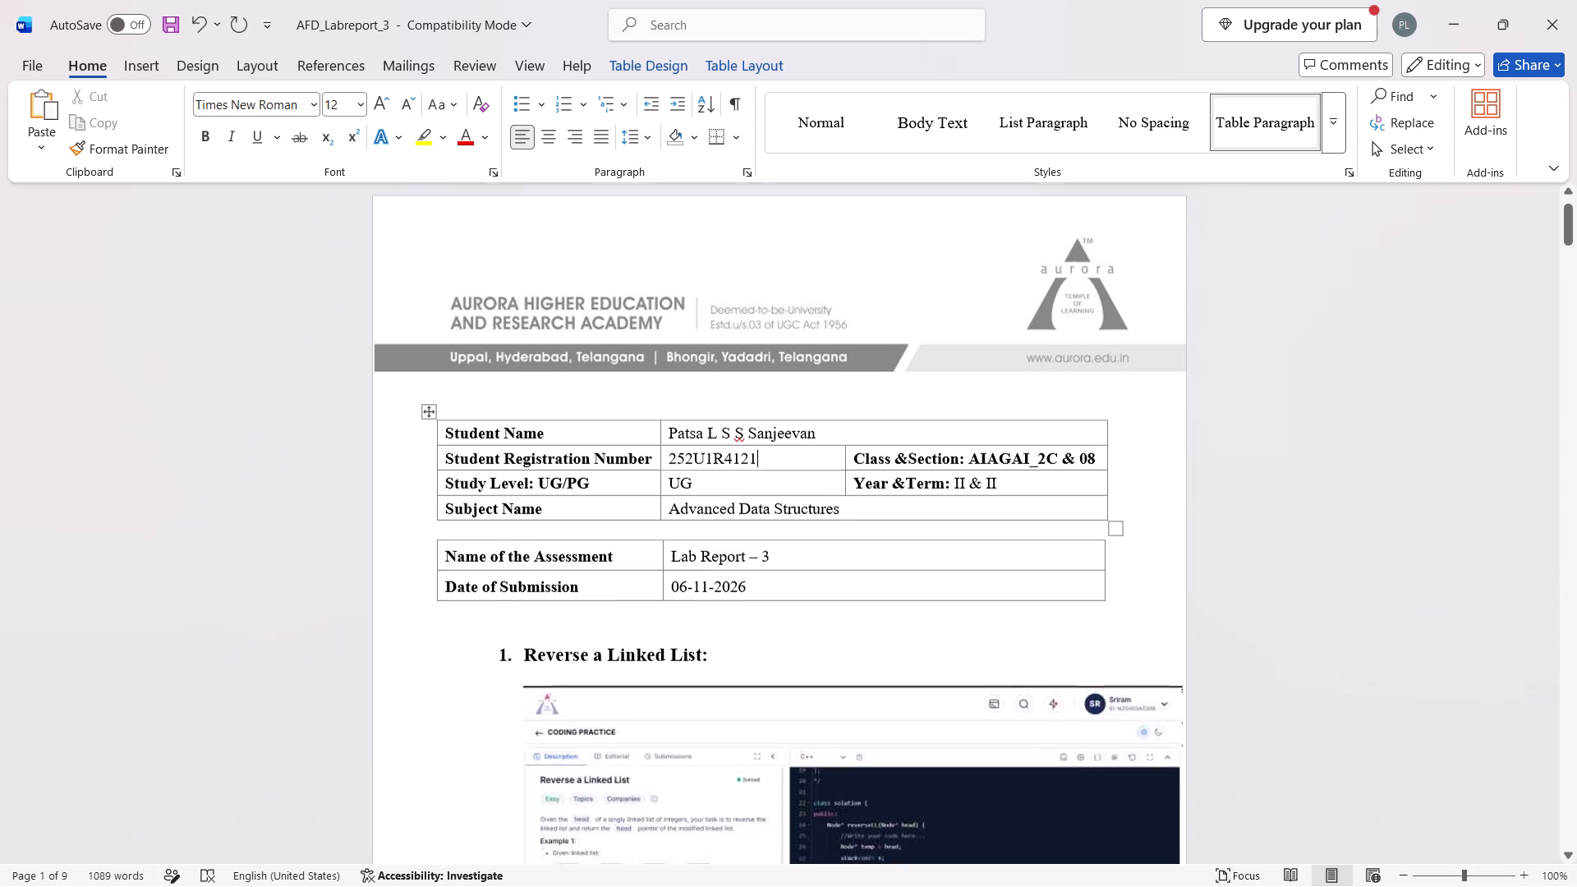
scroll(729, 617, down, 1)
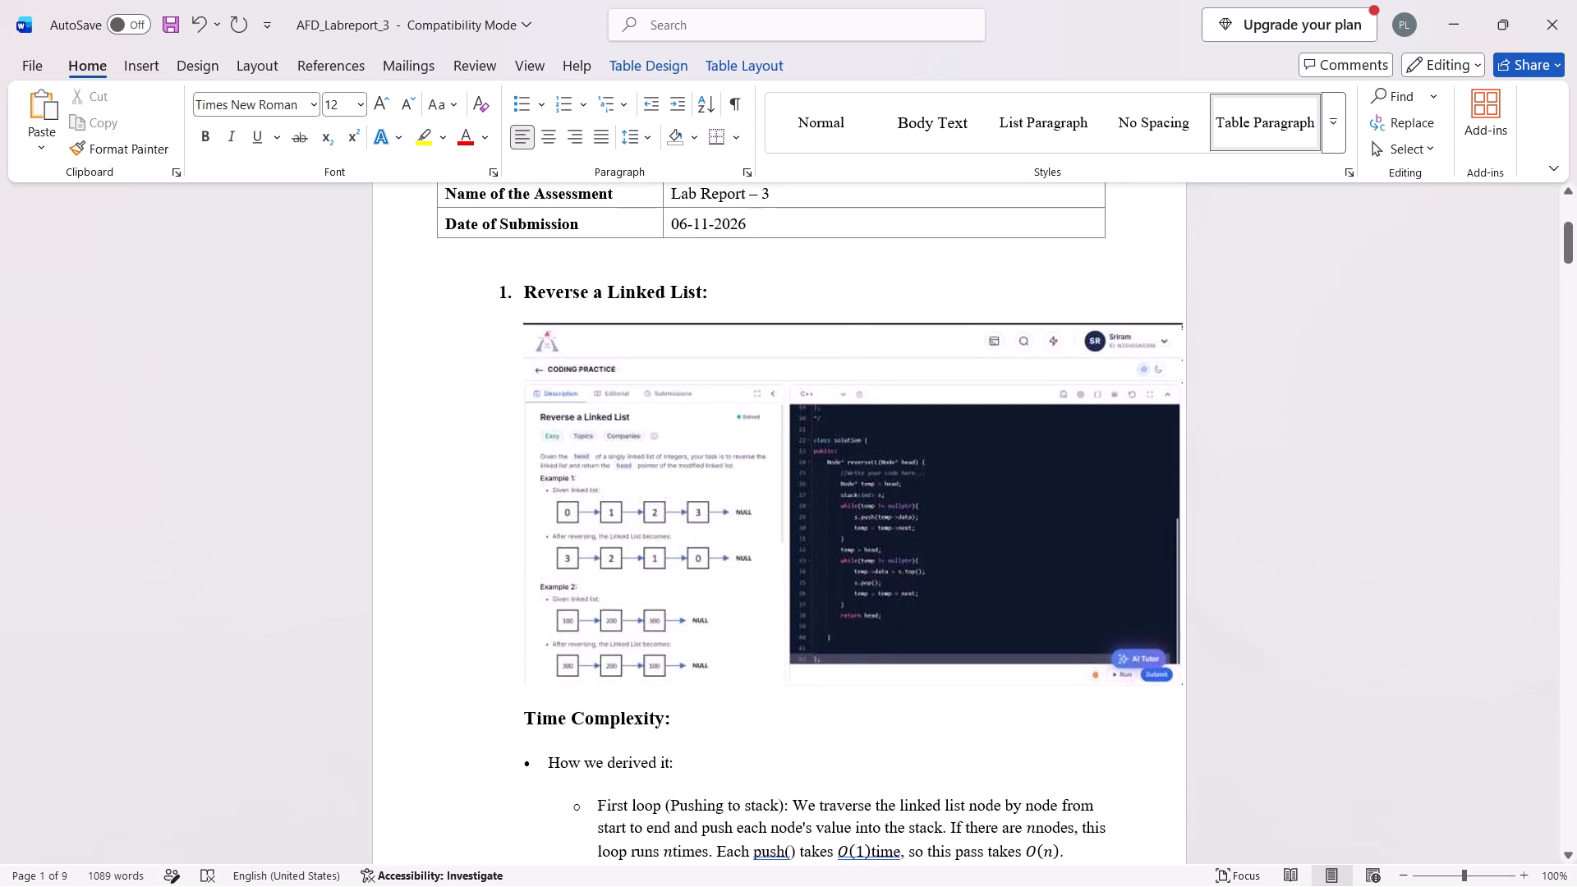
click(729, 617)
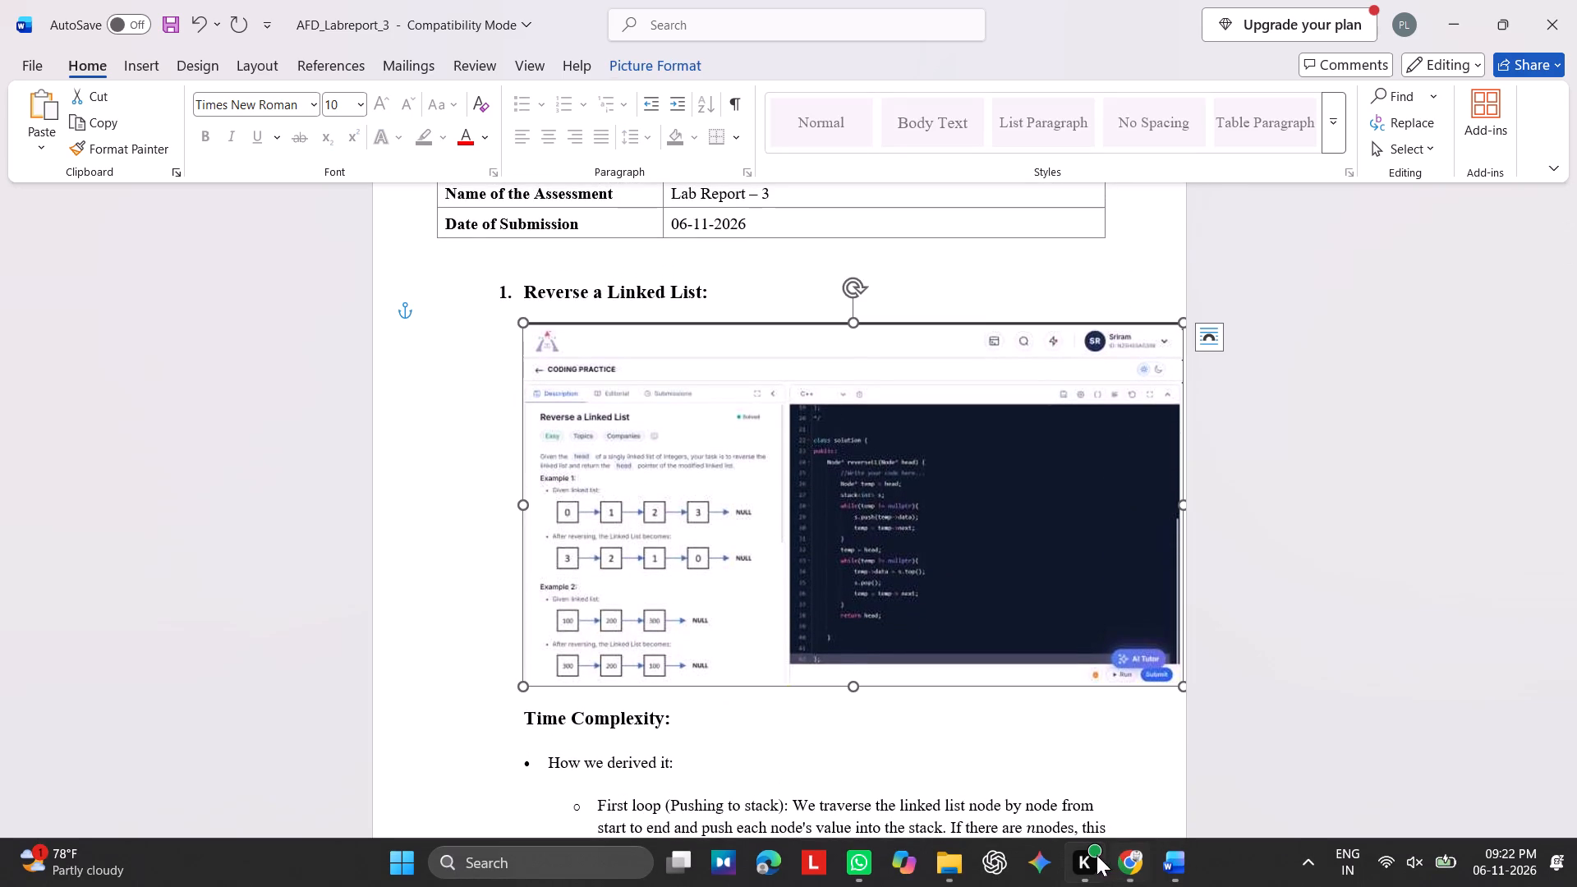
click(1117, 871)
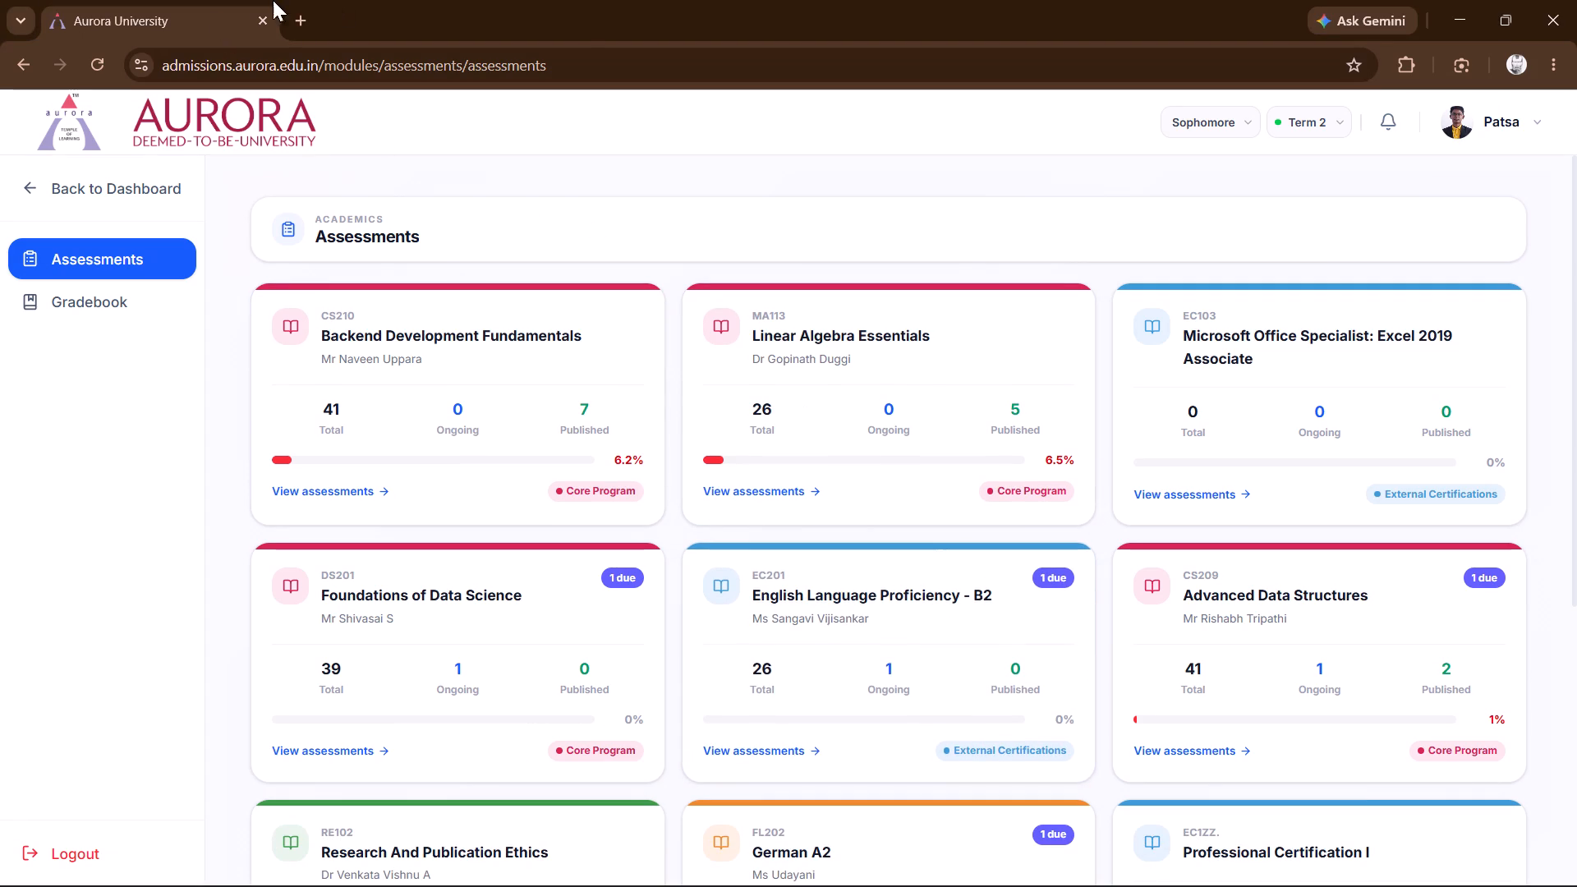
click(297, 19)
click(537, 603)
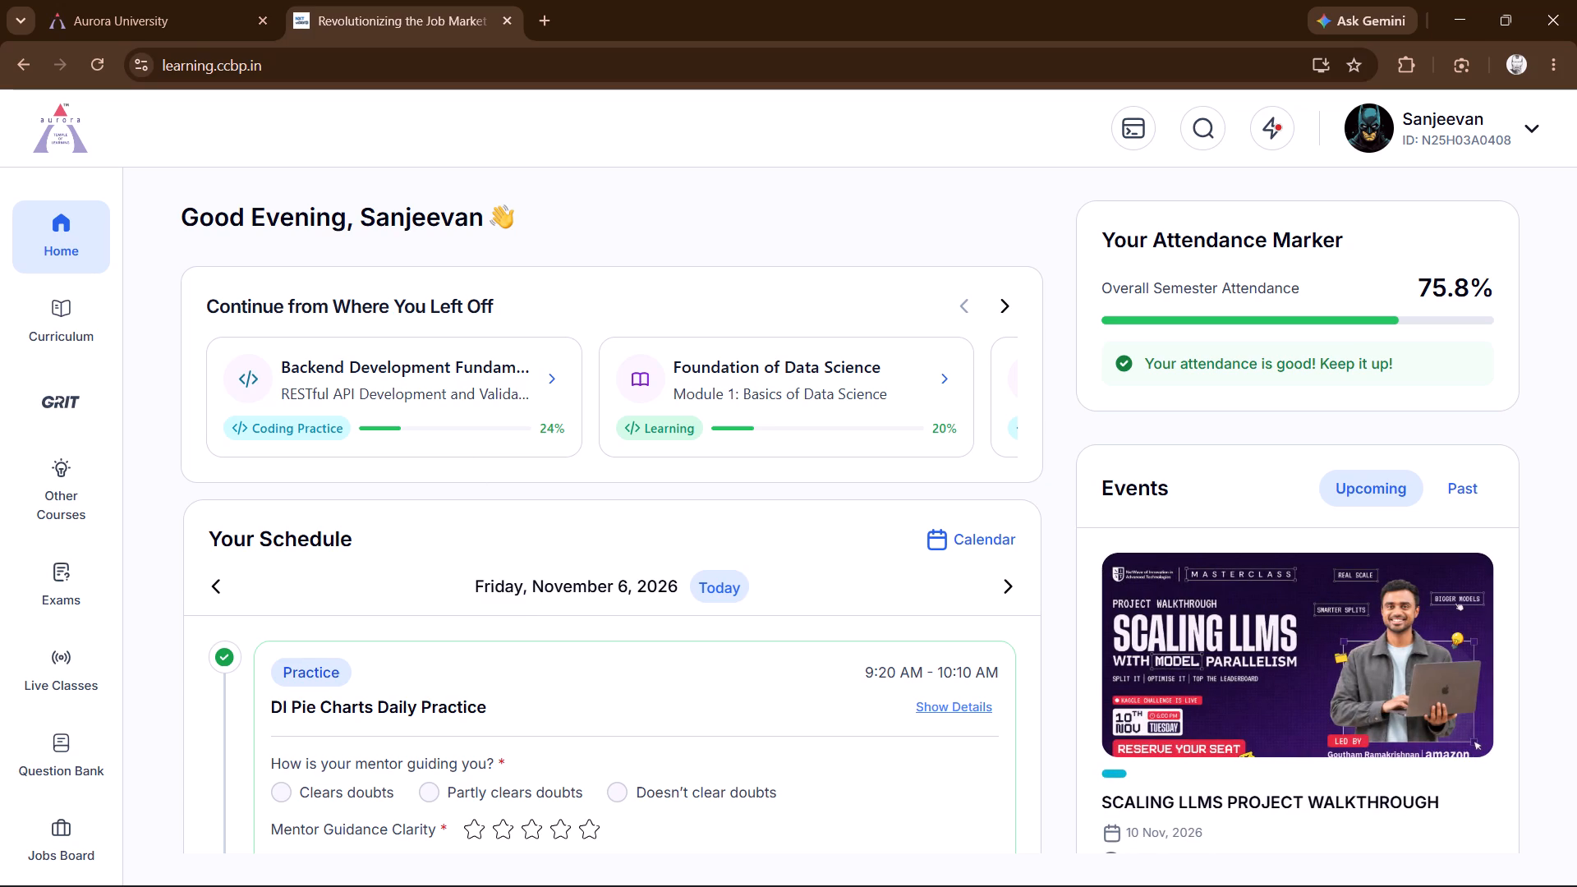
scroll(779, 459, left, 5)
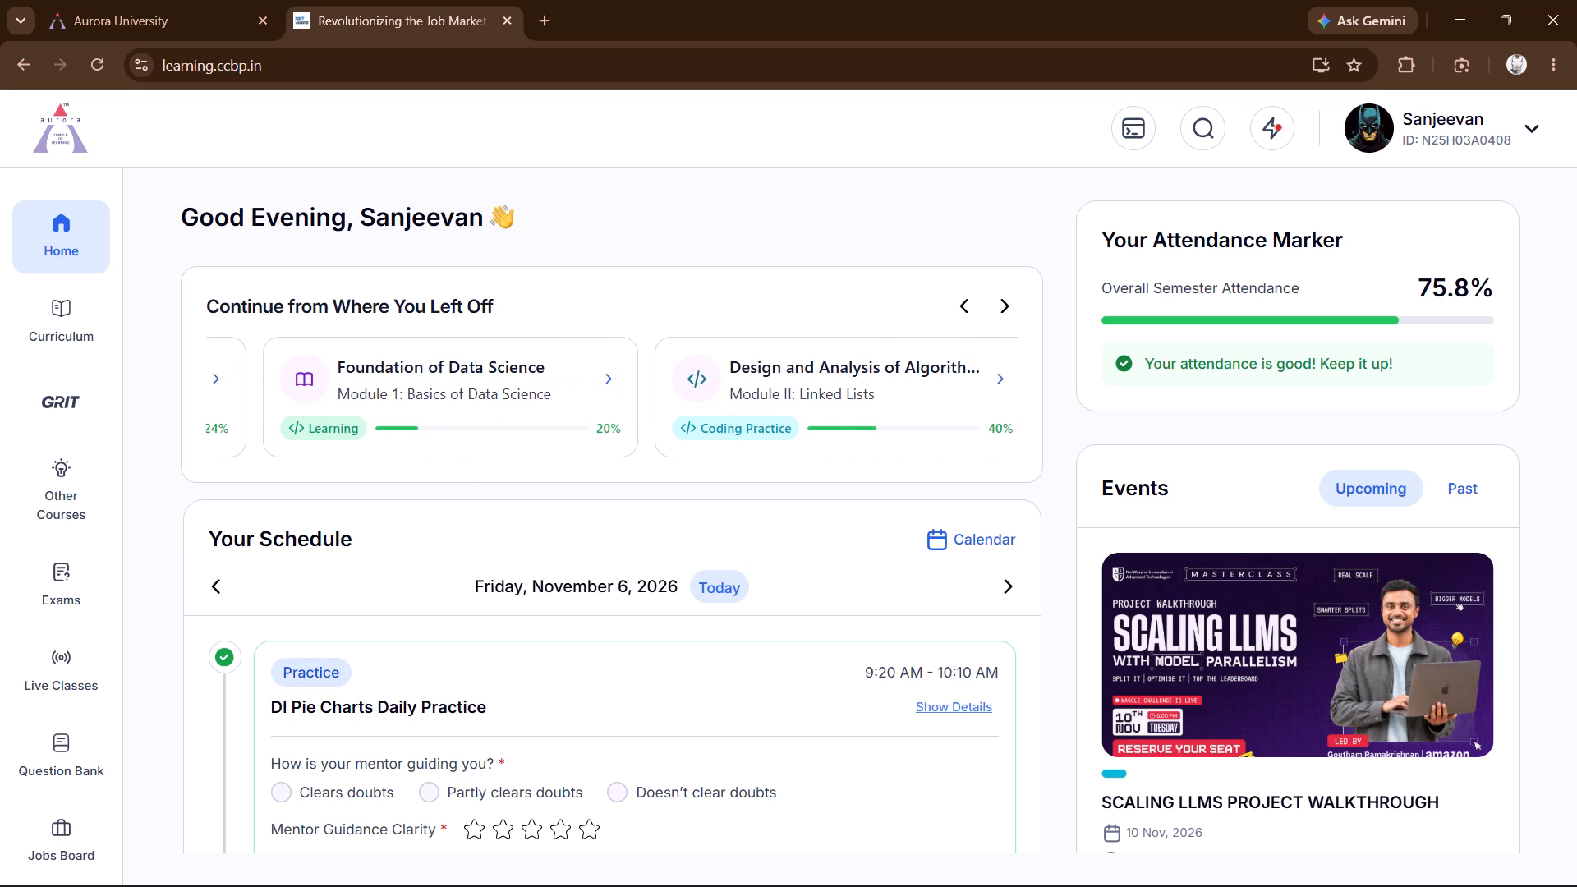
click(753, 419)
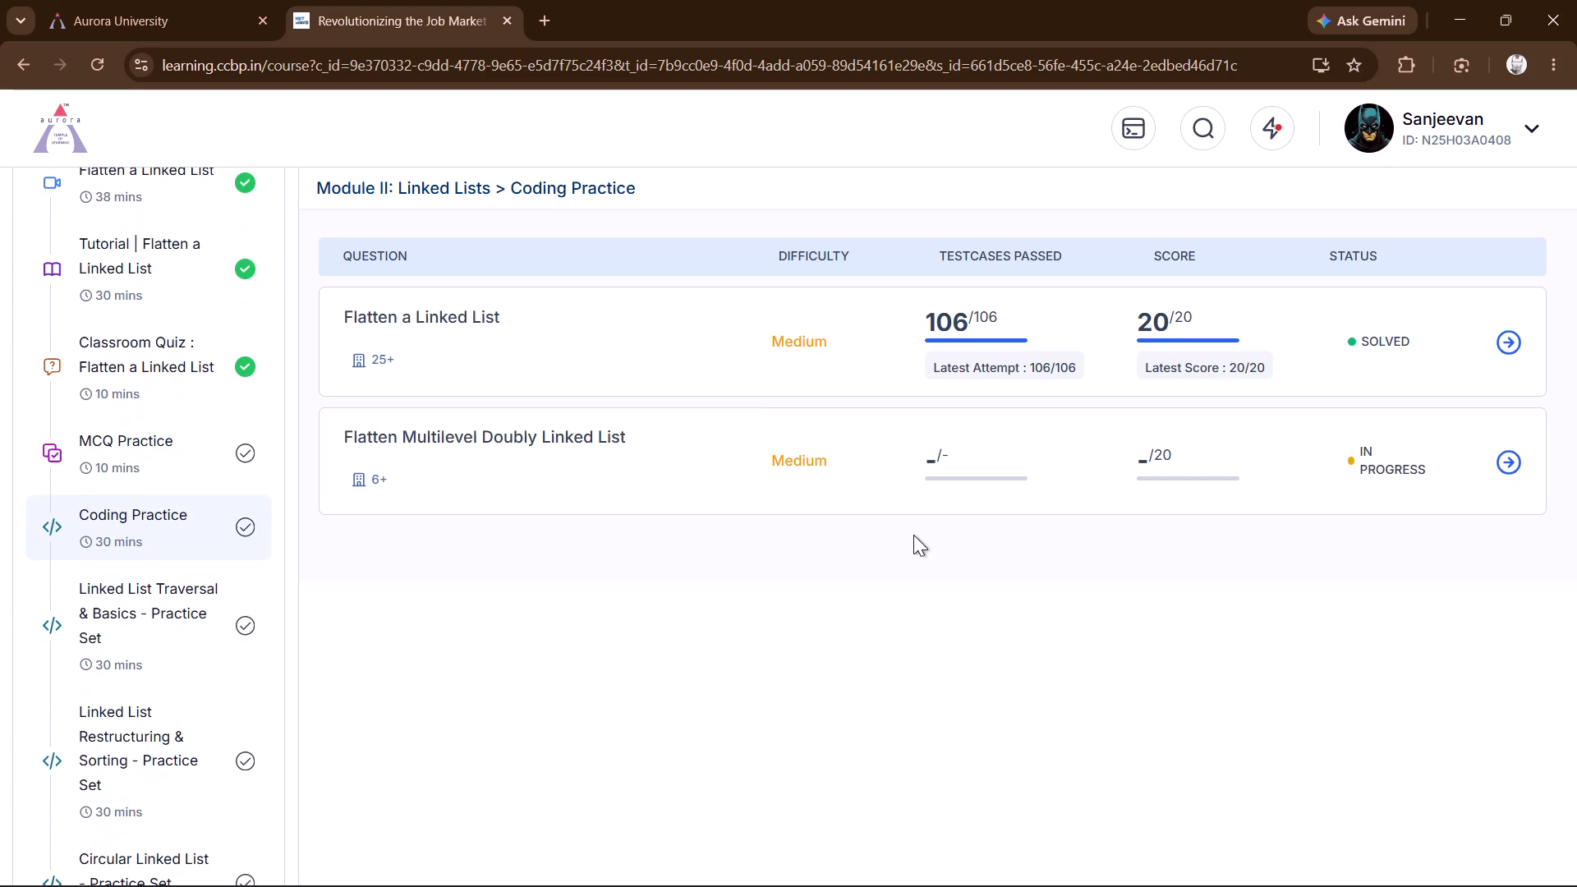
Examine the coding practice questions under Introduction to Linked List and compare them with the first problem in the Word report.
scroll(0, 594, up, 9)
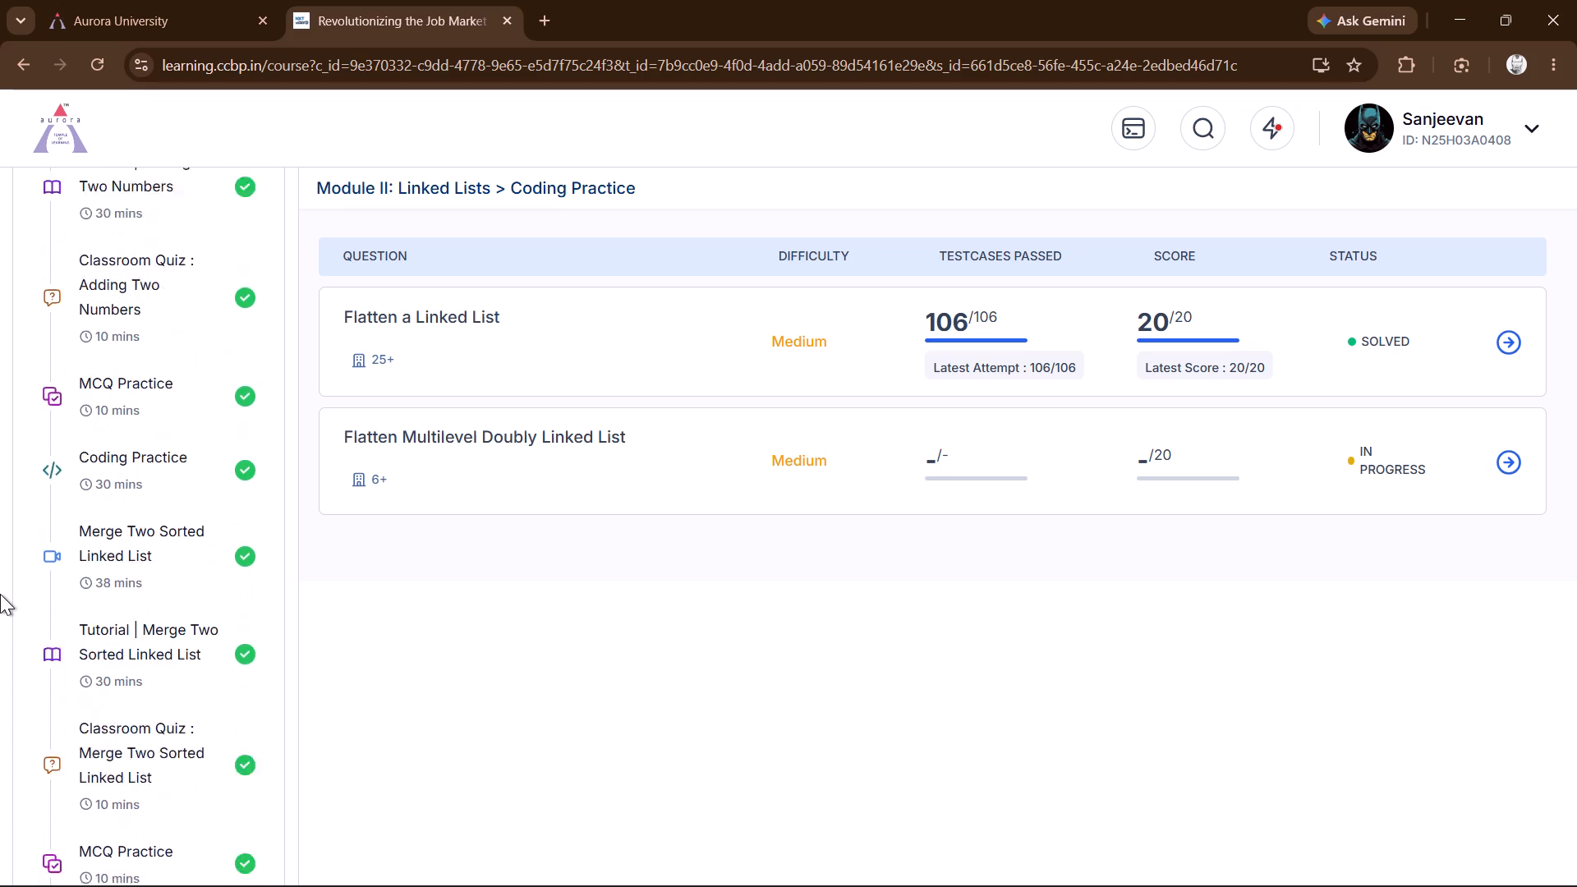
scroll(0, 594, up, 9)
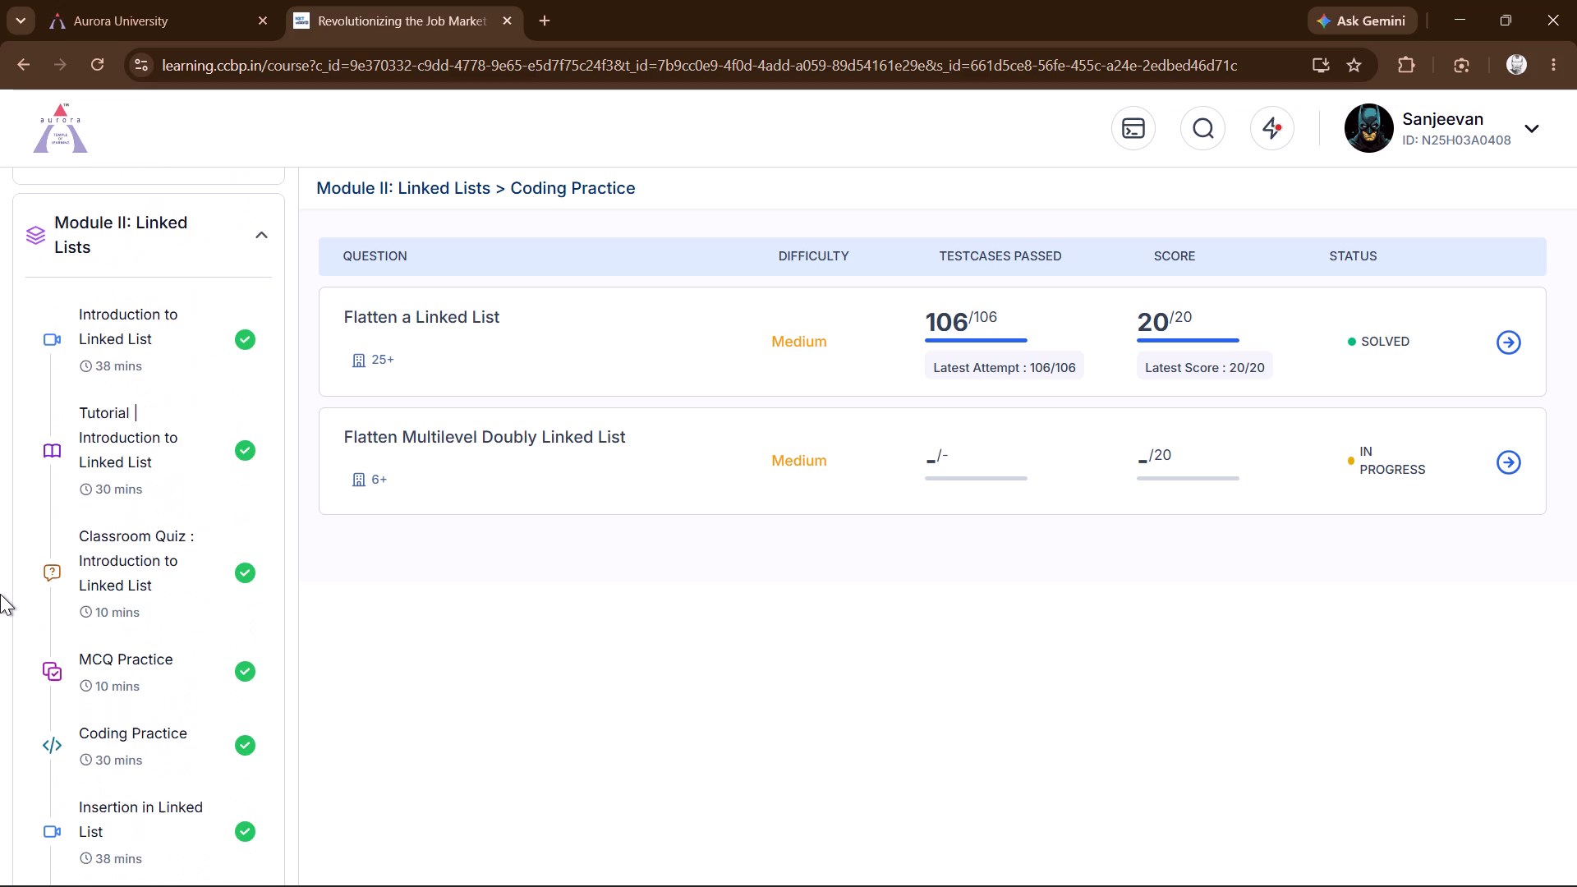
scroll(207, 694, down, 2)
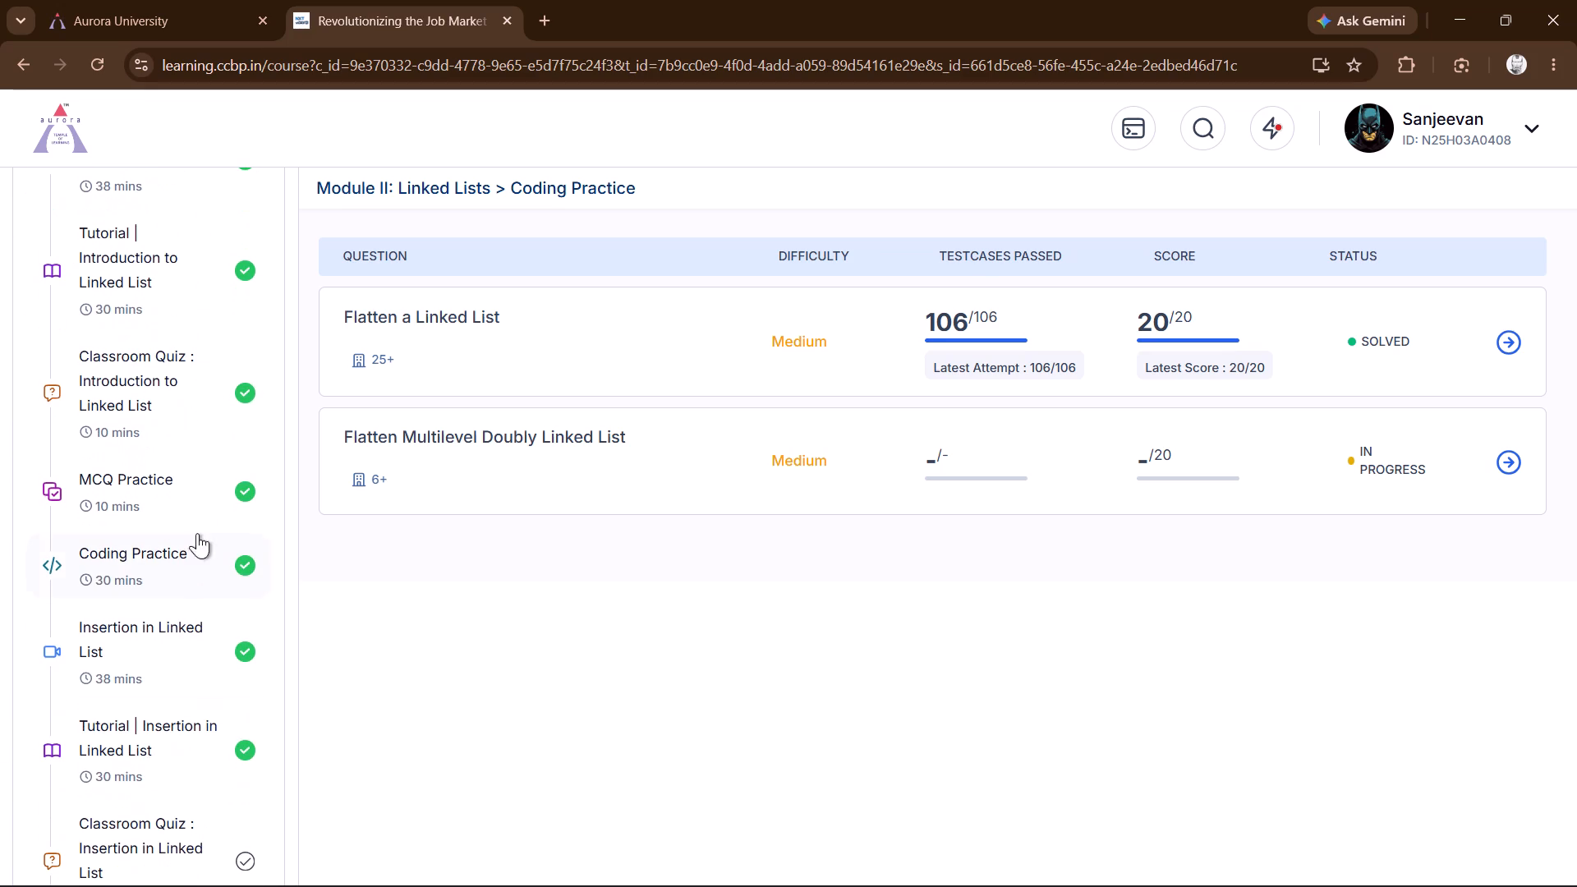
click(209, 560)
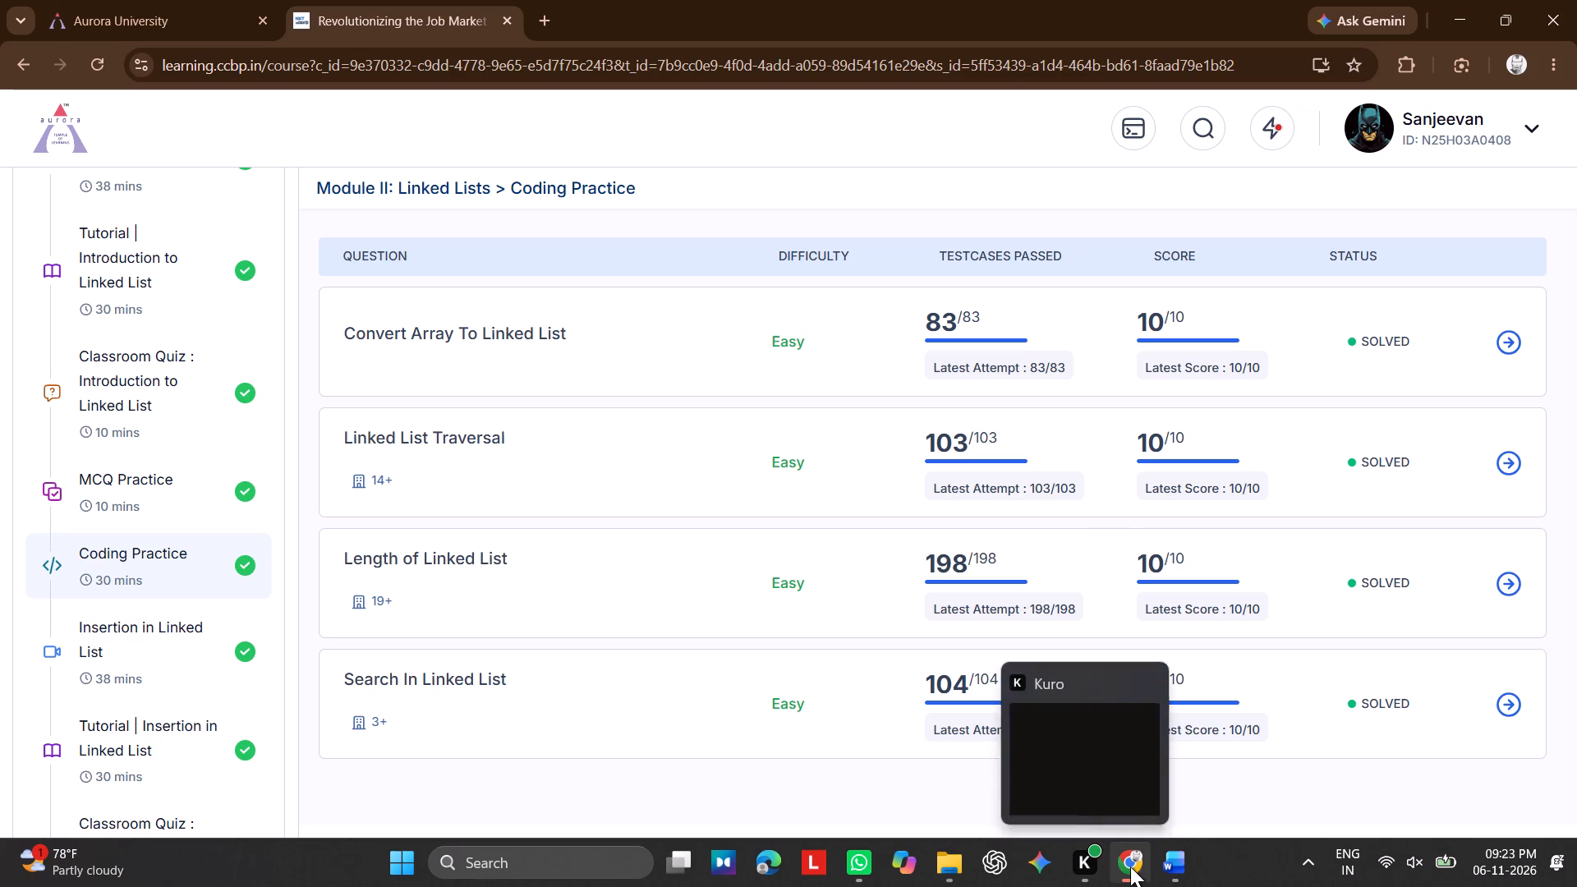
click(1181, 868)
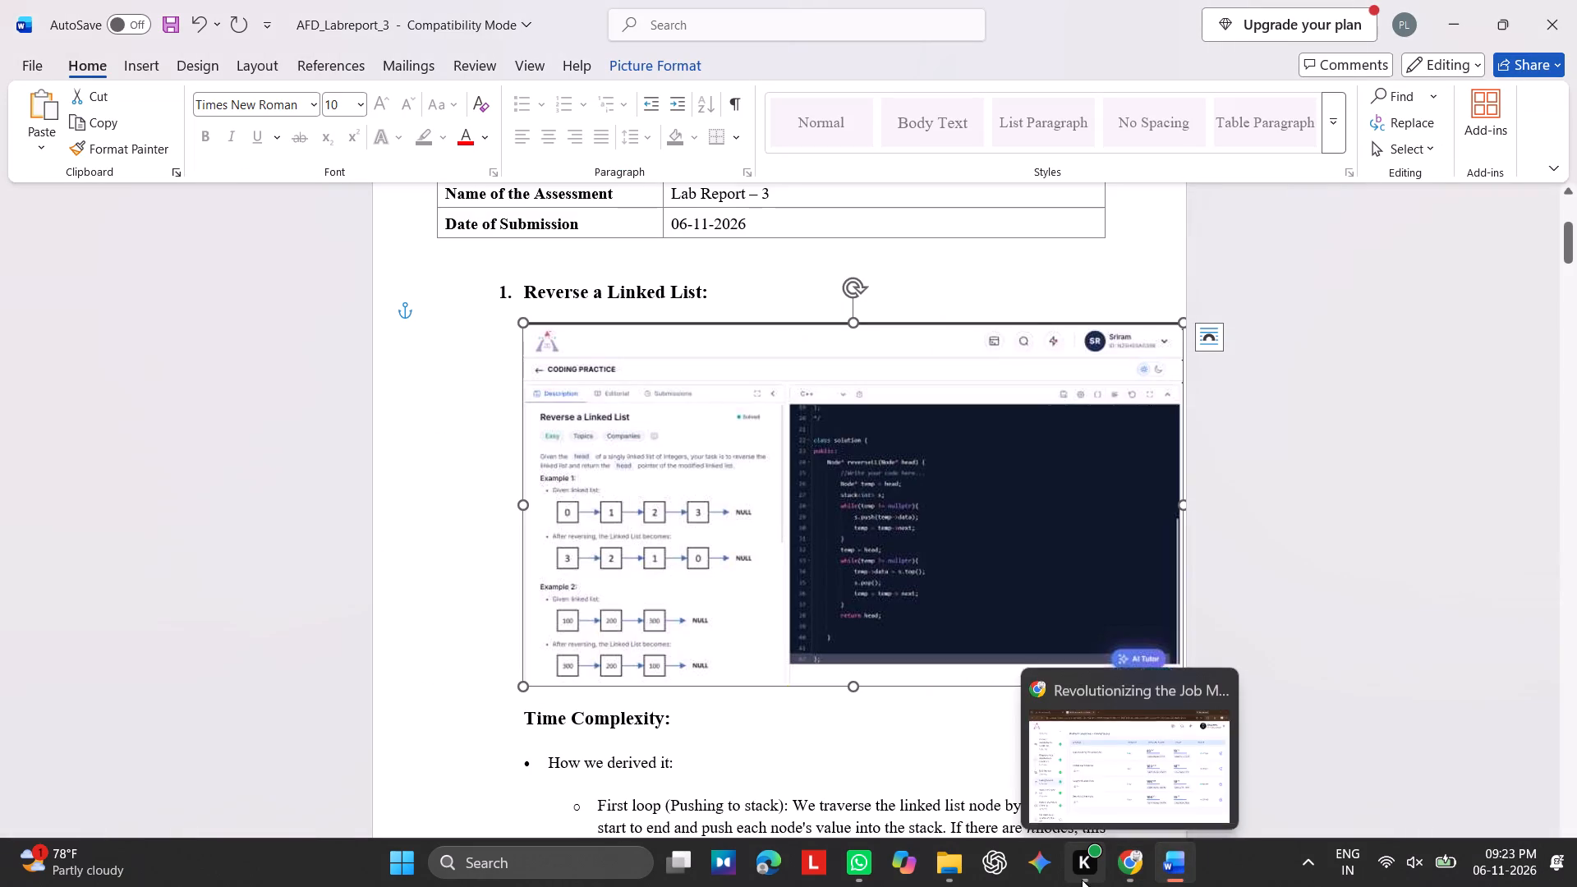
click(1122, 873)
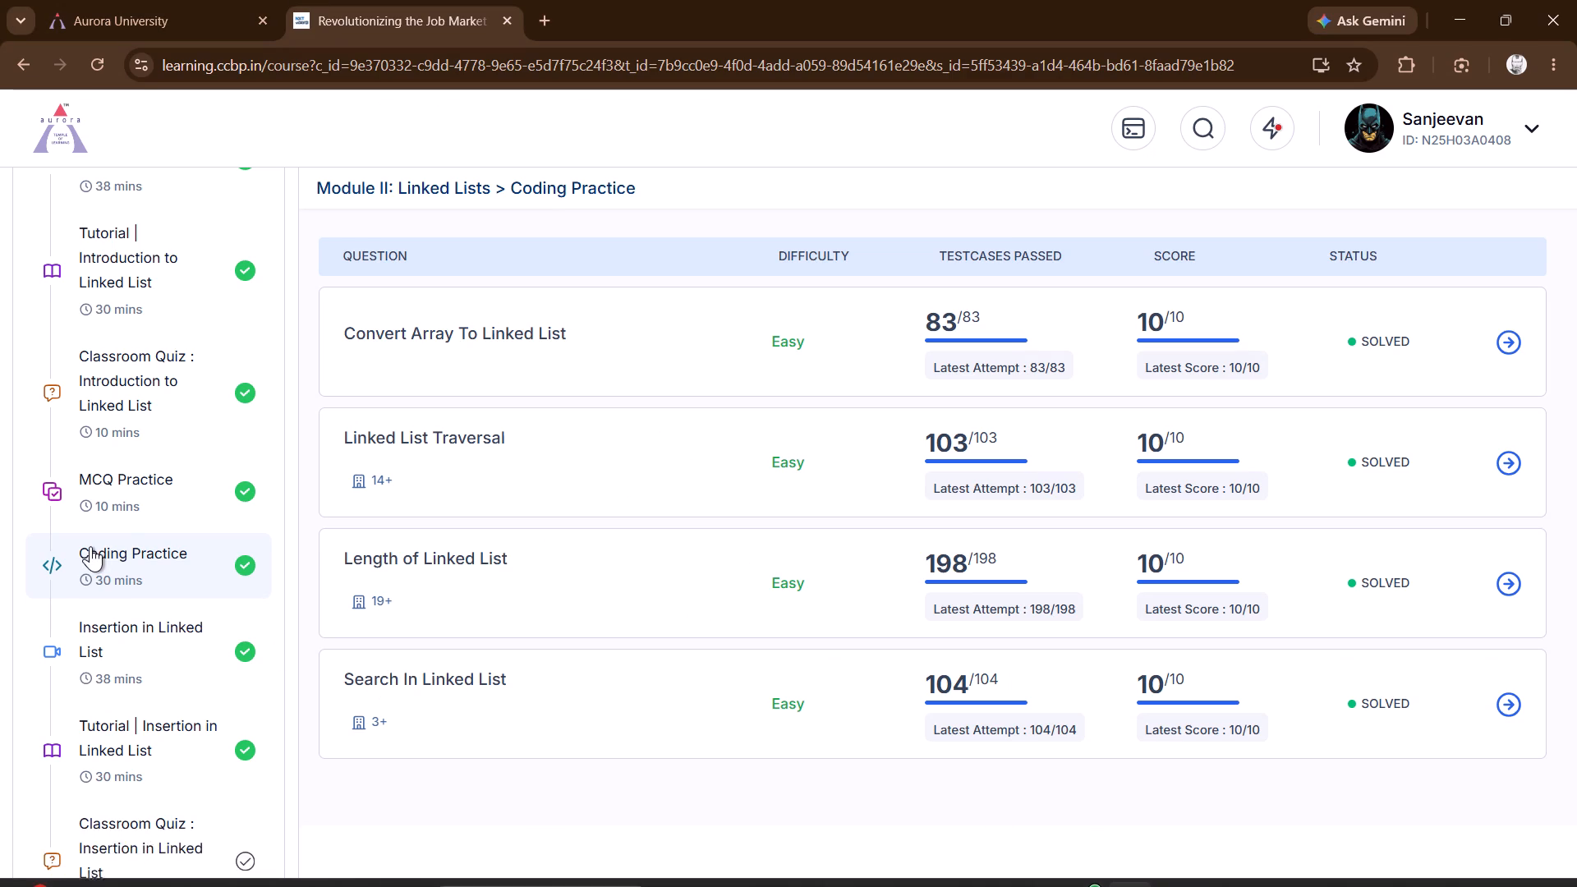
Open the Reverse a Linked List problem from the coding practice that follows the Reversing a Linked List tutorial.
scroll(90, 546, down, 4)
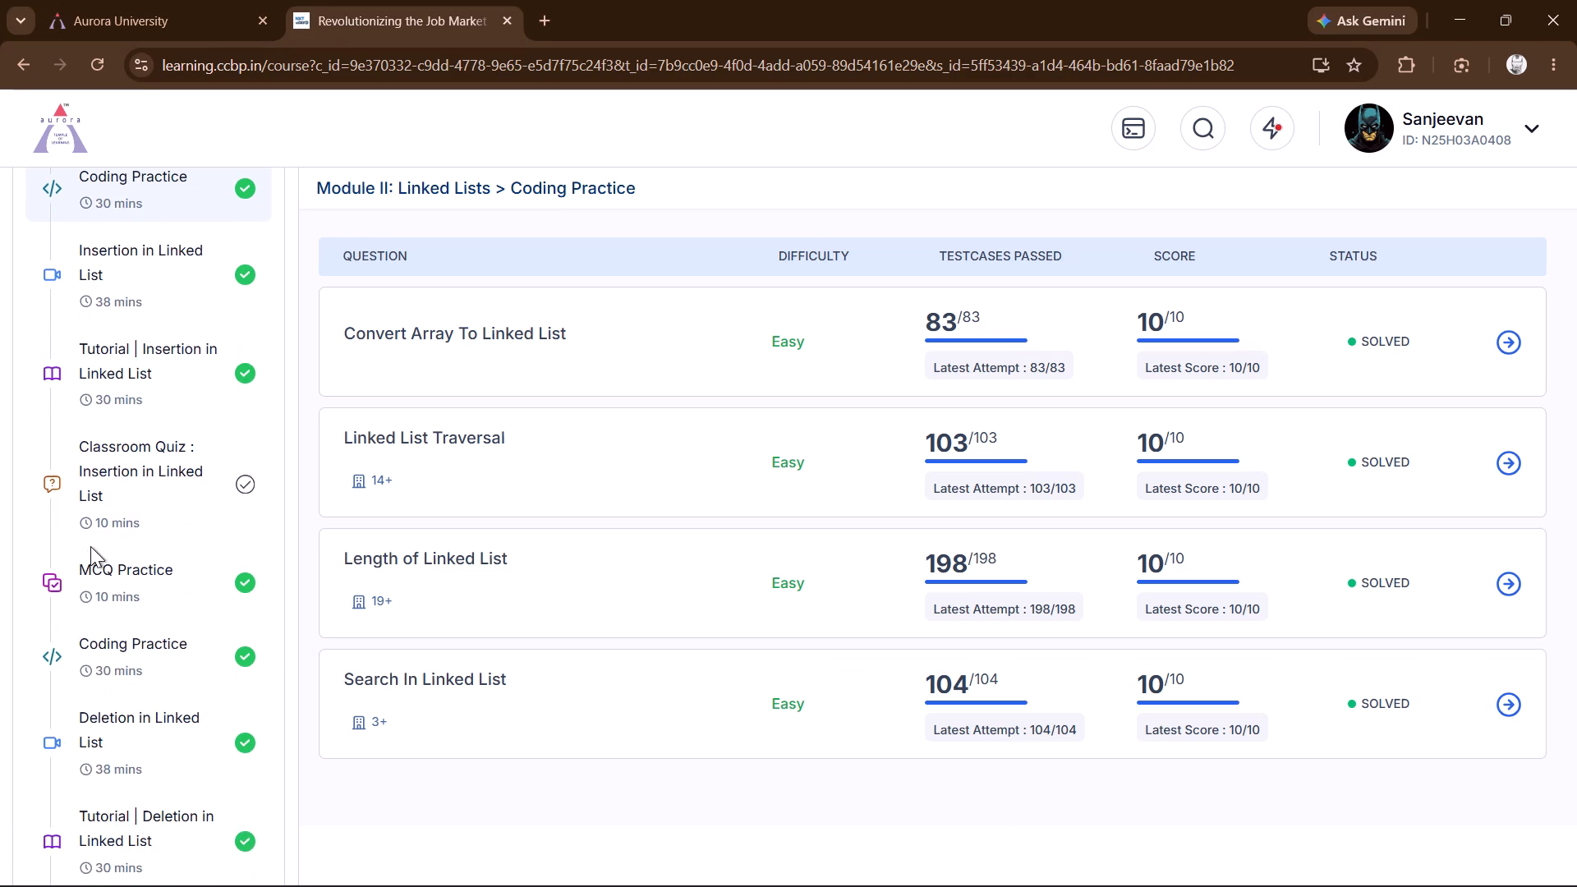
scroll(90, 546, down, 5)
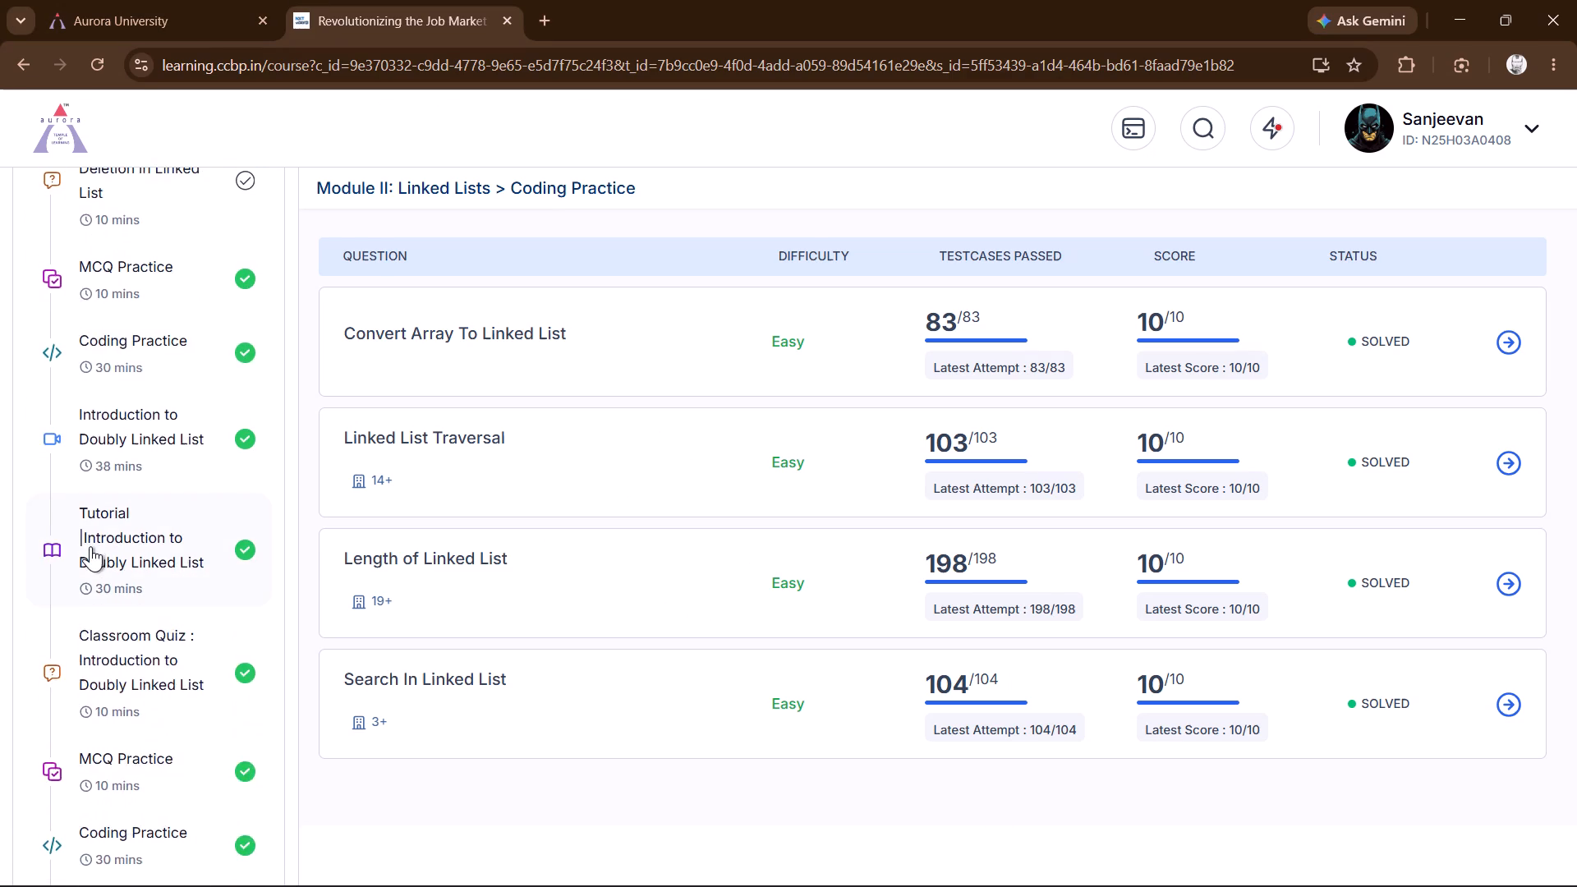
scroll(90, 546, down, 5)
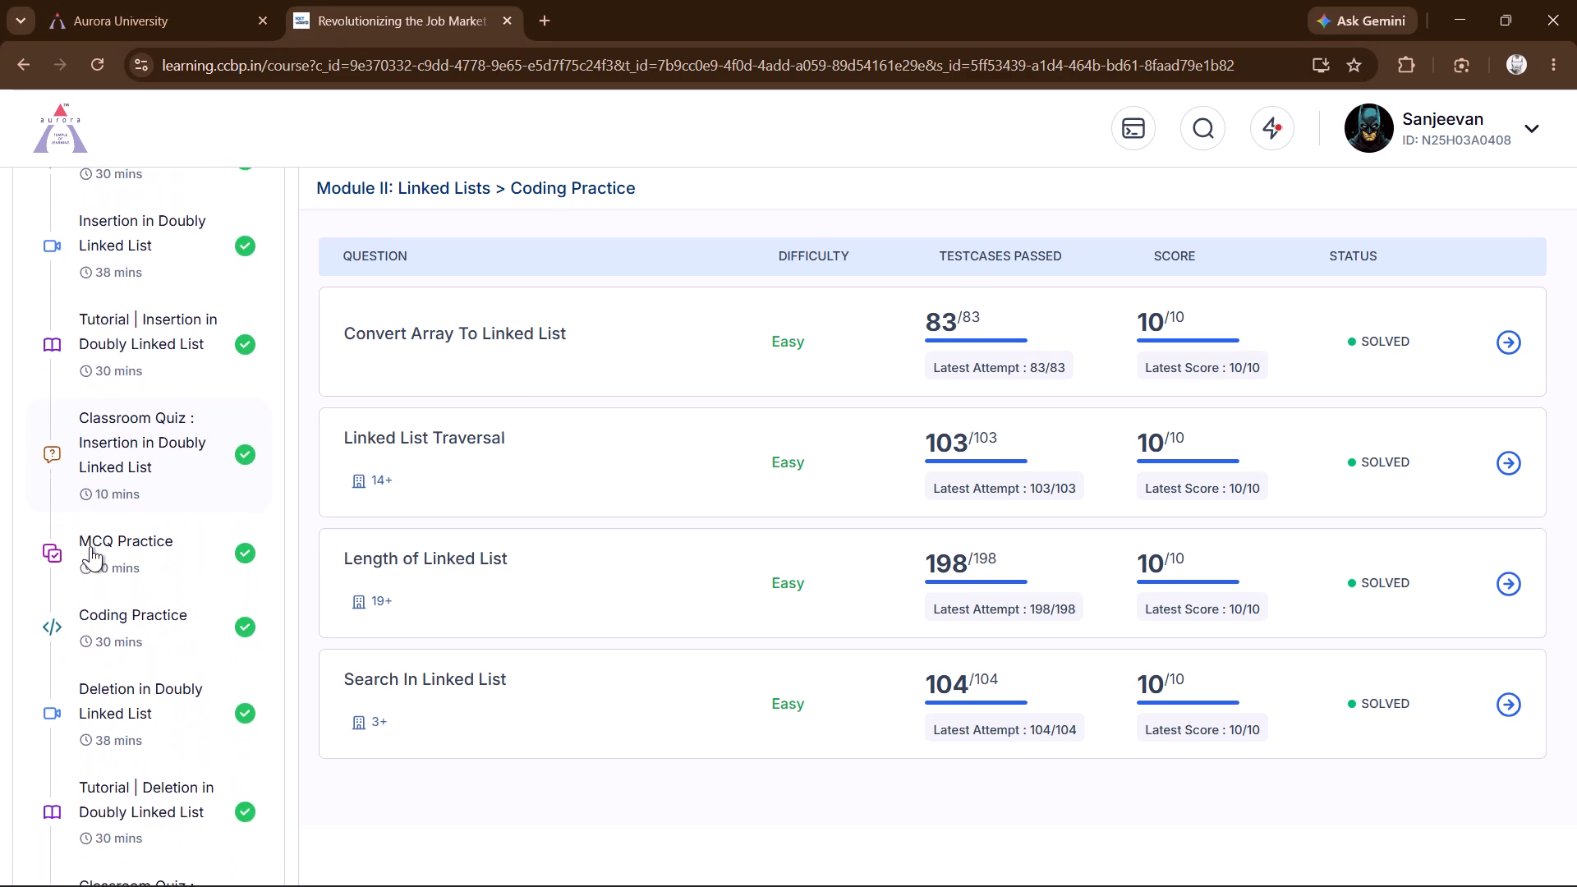
scroll(90, 546, down, 4)
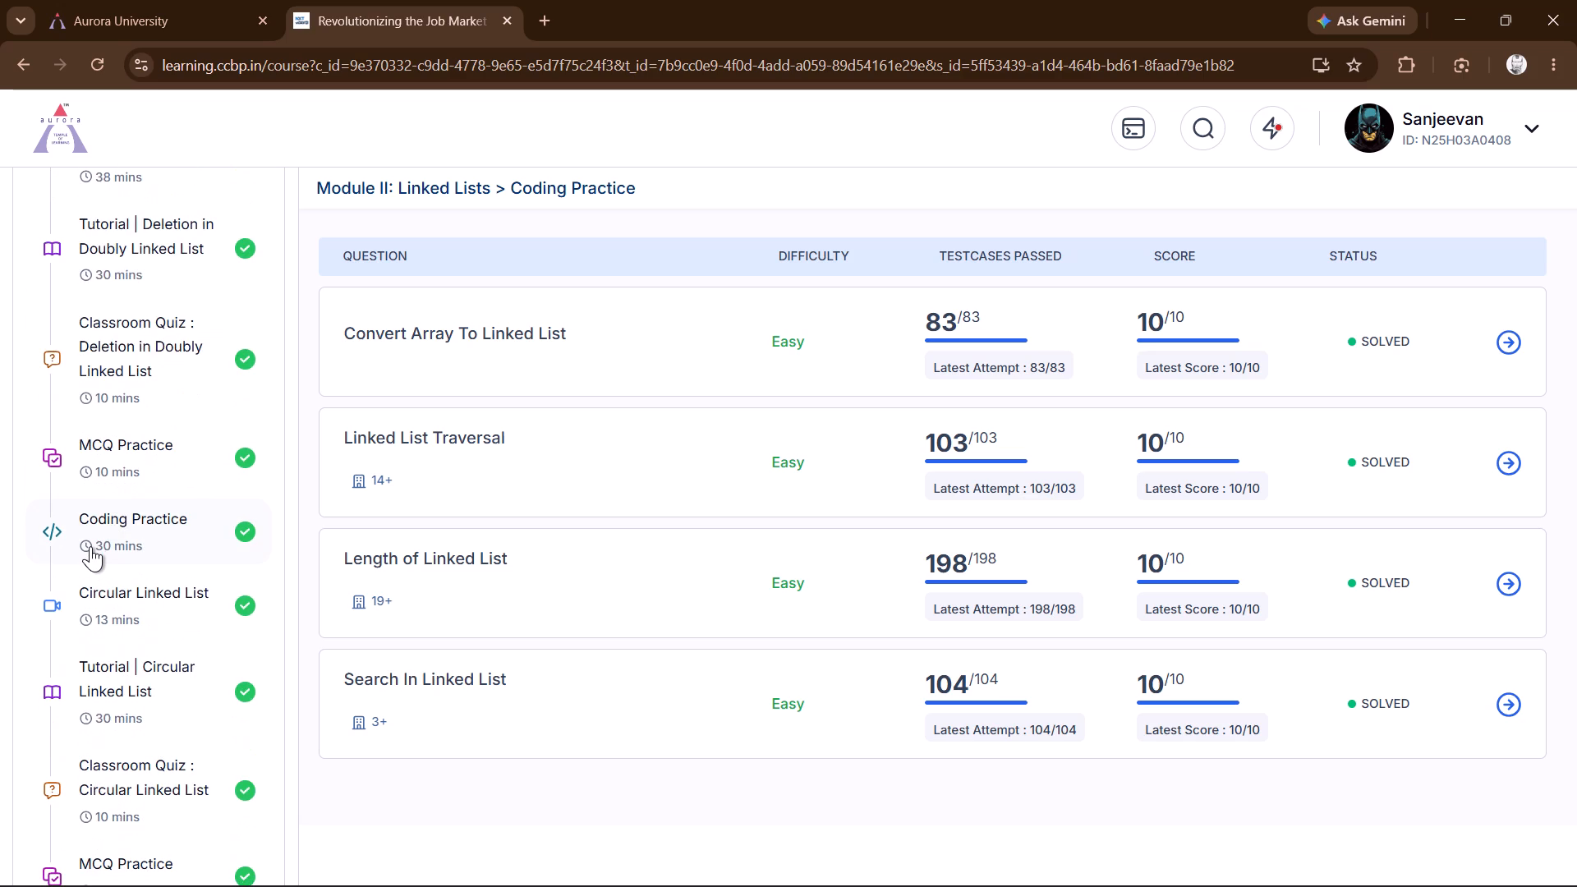
scroll(90, 546, down, 3)
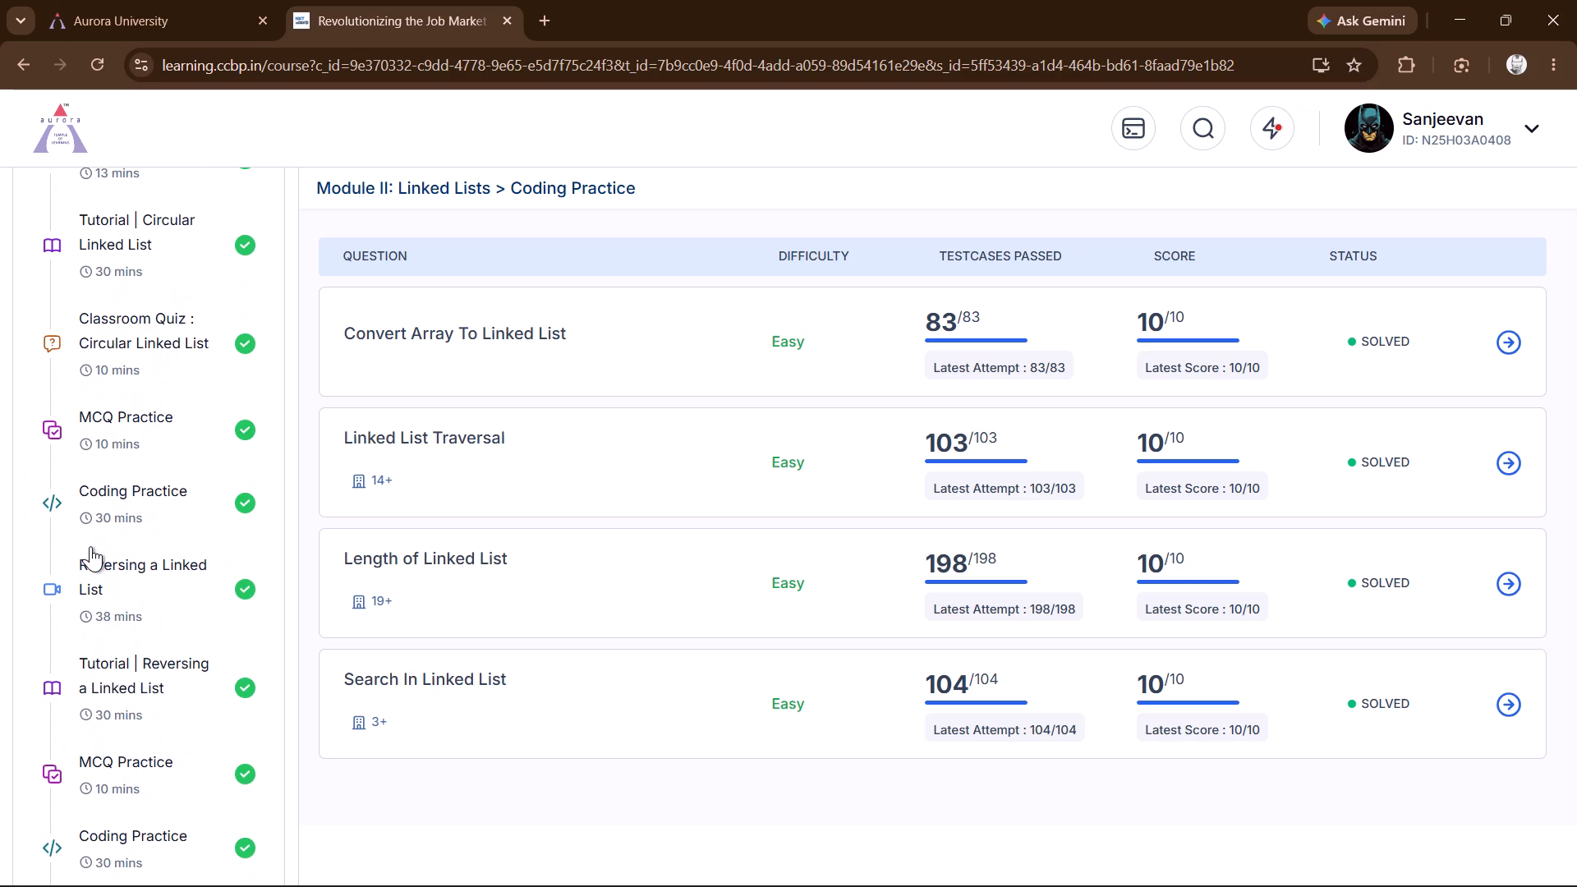
click(170, 824)
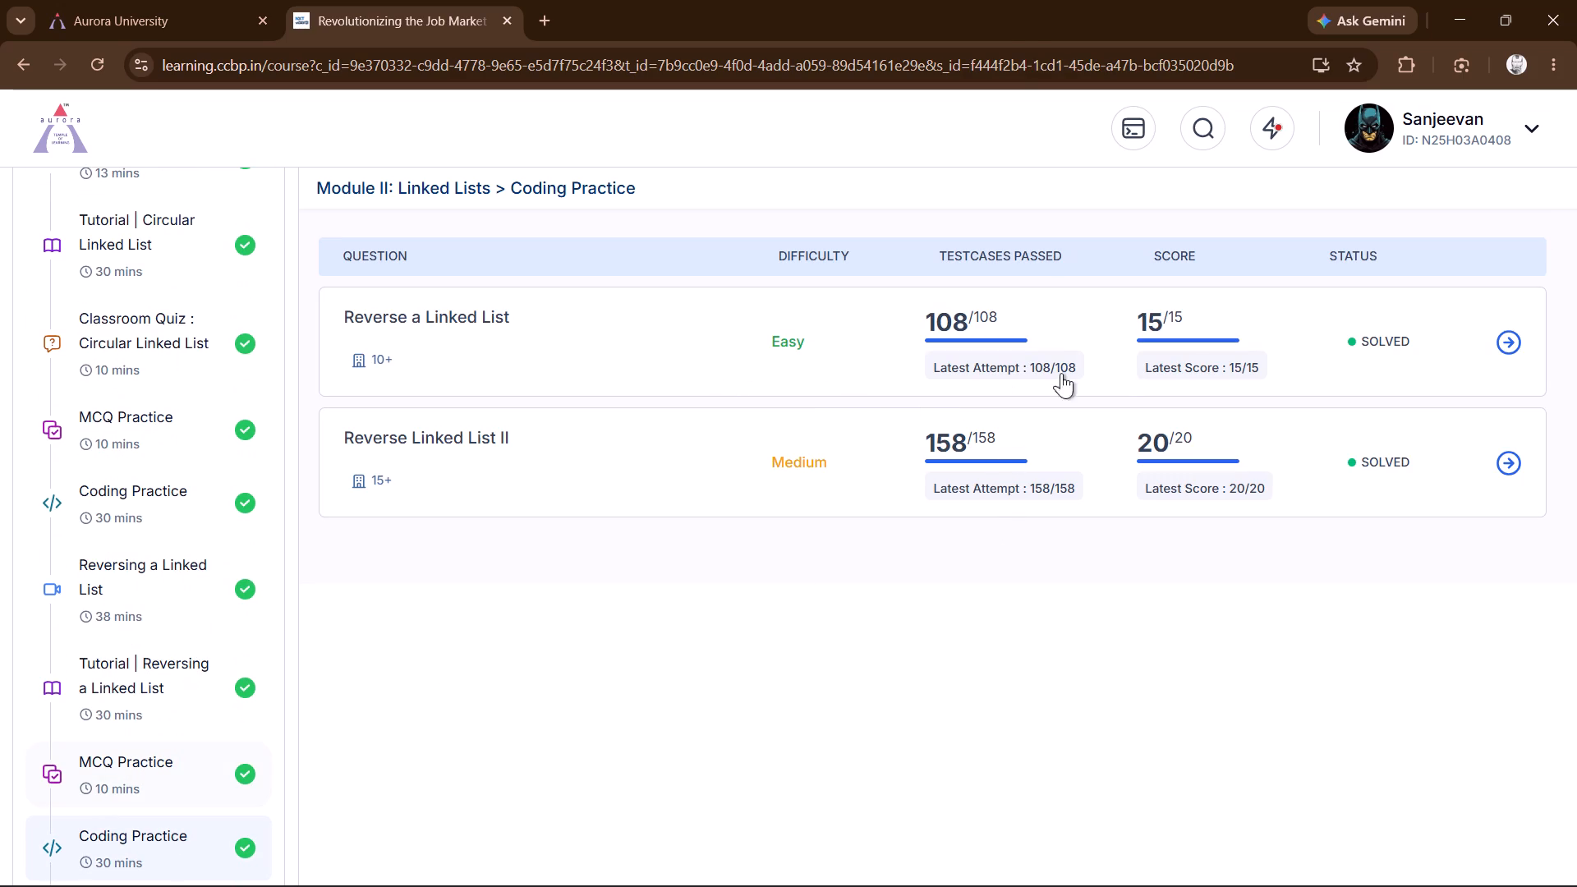
click(1119, 370)
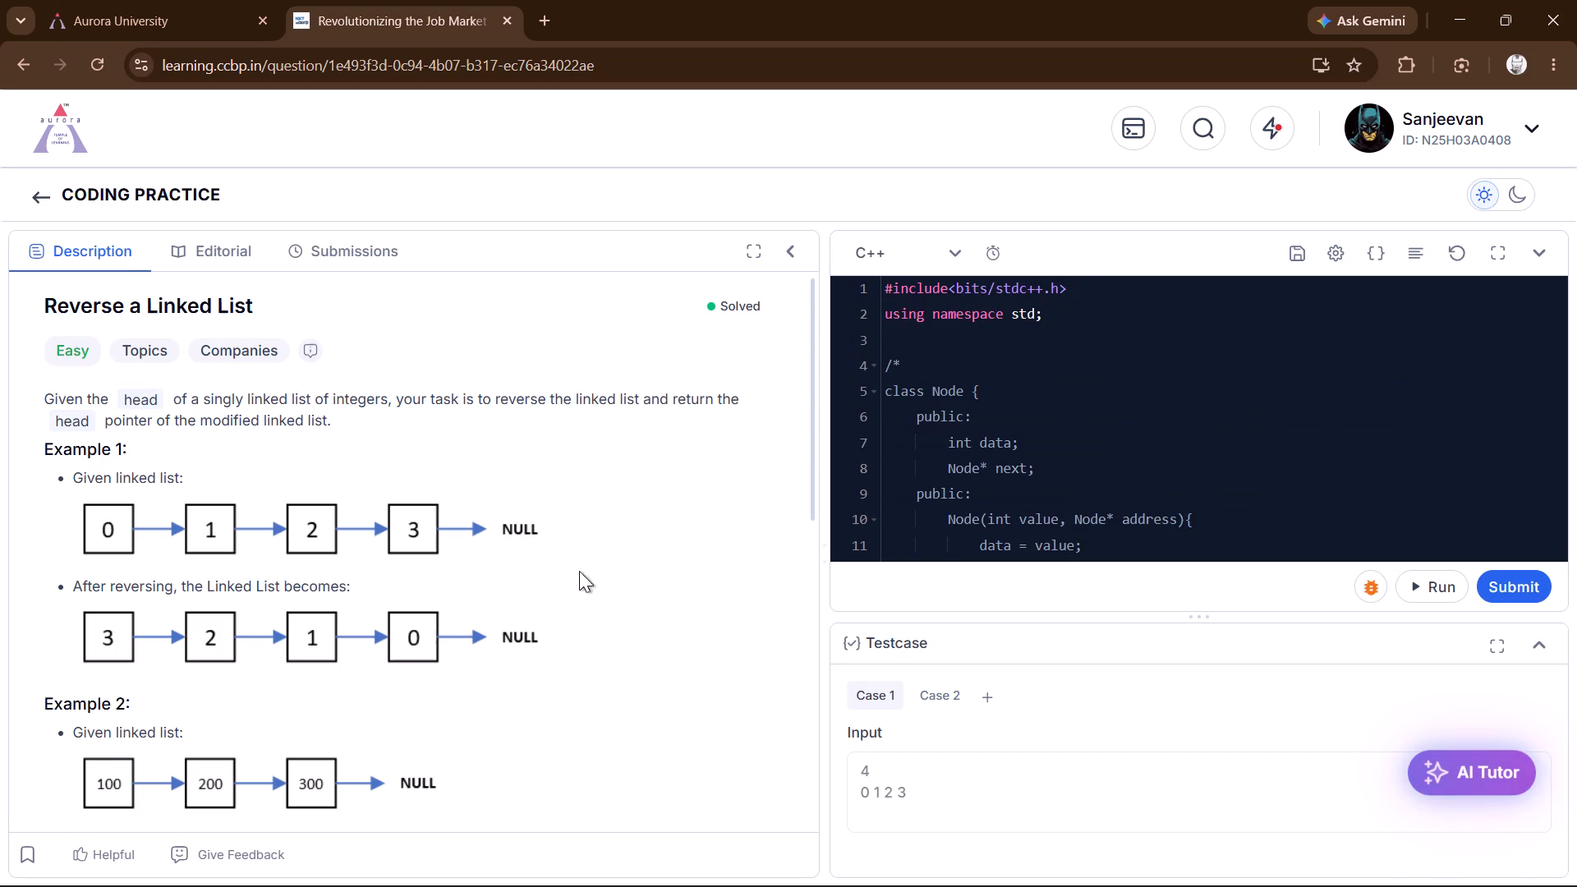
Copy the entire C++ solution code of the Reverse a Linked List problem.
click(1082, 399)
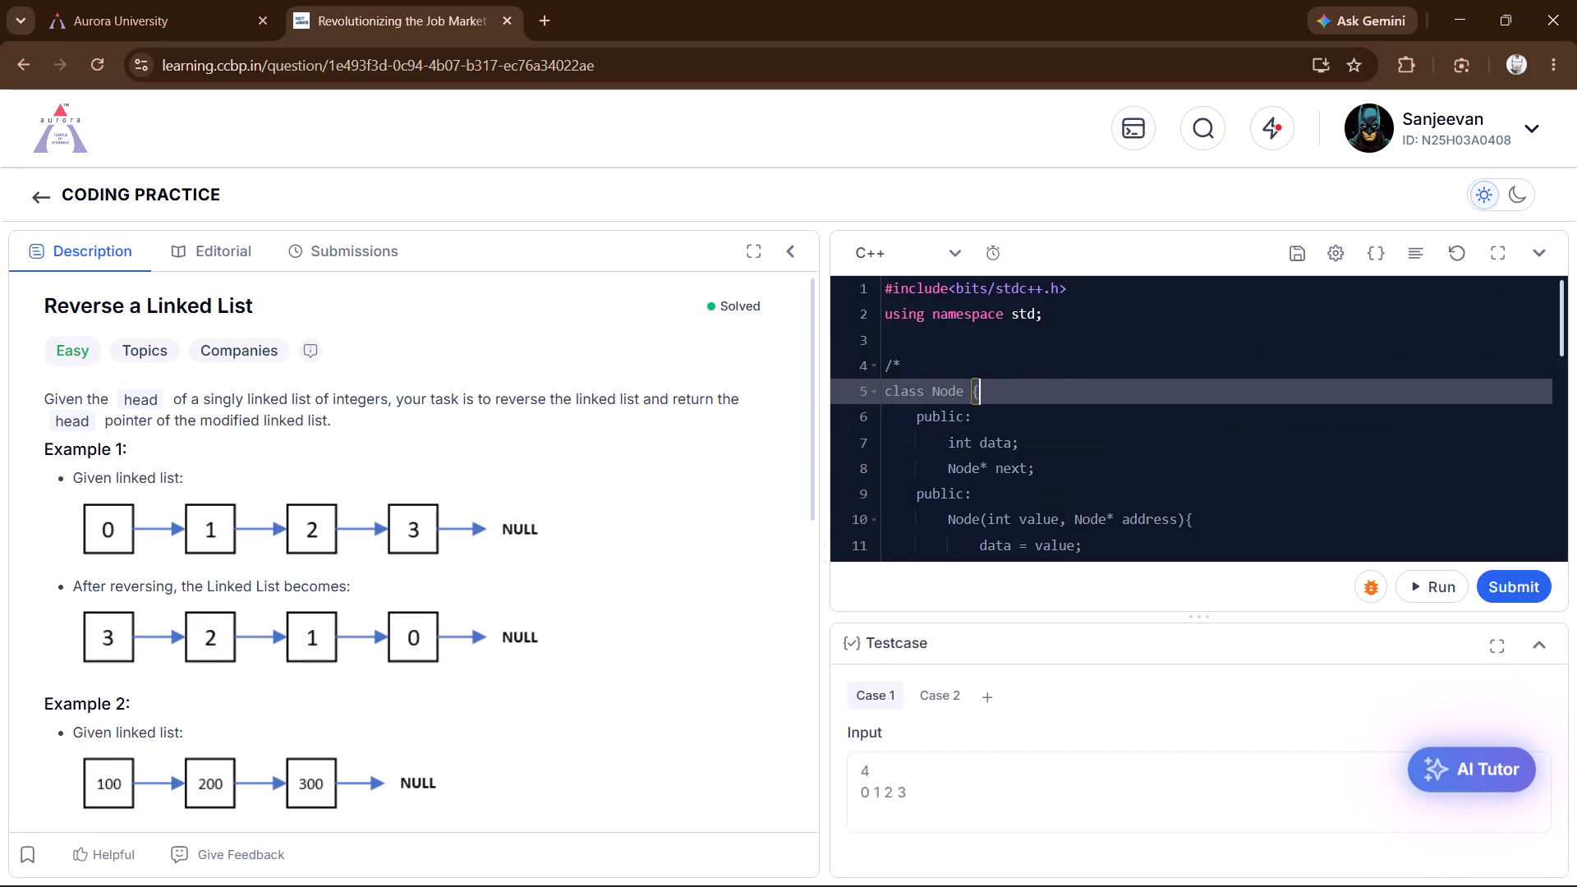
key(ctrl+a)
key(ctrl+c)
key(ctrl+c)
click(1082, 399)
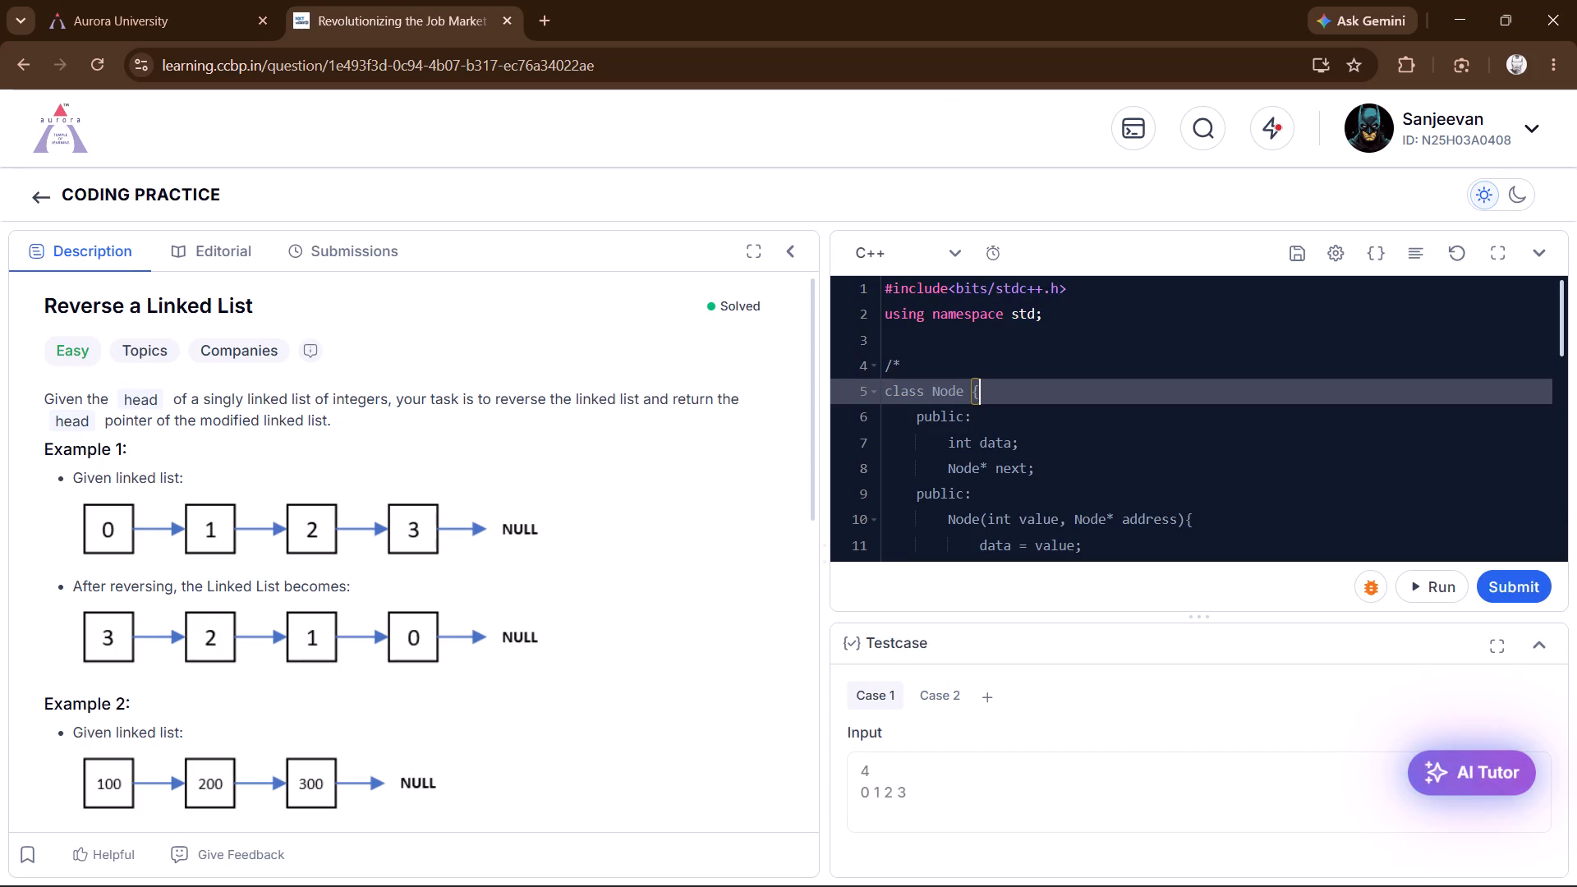
Check the problem page against the report's picture and capture a screenshot of the Reverse a Linked List page without the browser bars.
scroll(521, 537, down, 4)
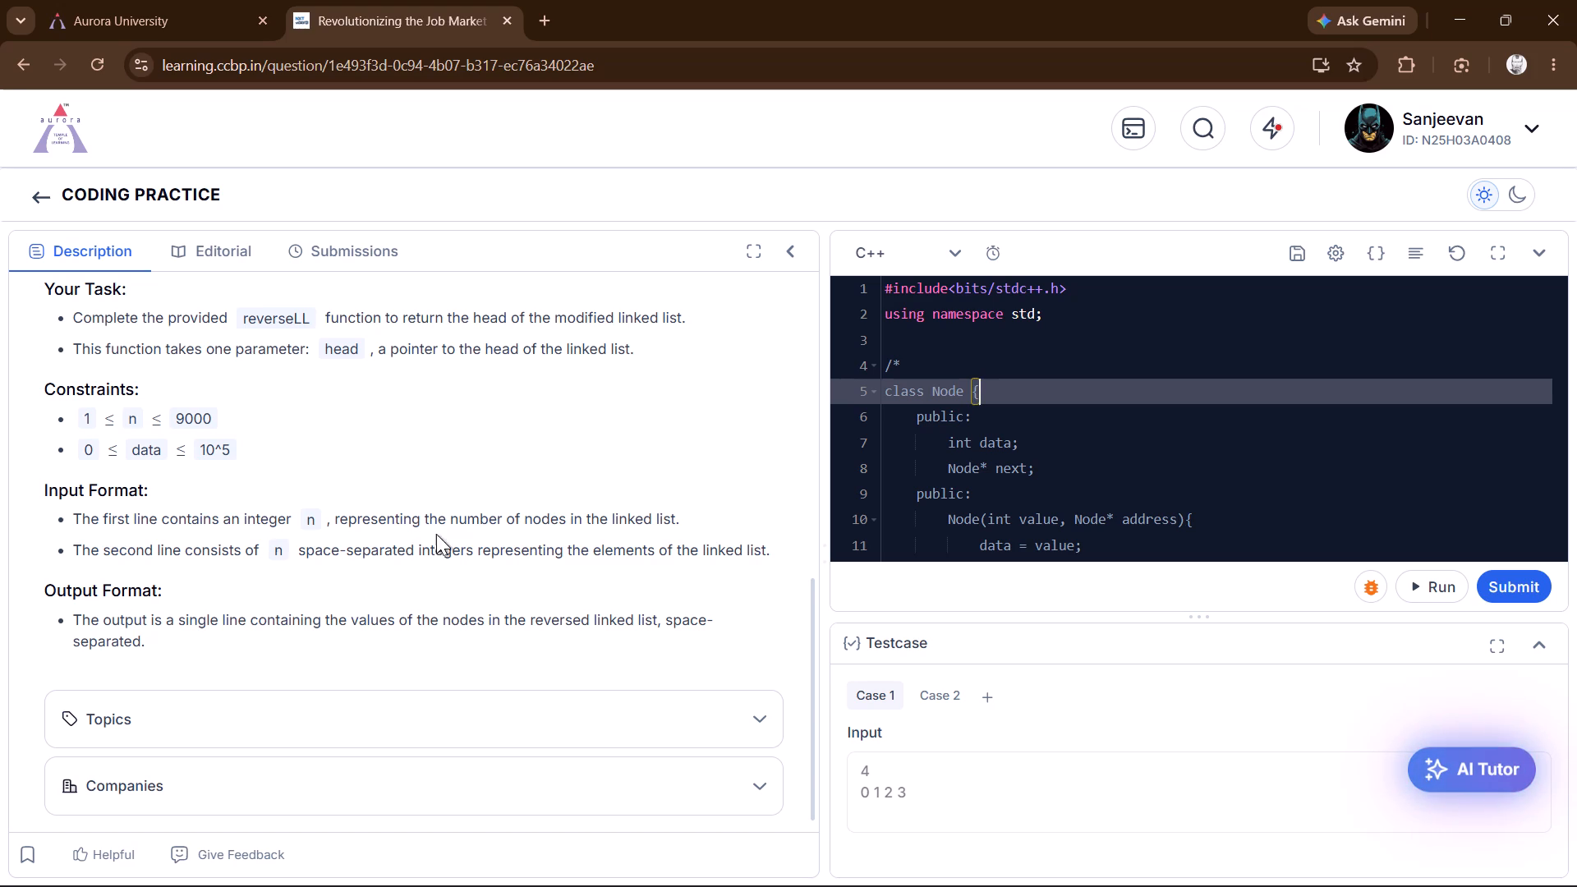
scroll(230, 541, up, 5)
scroll(1032, 373, down, 4)
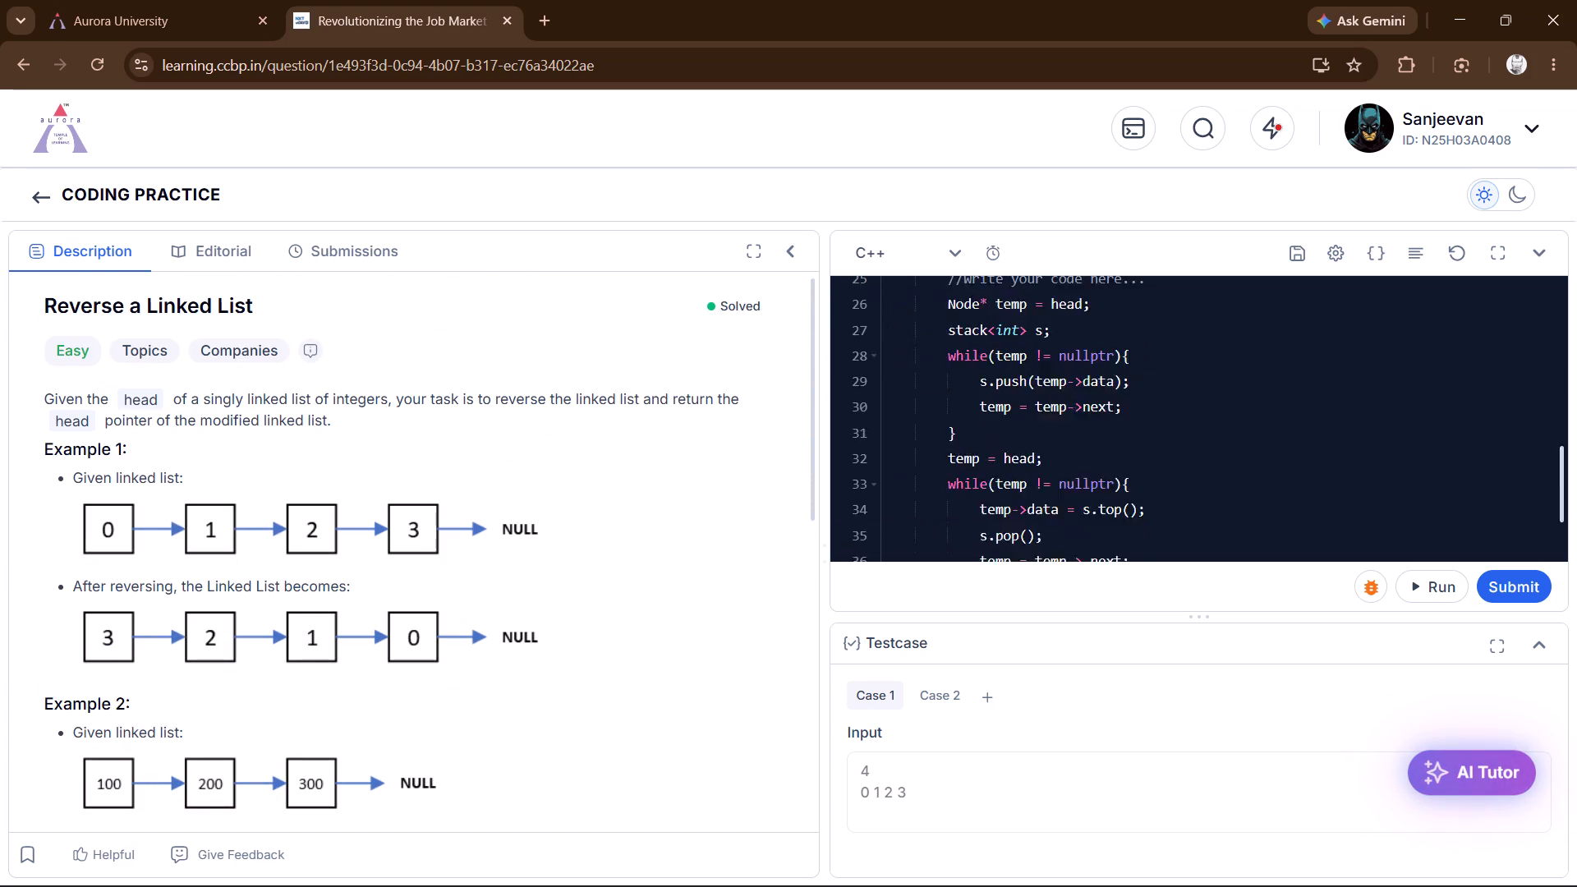
scroll(1032, 373, down, 3)
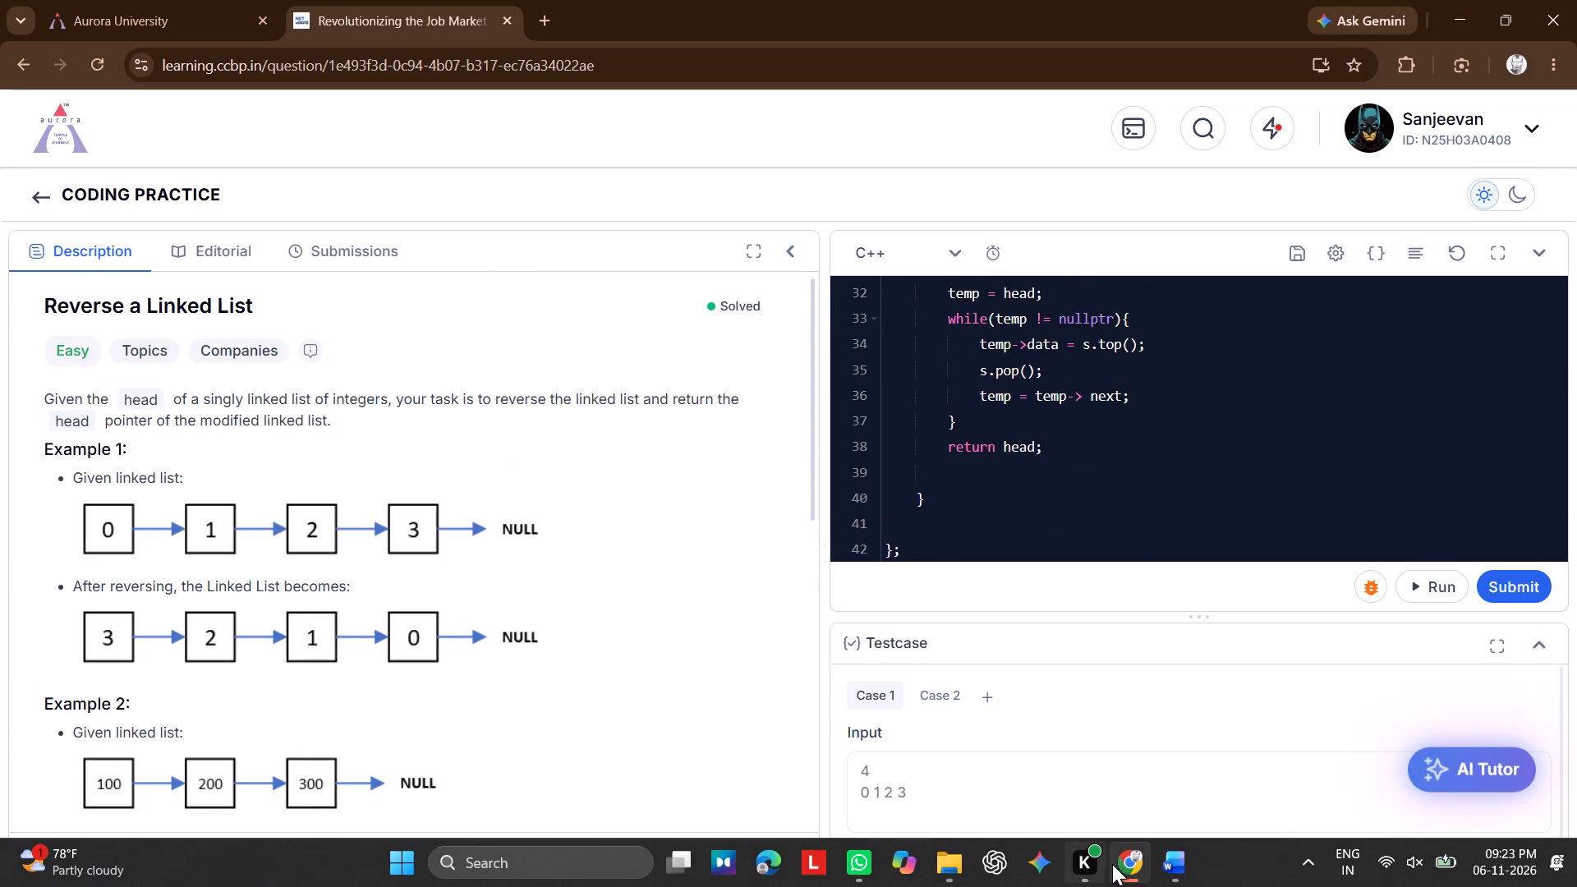
click(1162, 868)
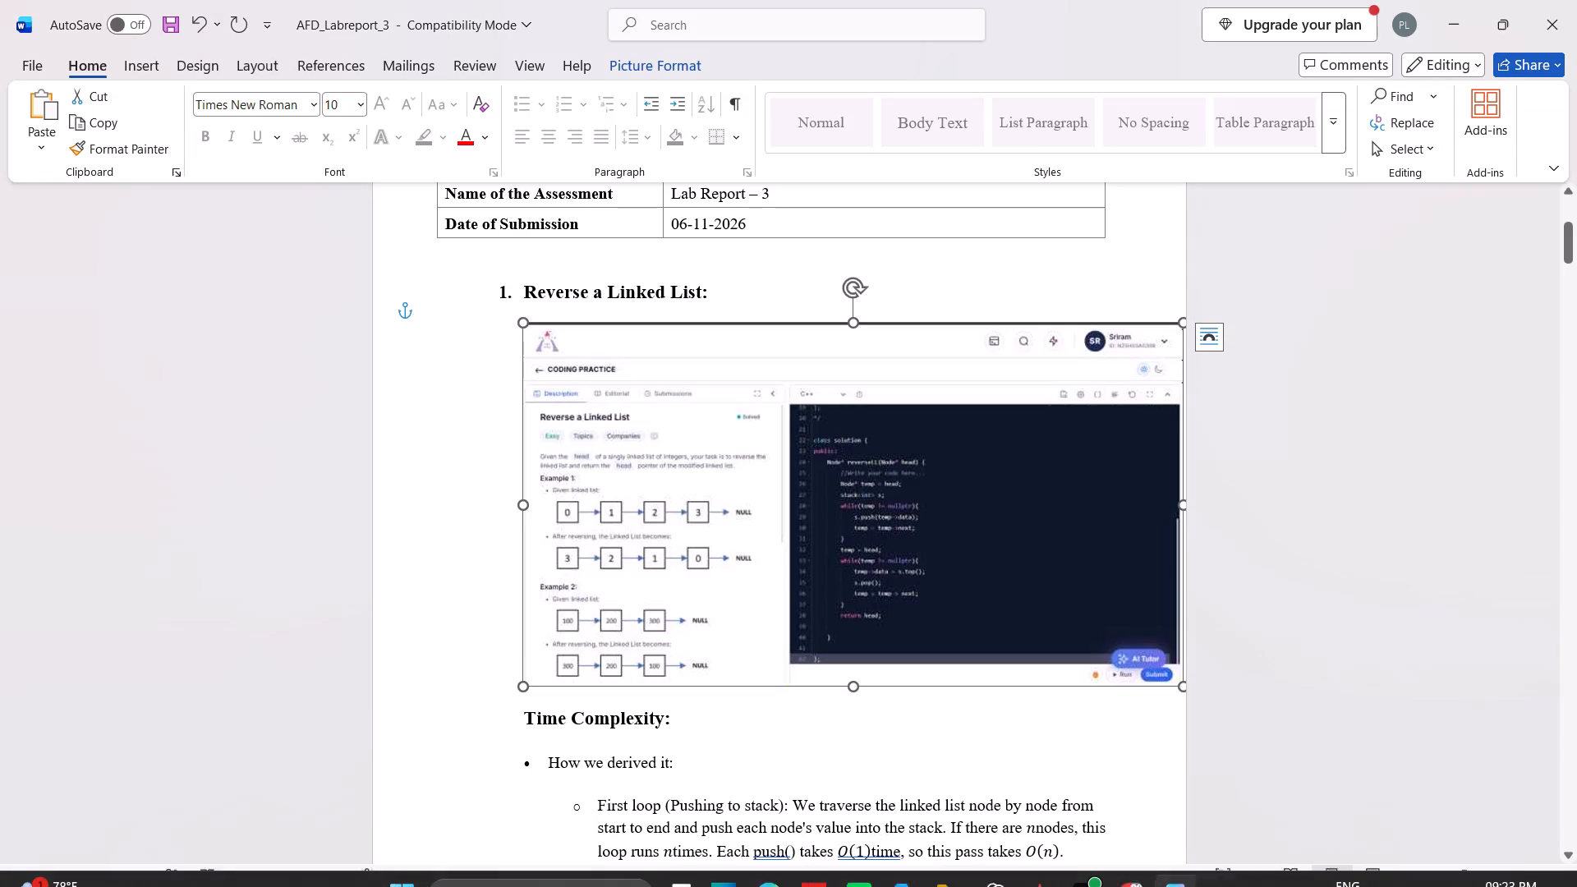
click(1119, 871)
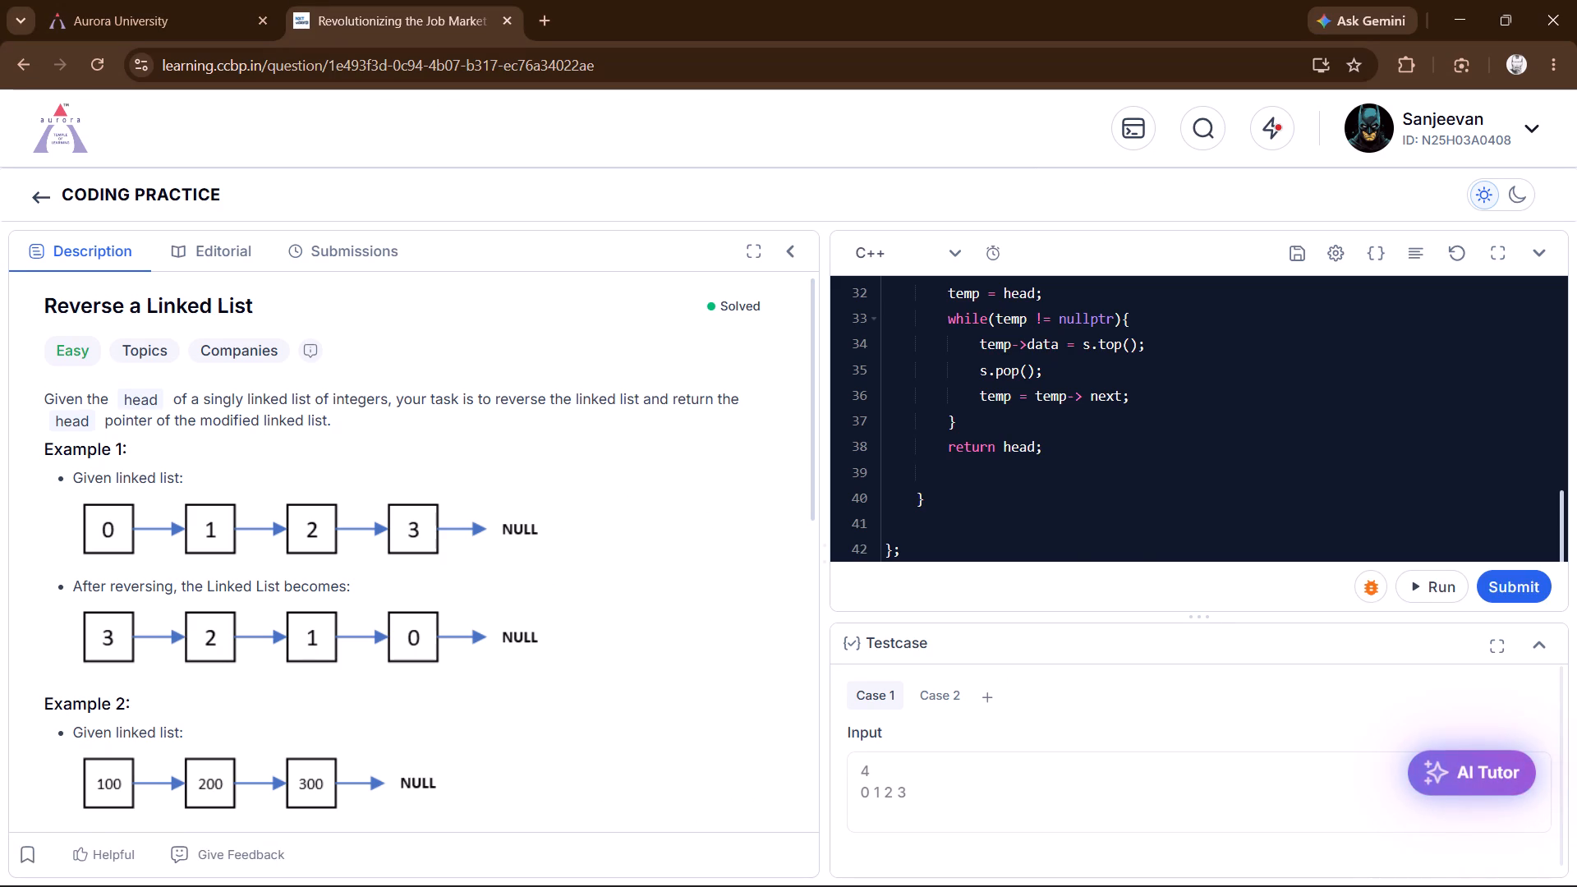
scroll(1023, 443, up, 12)
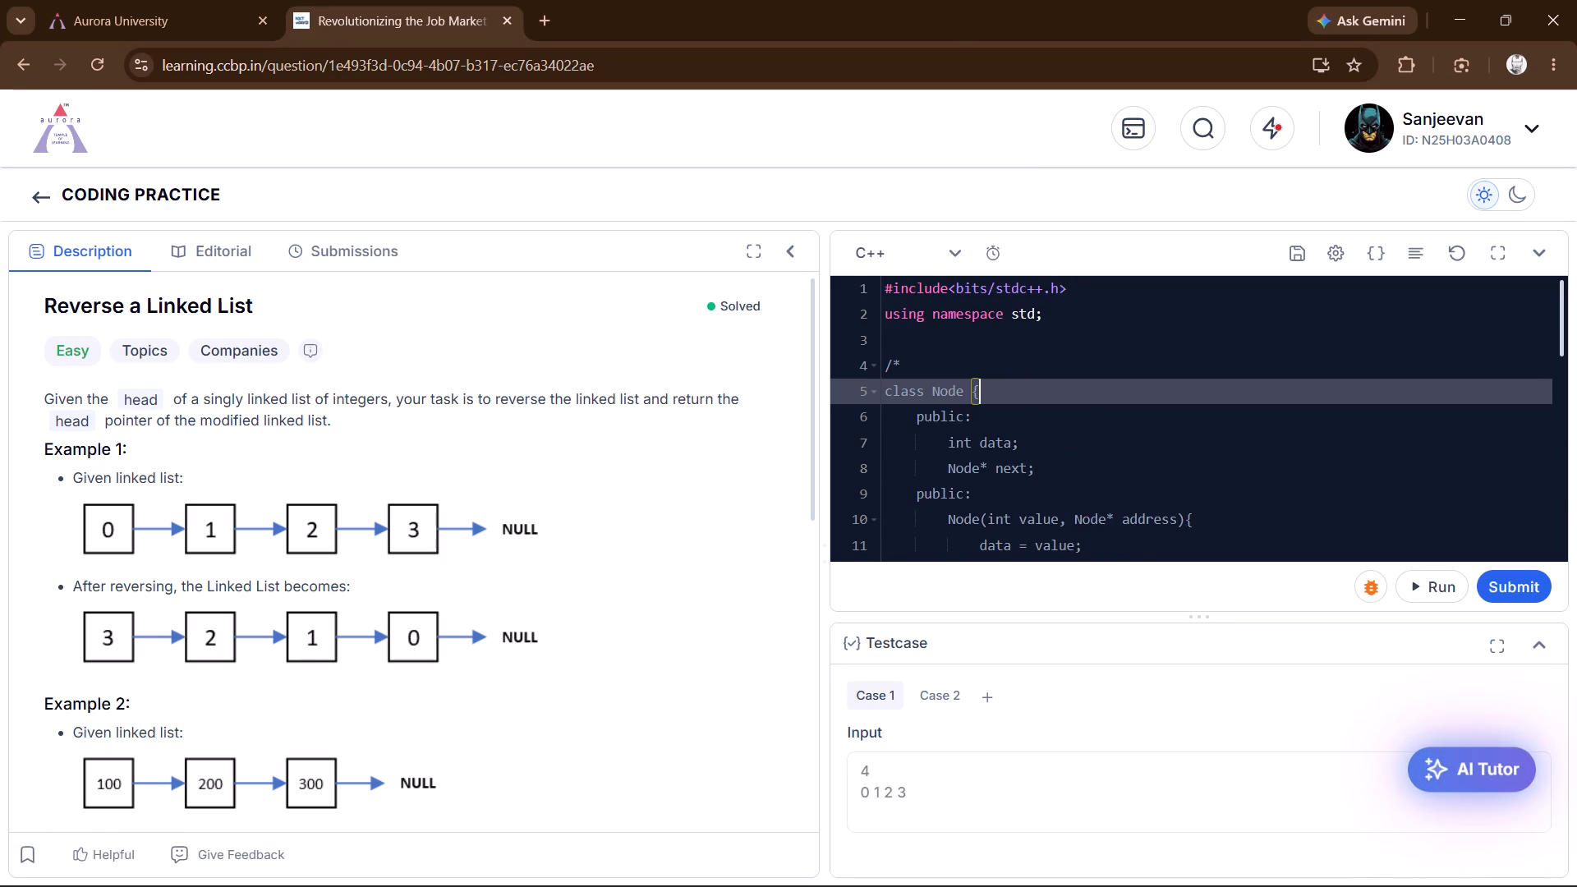
key(shift+super+s)
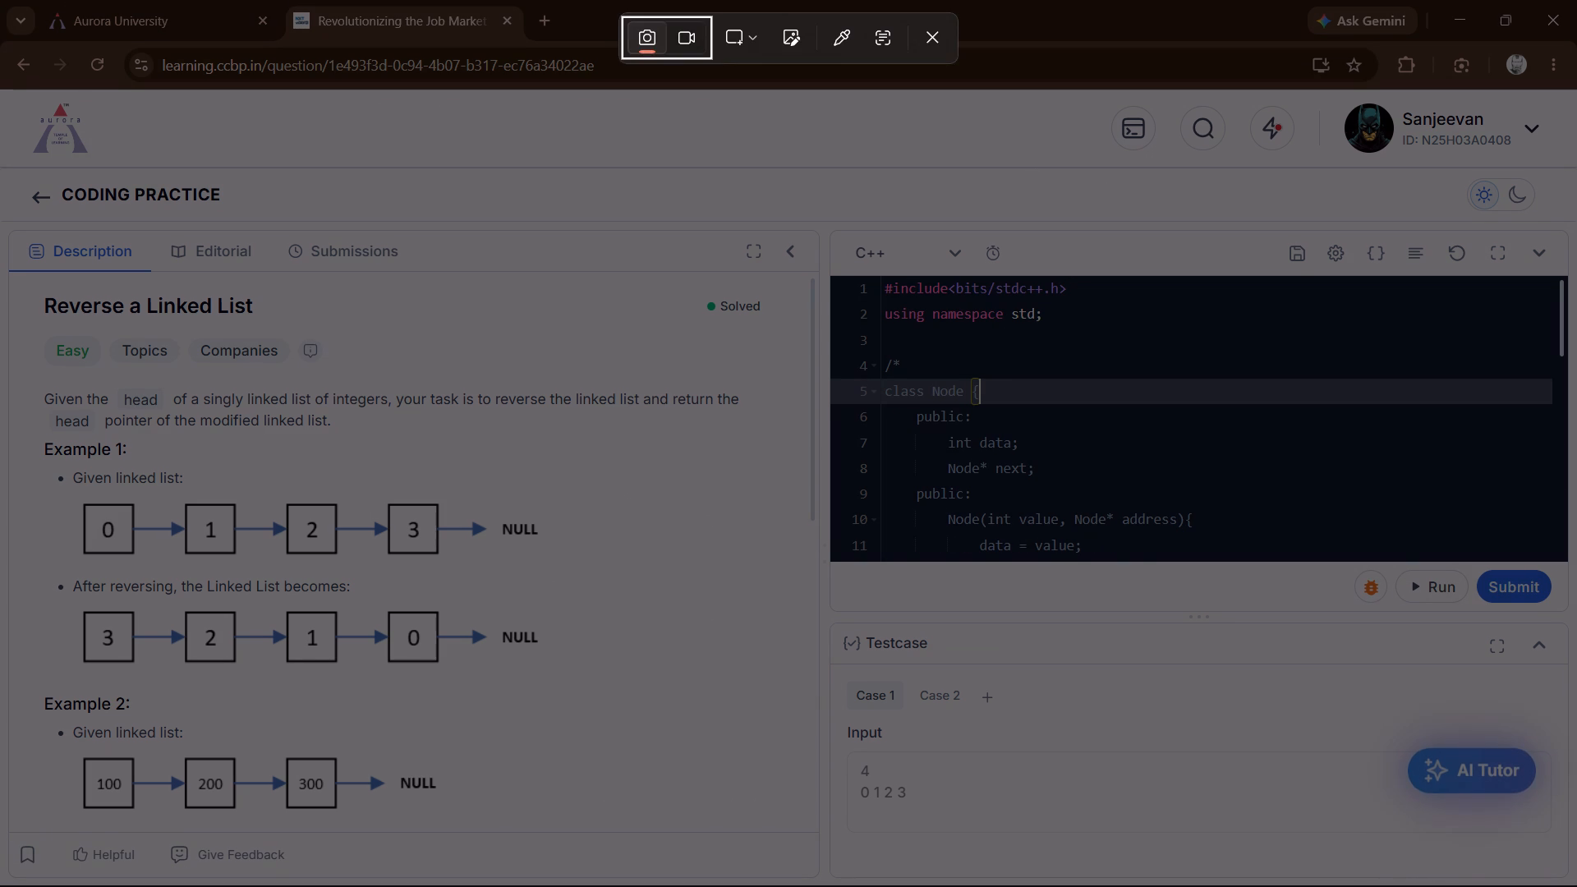
drag(2, 86, 1570, 886)
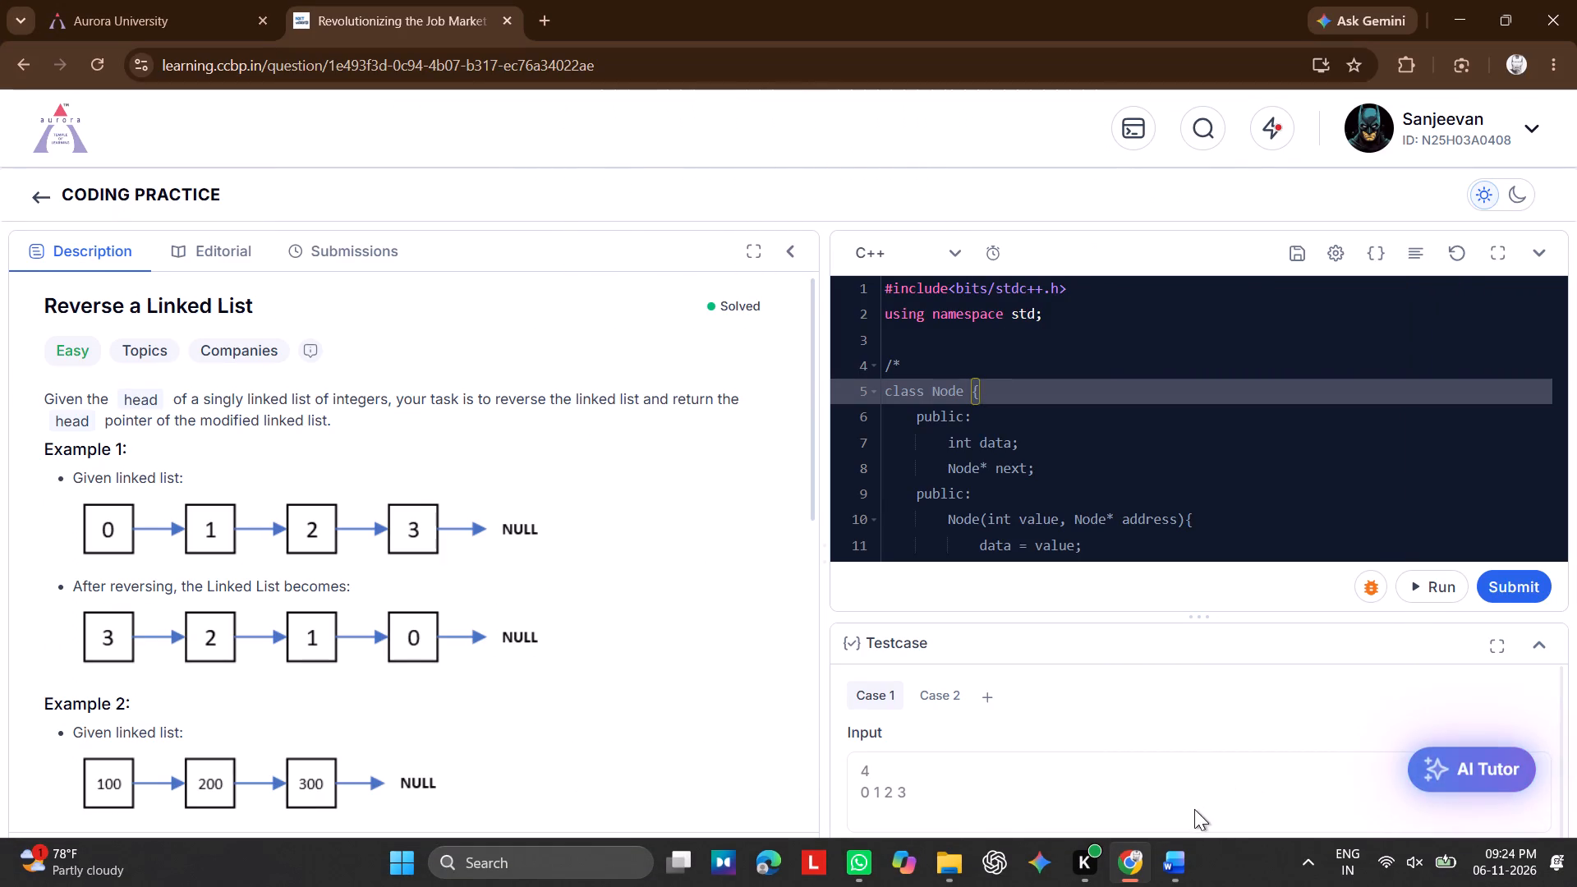
Switch to Word and replace the picture under the Reverse a Linked List heading with the captured screenshot.
click(1188, 883)
click(802, 568)
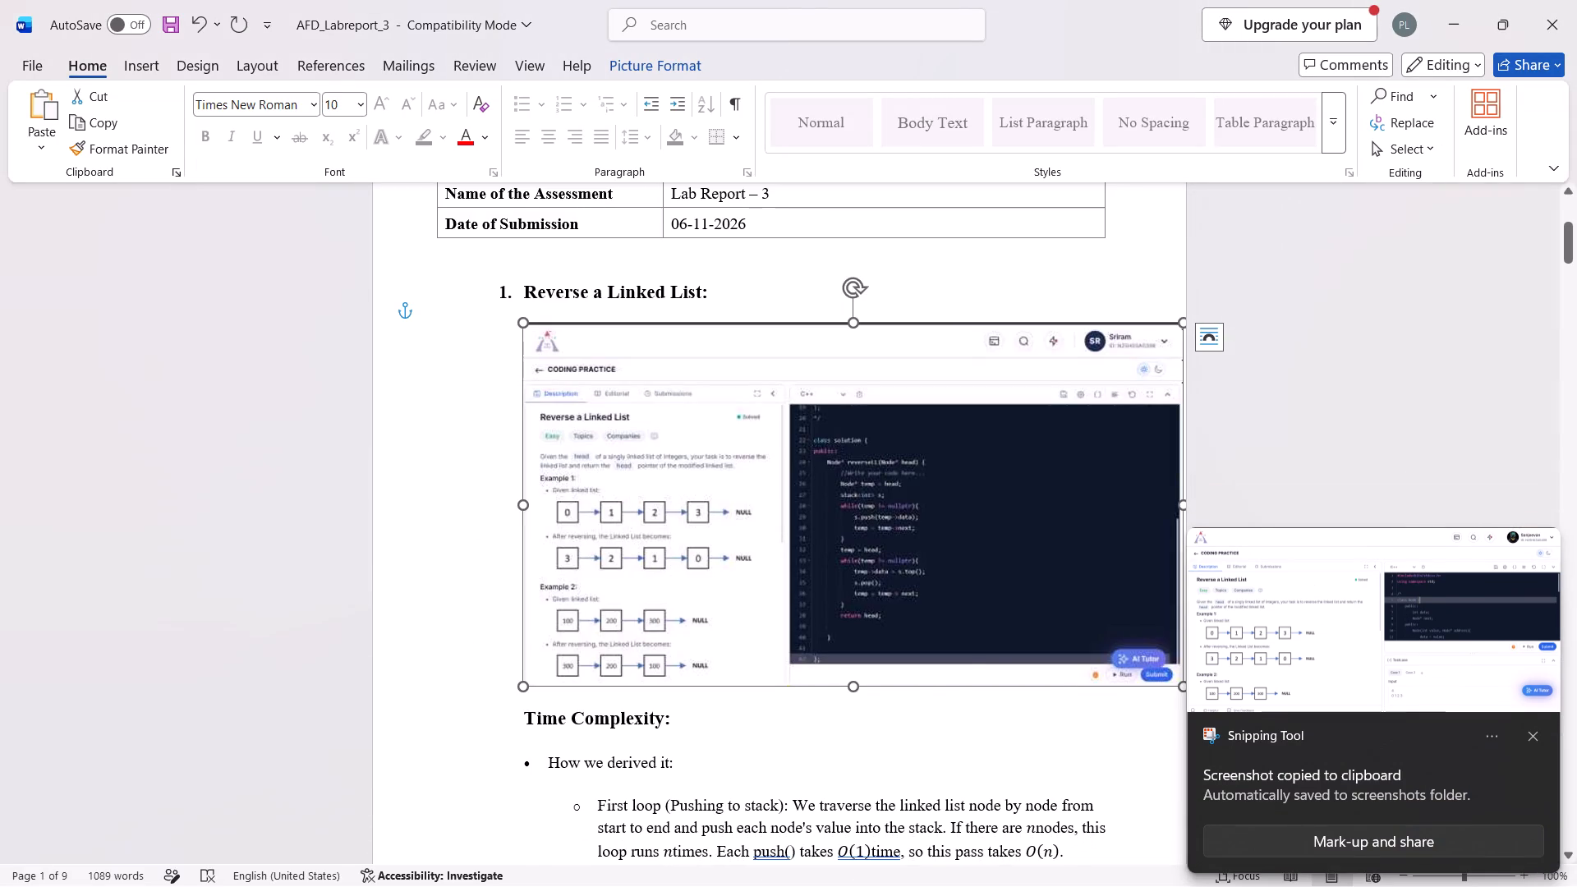
key(Delete)
key(ctrl+v)
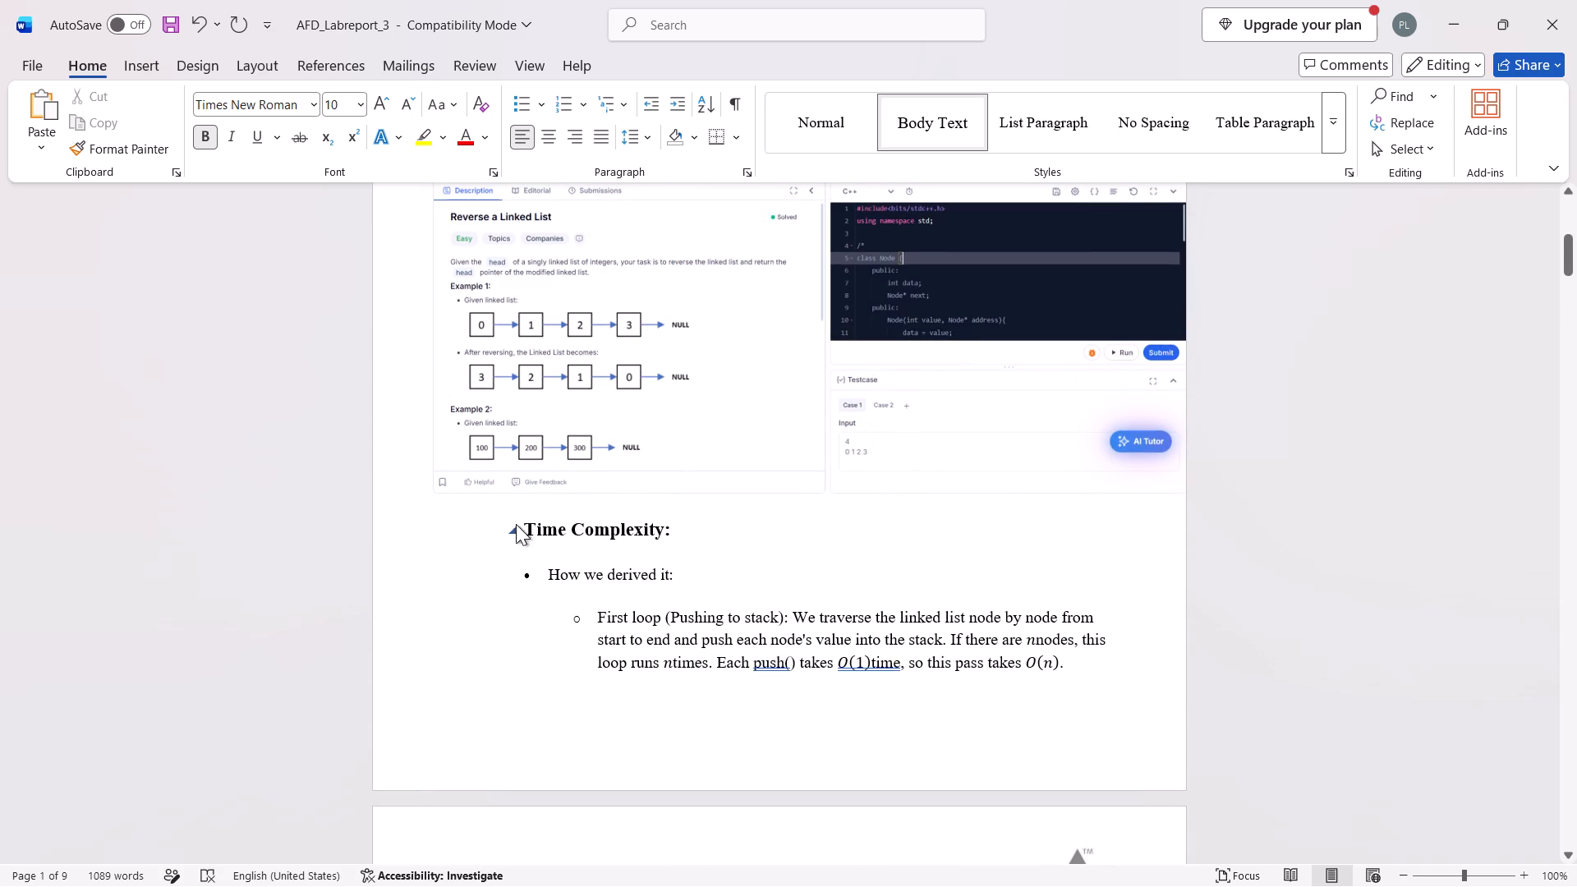
Copy the report's Reverse a Linked List analysis, from the Time Complexity heading through the Final Space Complexity line.
drag(522, 524, 647, 765)
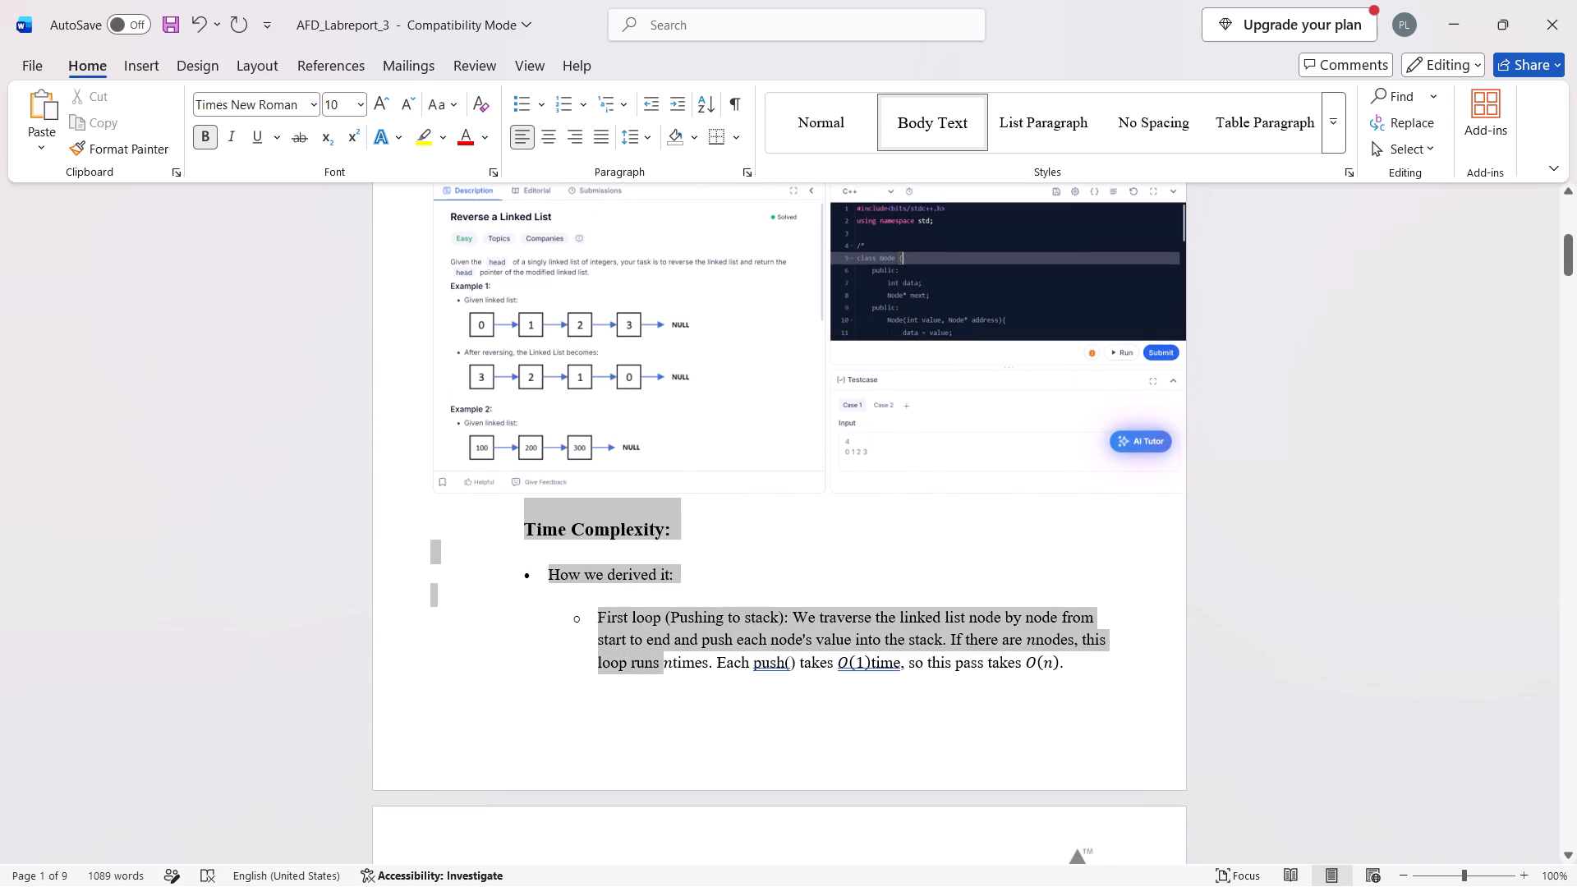
drag(647, 765, 669, 880)
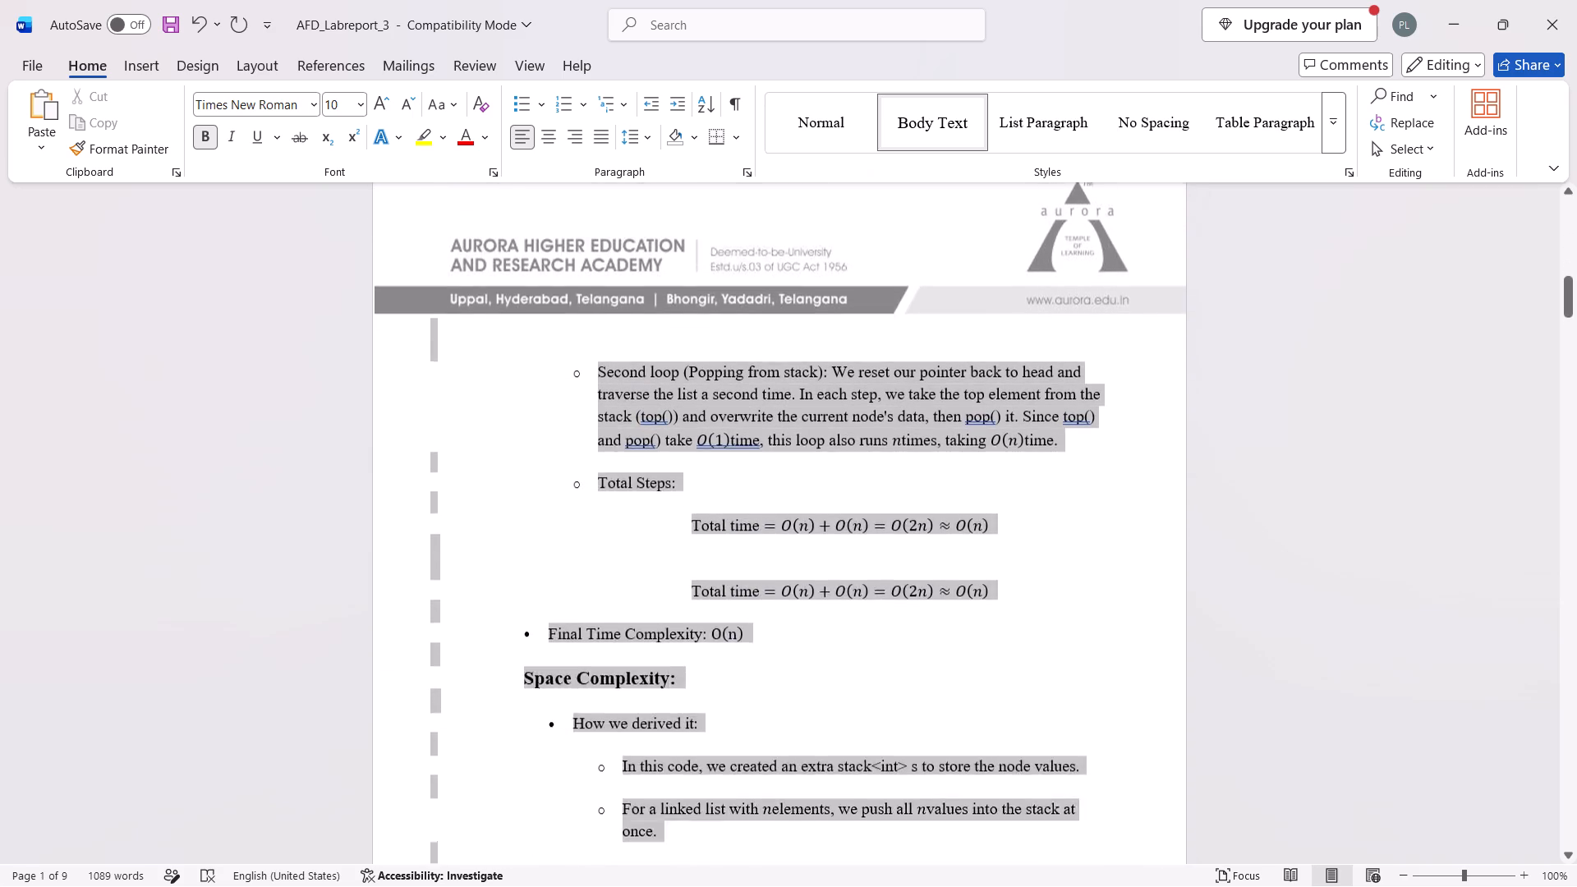
drag(669, 880, 812, 872)
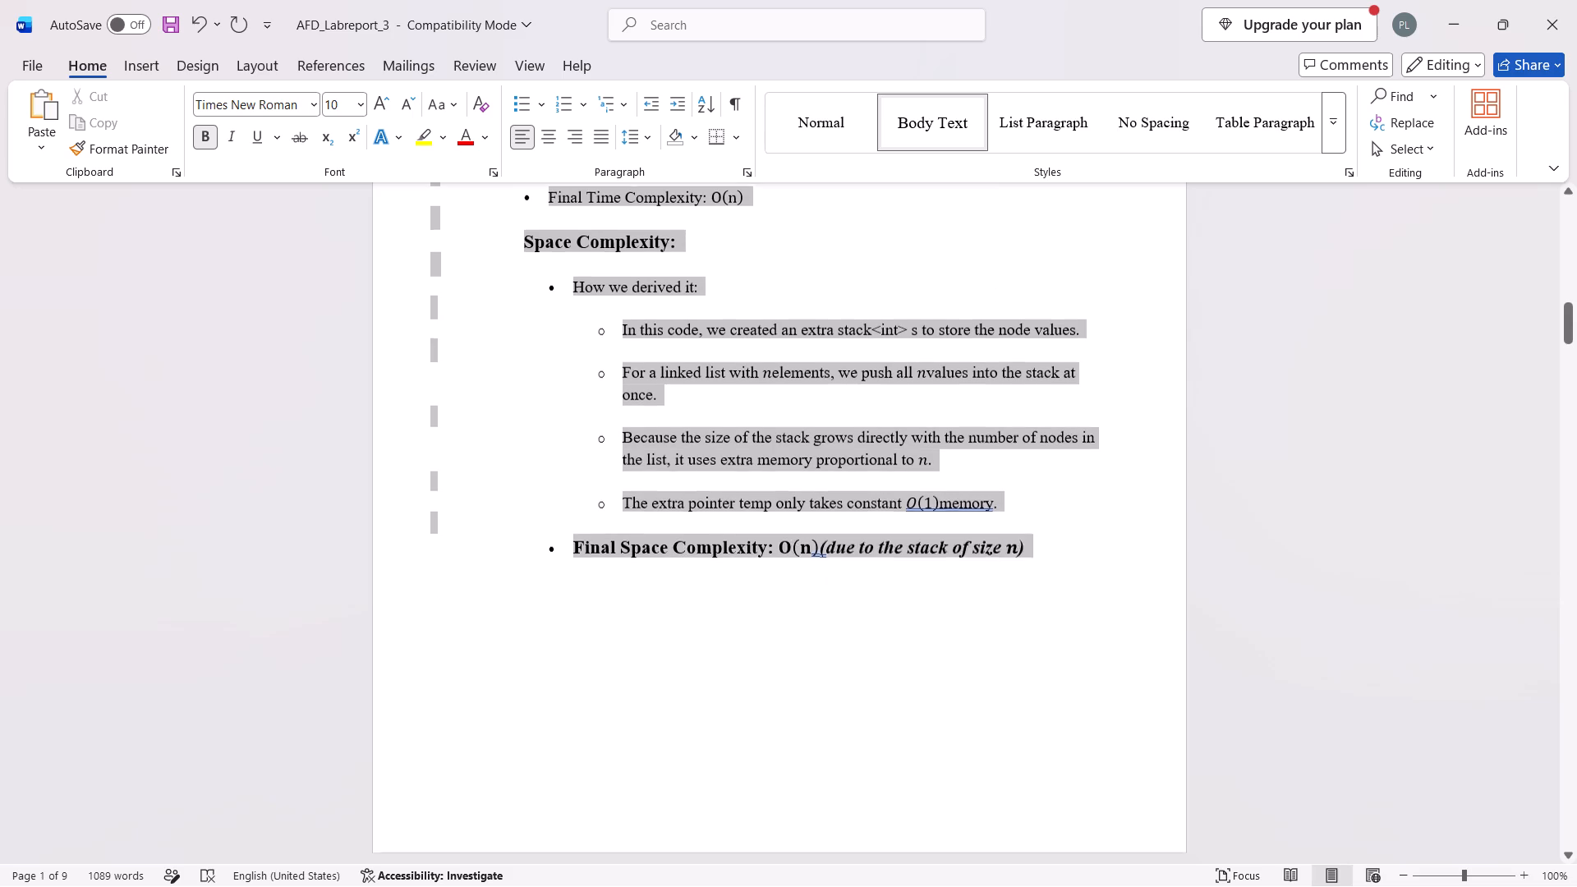
drag(812, 872, 864, 260)
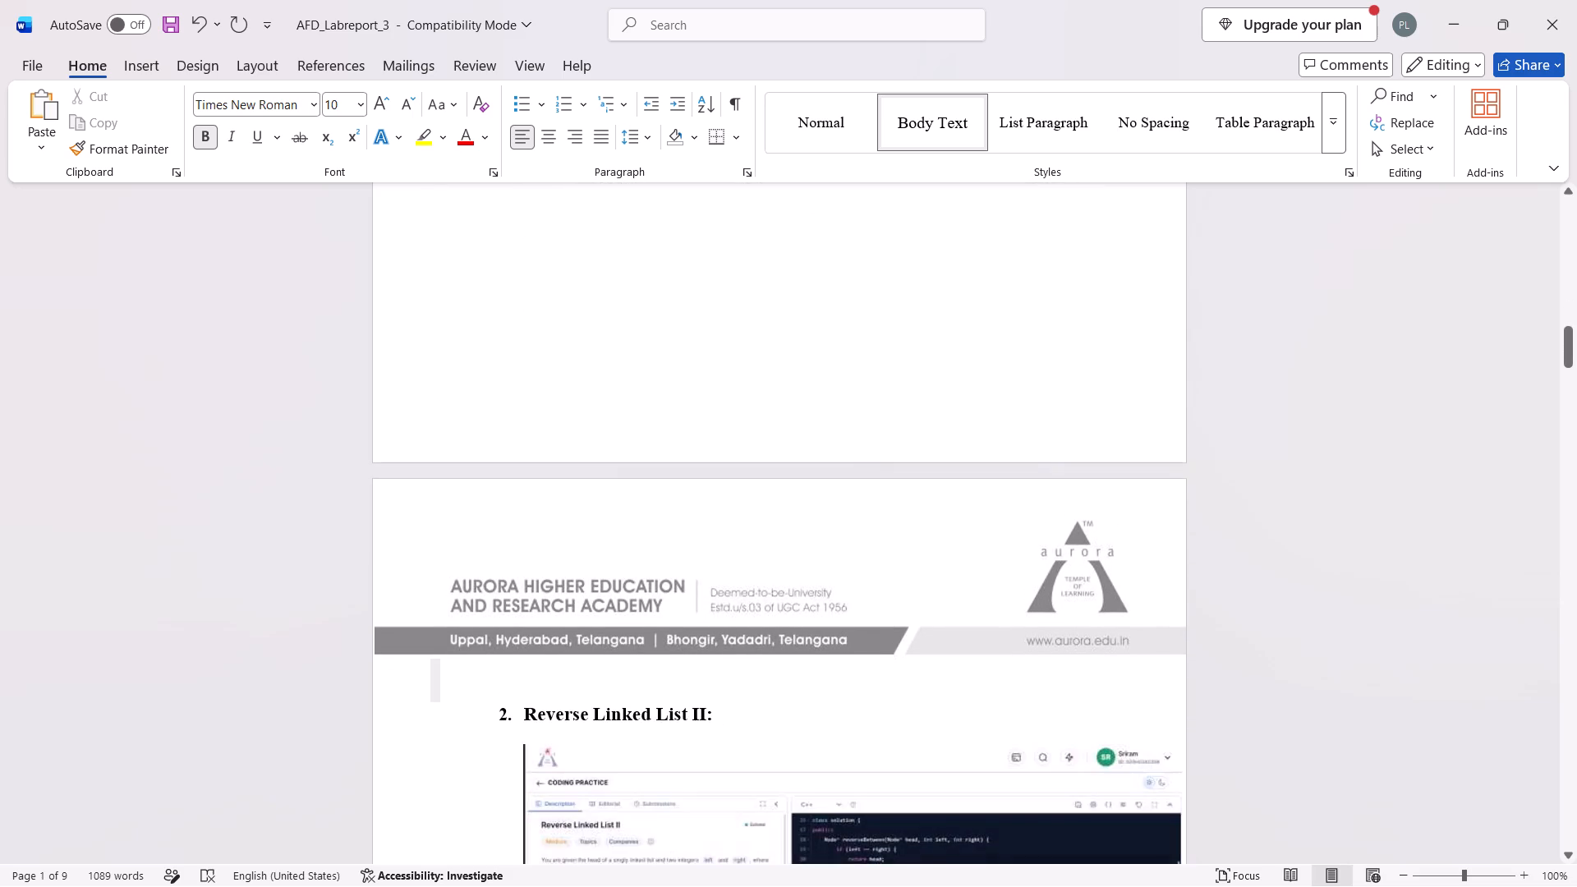
drag(864, 260, 1046, 370)
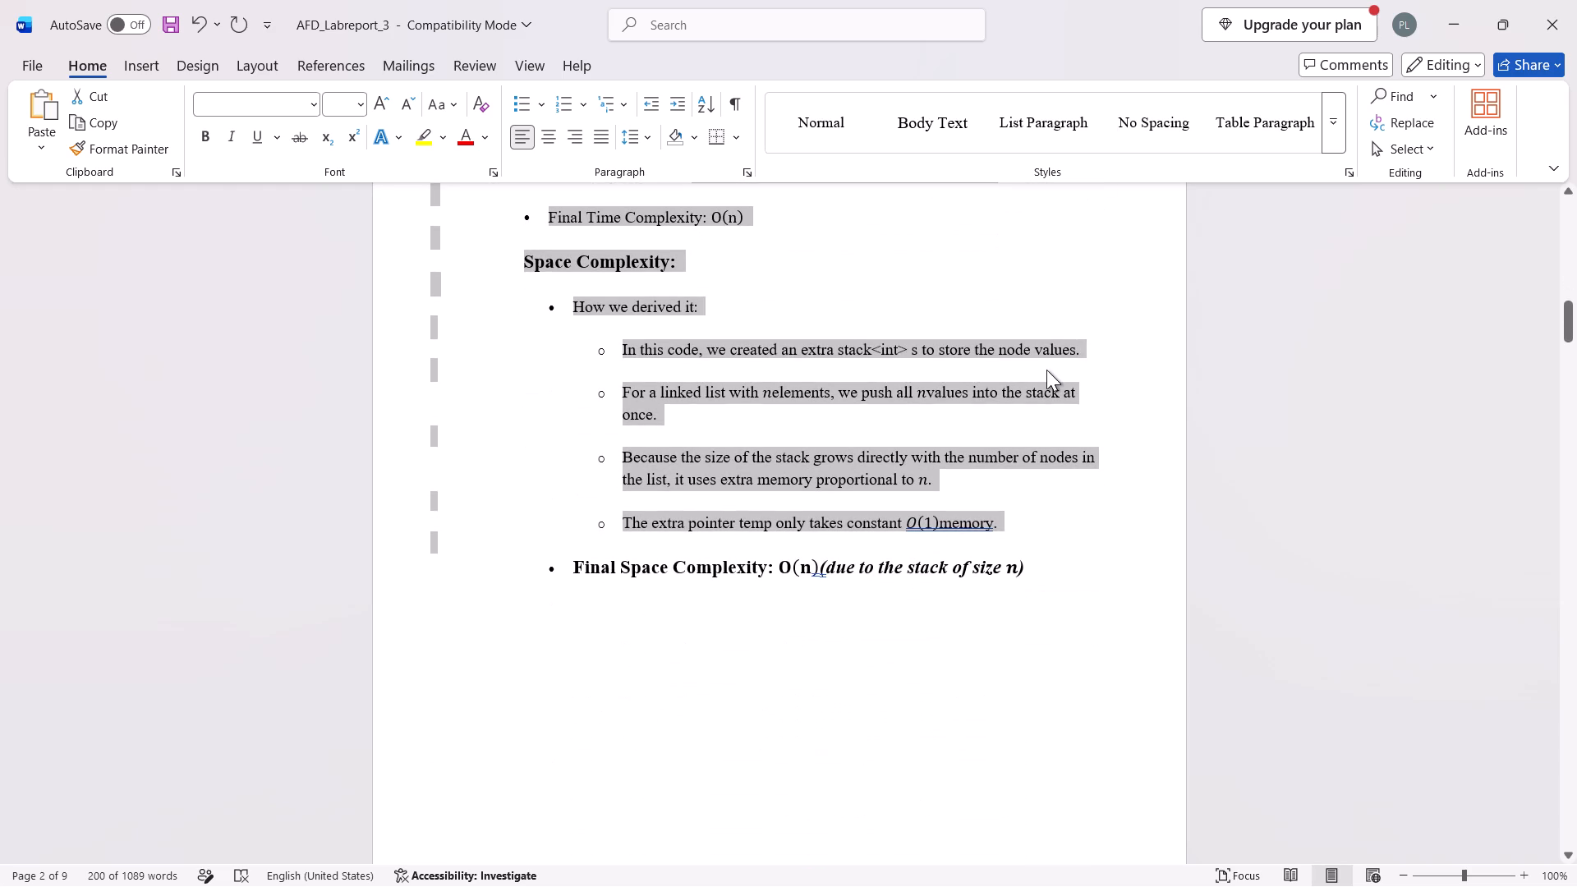
key(shift+Down)
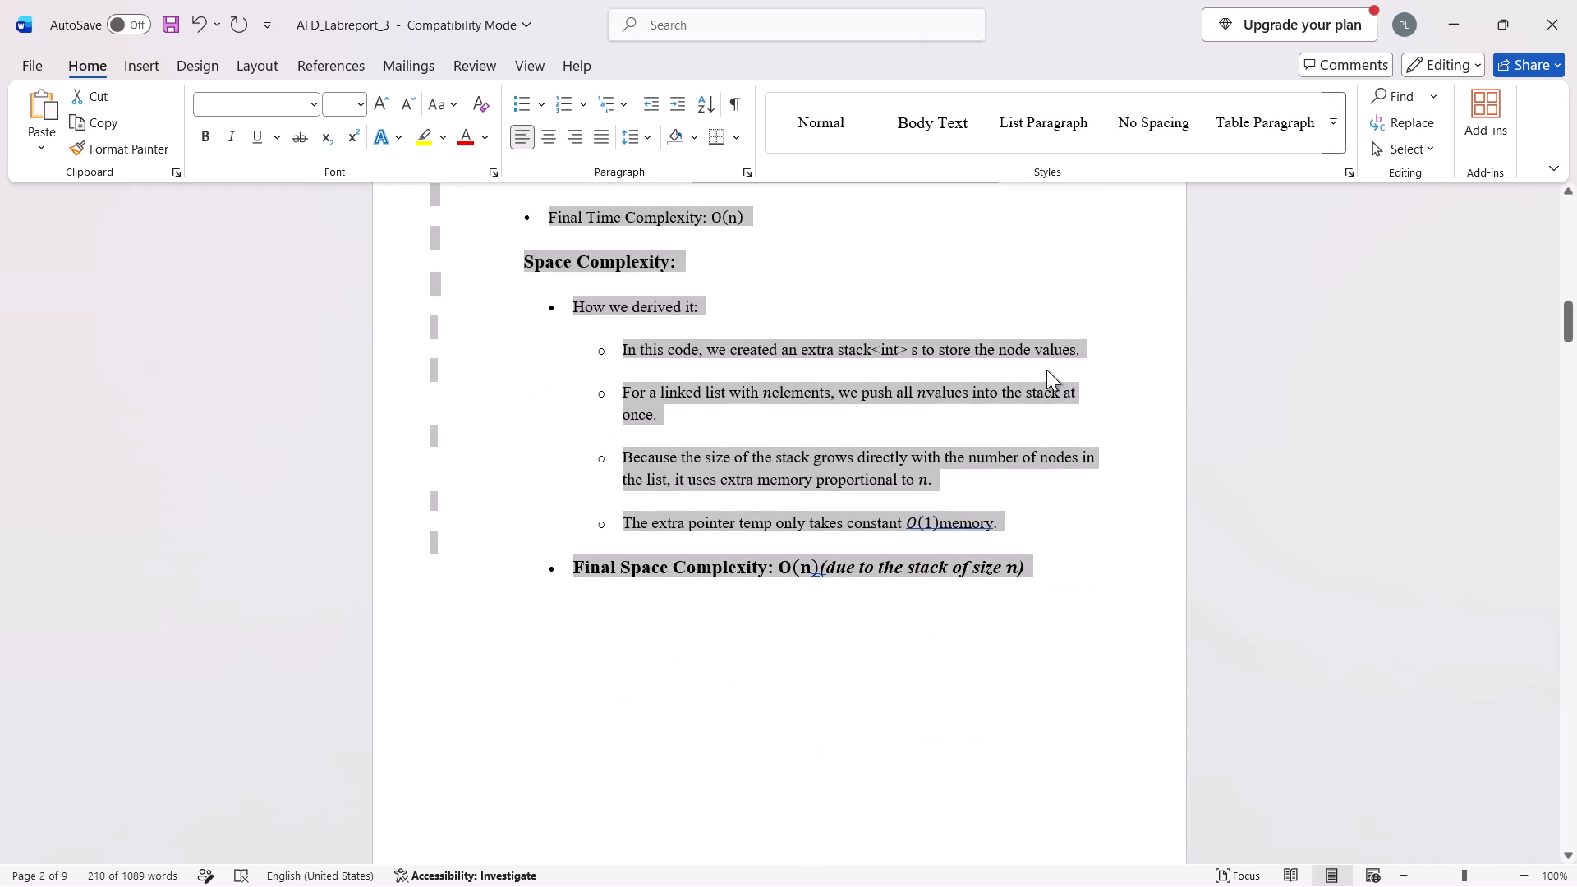
key(ctrl+c)
key(ctrl+c)
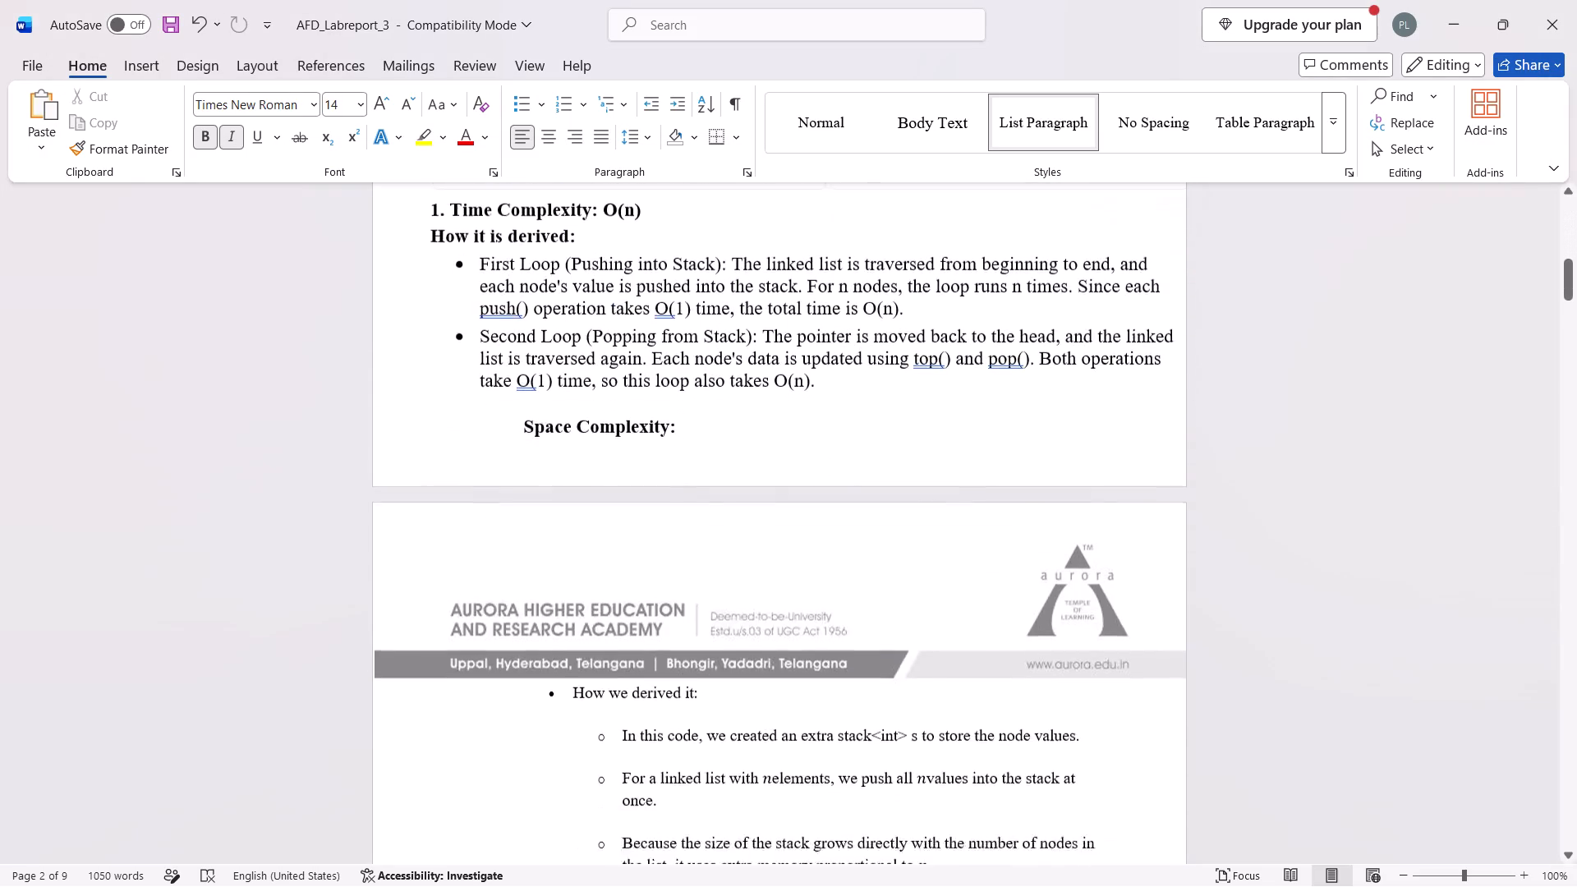
click(506, 215)
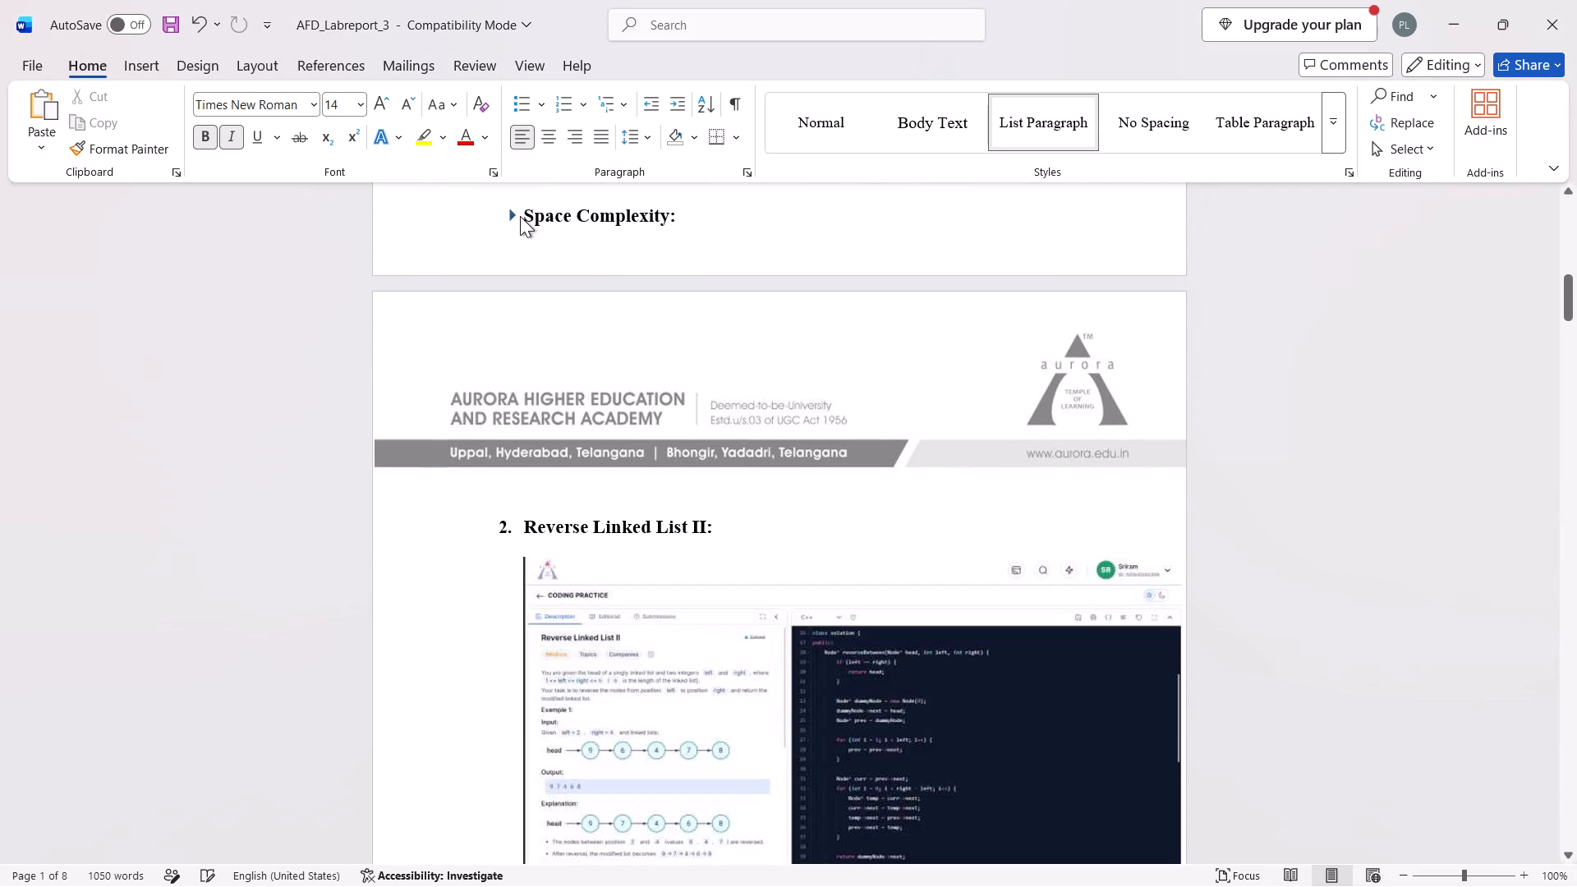
click(520, 216)
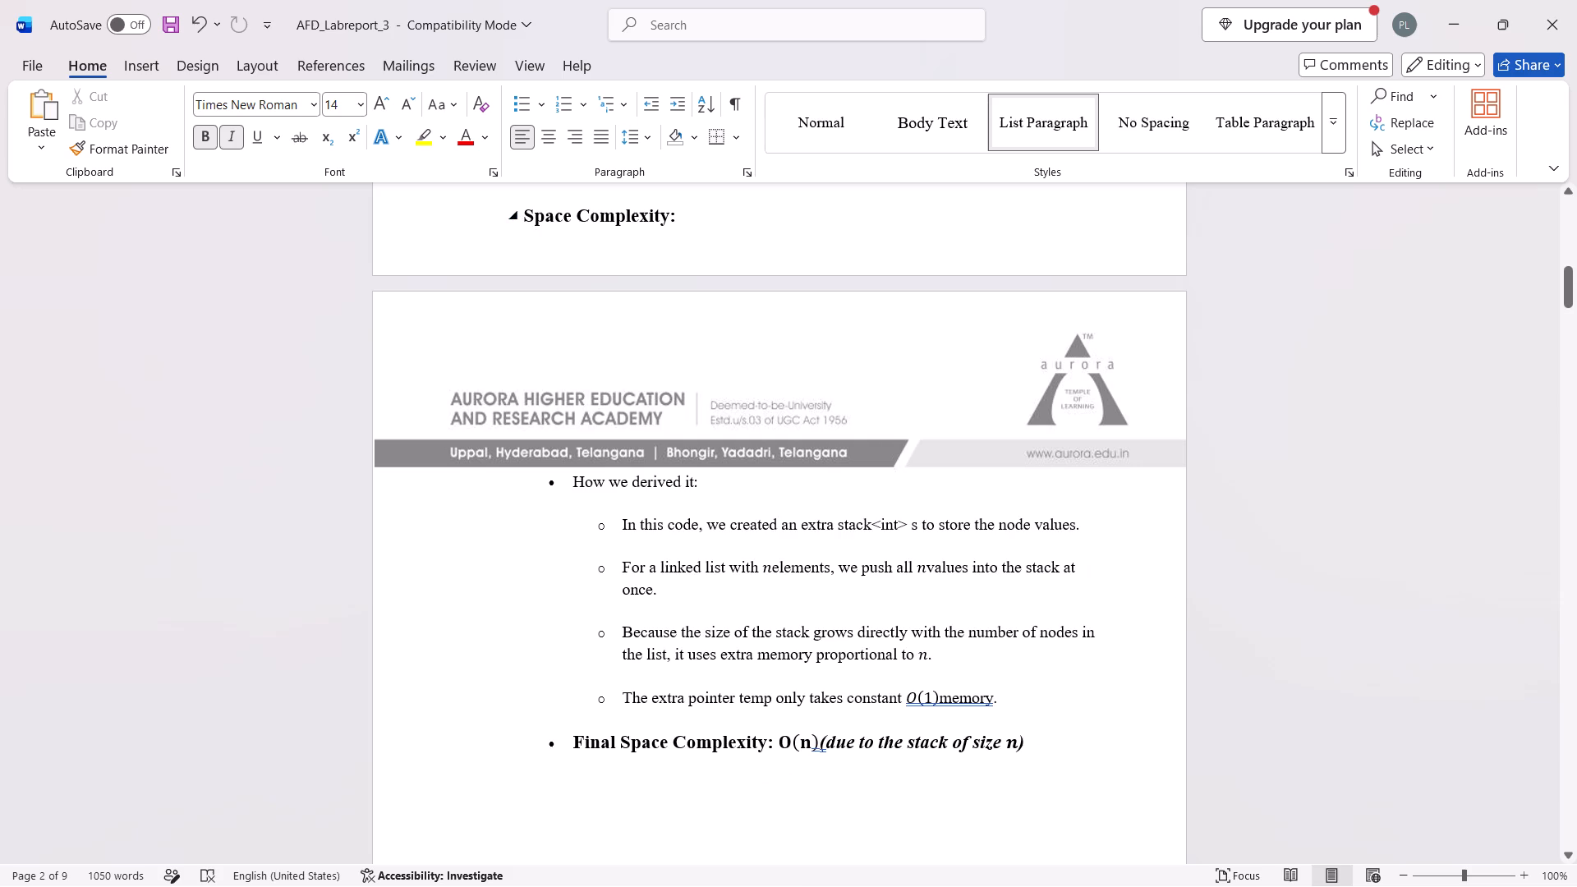
drag(522, 210, 1054, 751)
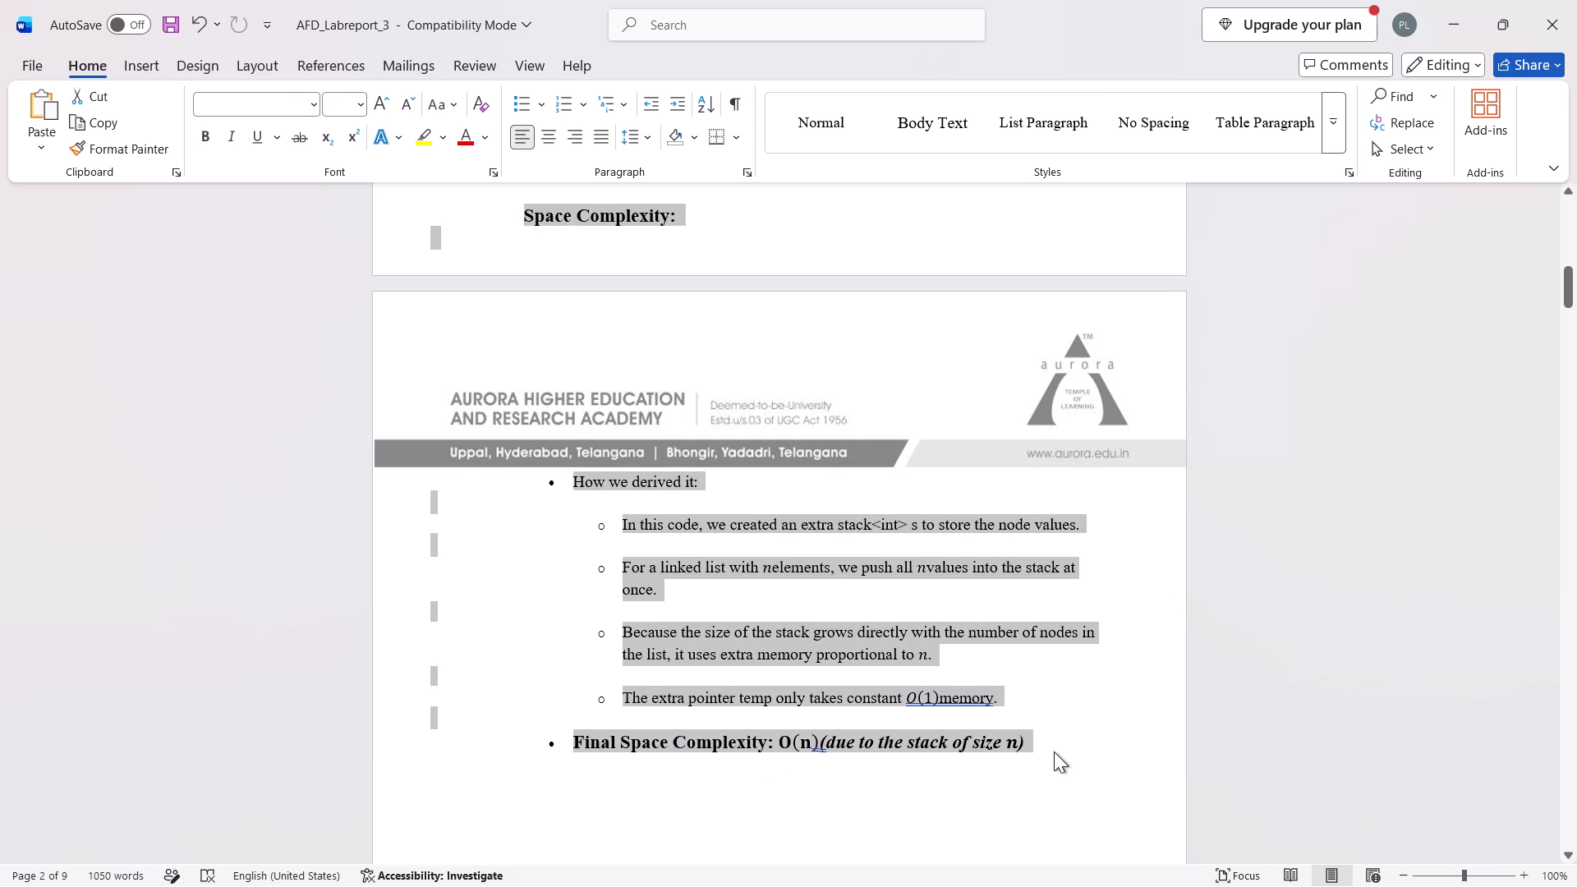
key(ctrl+v)
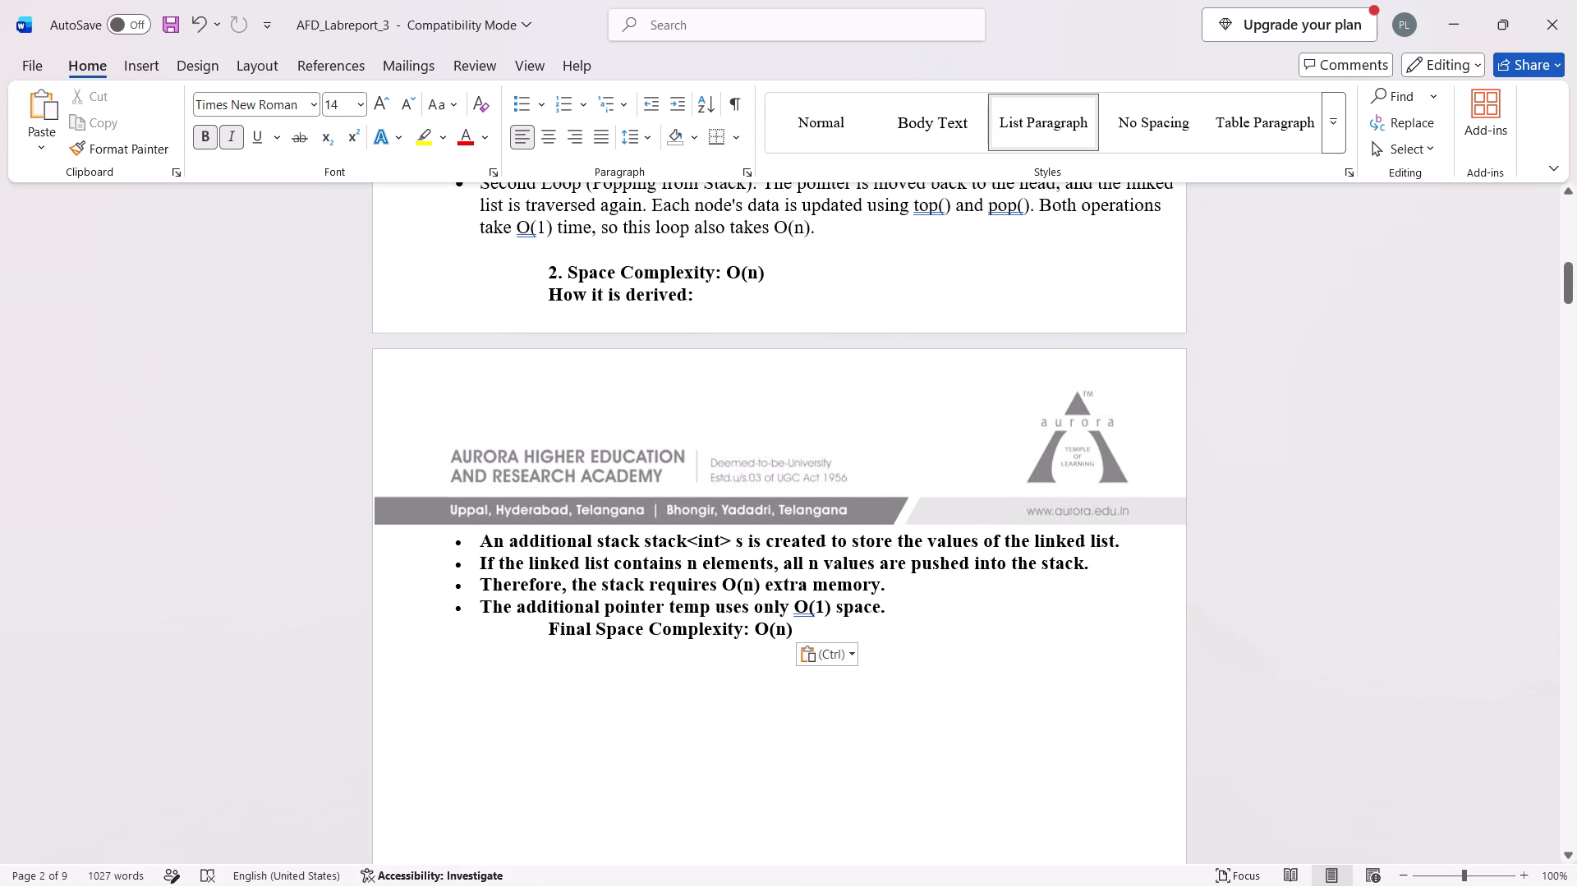
Remove the bold formatting from the four bulleted lines of the Space Complexity section.
drag(903, 604, 430, 517)
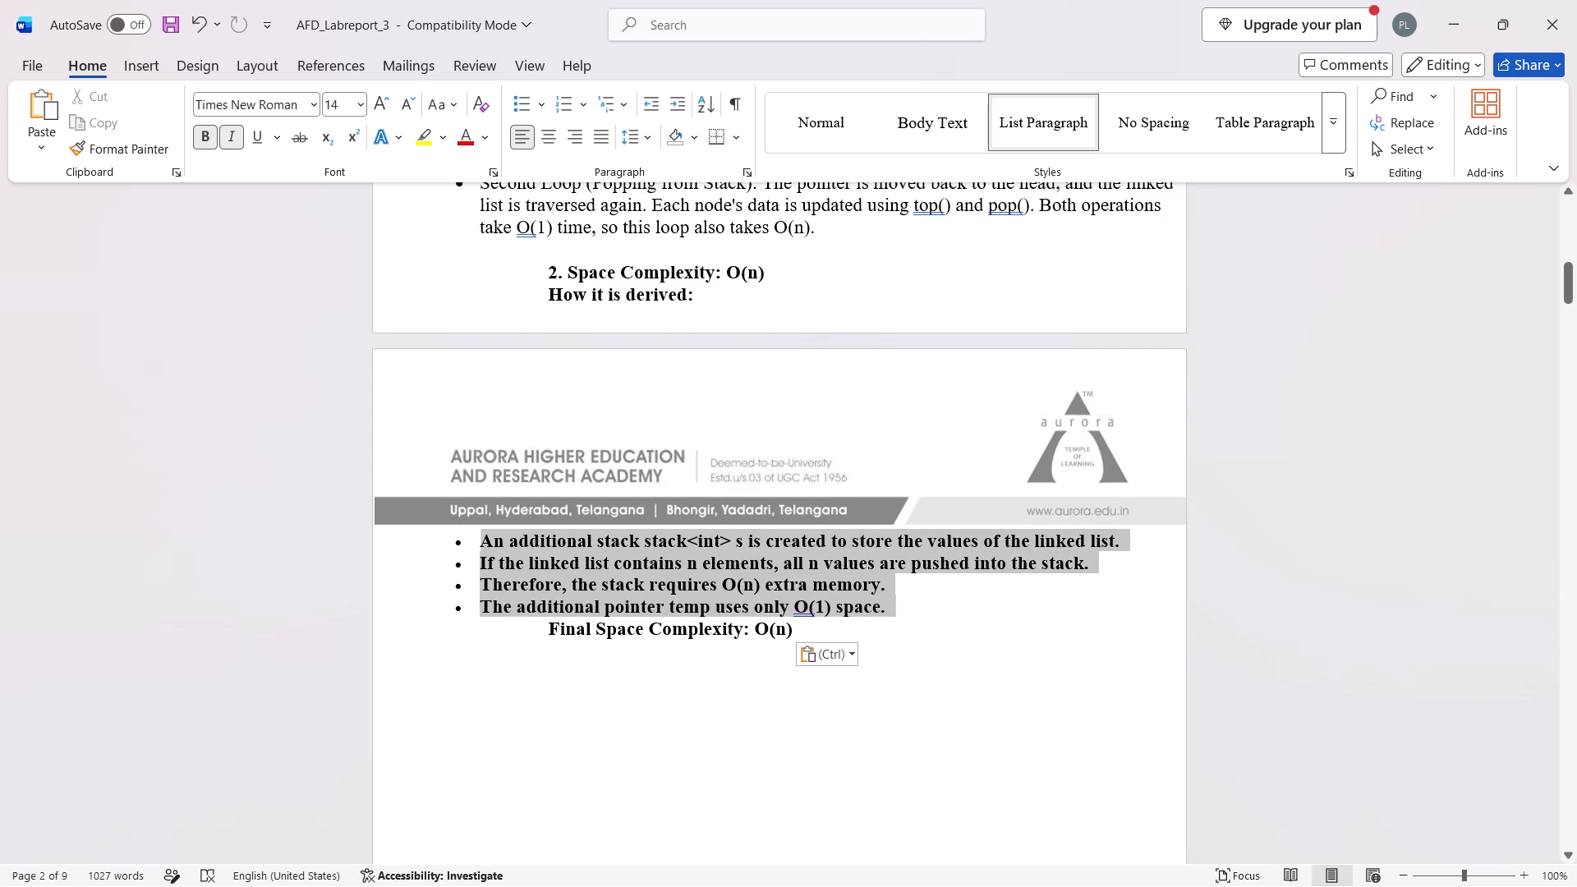
drag(430, 517, 432, 517)
click(434, 484)
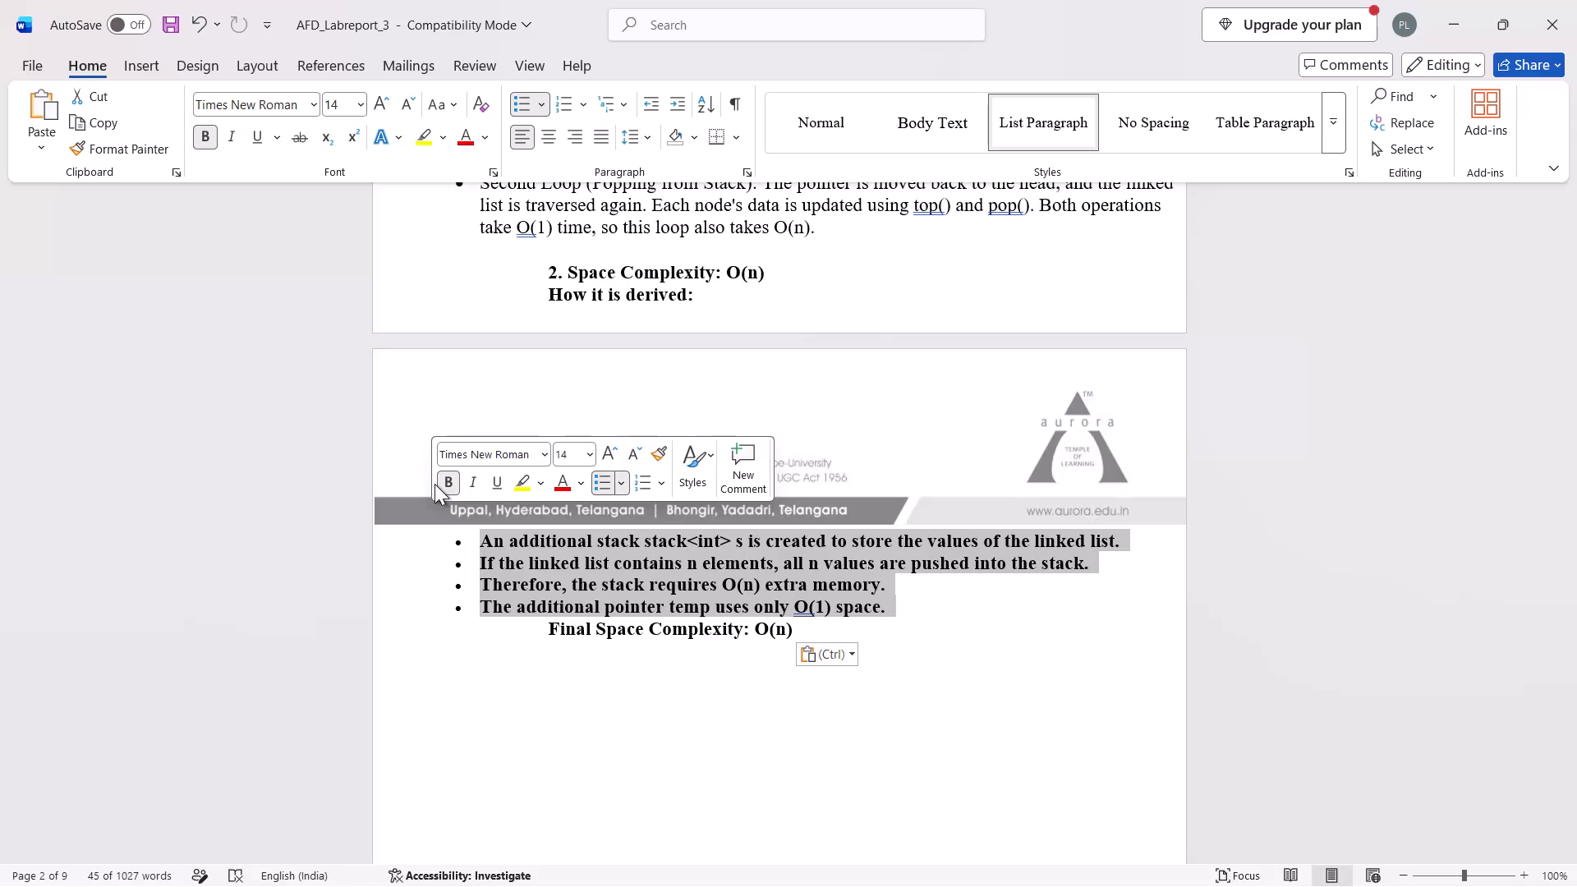
click(444, 486)
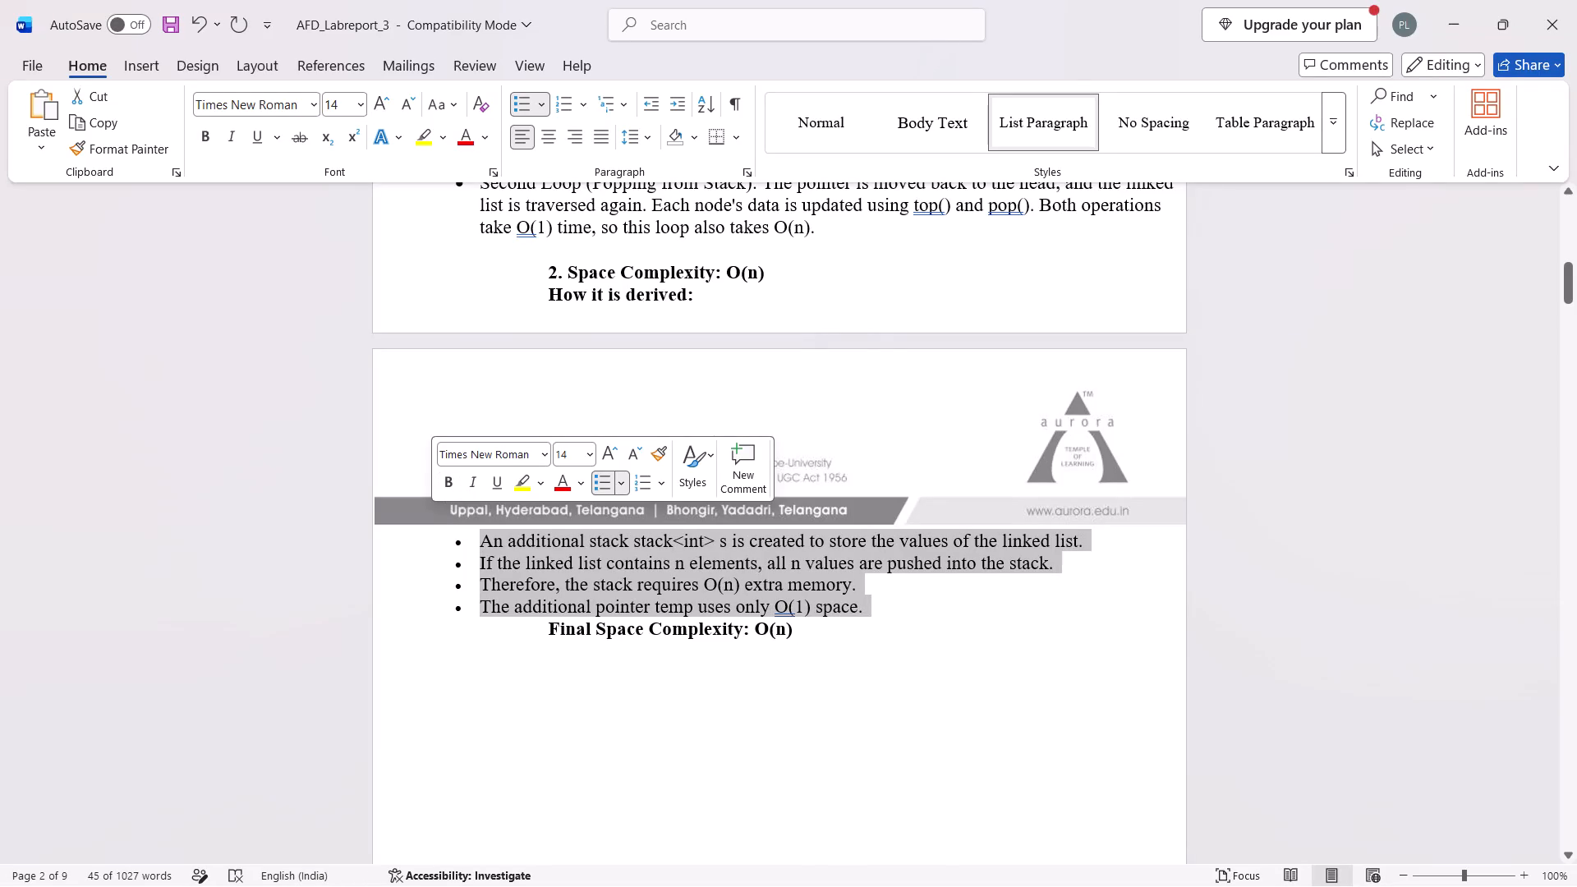
Move the "2. Space Complexity: O(n)" heading to the page margin and give "How it is derived:" a small first-line indent.
click(547, 272)
key(BackSpace)
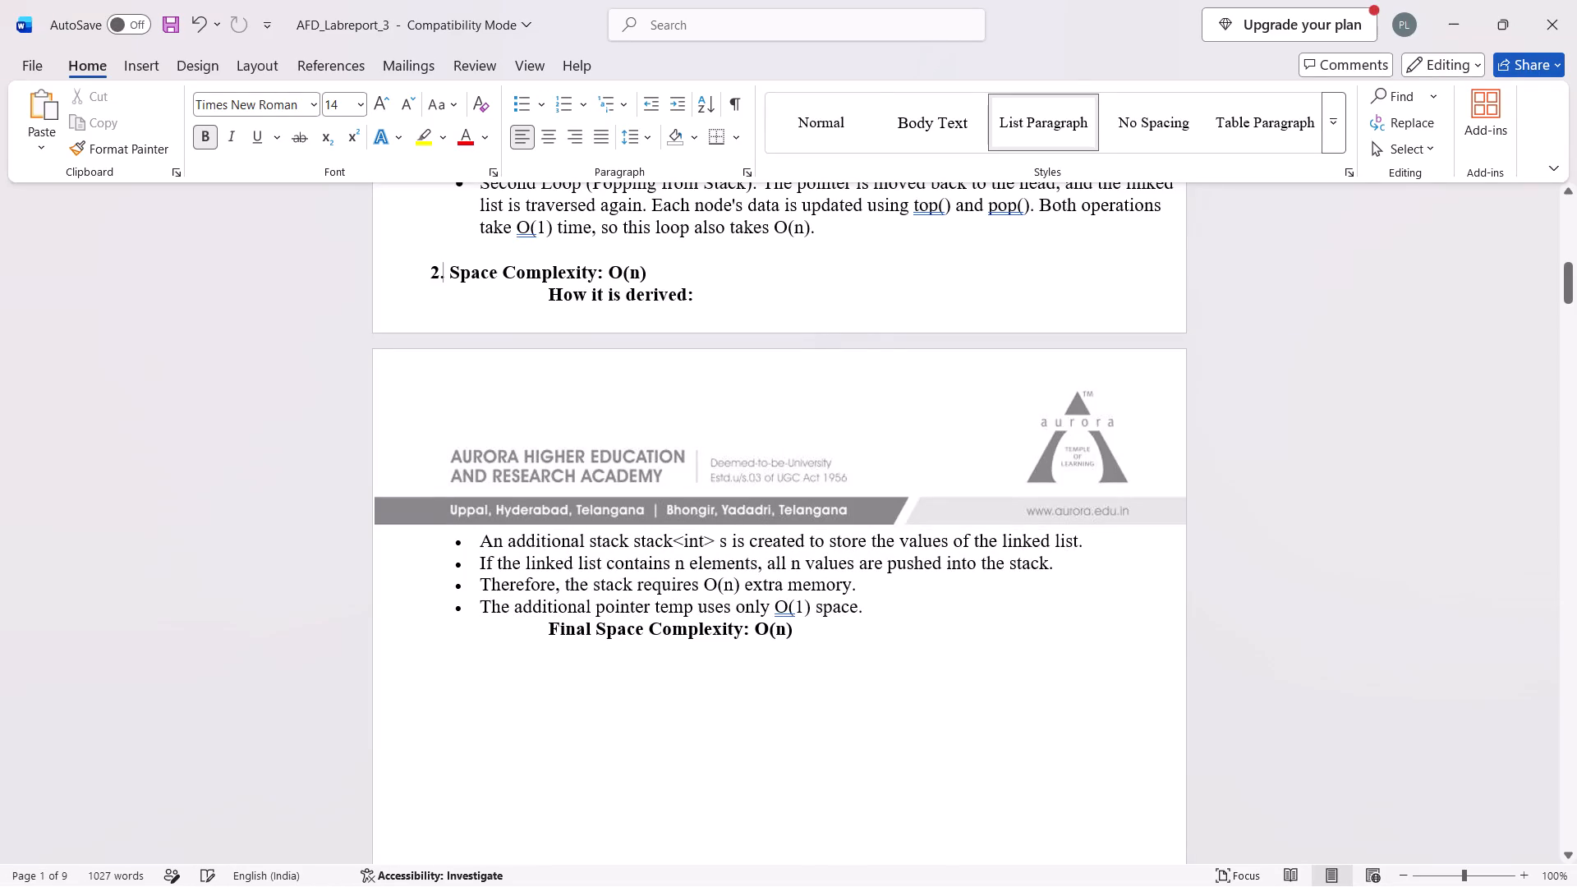
click(549, 298)
key(BackSpace)
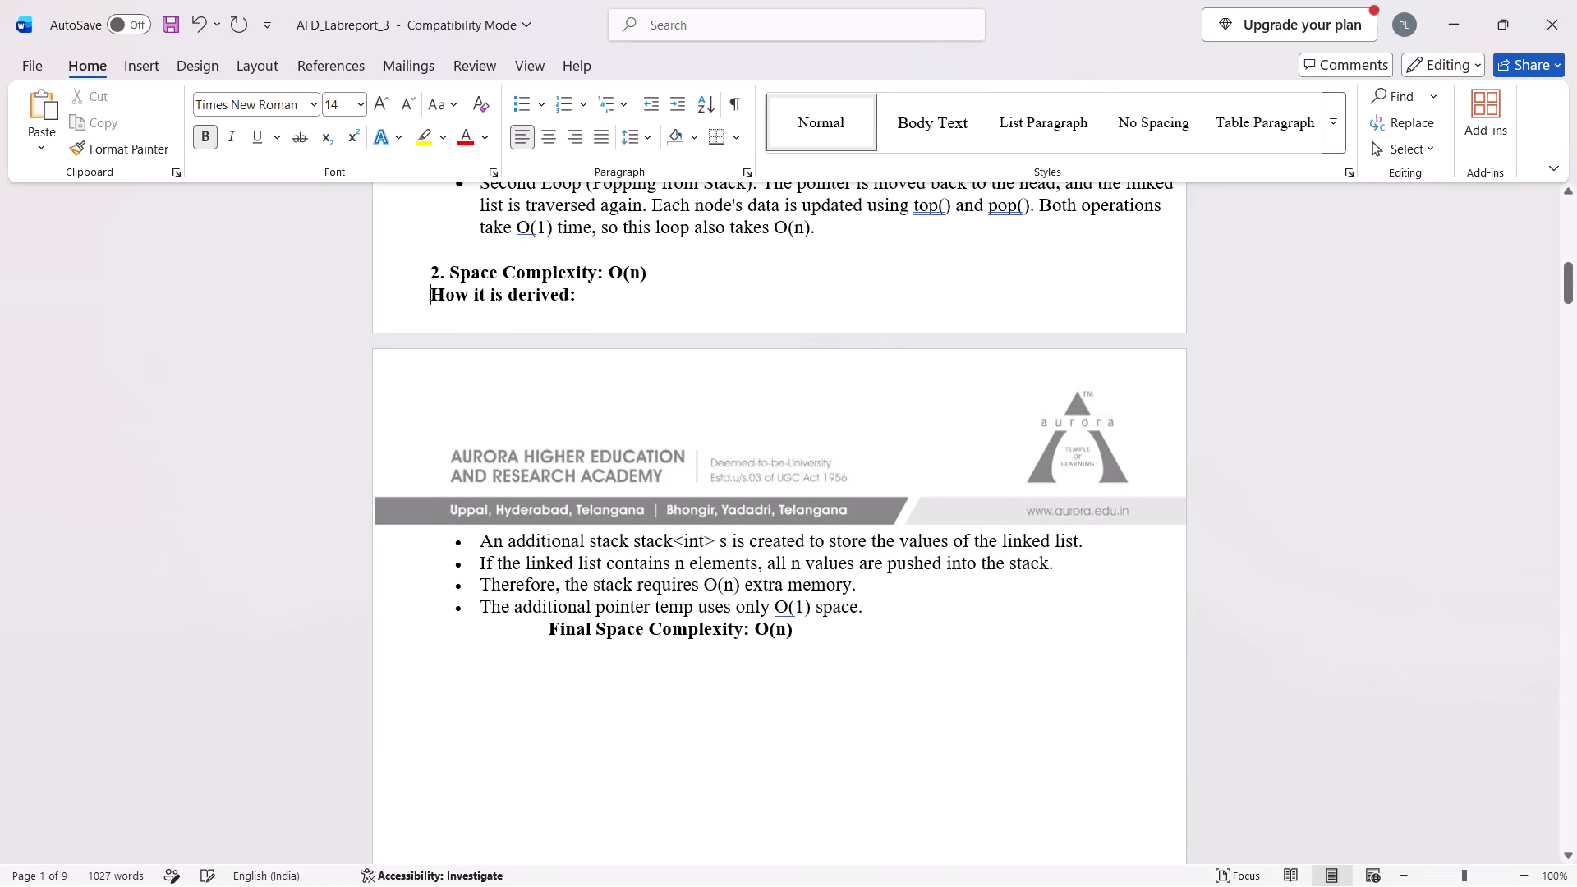
key(Tab)
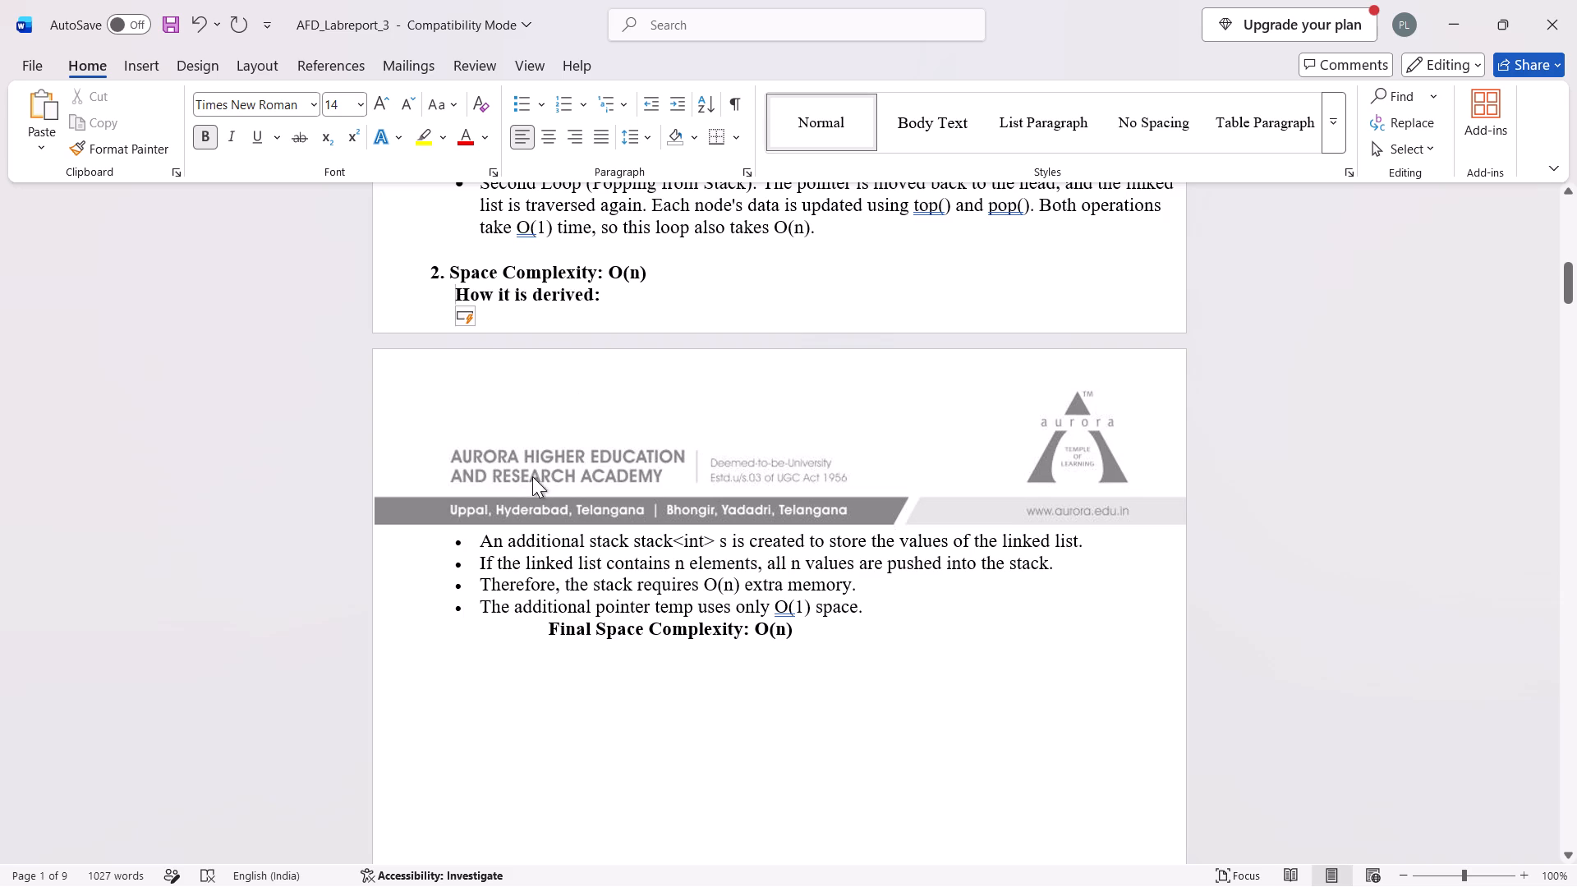
Indent the four Space Complexity bullets slightly further from the page margin.
drag(458, 544, 490, 543)
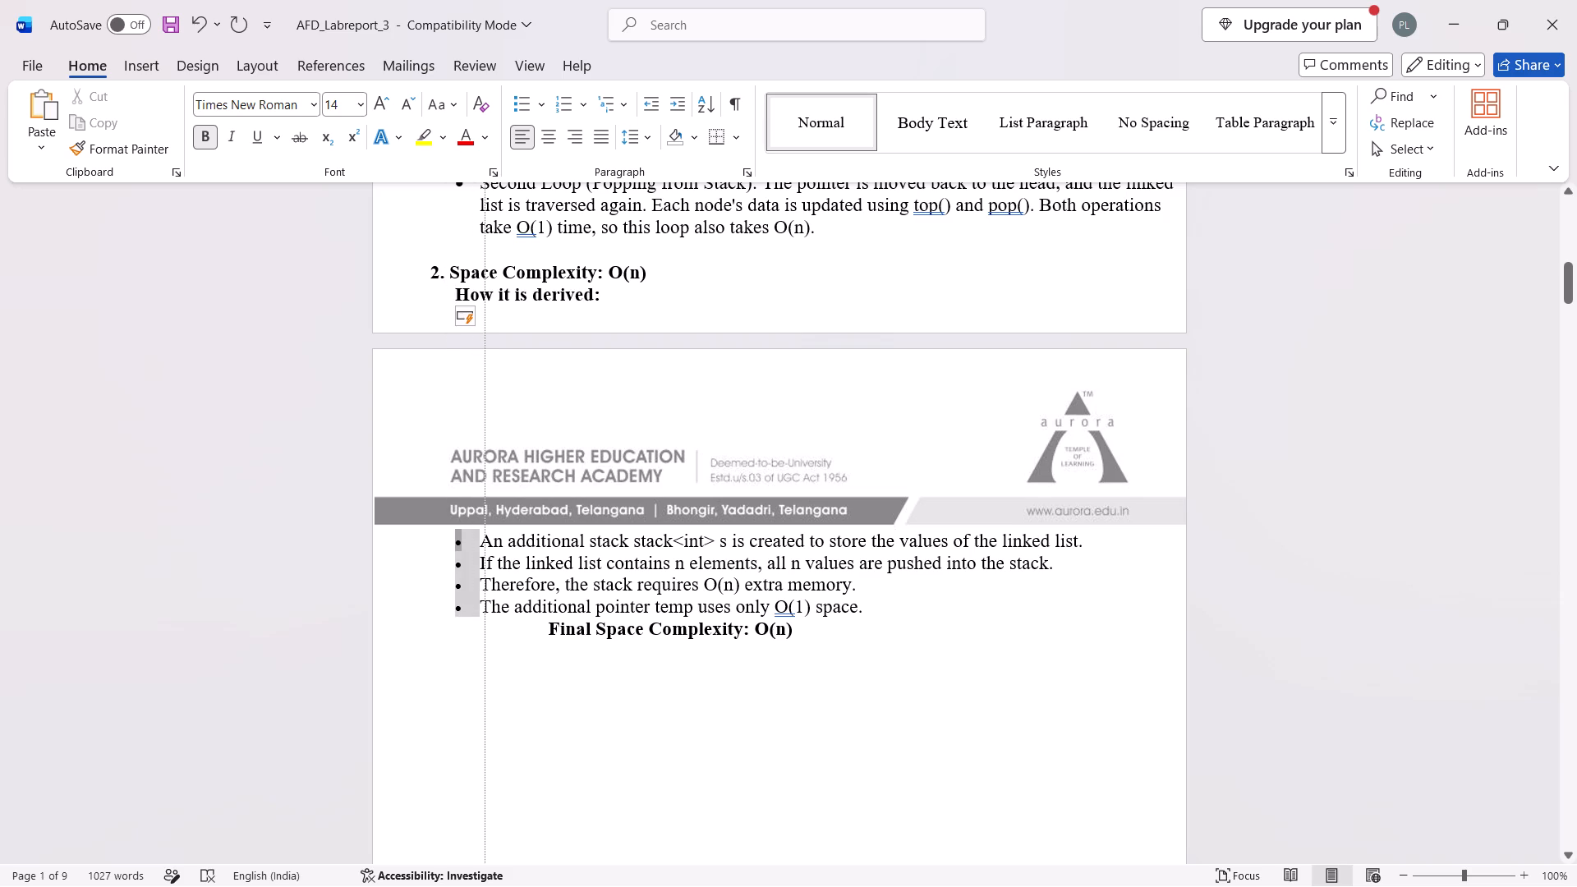
drag(490, 543, 471, 545)
drag(885, 611, 707, 598)
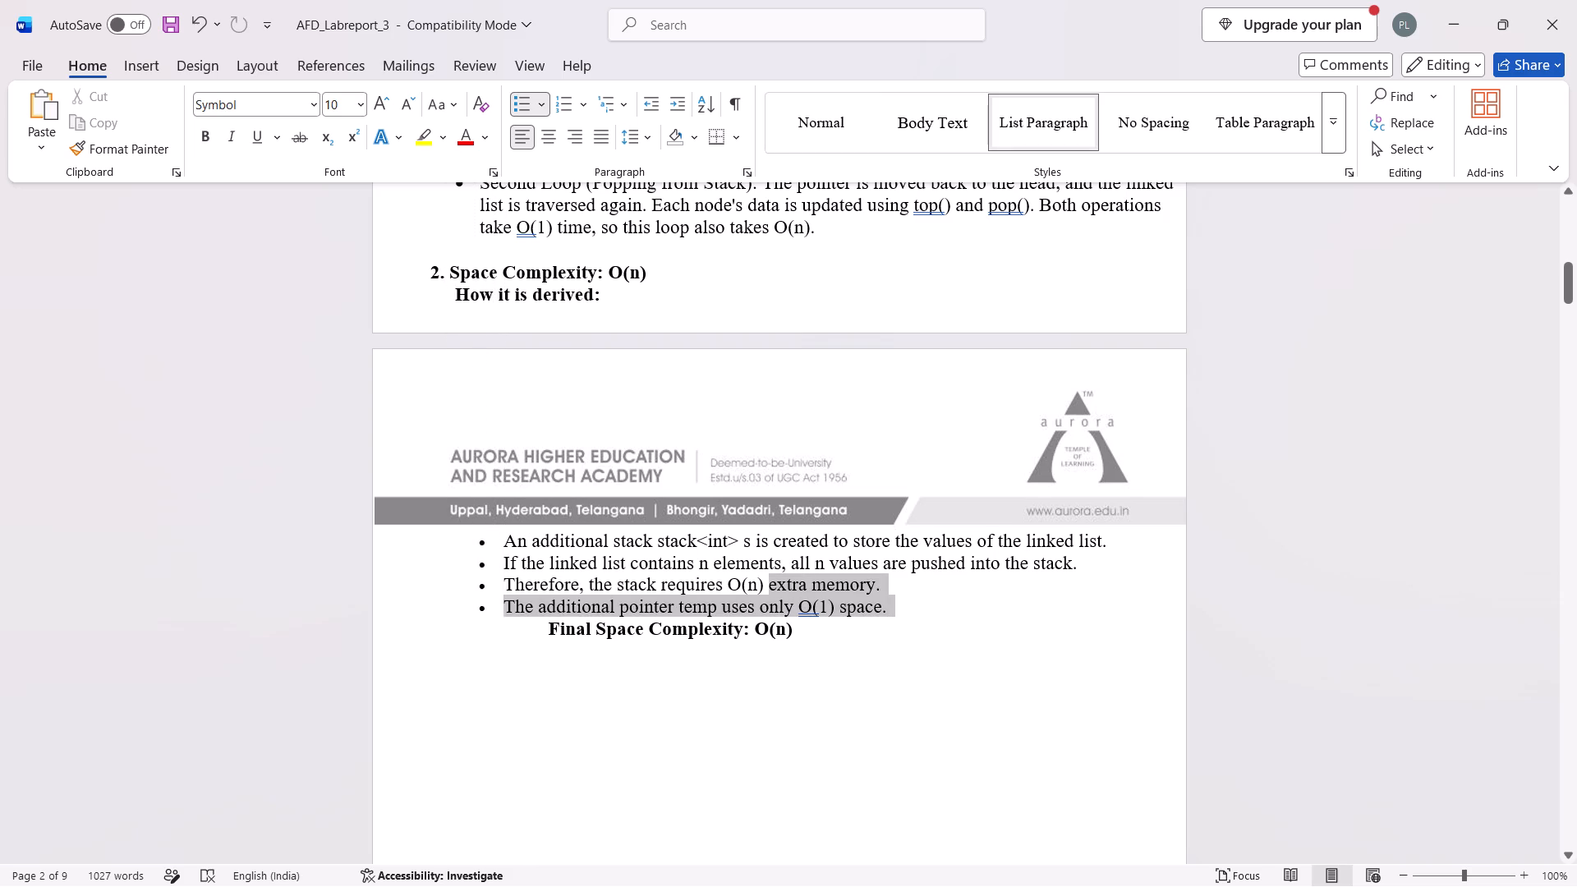
drag(707, 598, 487, 534)
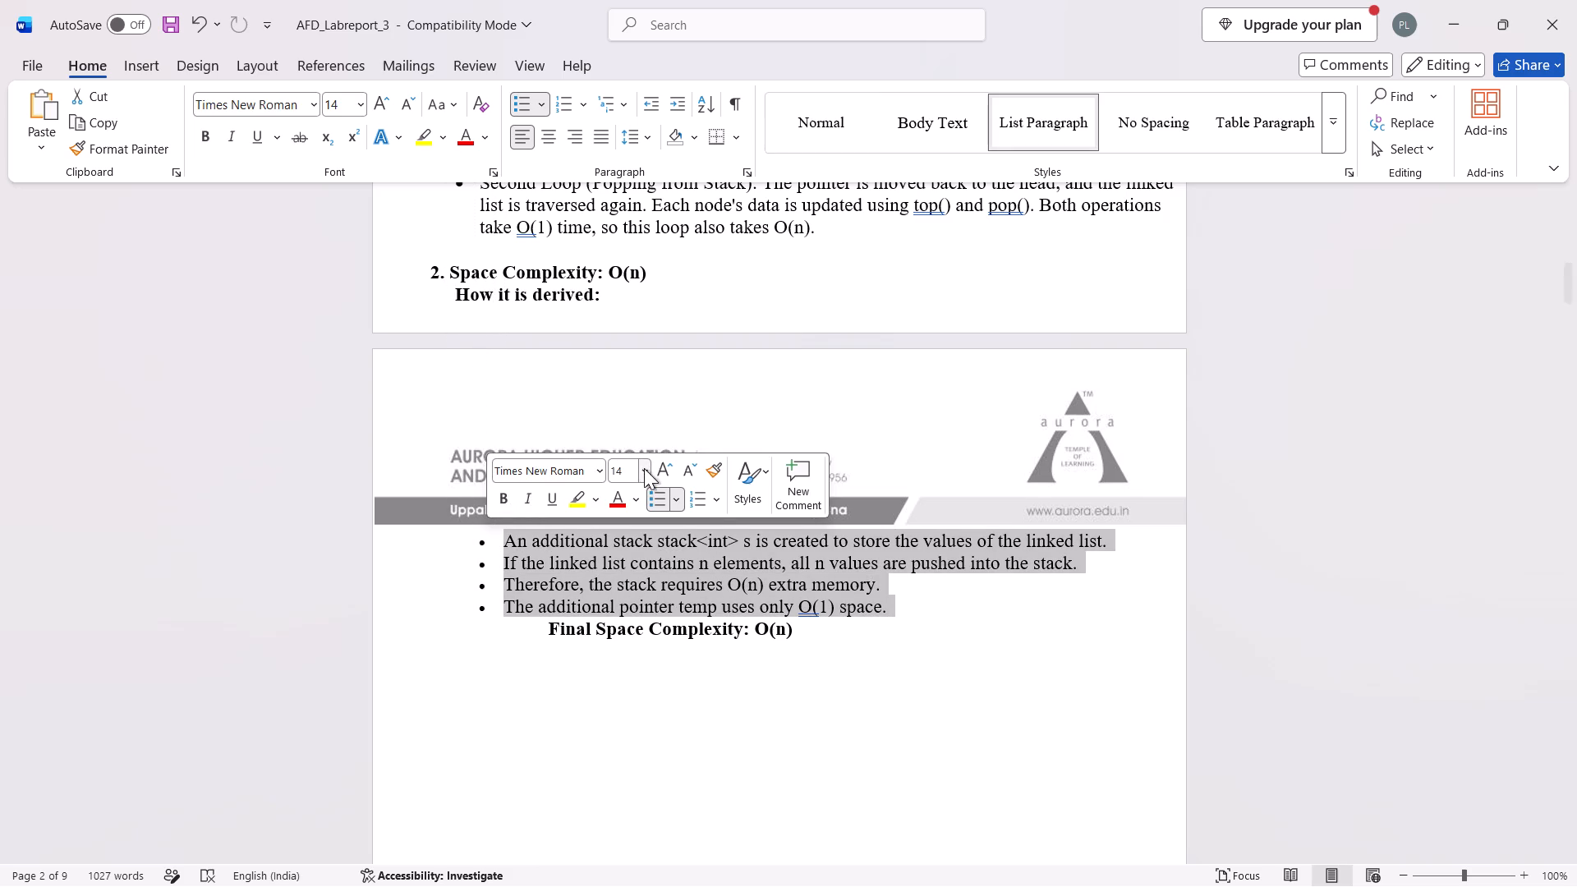
click(604, 740)
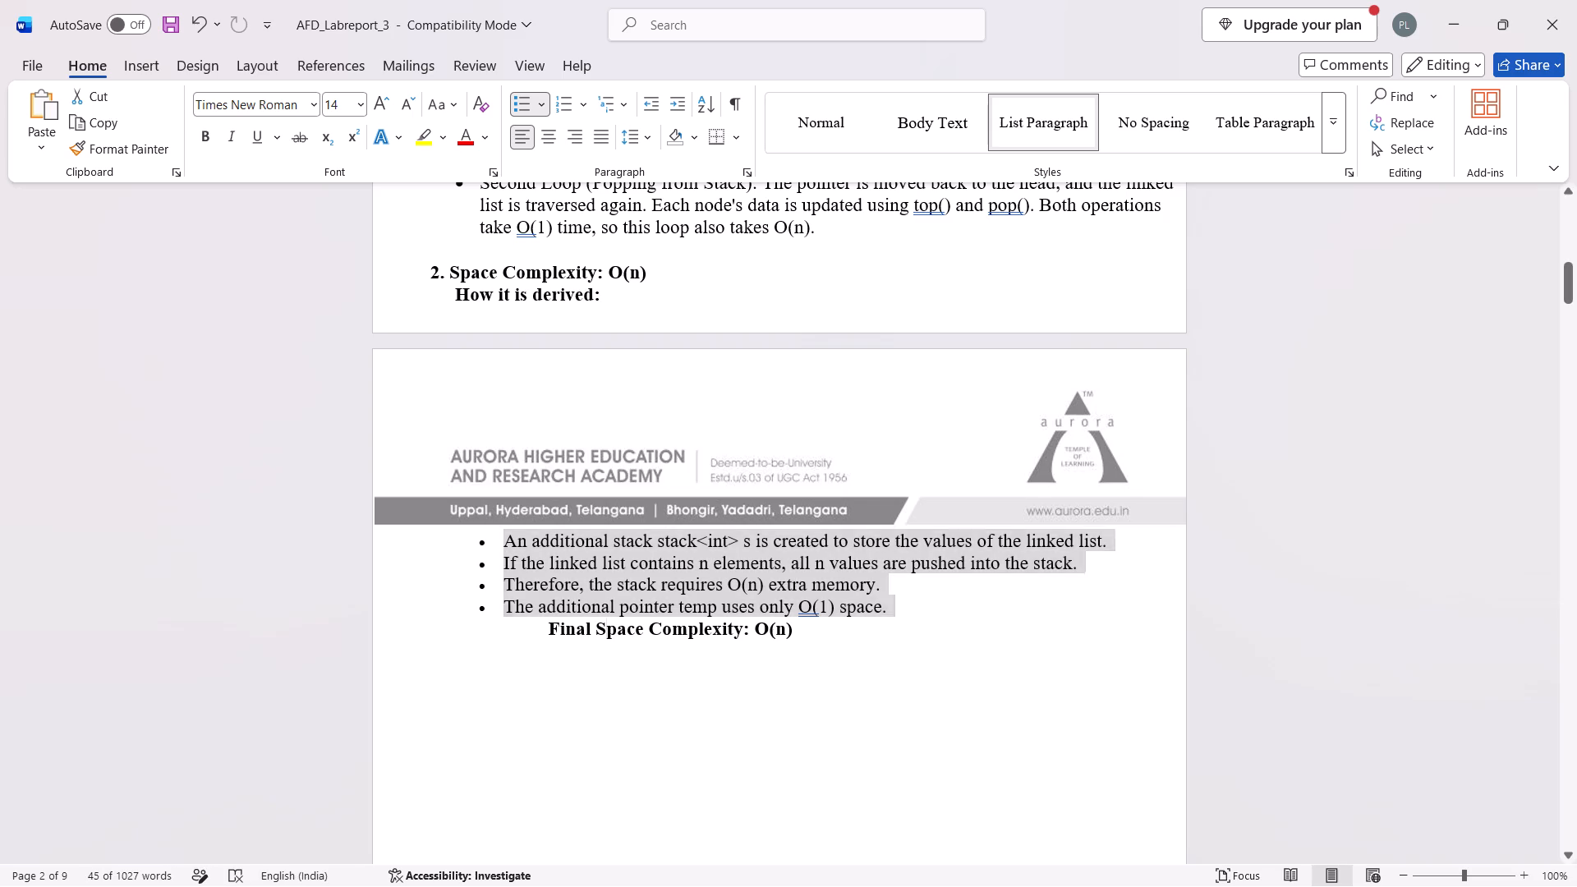
Remove the bold formatting from the "Final Space Complexity: O(n)" line and clear its indent so it starts at the page margin.
click(808, 633)
drag(808, 633, 581, 632)
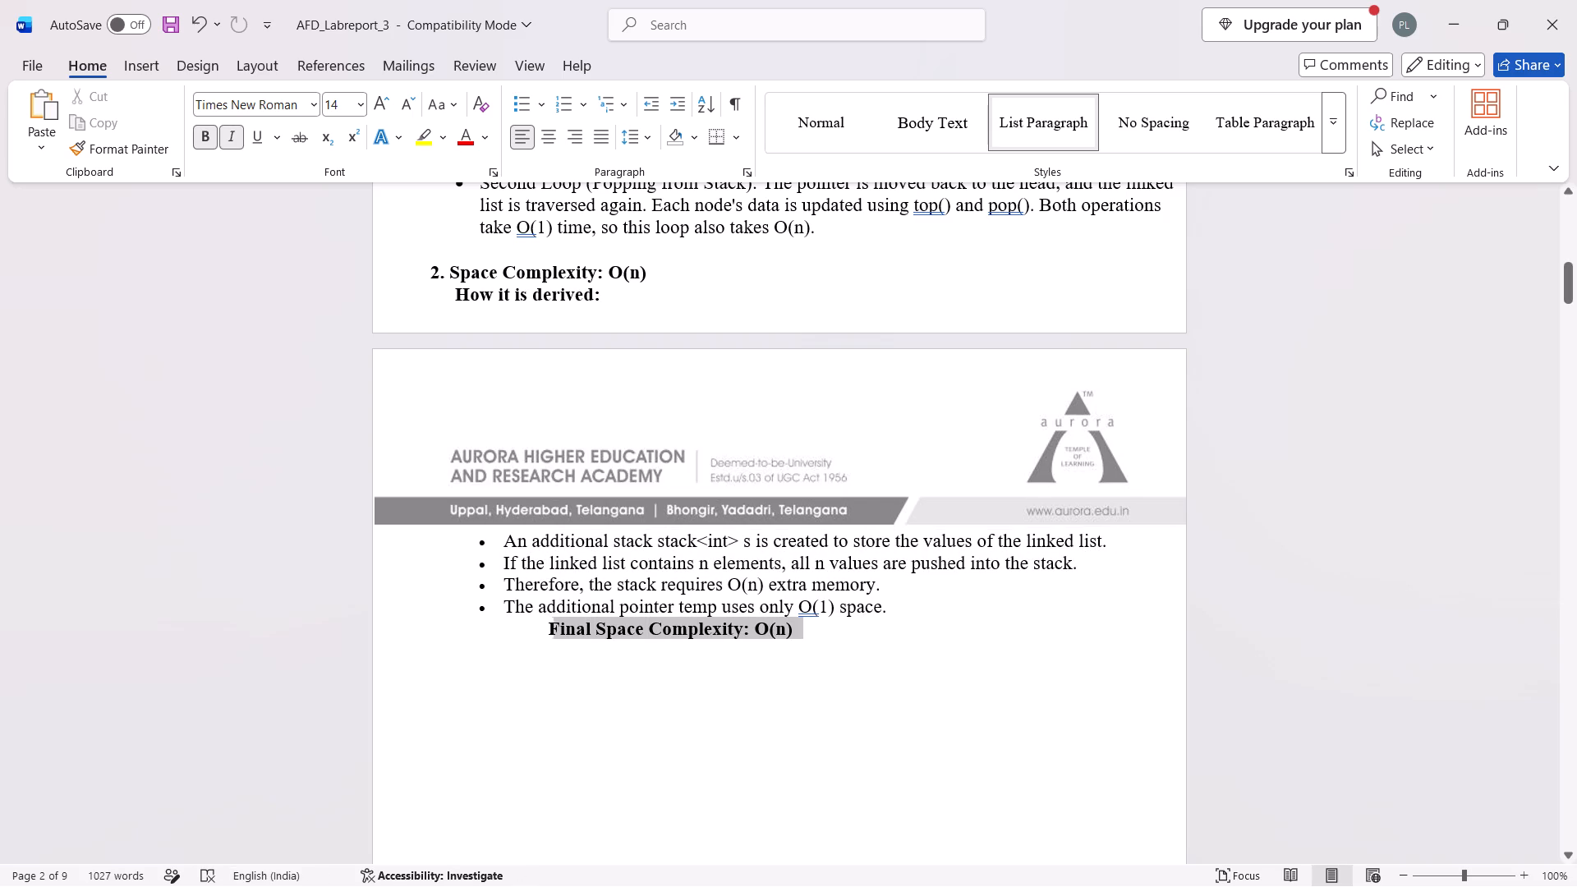
drag(581, 632, 578, 632)
click(592, 604)
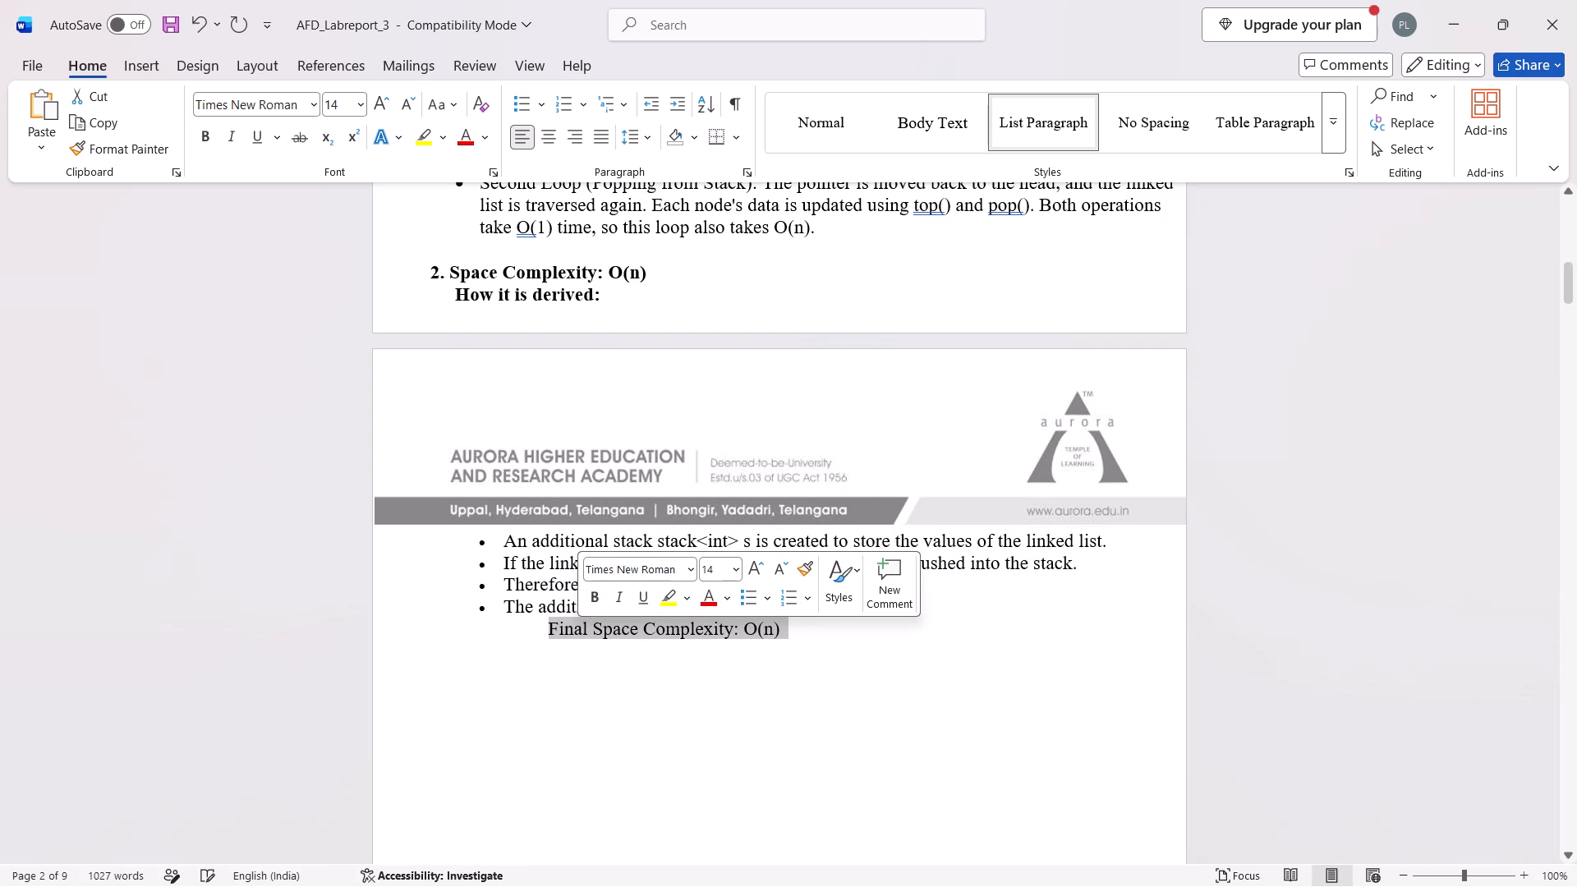
click(629, 673)
click(549, 639)
key(BackSpace)
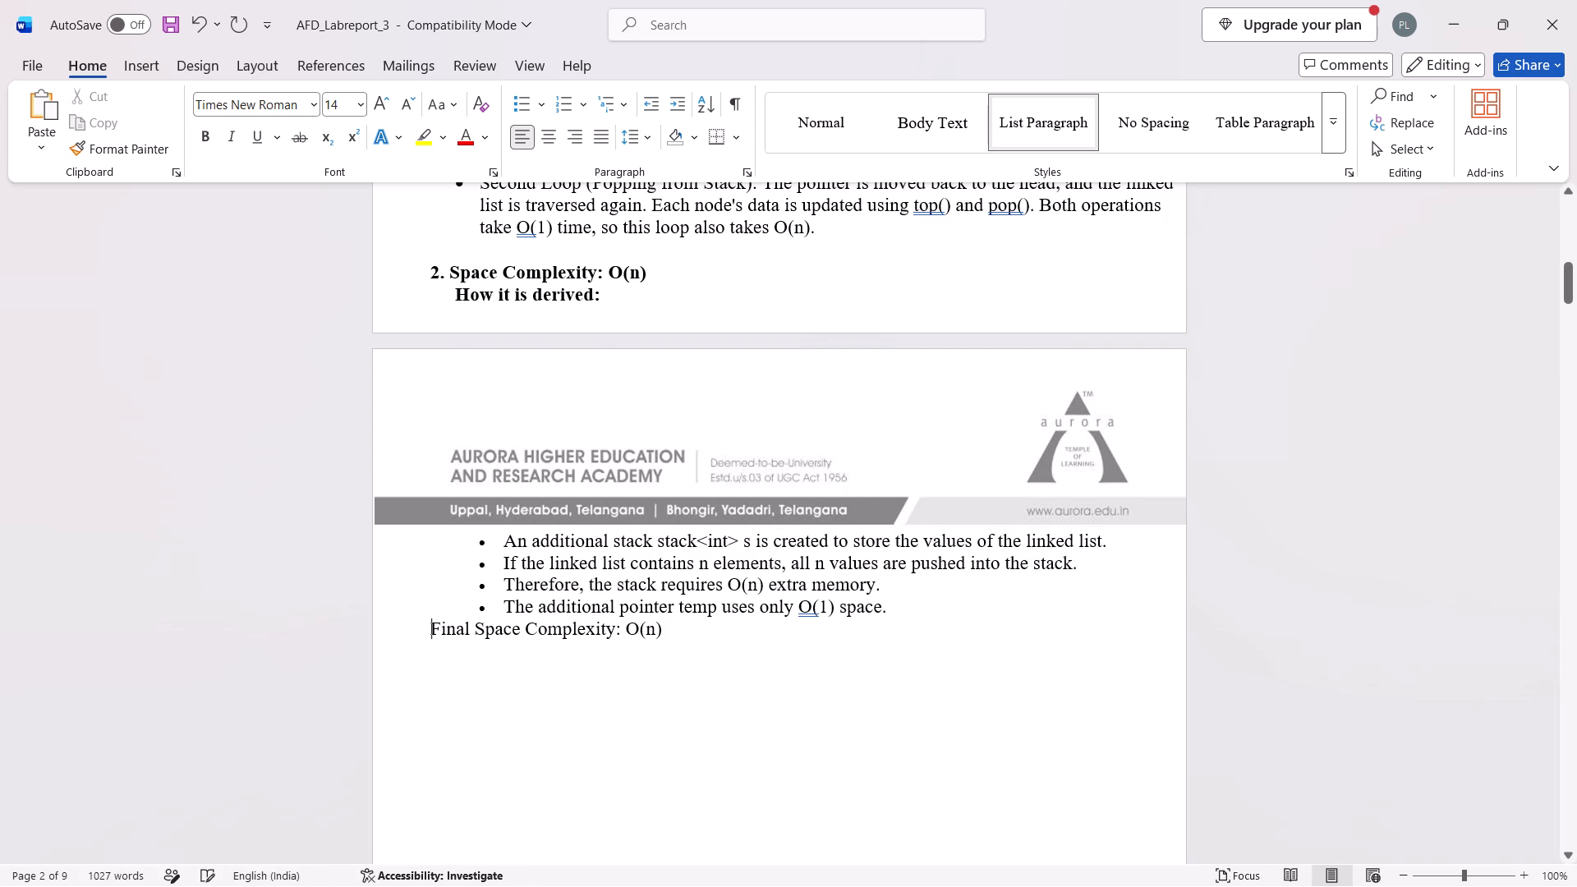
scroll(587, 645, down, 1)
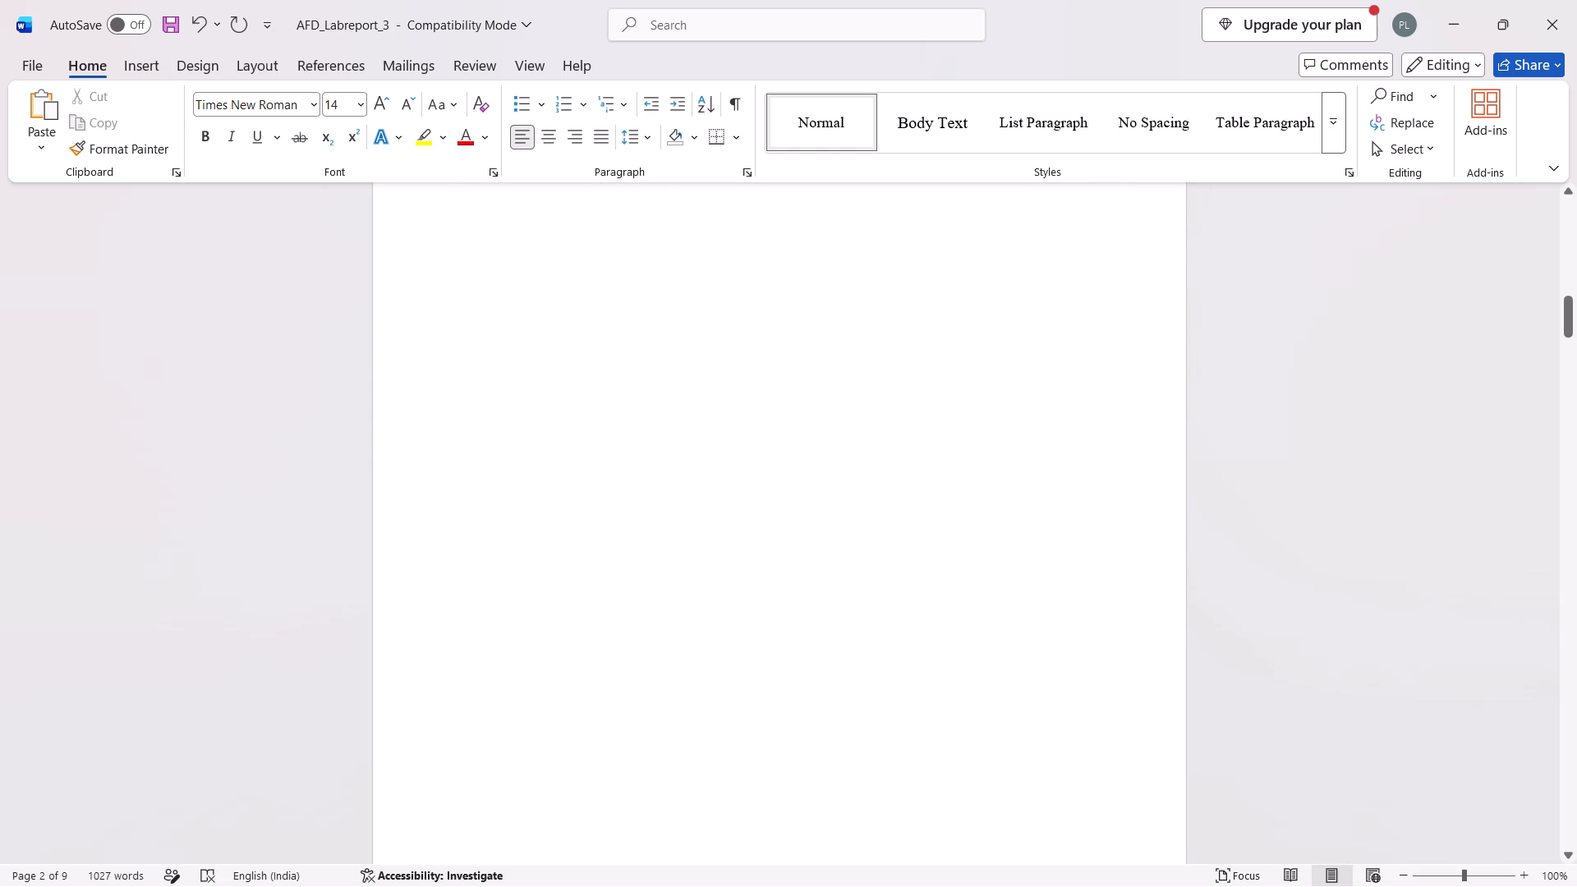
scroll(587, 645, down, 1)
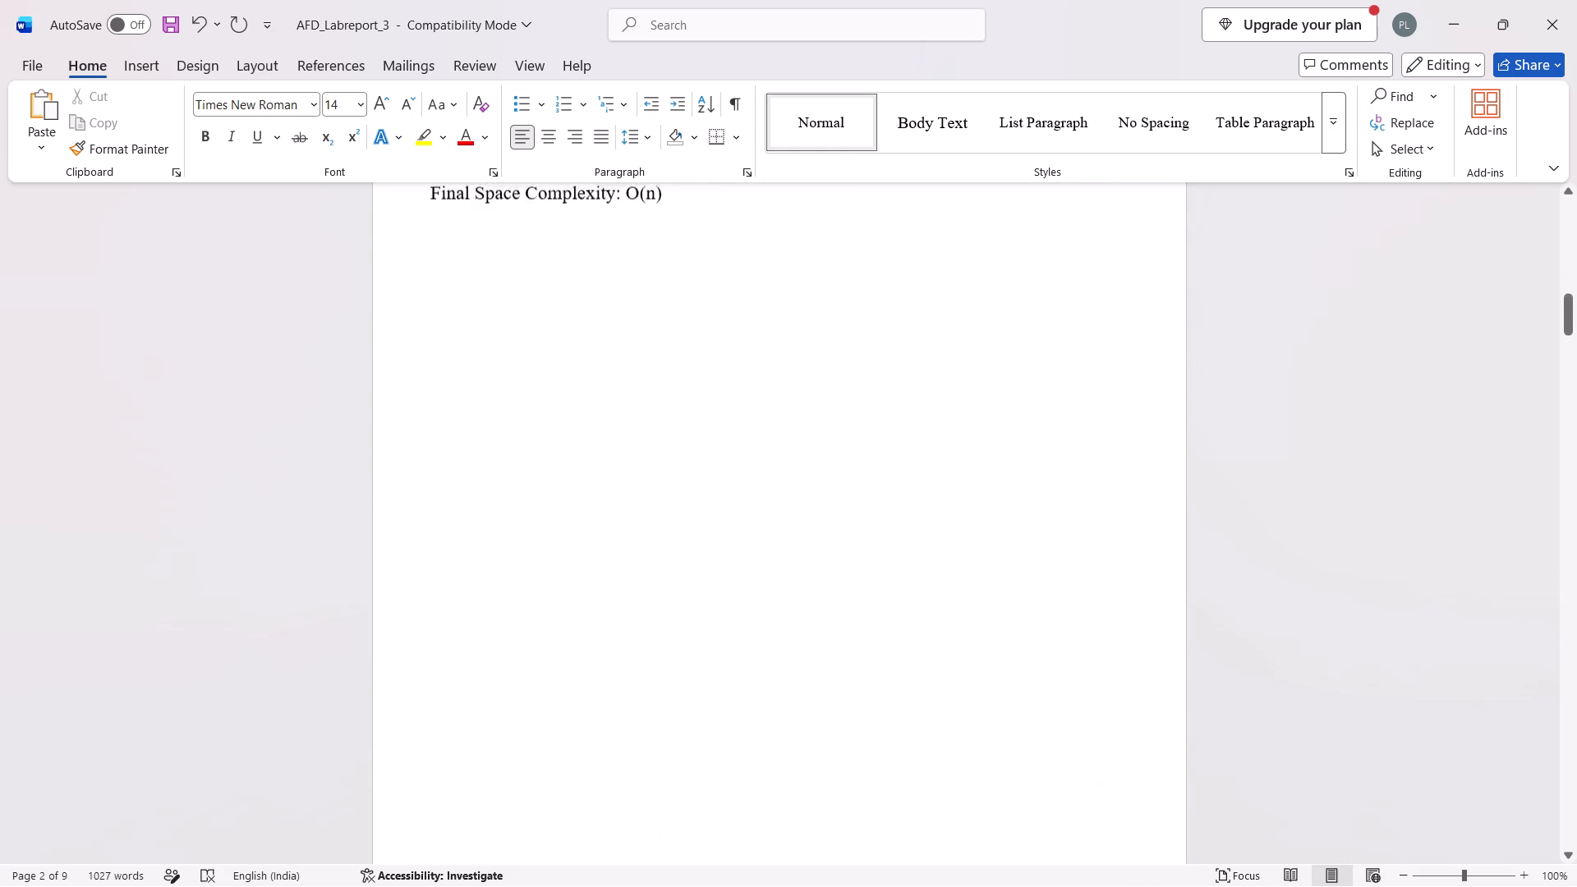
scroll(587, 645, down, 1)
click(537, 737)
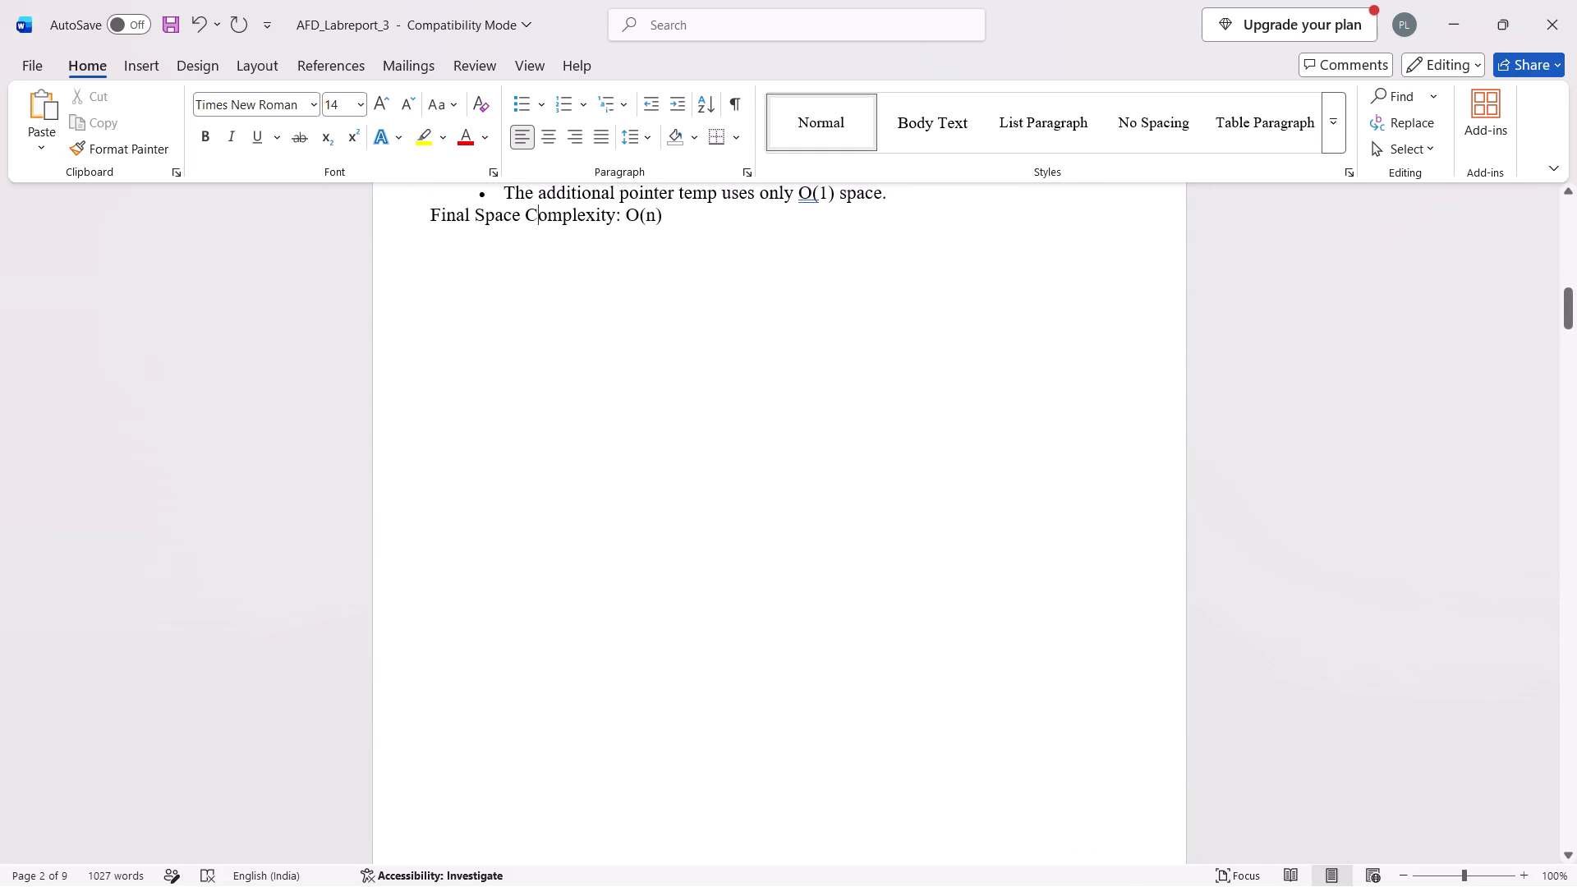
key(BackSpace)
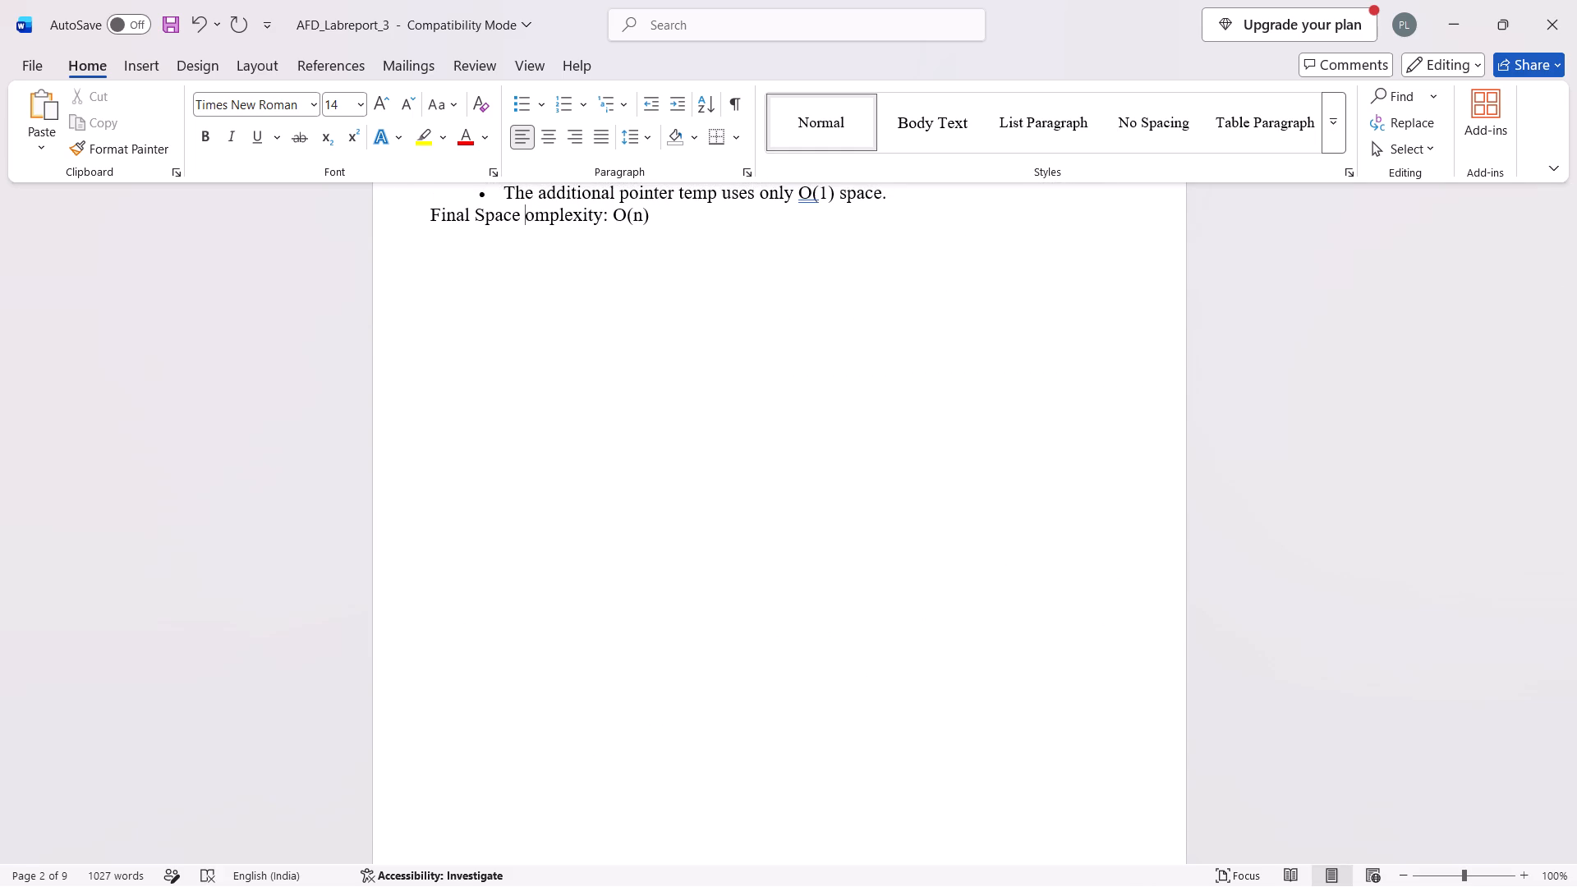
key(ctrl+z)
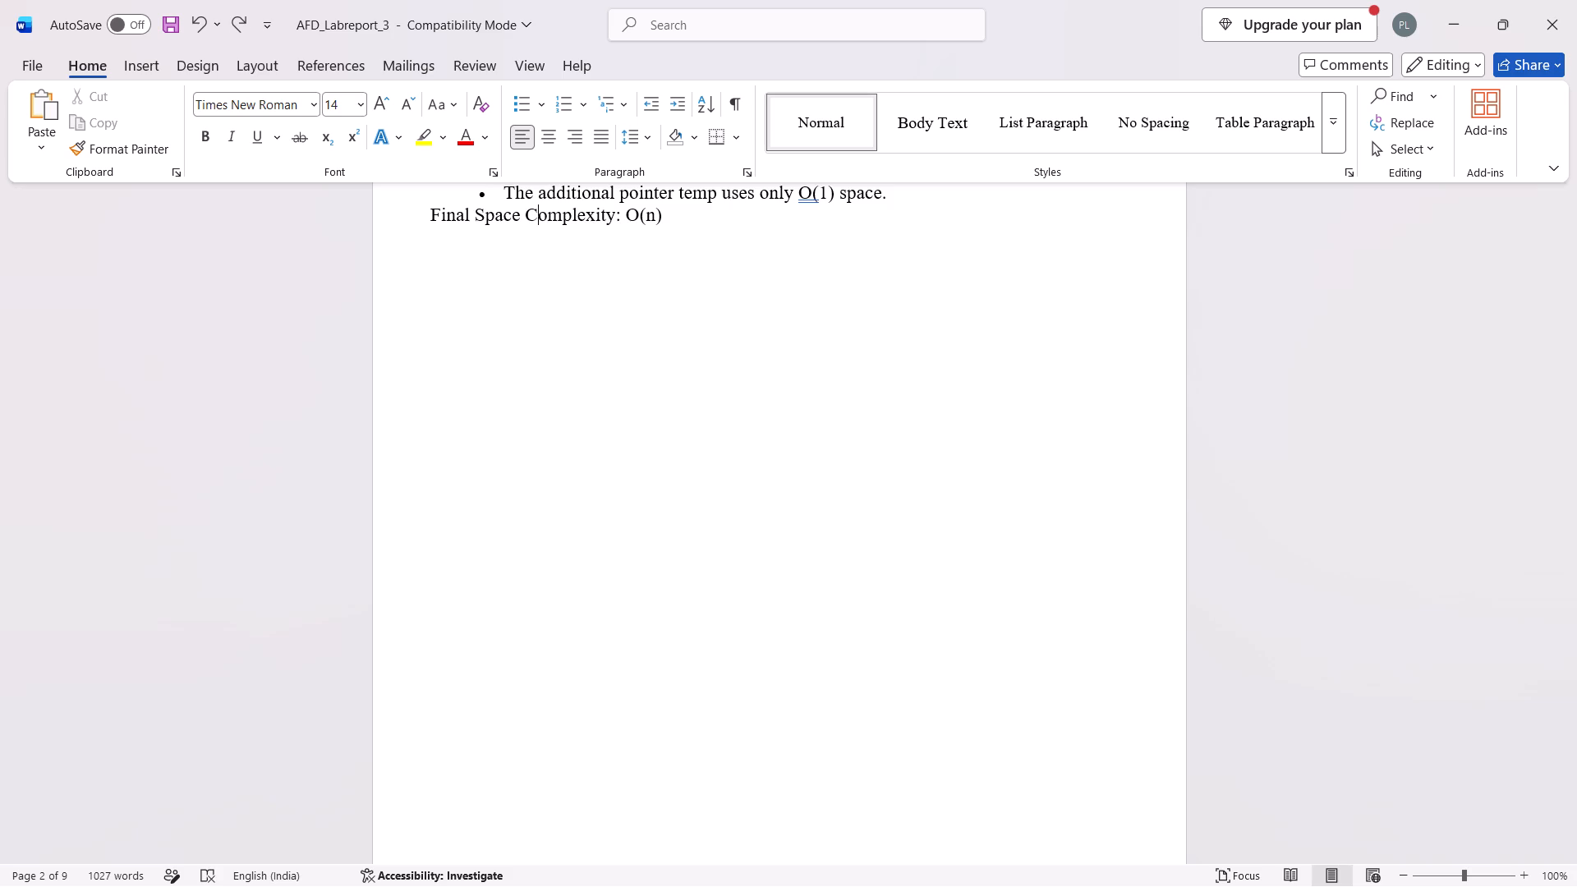
Remove the page gap after the "Final Space Complexity: O(n)" line and leave two blank lines before the "Reverse Linked List II" heading.
key(Right)
key(Right)
key(Right)
key(Right)
key(Right)
key(Right)
key(Right)
key(Right)
key(Right)
key(Right)
key(Right)
key(Right)
key(Right)
key(Right)
key(Right)
key(Delete)
key(Delete)
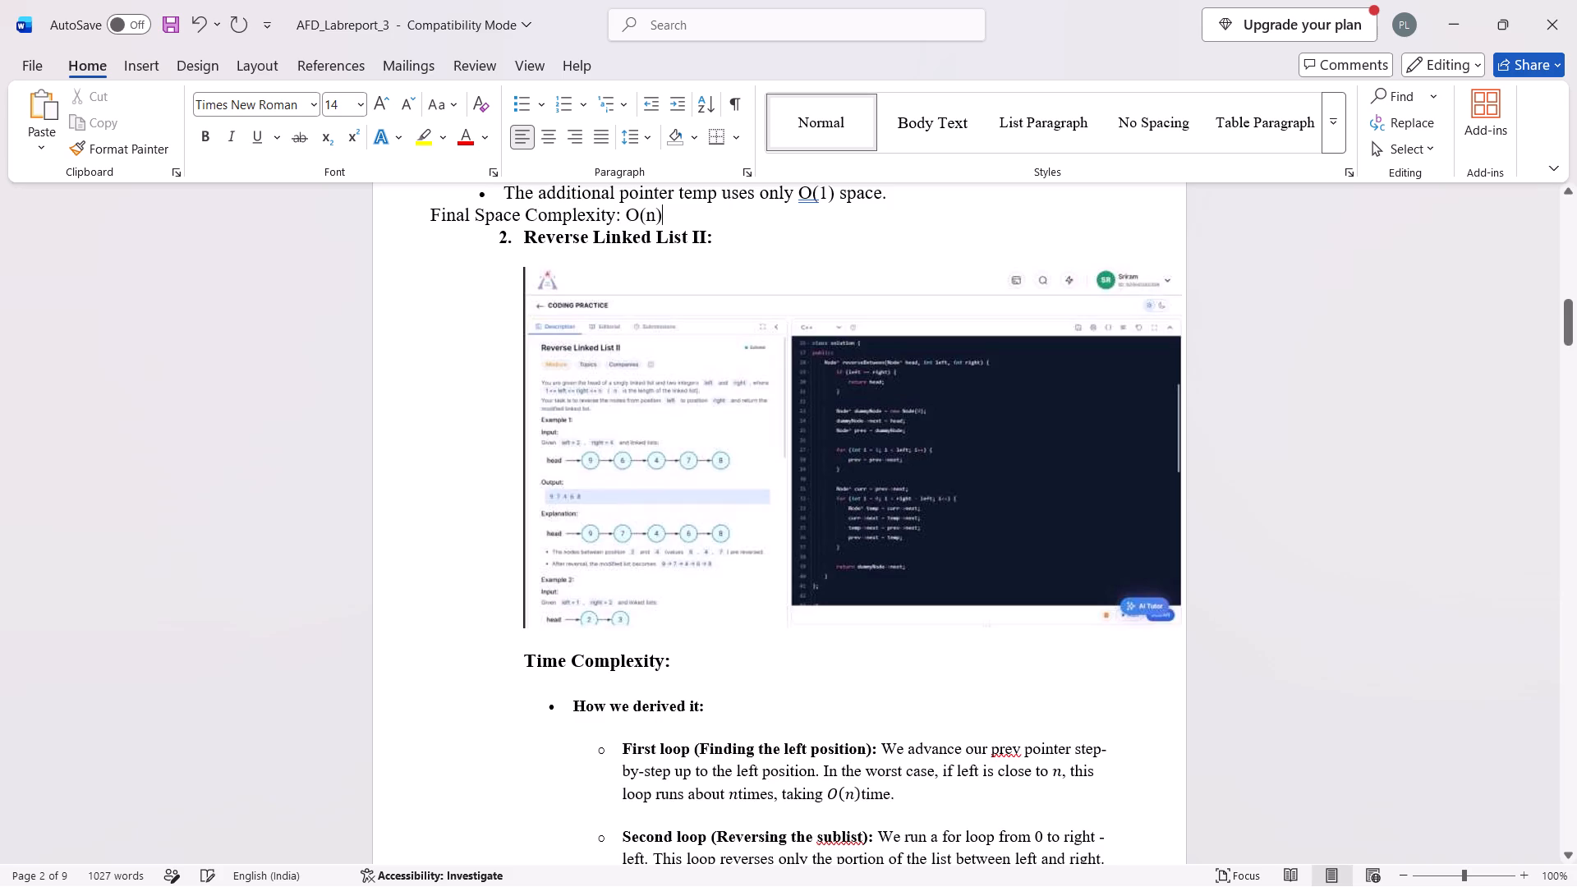
key(Return)
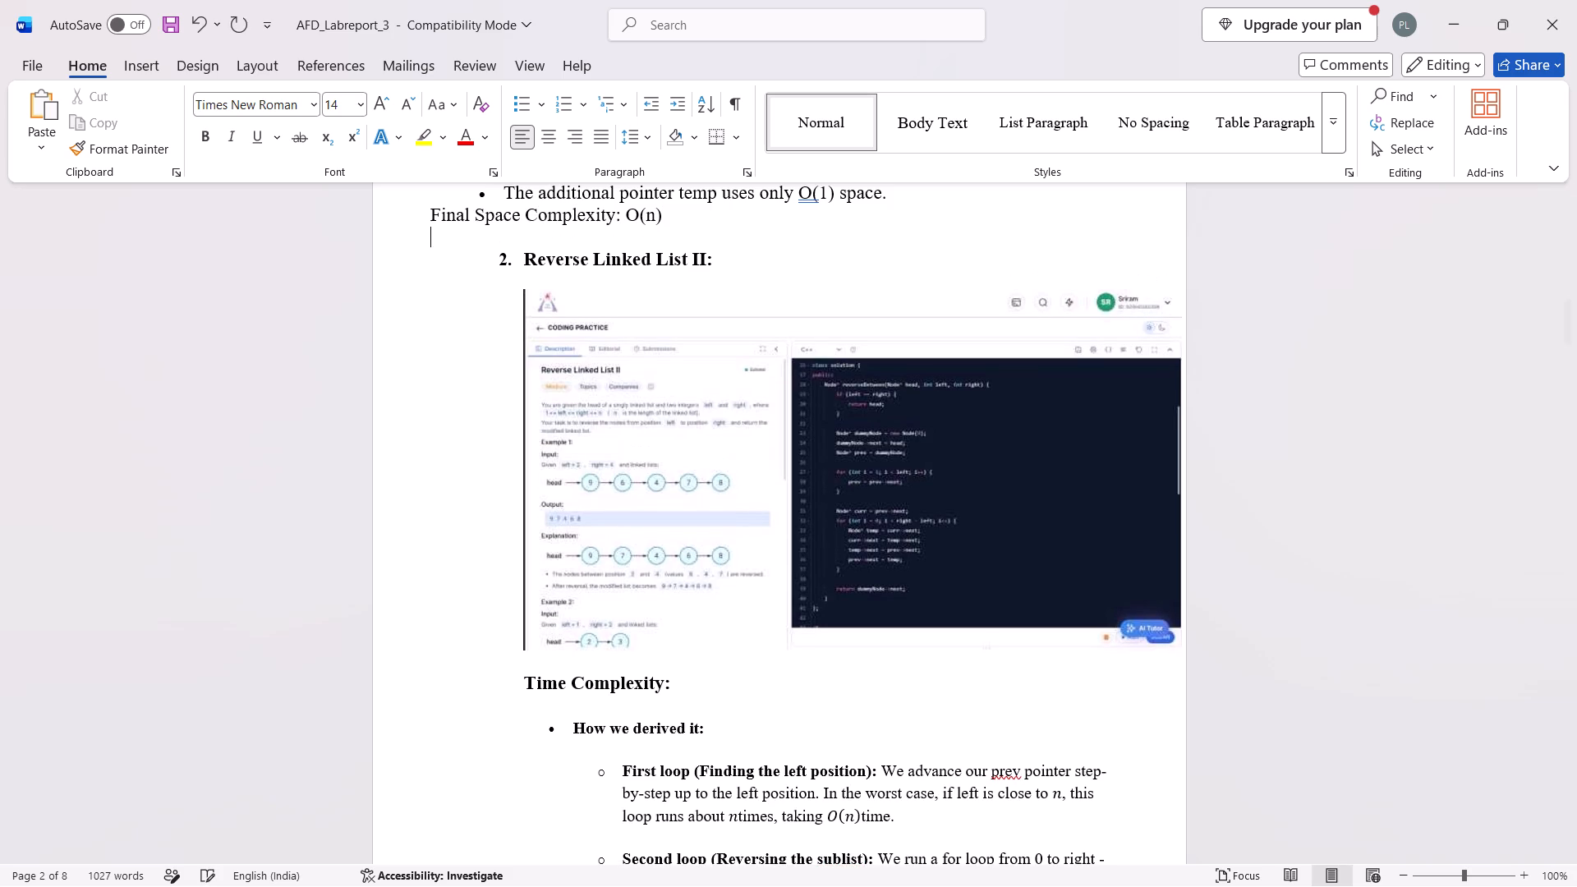
key(Return)
Delete the old coding screenshot under the "Reverse Linked List II" heading.
click(717, 455)
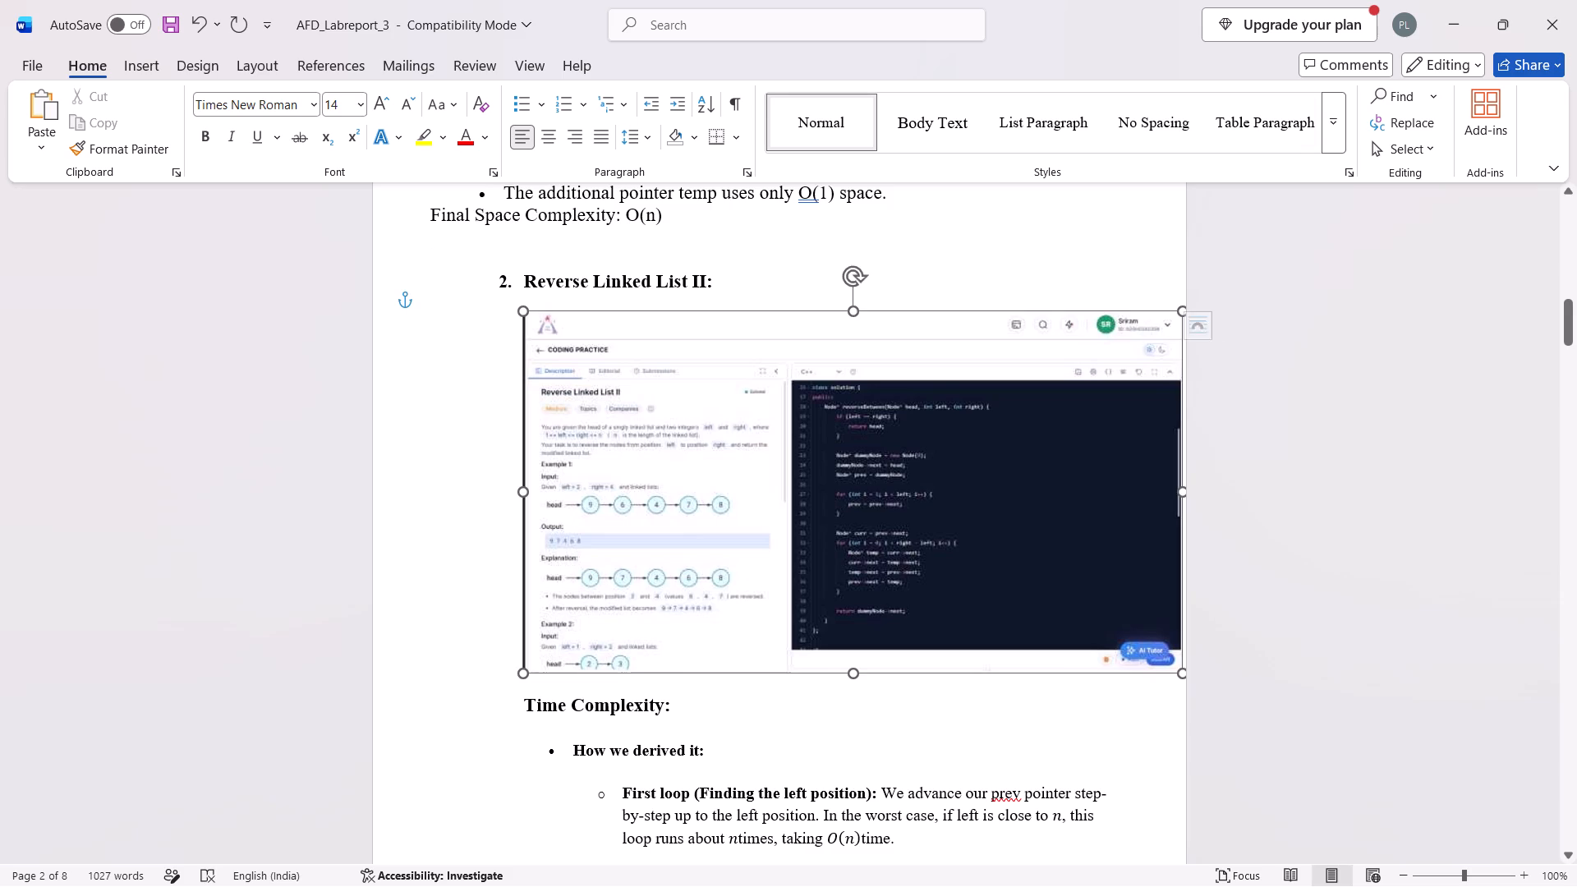
key(Delete)
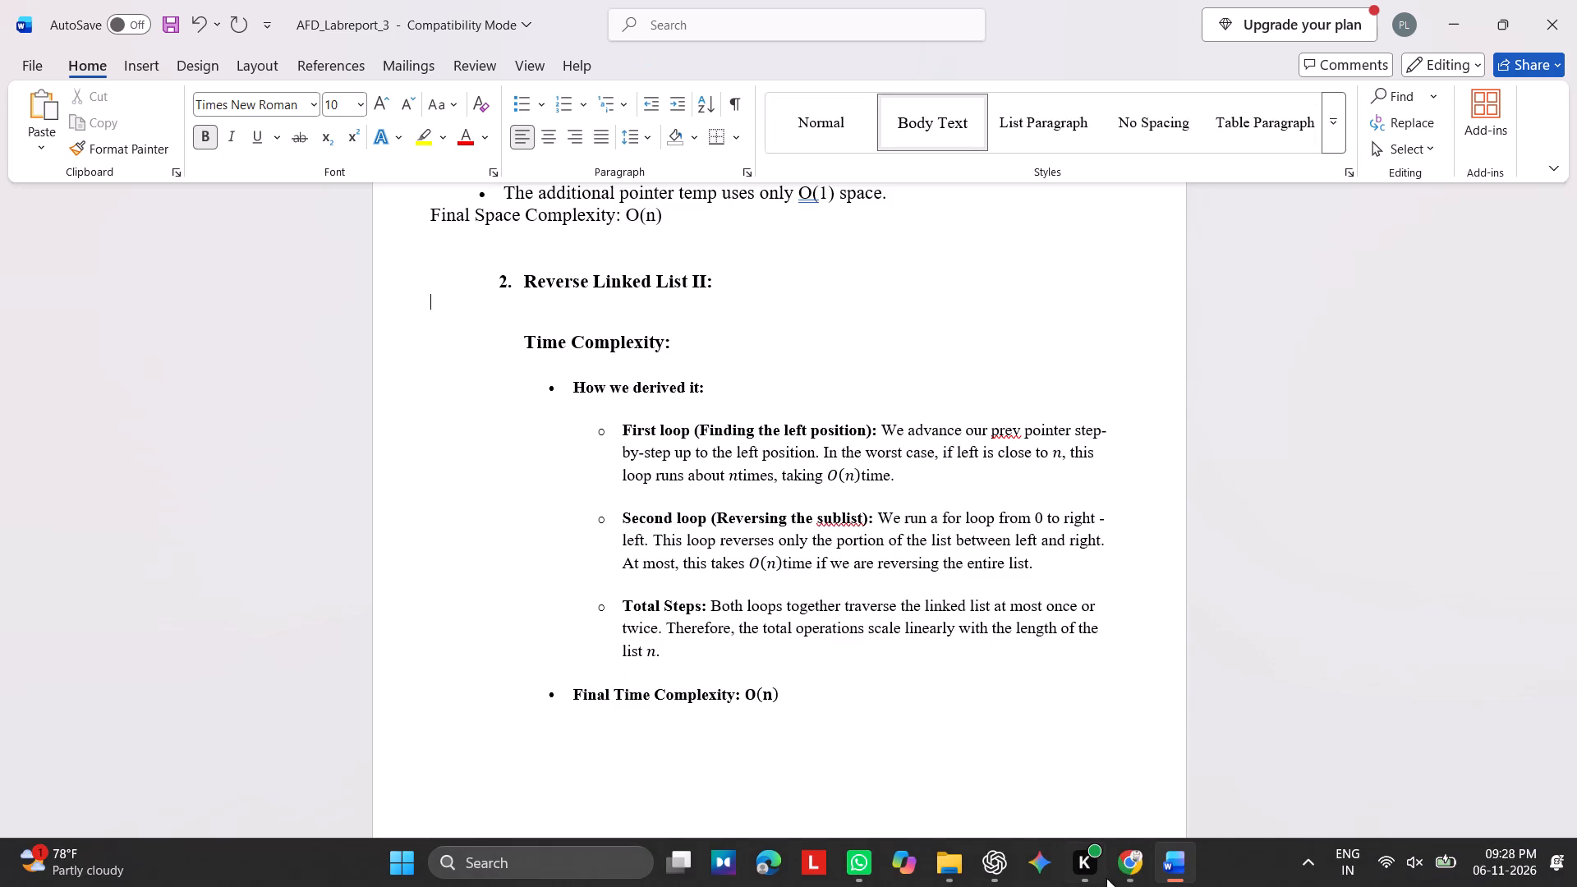
Switch to Chrome, open the Reverse Linked List II coding practice question and submit its C++ solution.
click(1133, 857)
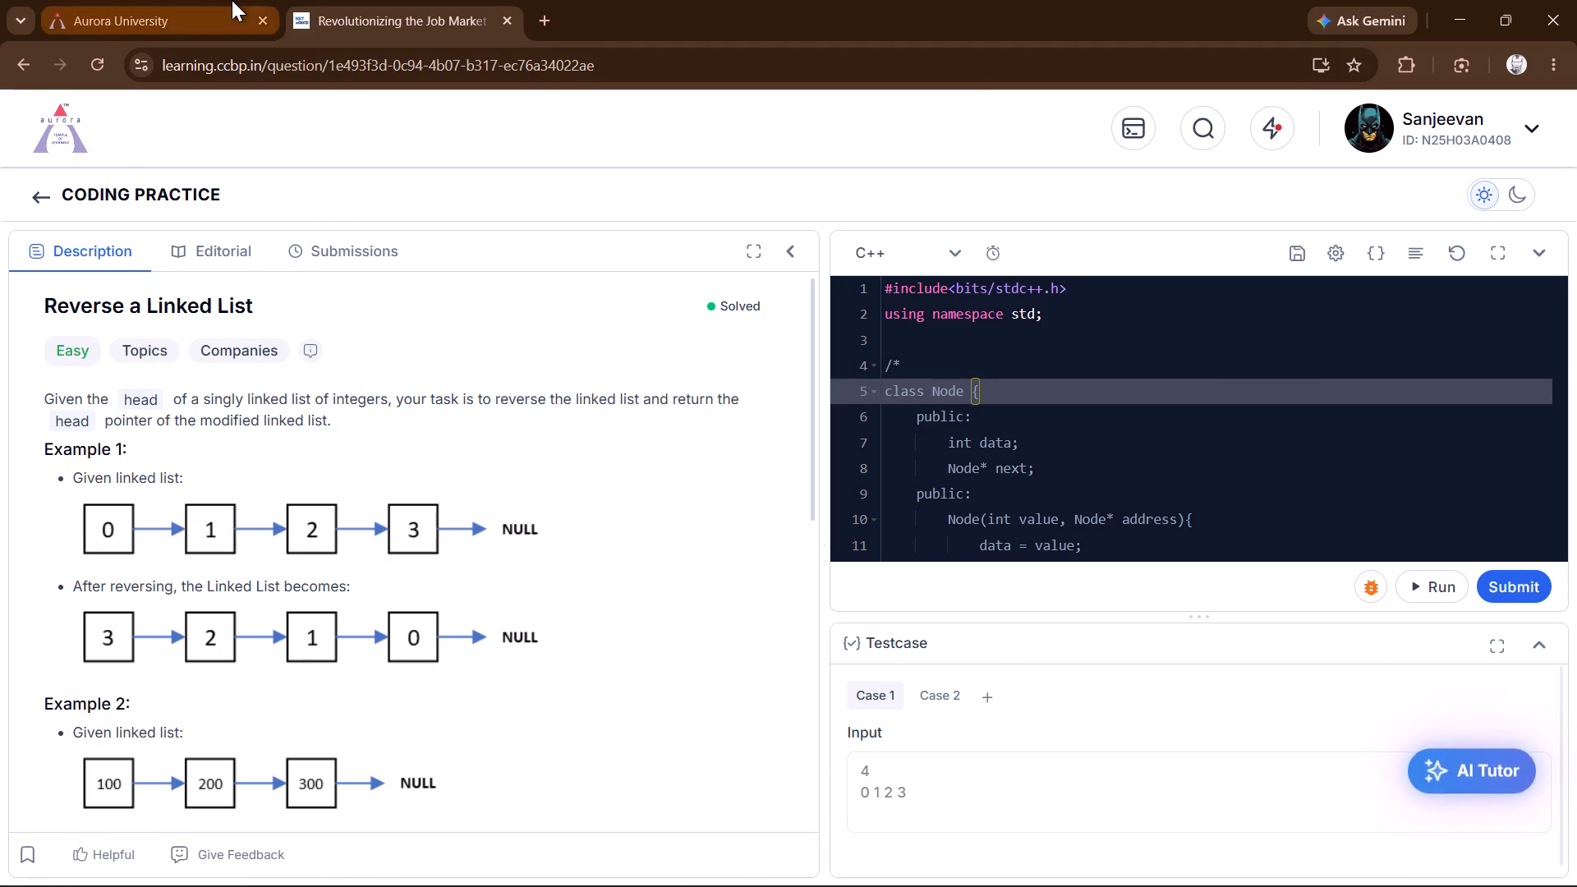
click(232, 0)
click(471, 0)
scroll(96, 369, right, 11)
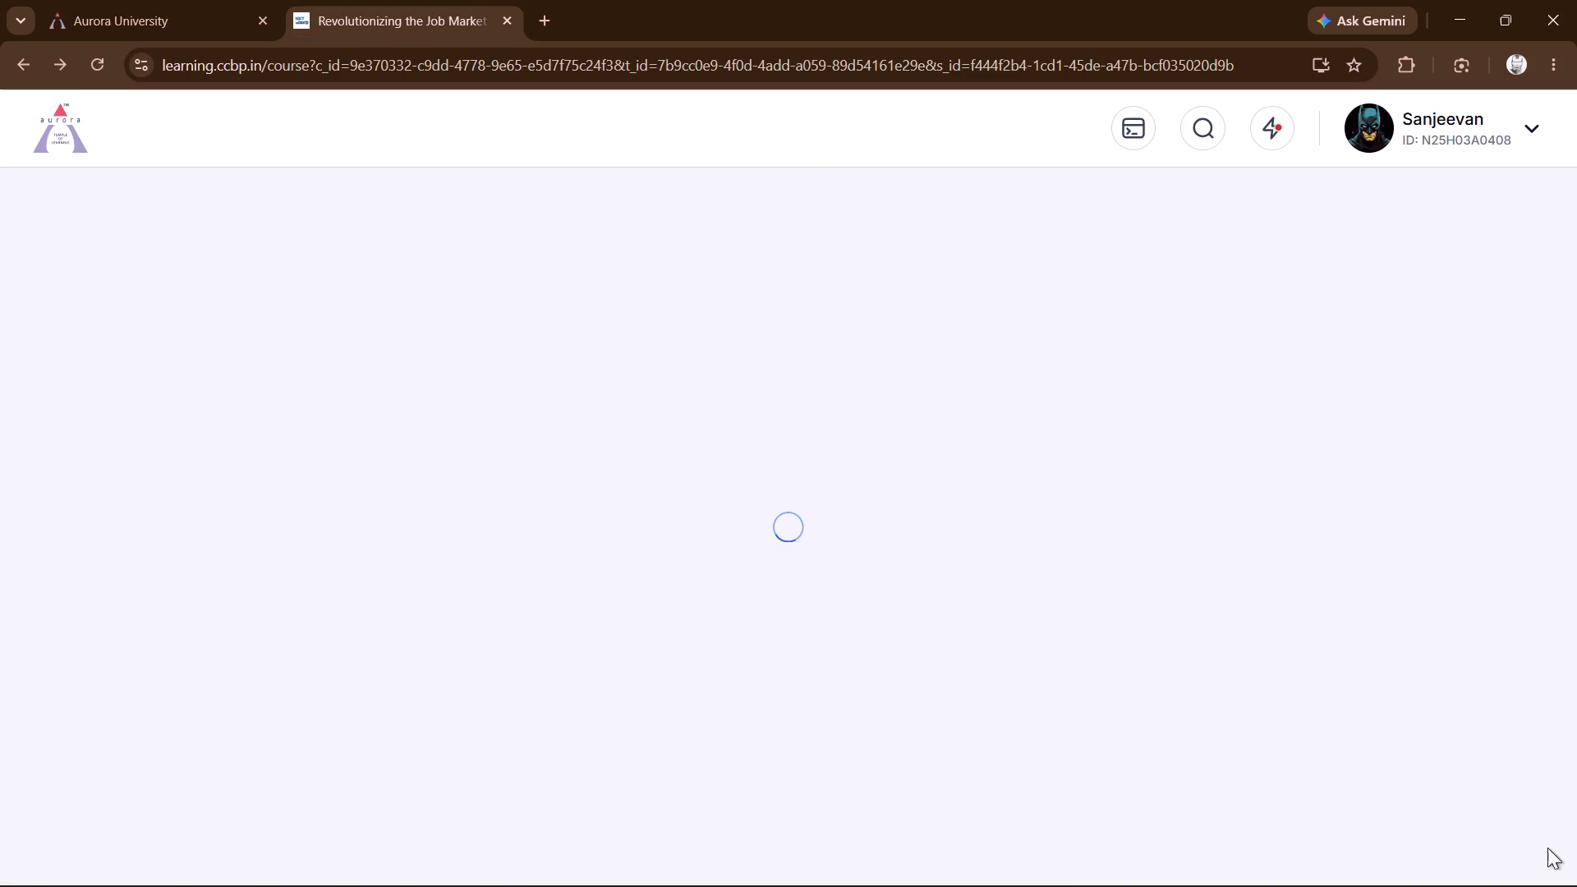
click(719, 485)
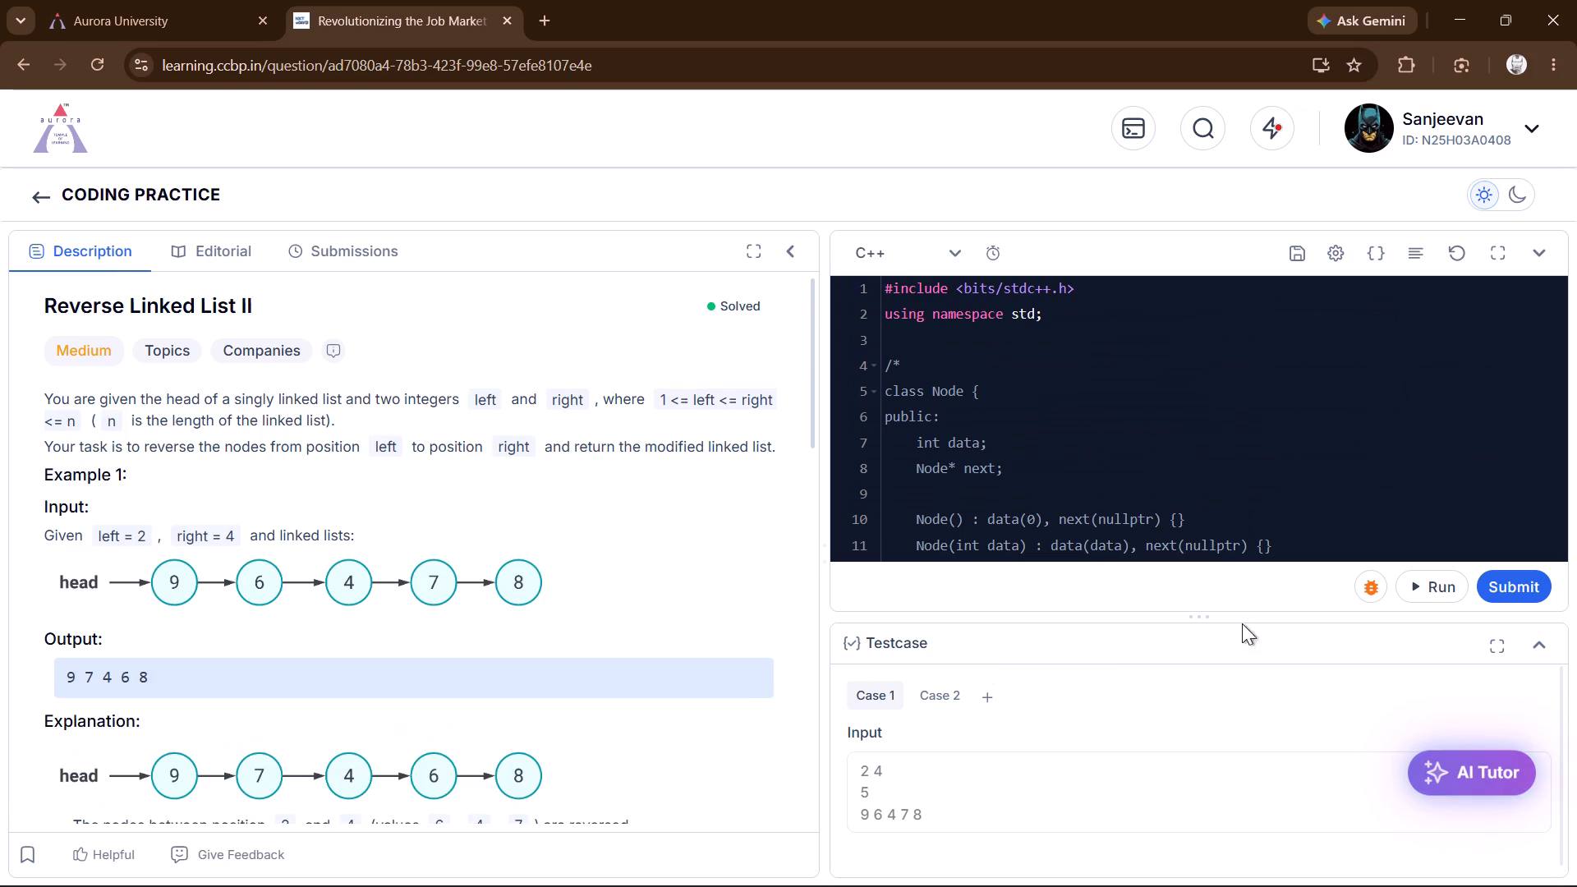
click(1501, 577)
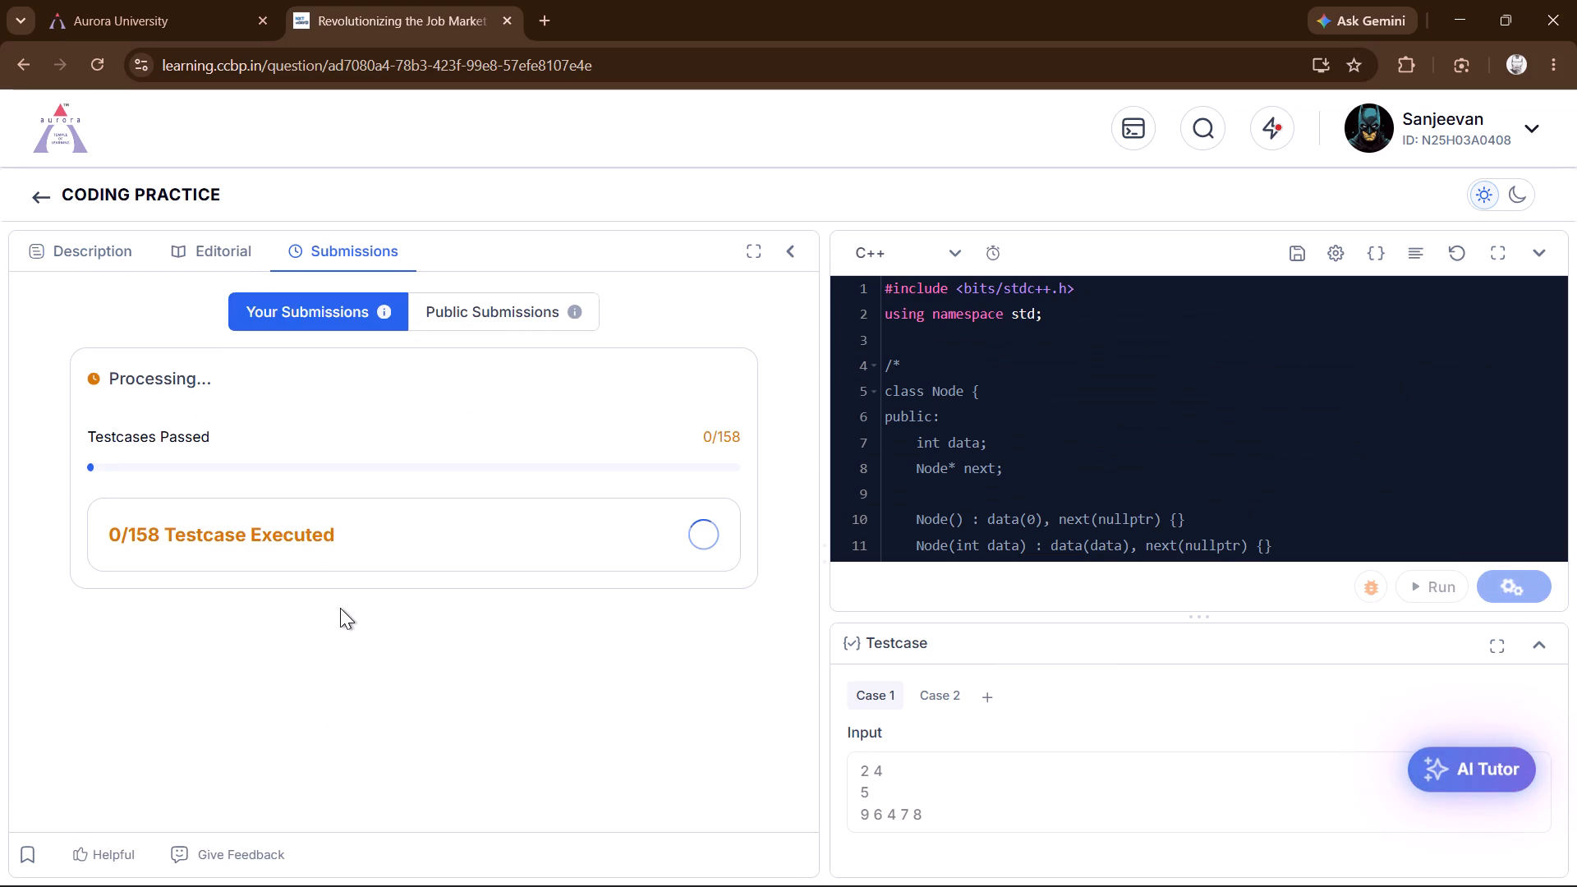
Capture the Reverse Linked List II submission page below the browser bar and paste it under that problem's heading in the Word report.
key(shift+super+s)
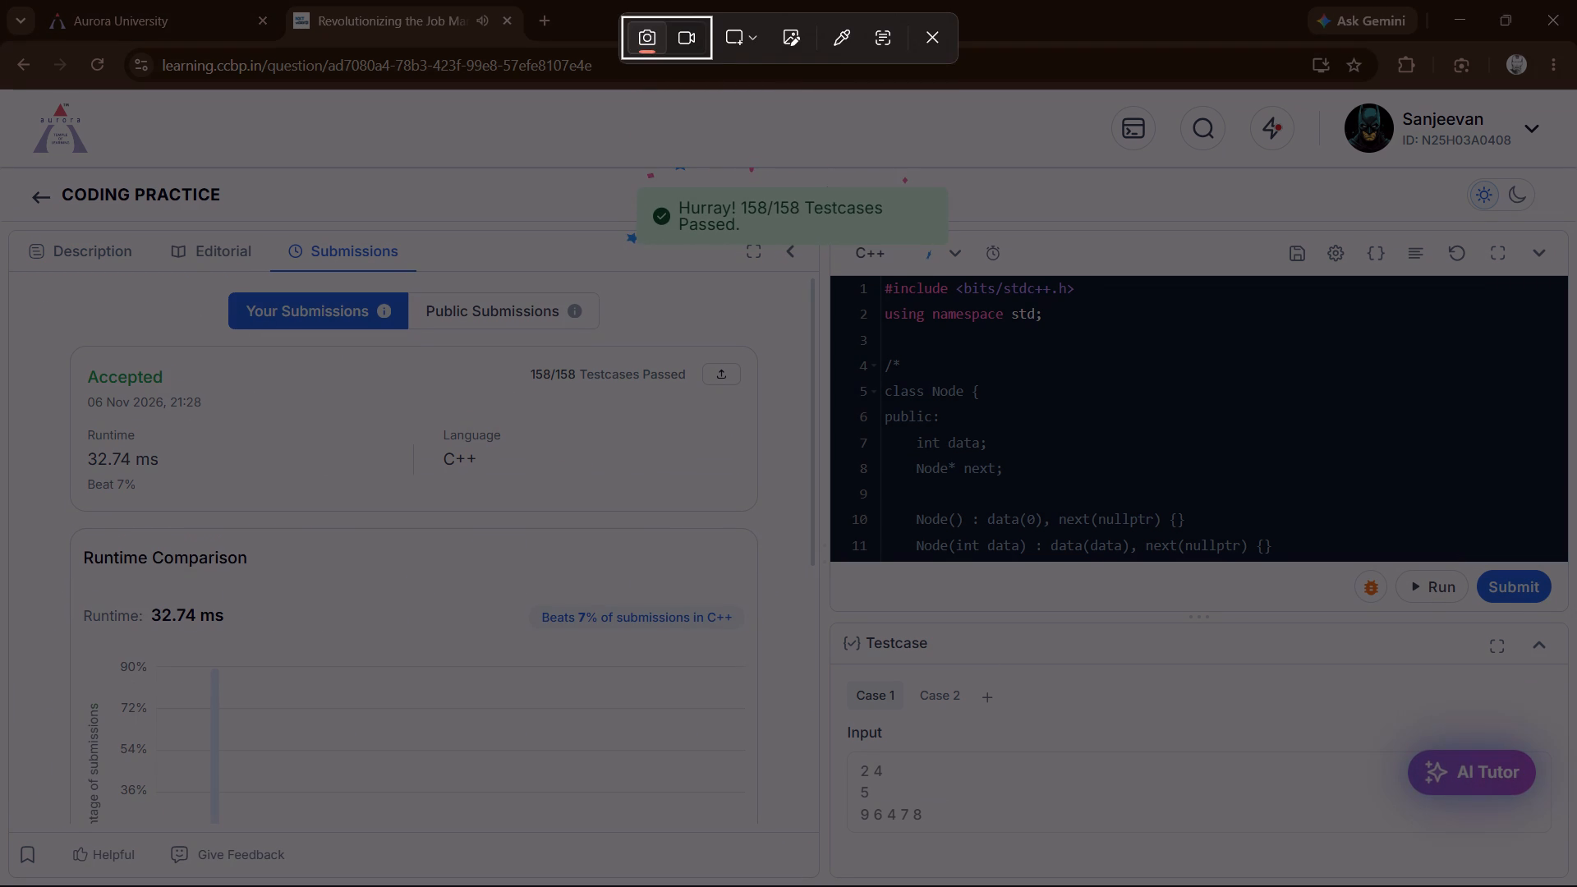
drag(0, 85, 1575, 886)
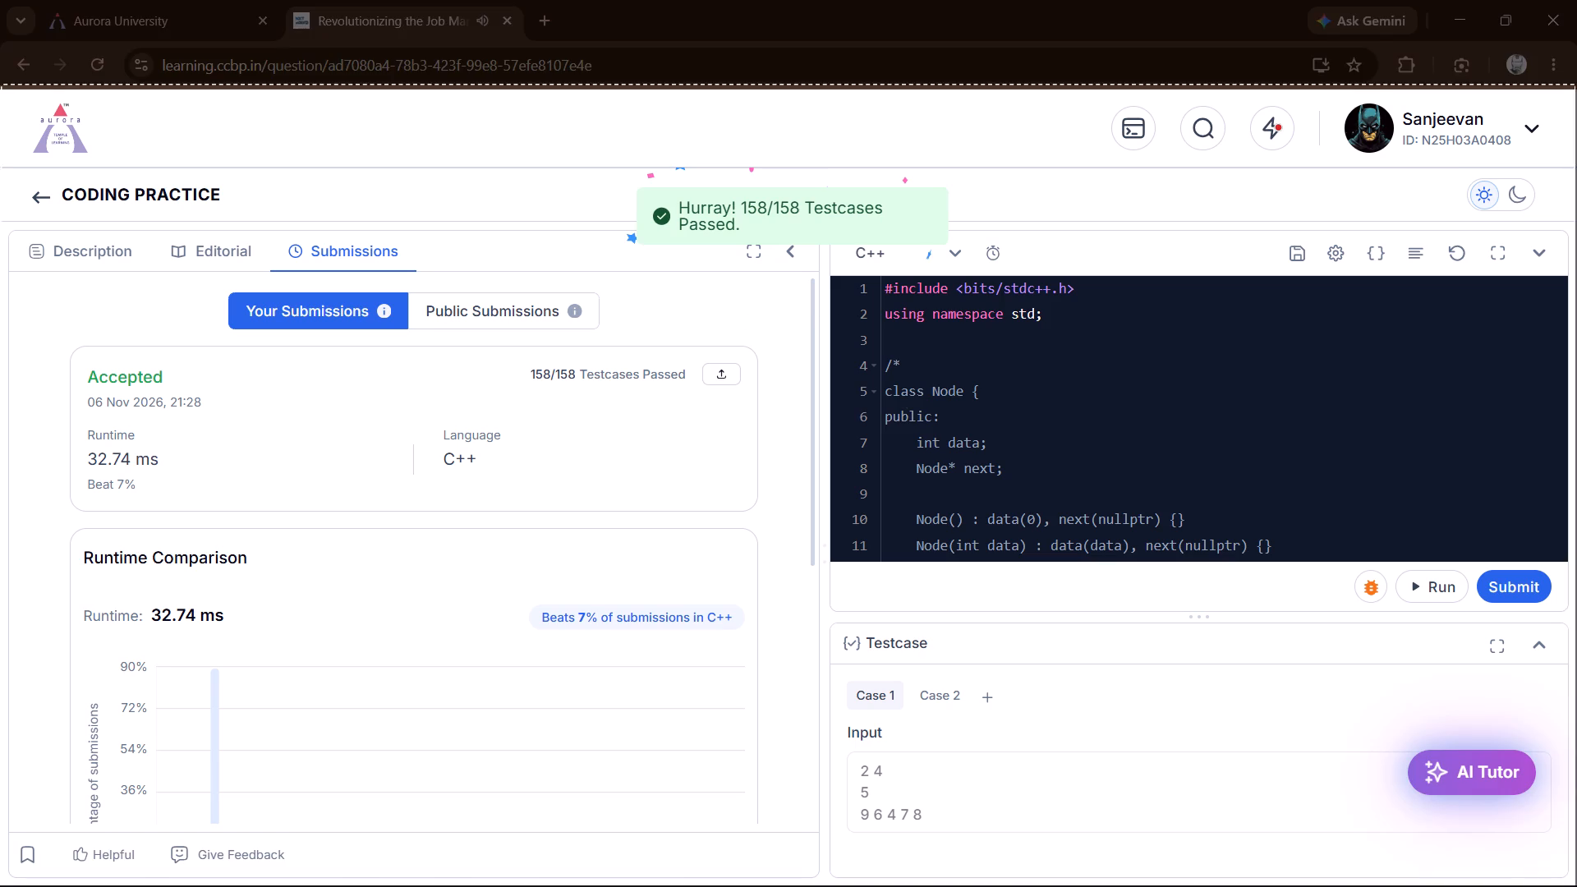
click(1166, 876)
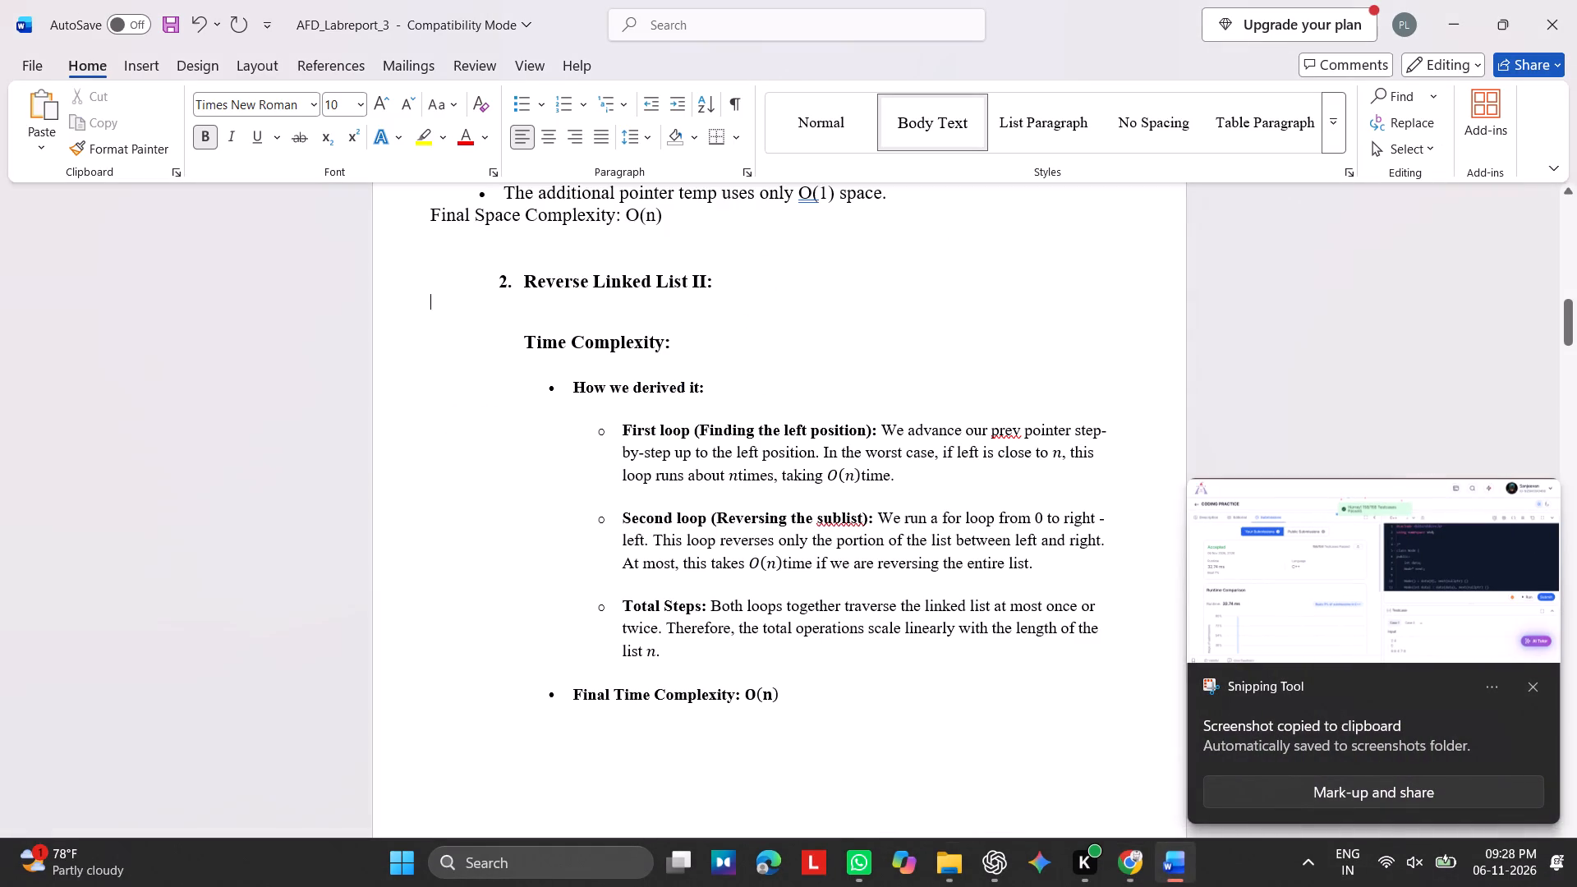
scroll(674, 405, up, 1)
key(ctrl+v)
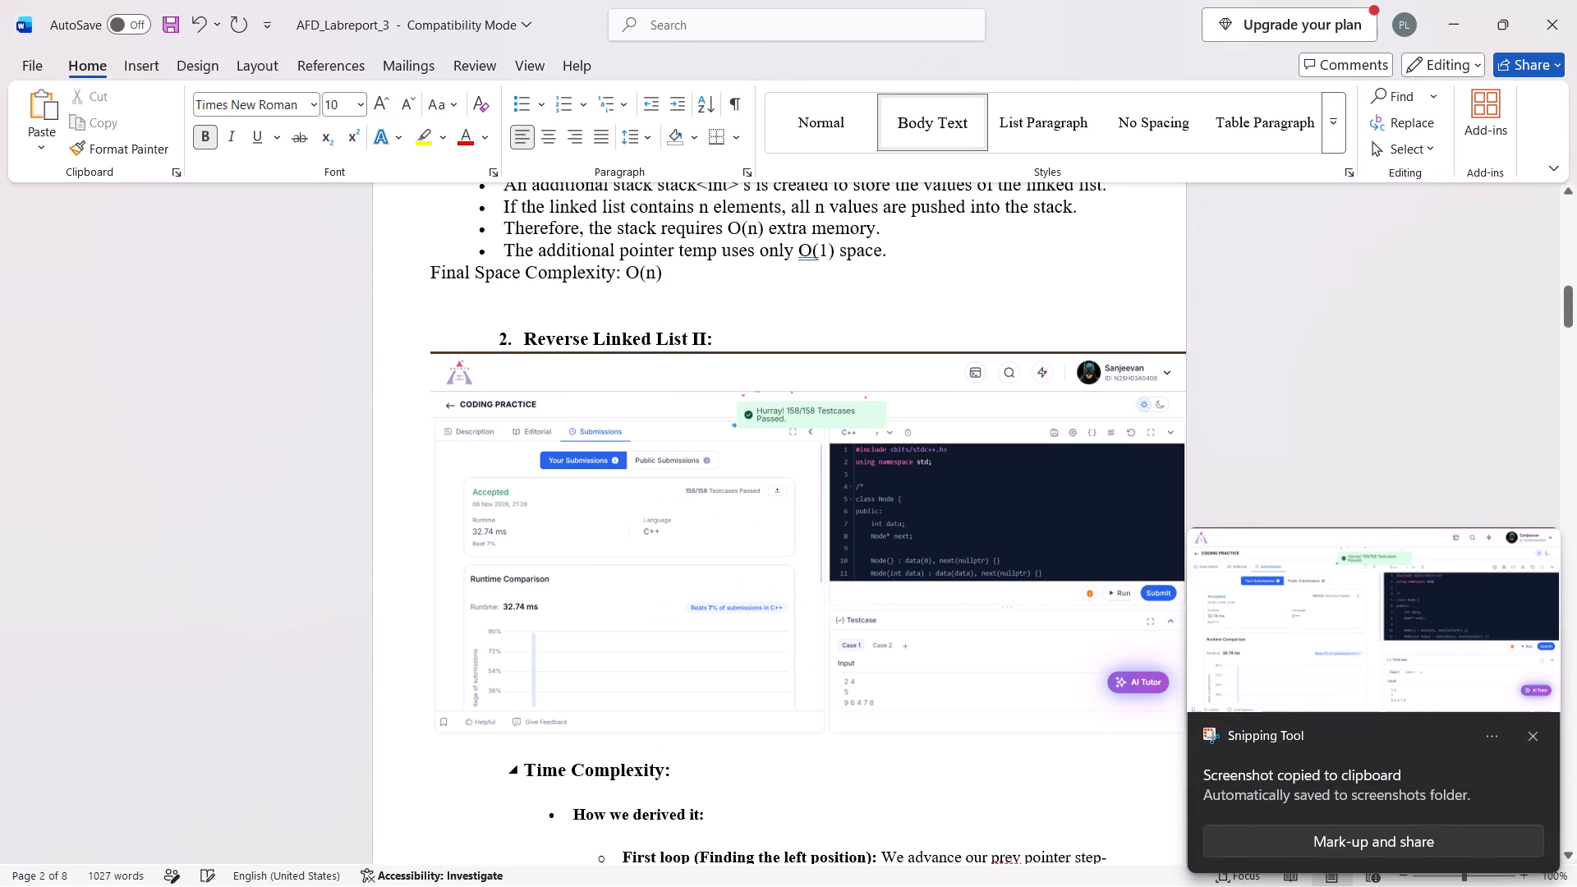
Cut the old Time Complexity and Space Complexity sections of Reverse Linked List II, through its "Final Space Complexity" line.
scroll(738, 524, down, 1)
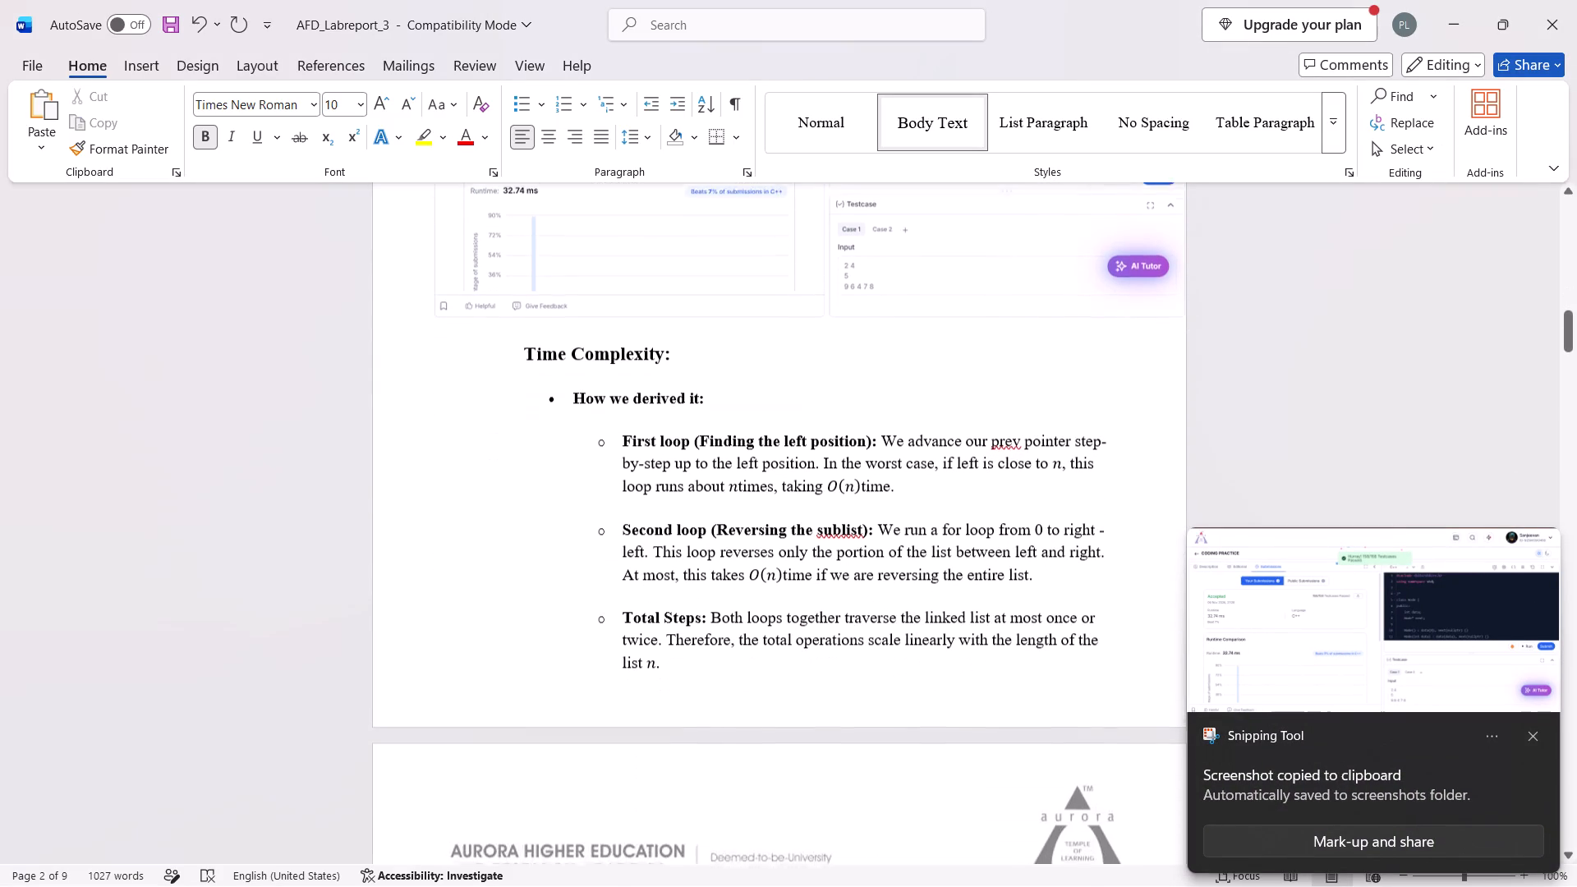
drag(522, 337, 745, 873)
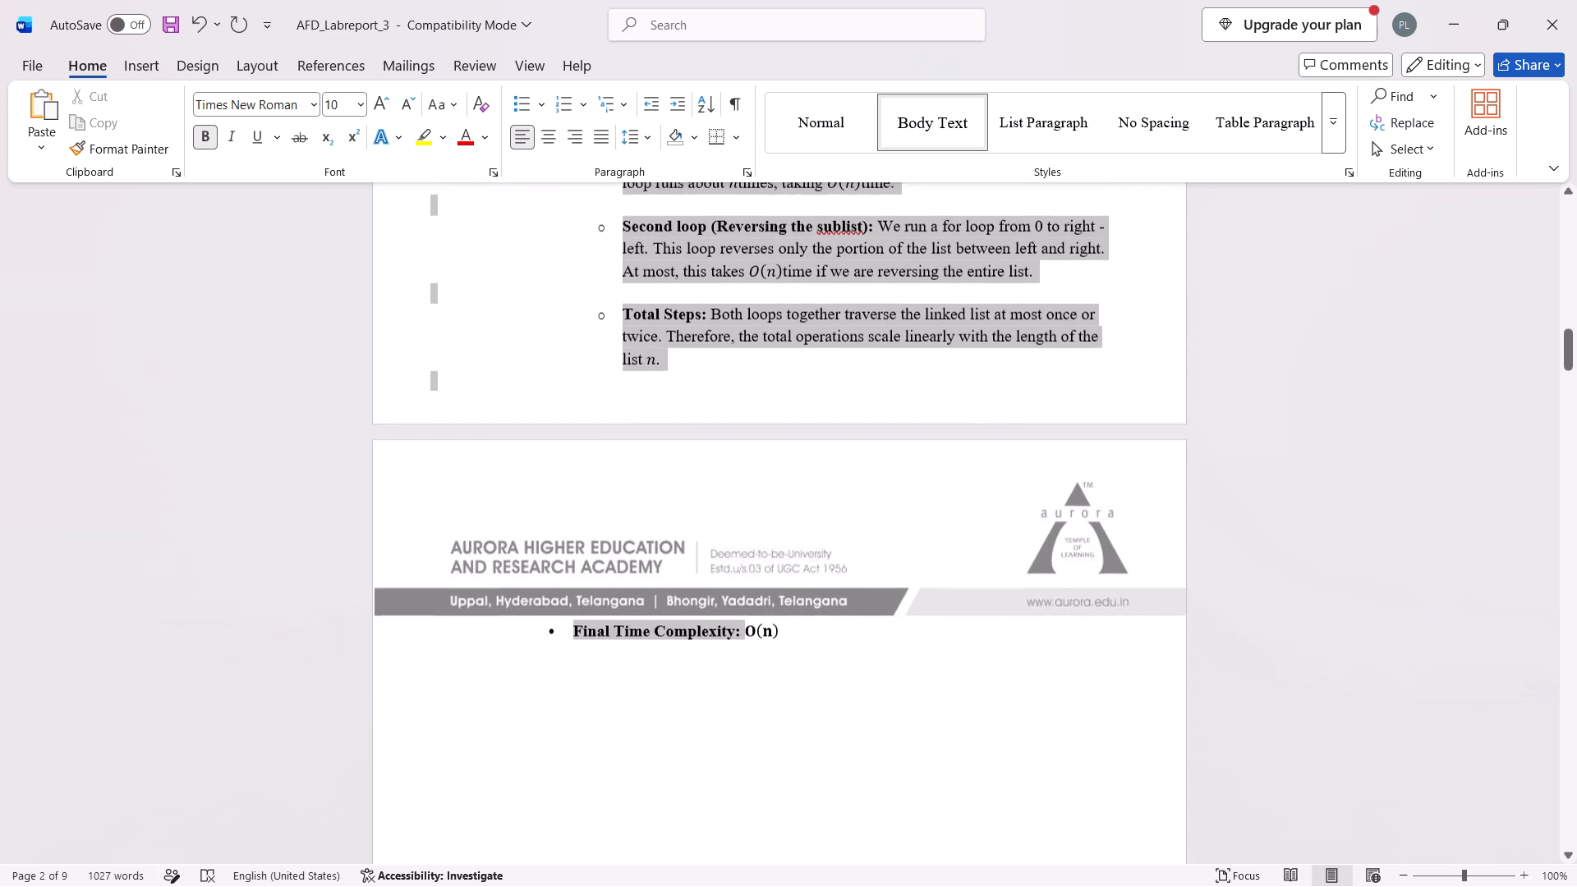
drag(745, 873, 941, 886)
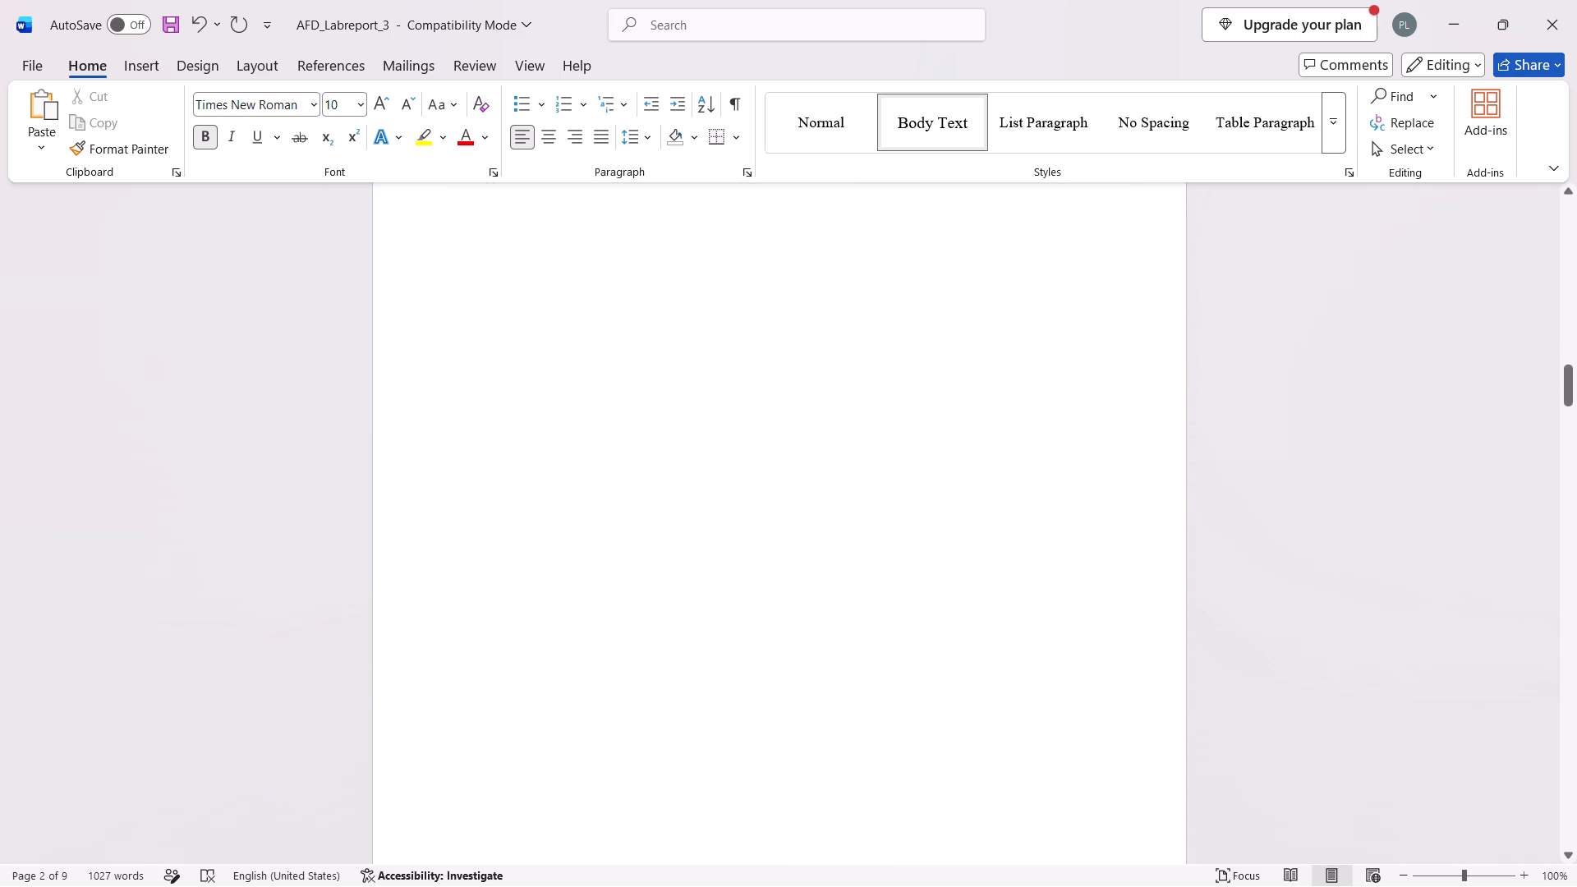
drag(941, 886, 878, 773)
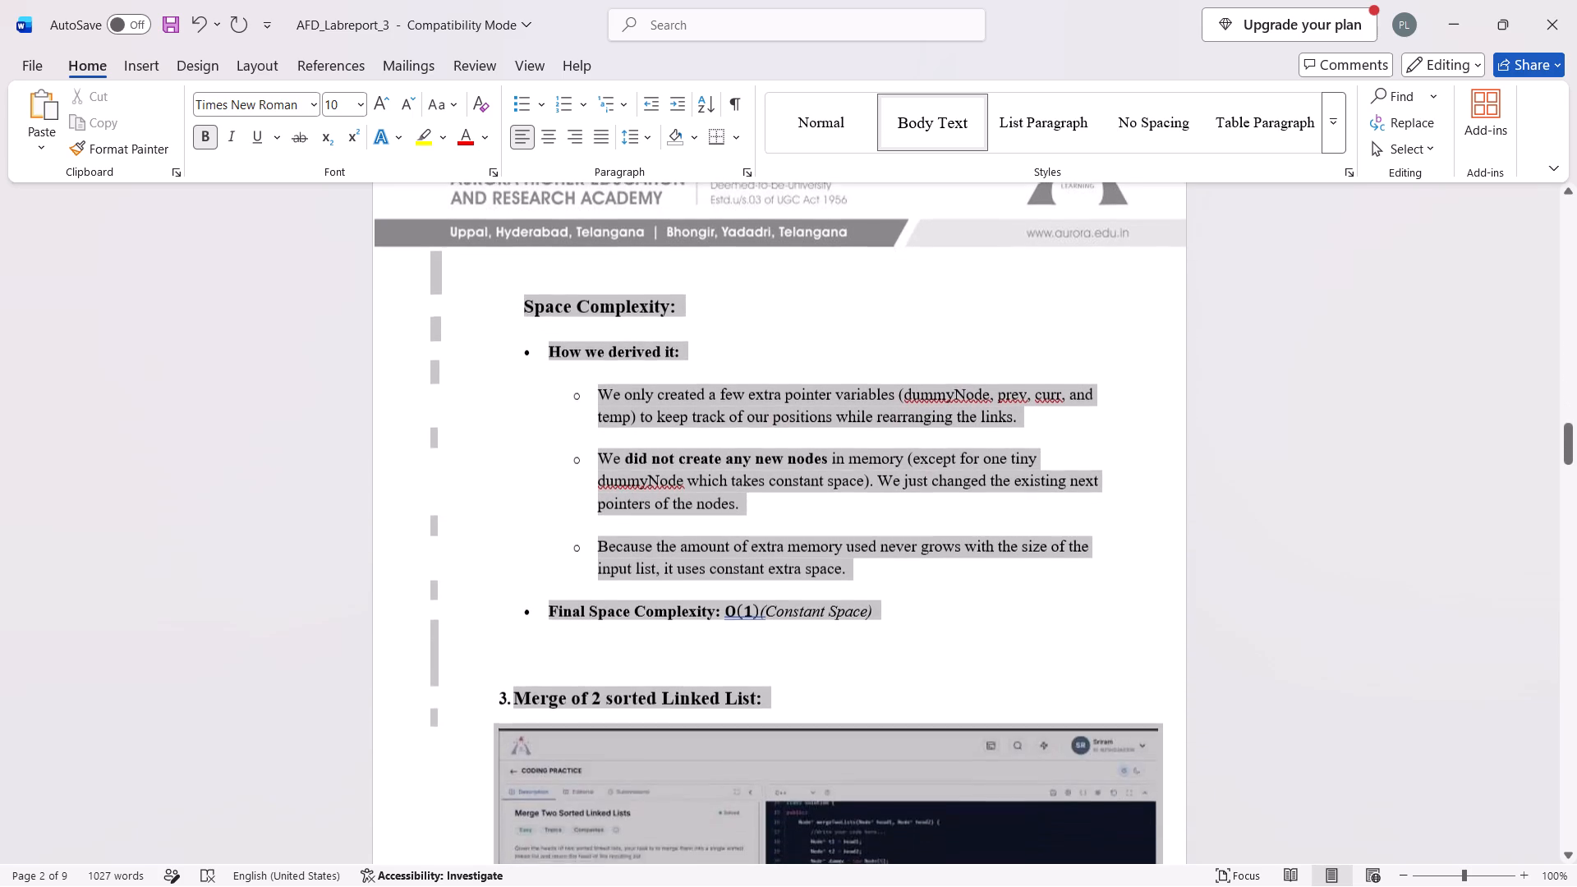
drag(878, 773, 916, 617)
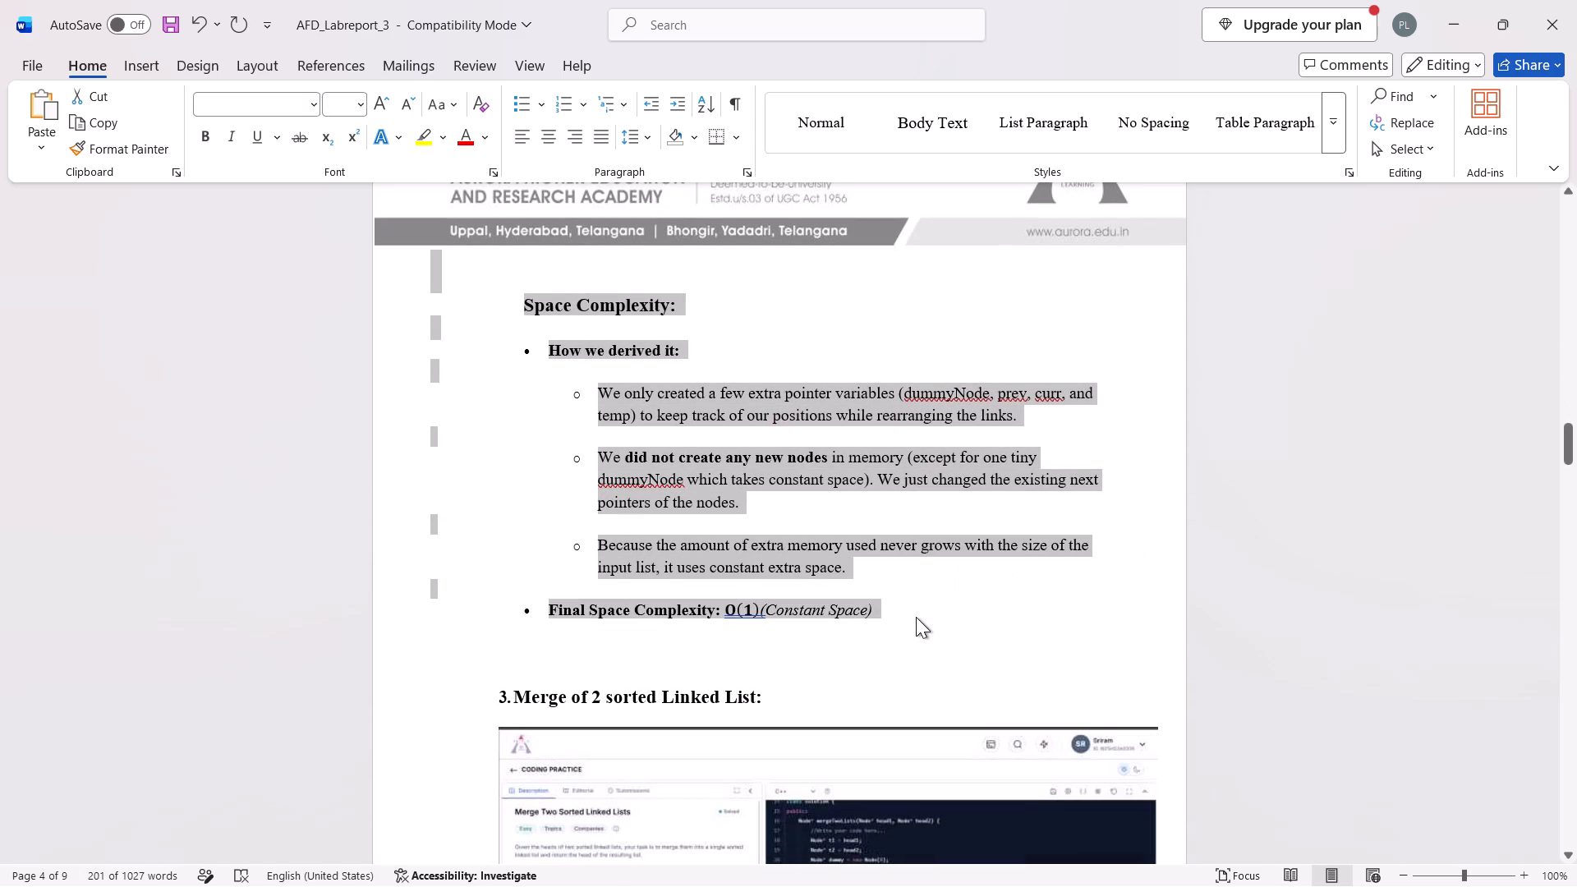
key(ctrl+x)
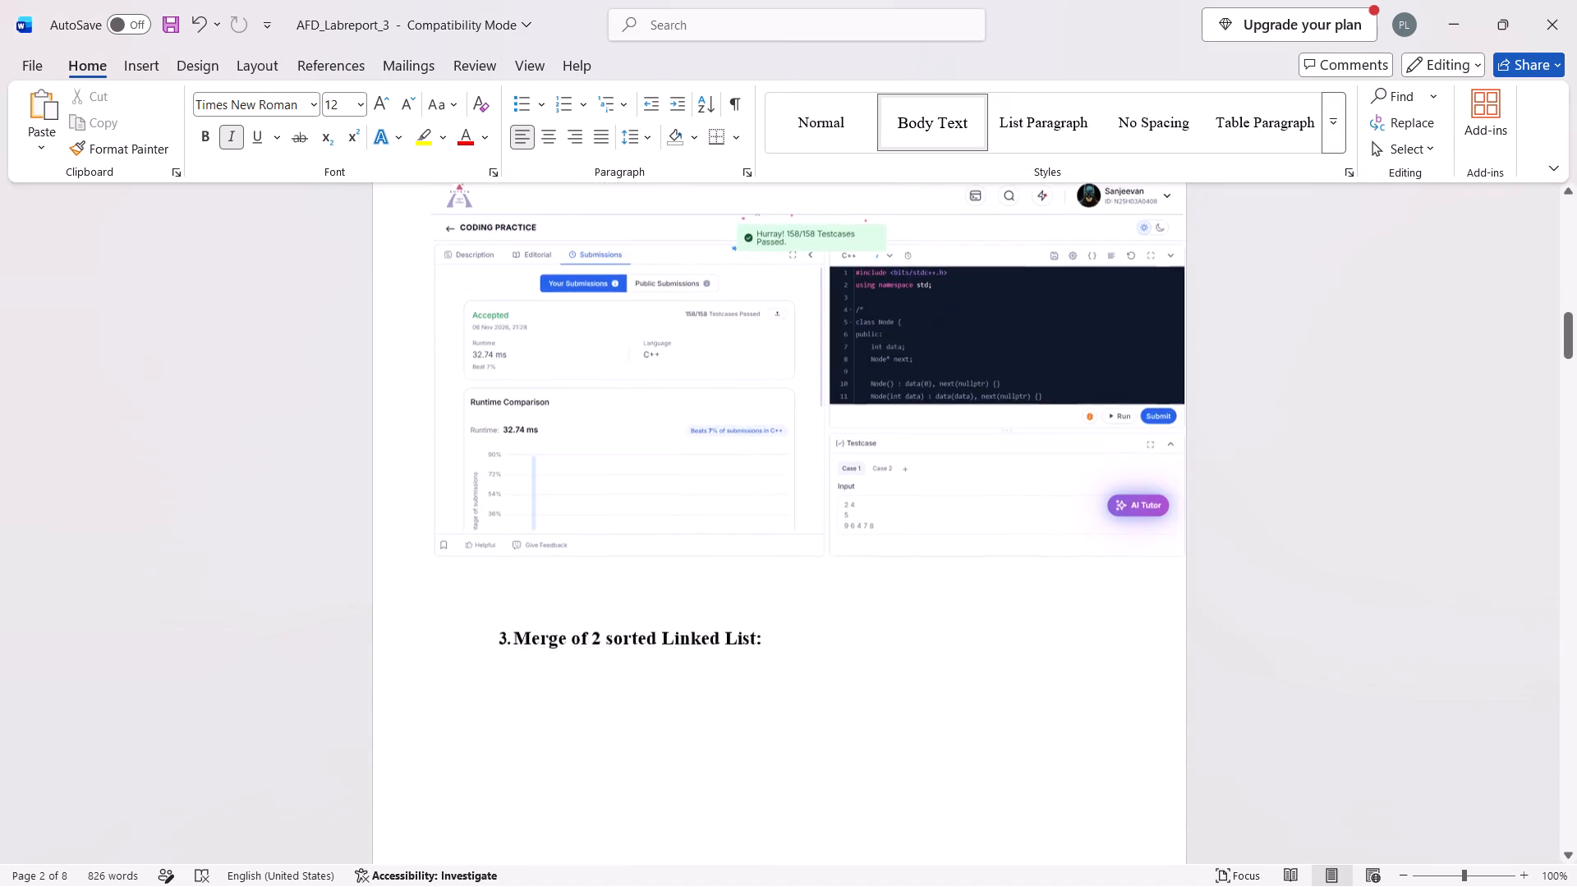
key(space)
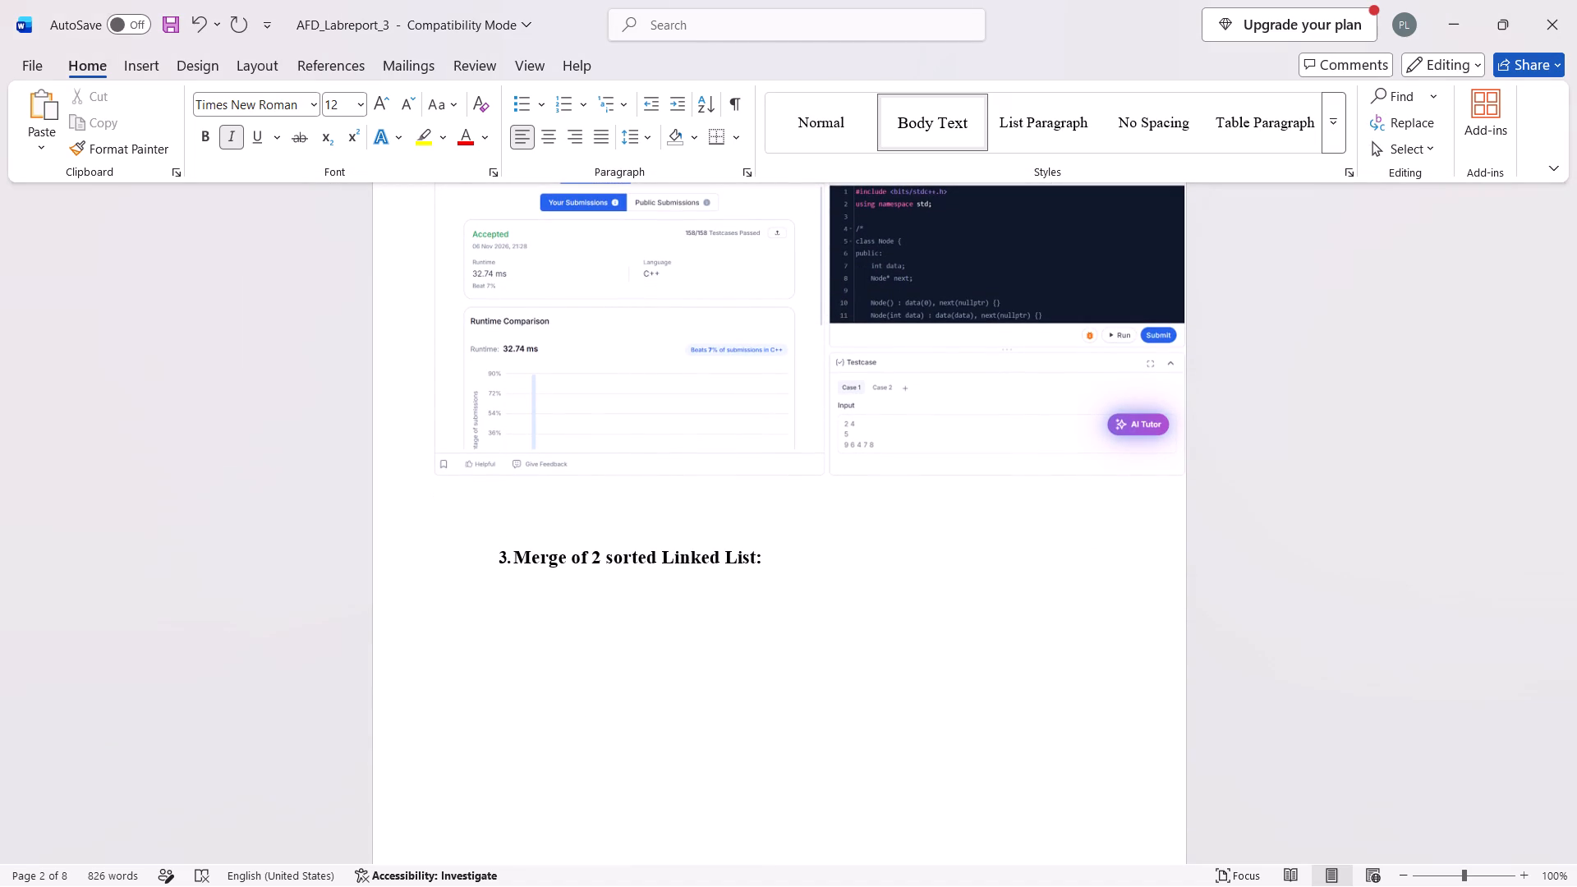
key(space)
key(BackSpace)
key(BackSpace)
key(ctrl+v)
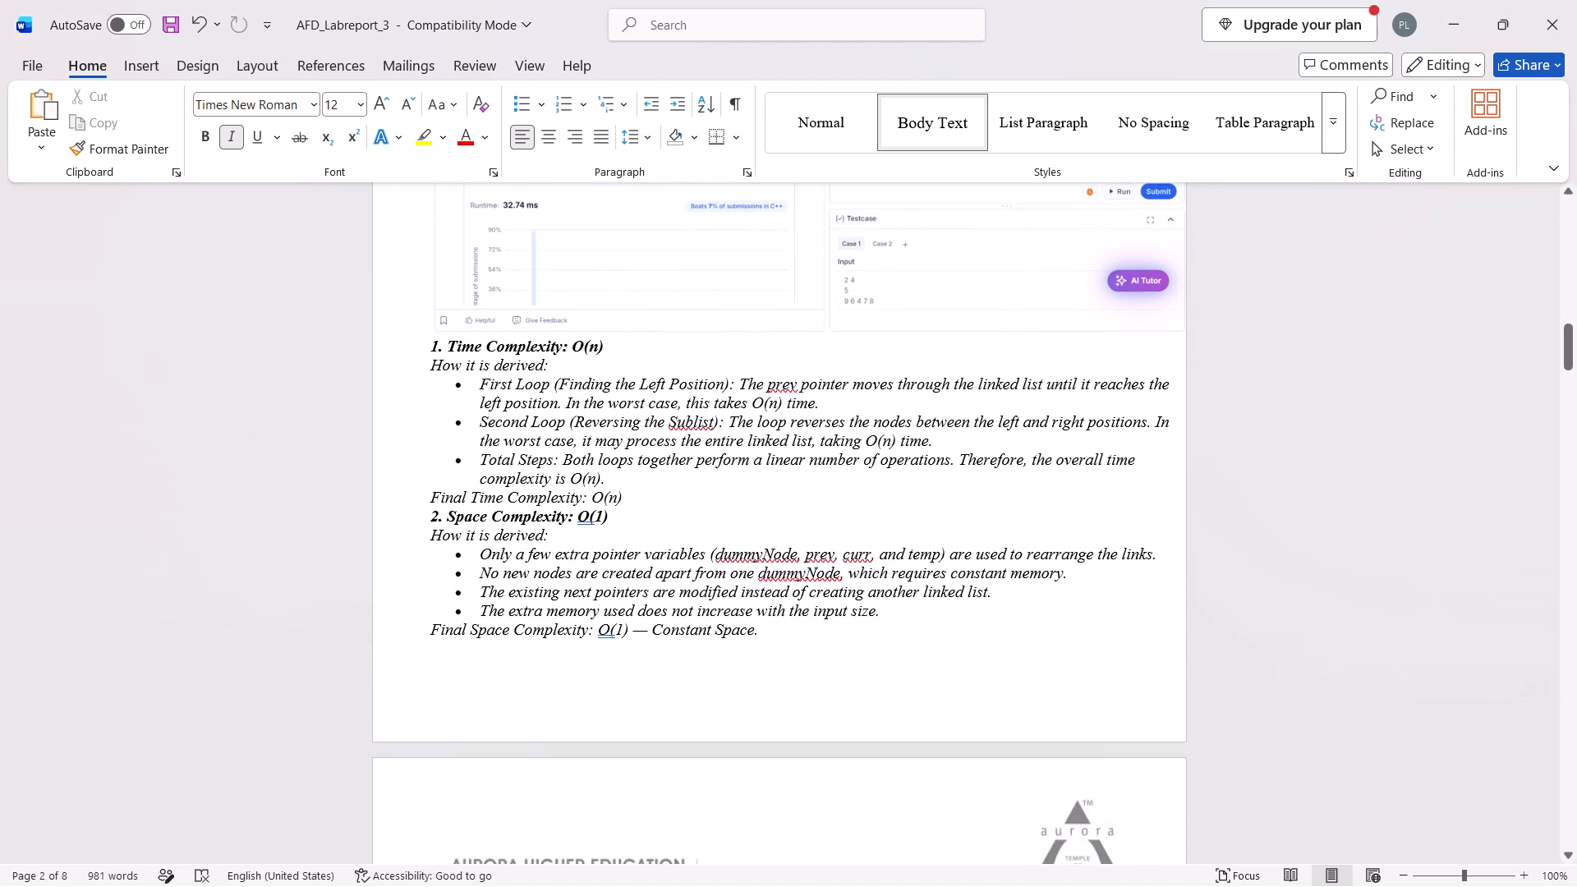
Remove the italic formatting from the whole pasted Reverse Linked List II complexity analysis.
drag(779, 621, 435, 374)
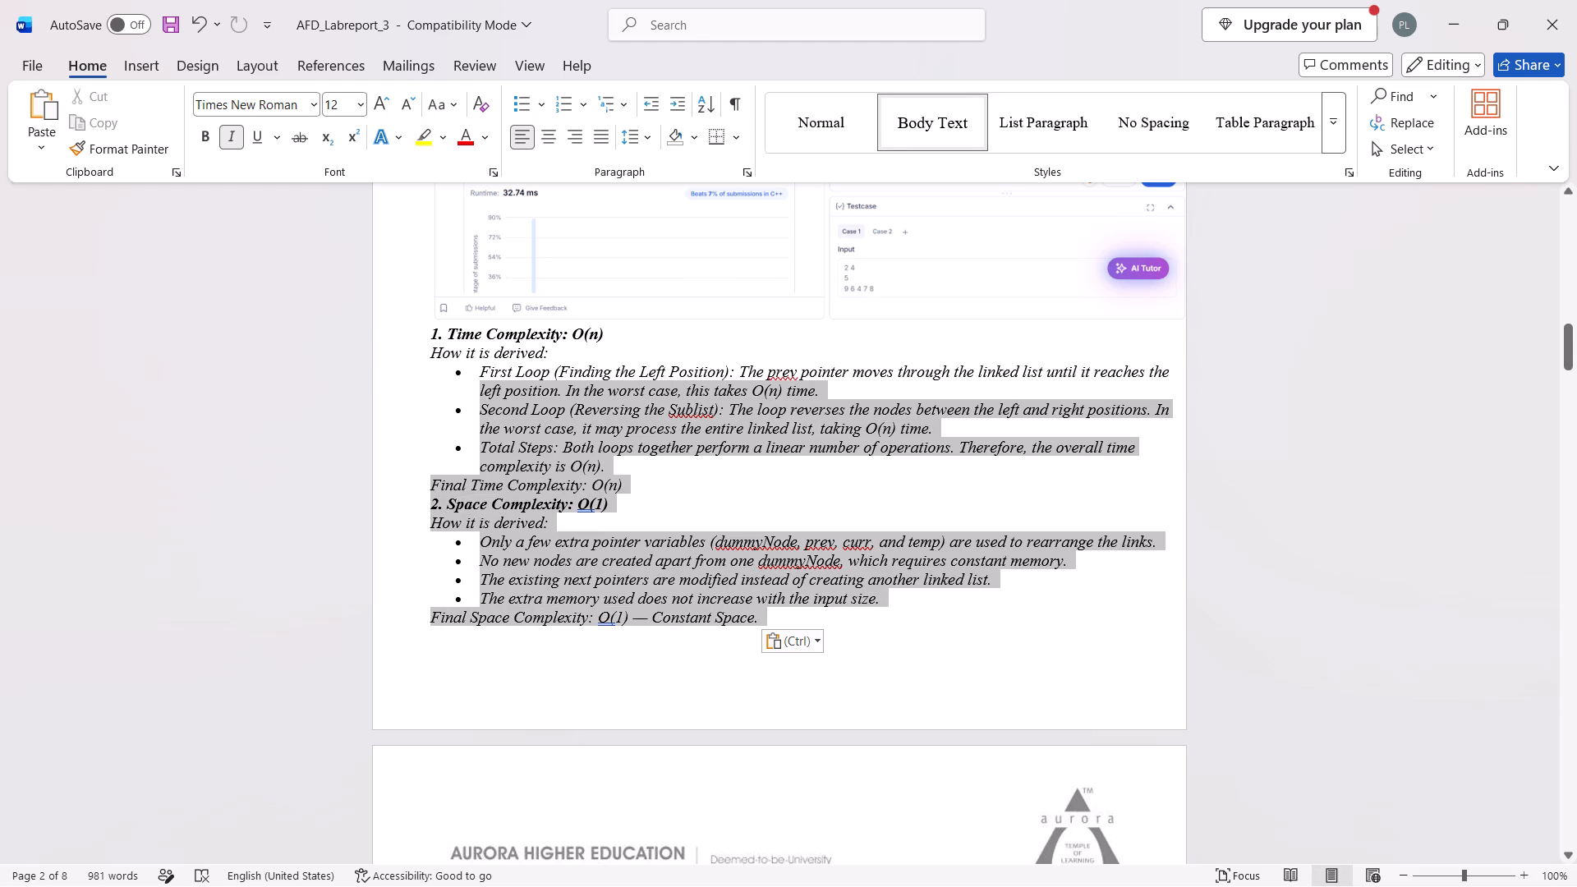
drag(435, 374, 420, 337)
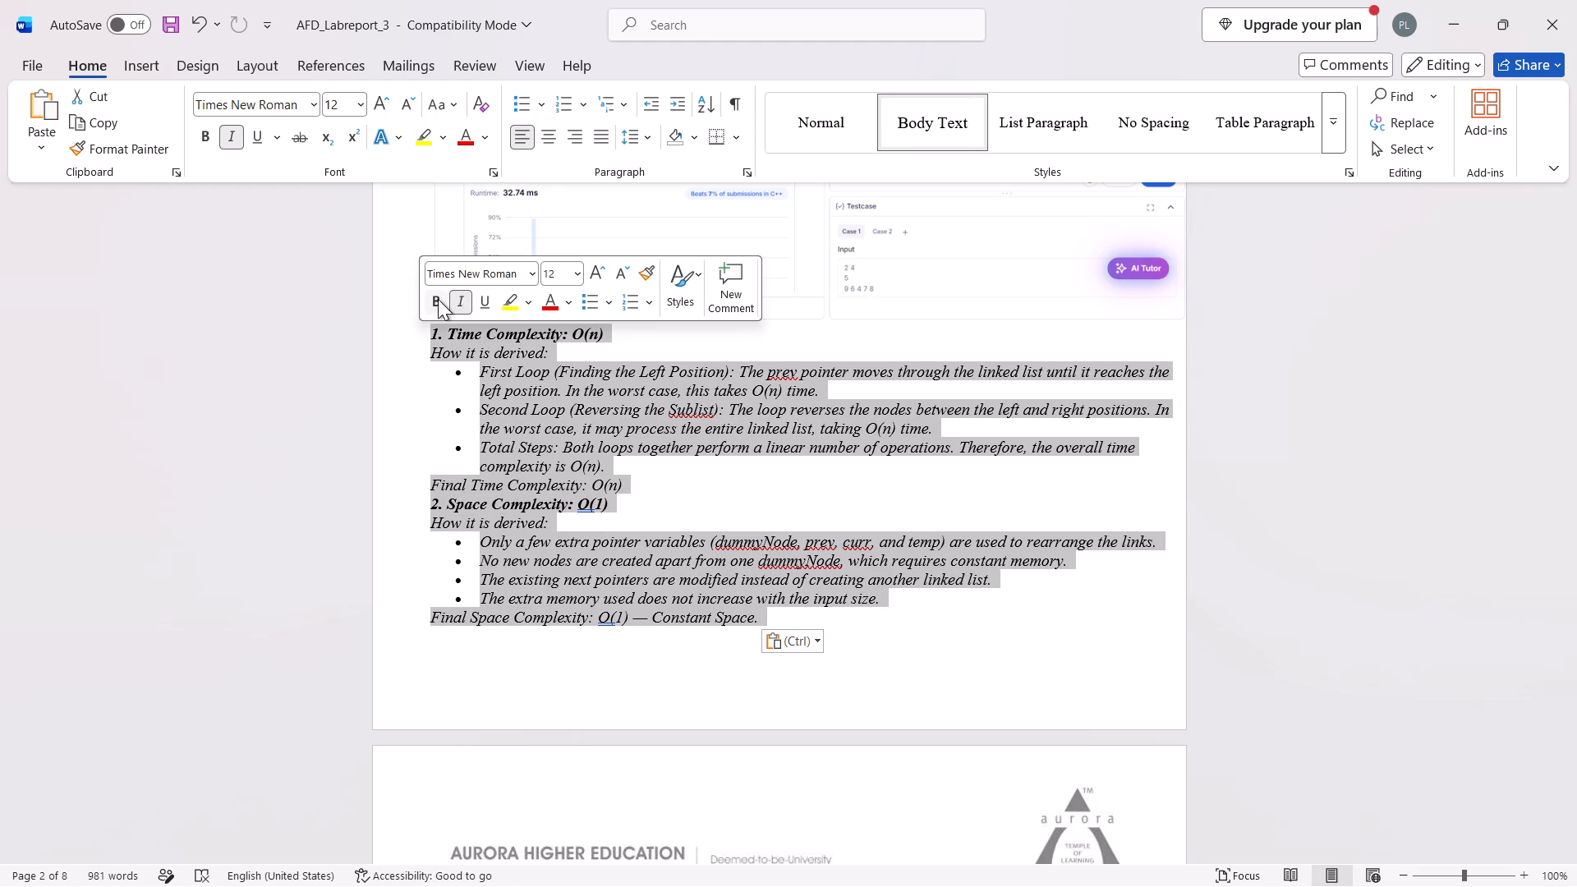
click(455, 301)
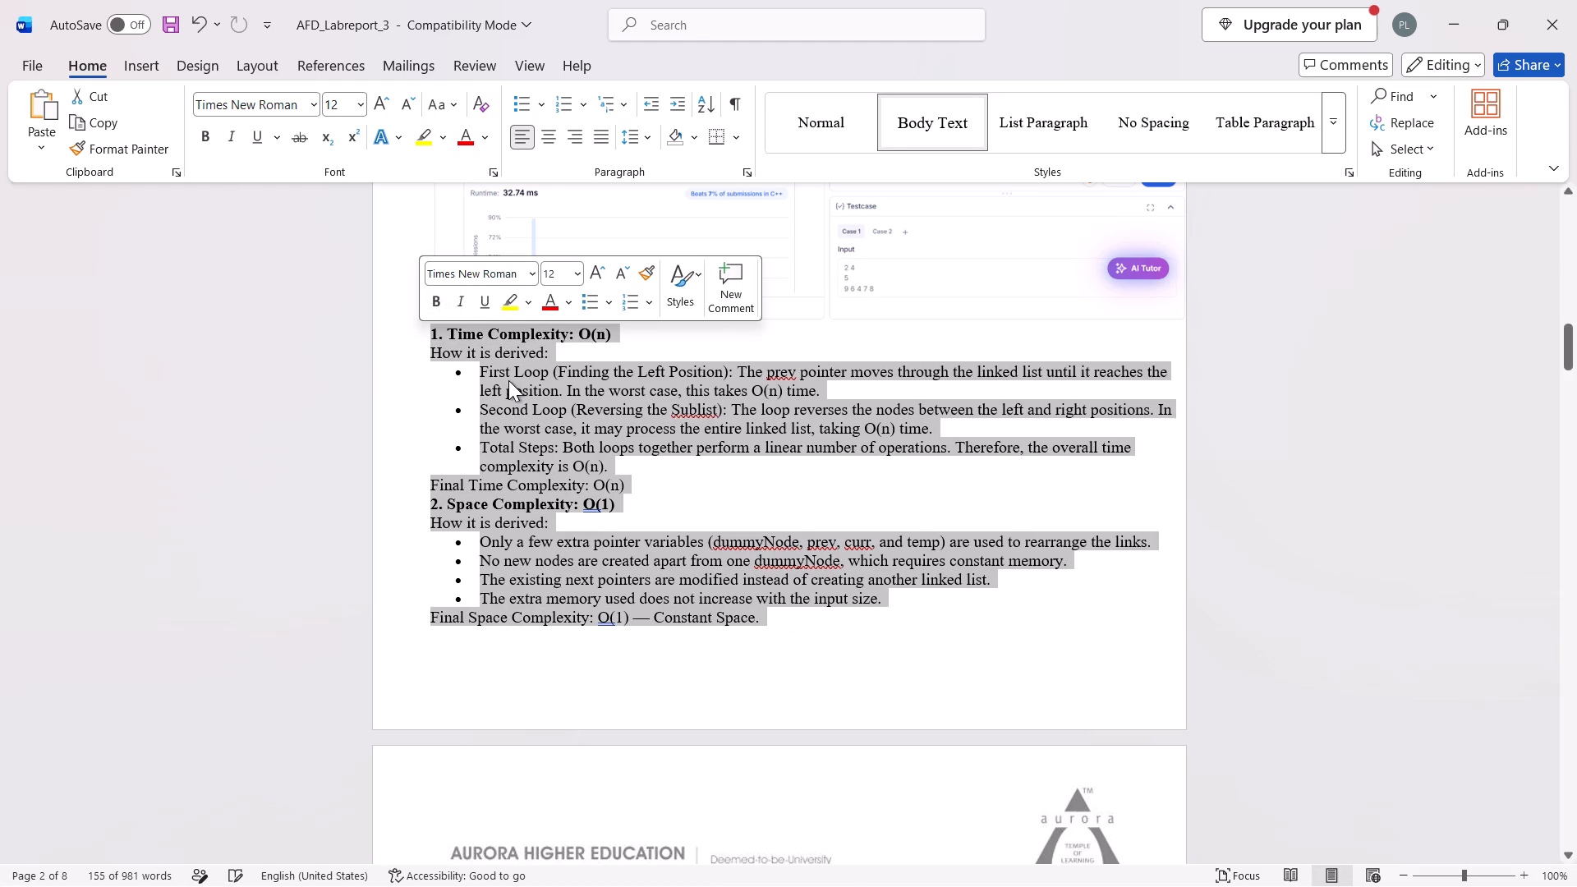
click(508, 380)
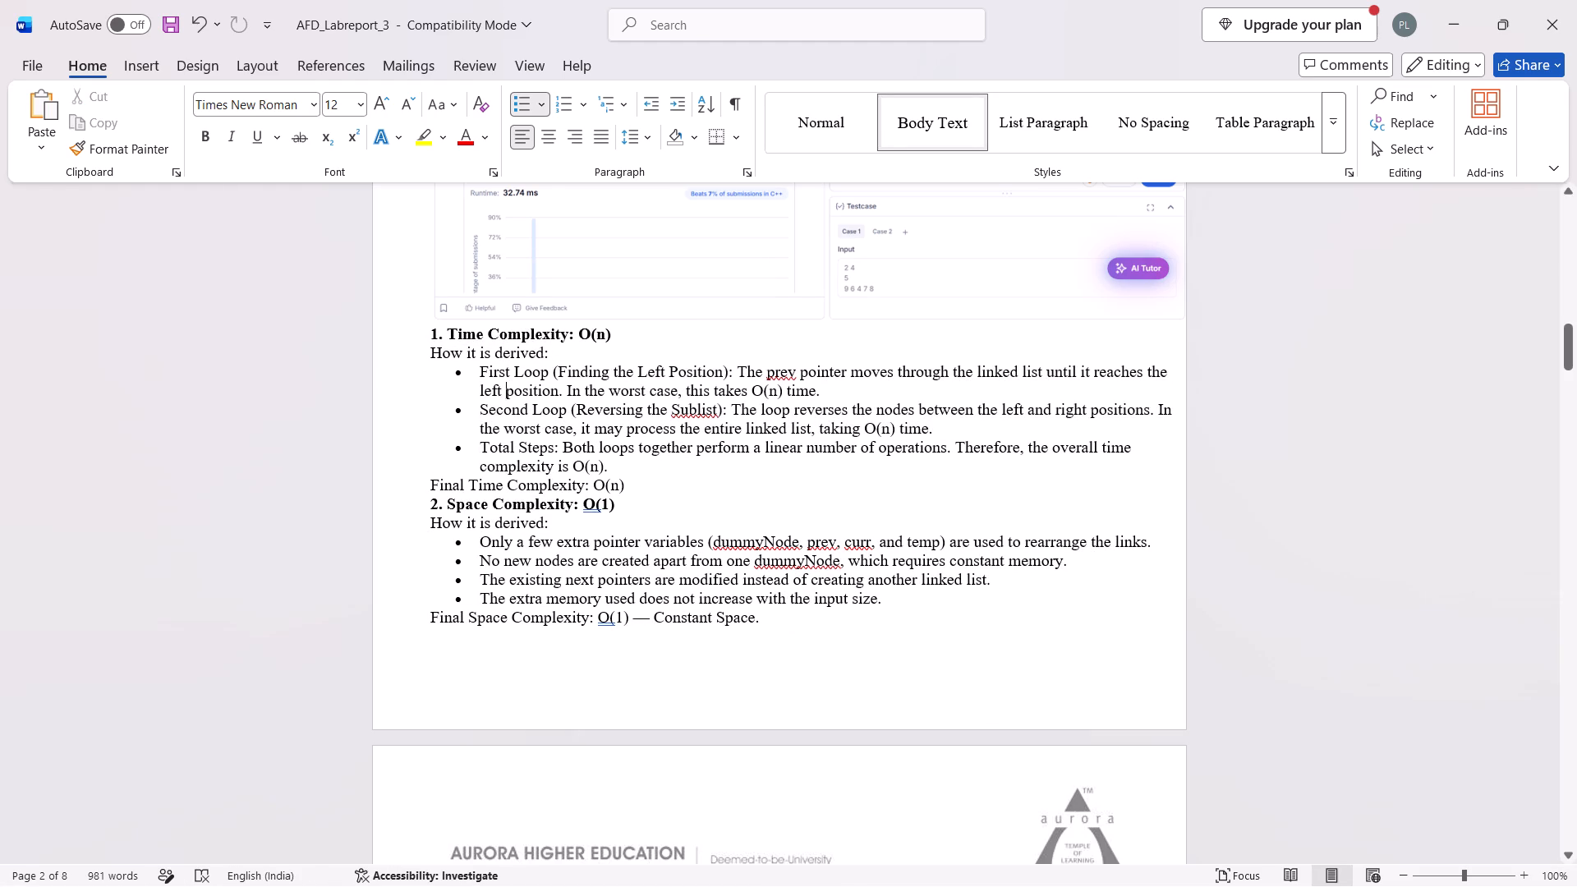
Set the font size of the entire lab report to 12.
drag(426, 330, 860, 621)
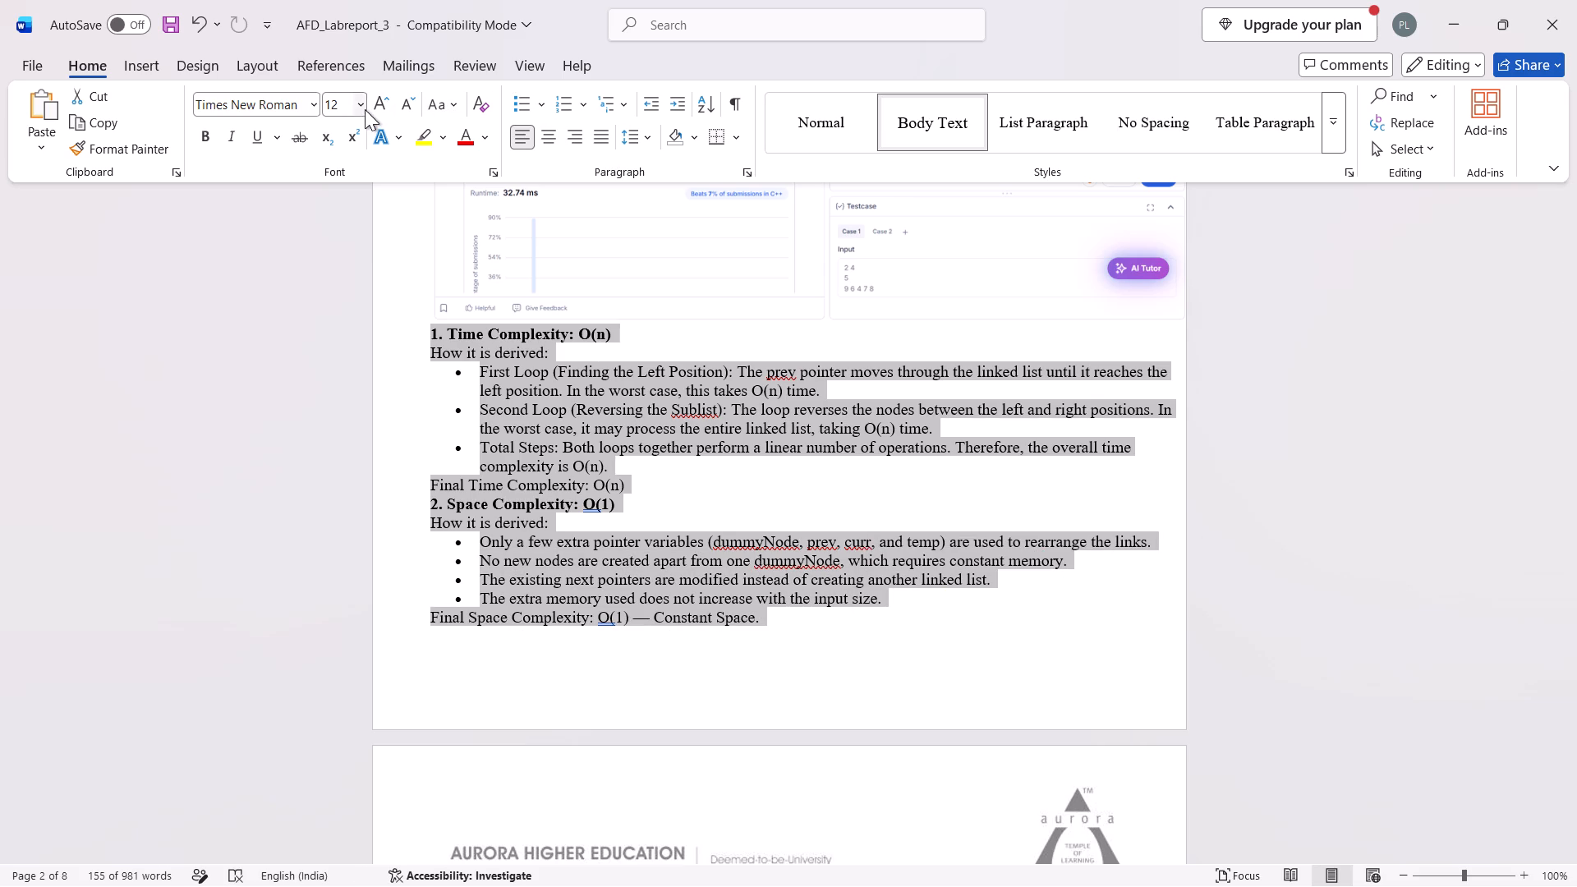
click(540, 512)
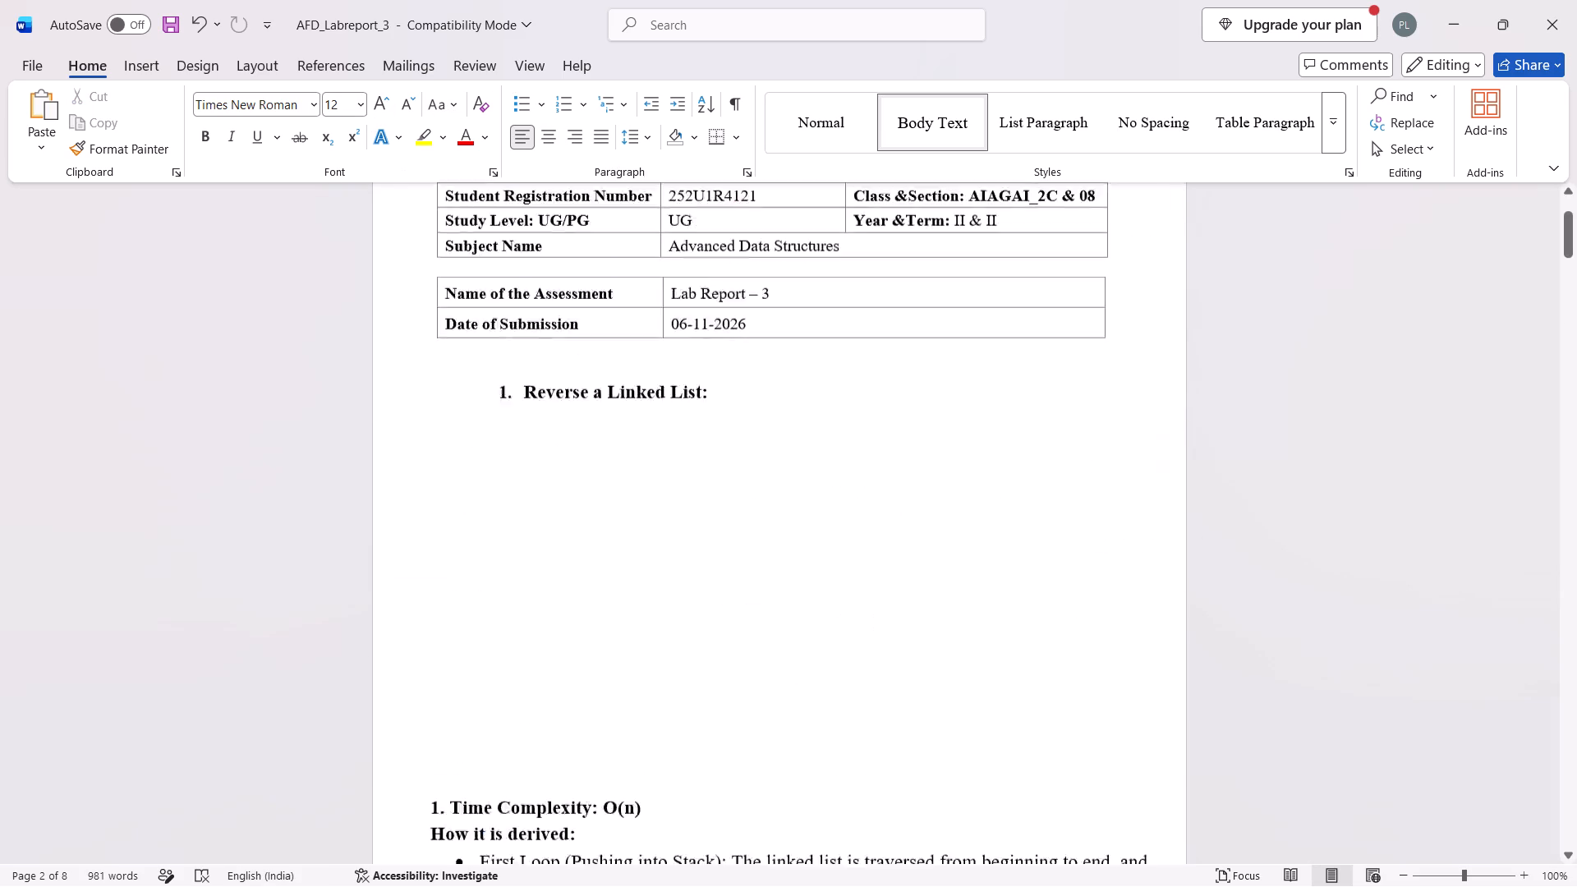
click(770, 545)
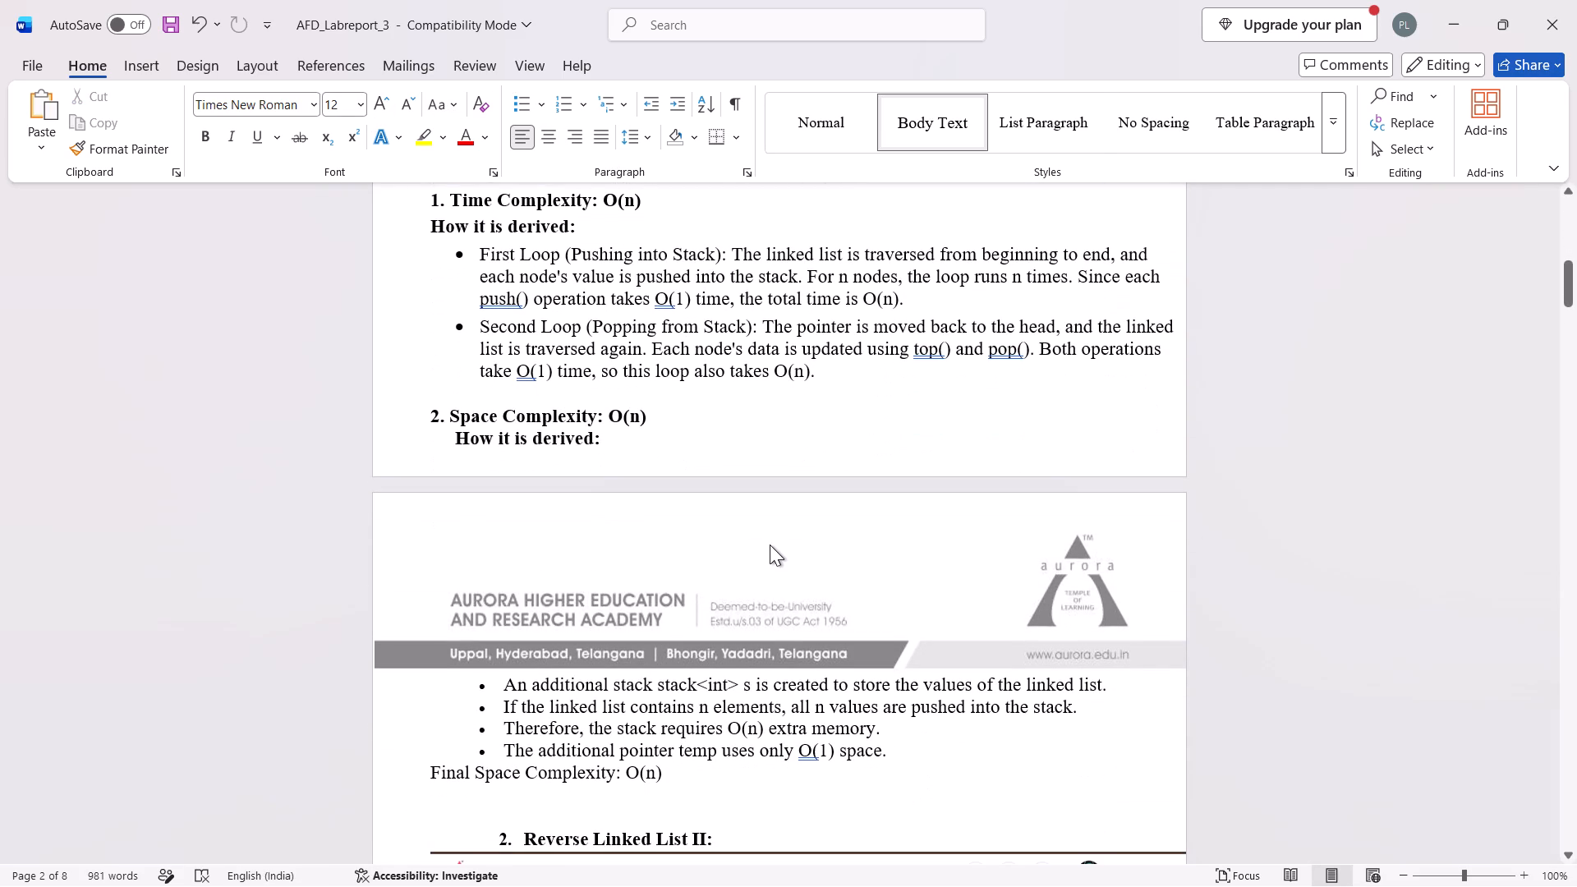
key(ctrl+a)
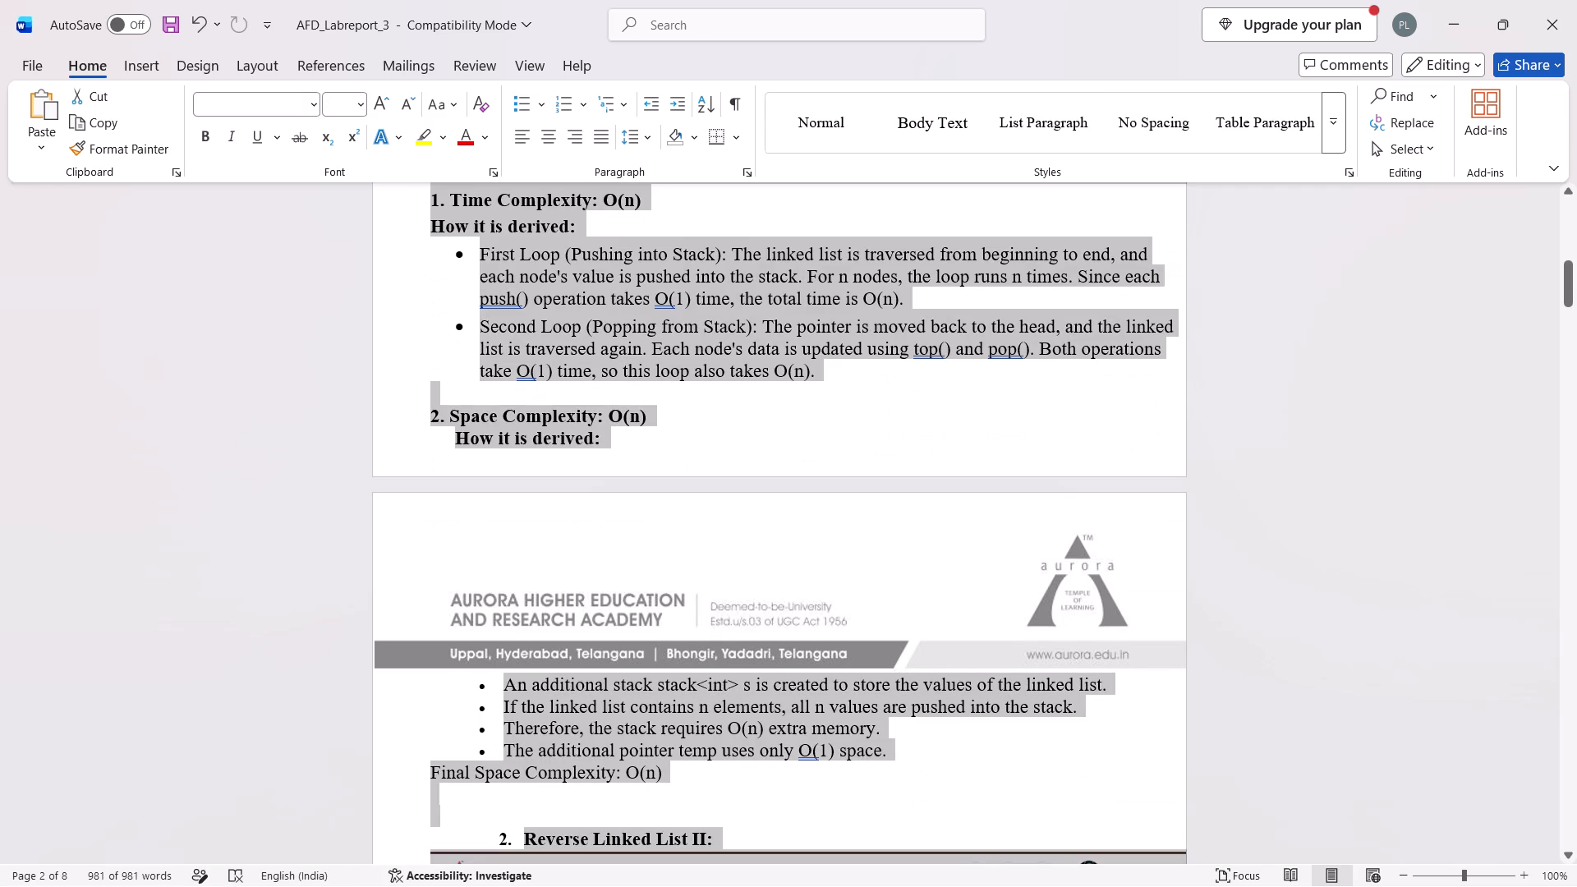
click(357, 97)
click(343, 239)
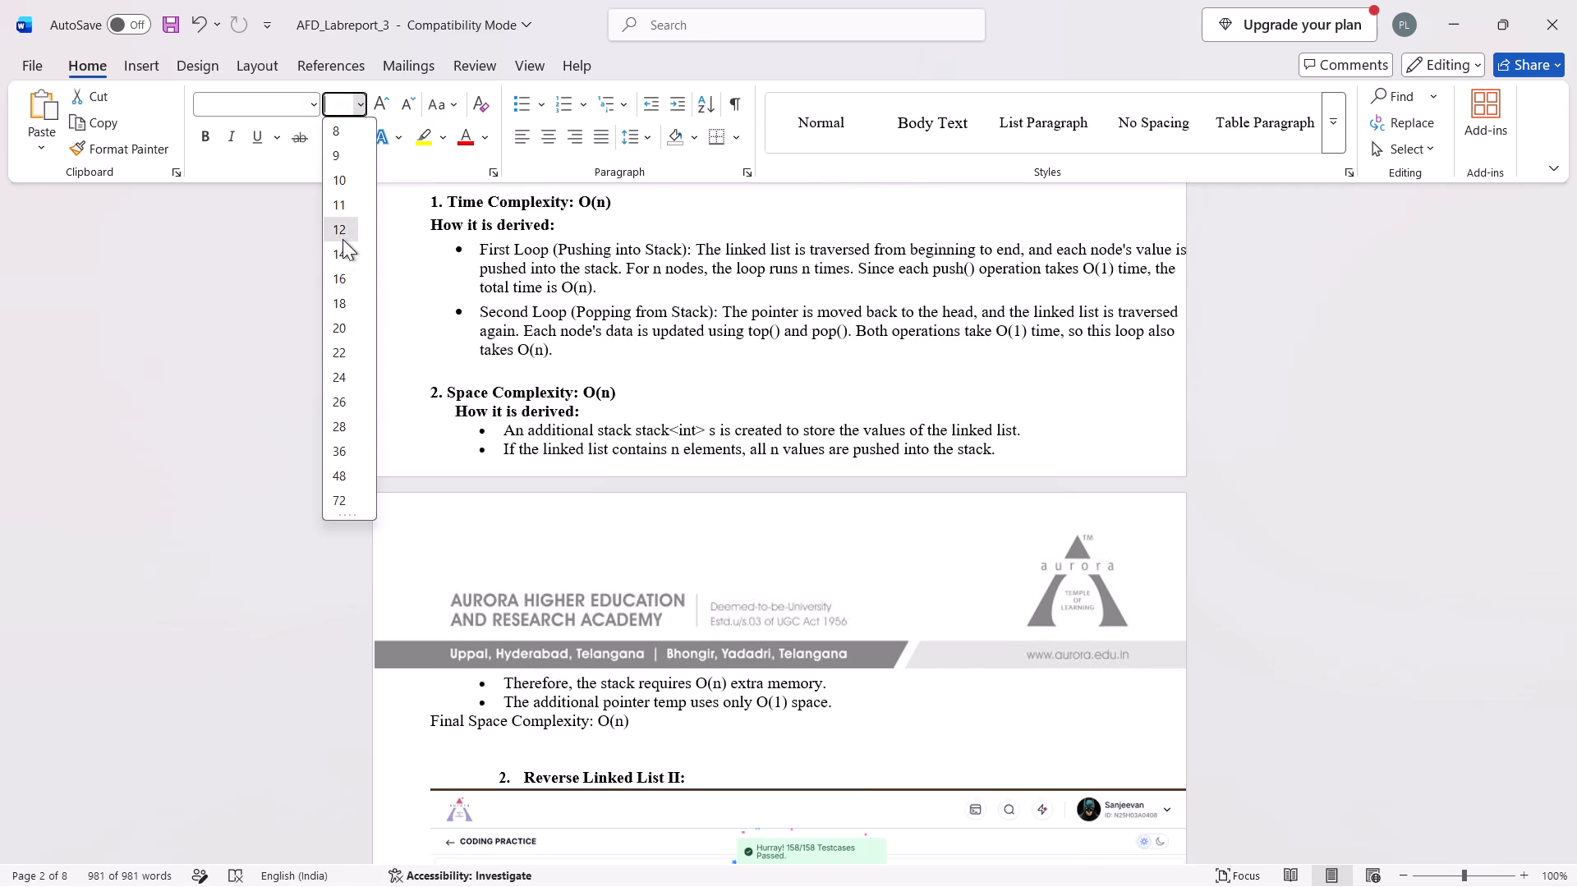
click(669, 369)
Remove the italic formatting from the blank line above the Reverse Linked List II heading.
scroll(669, 369, down, 1)
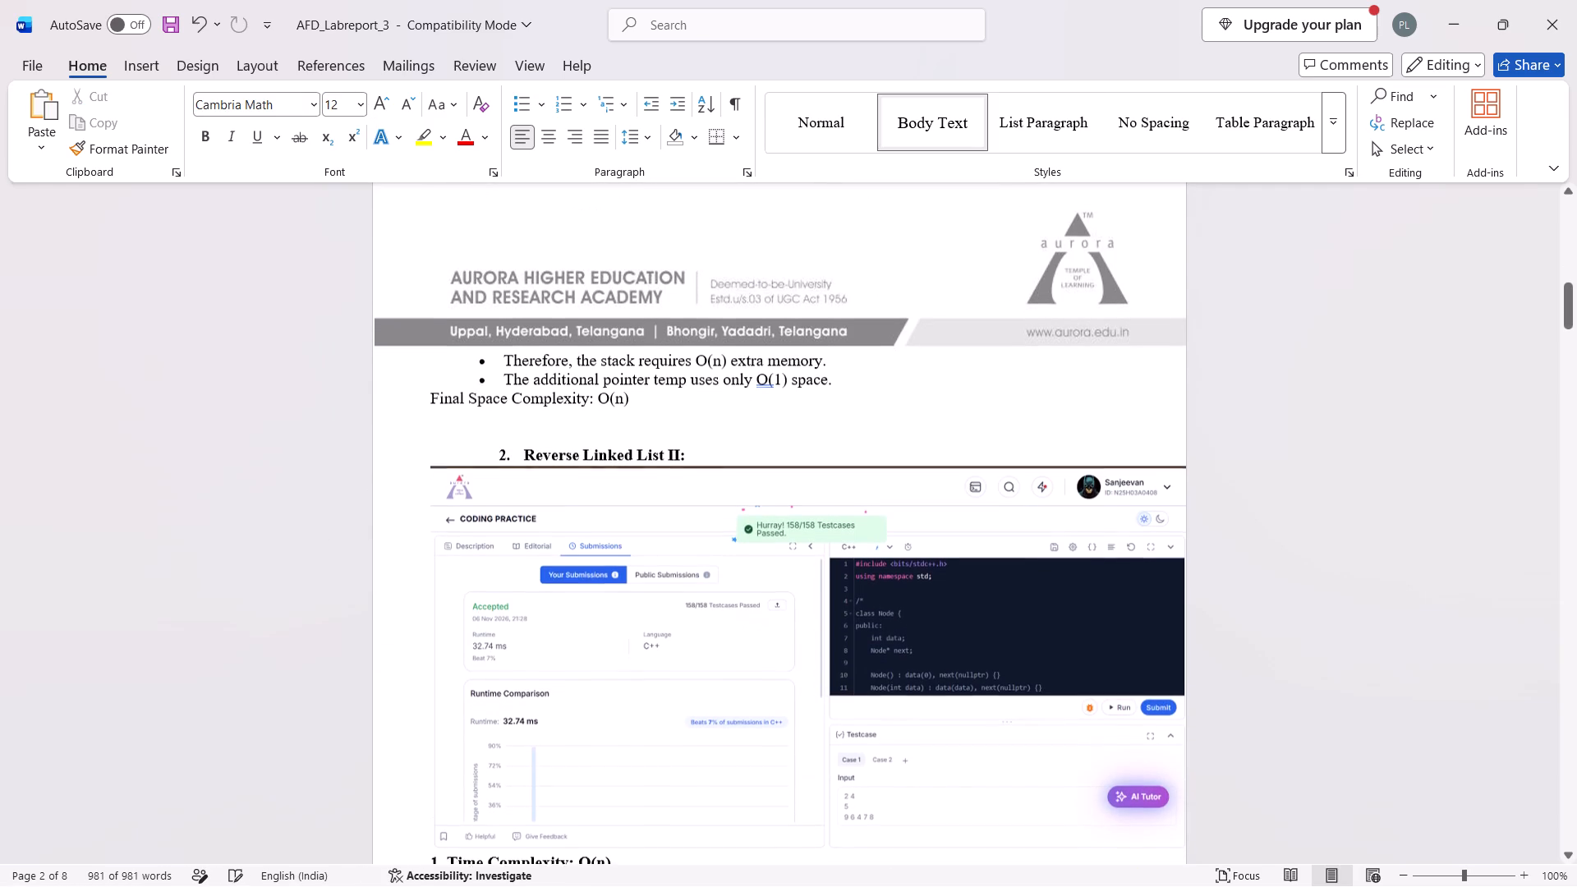
scroll(669, 369, down, 1)
click(552, 431)
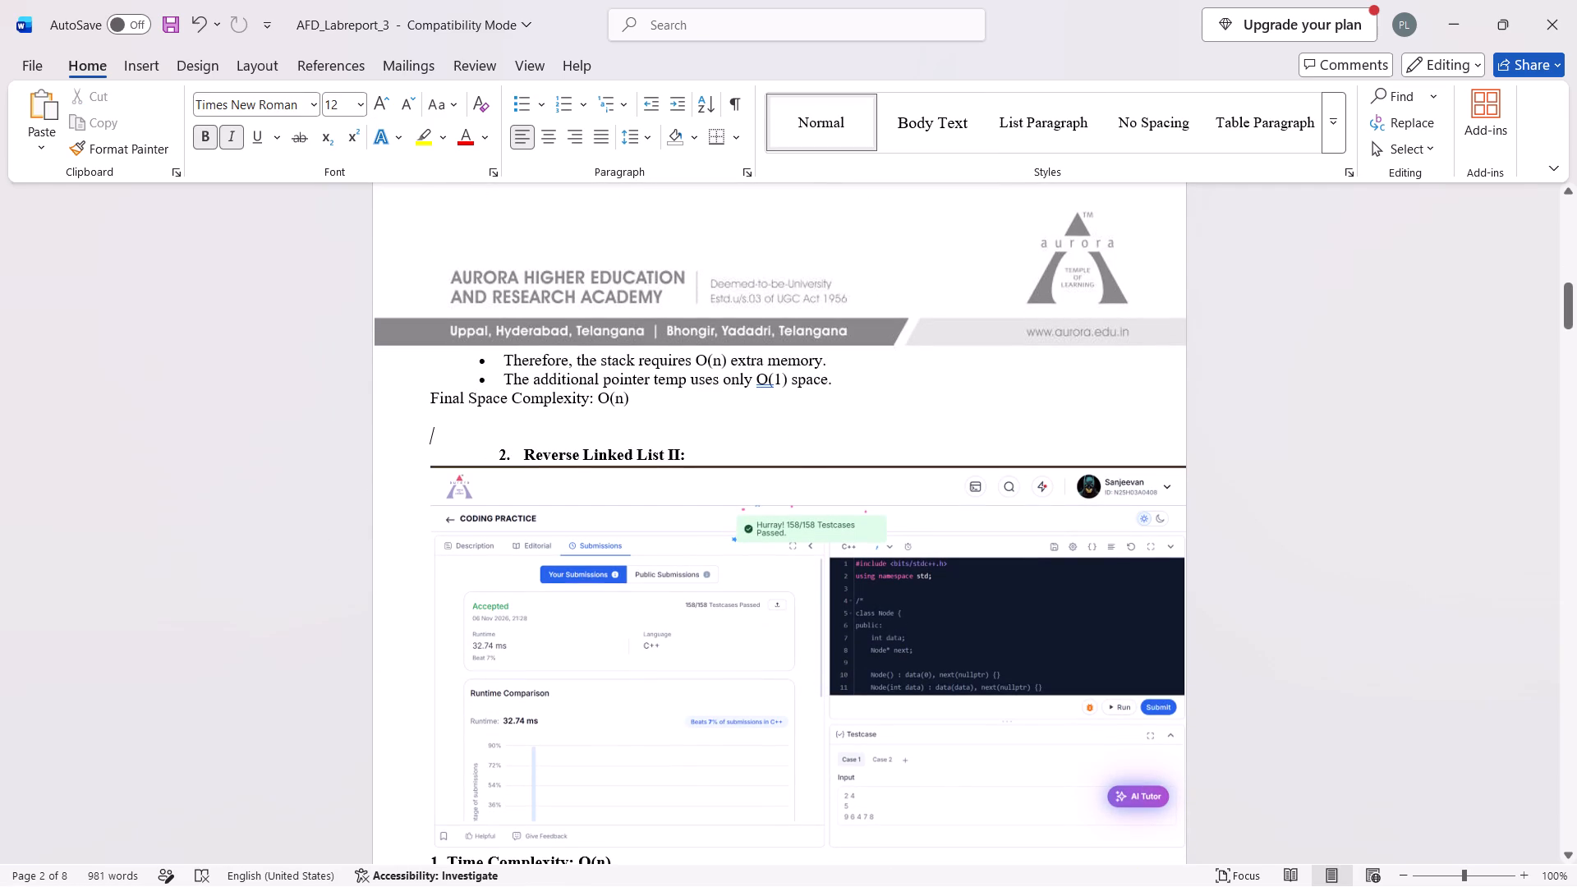
right_click(516, 430)
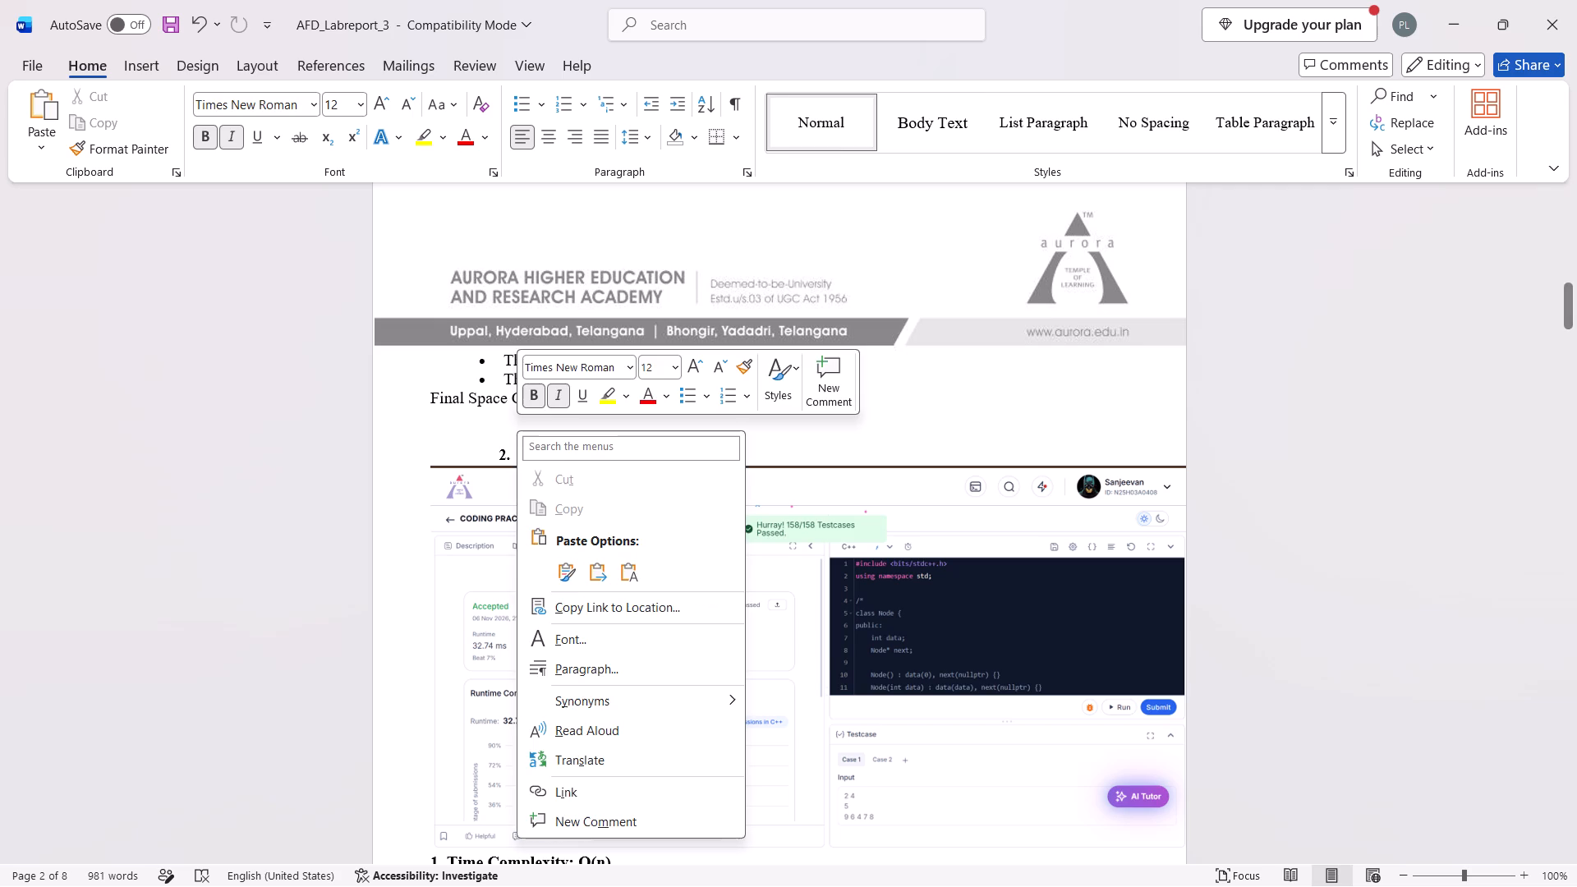
click(548, 403)
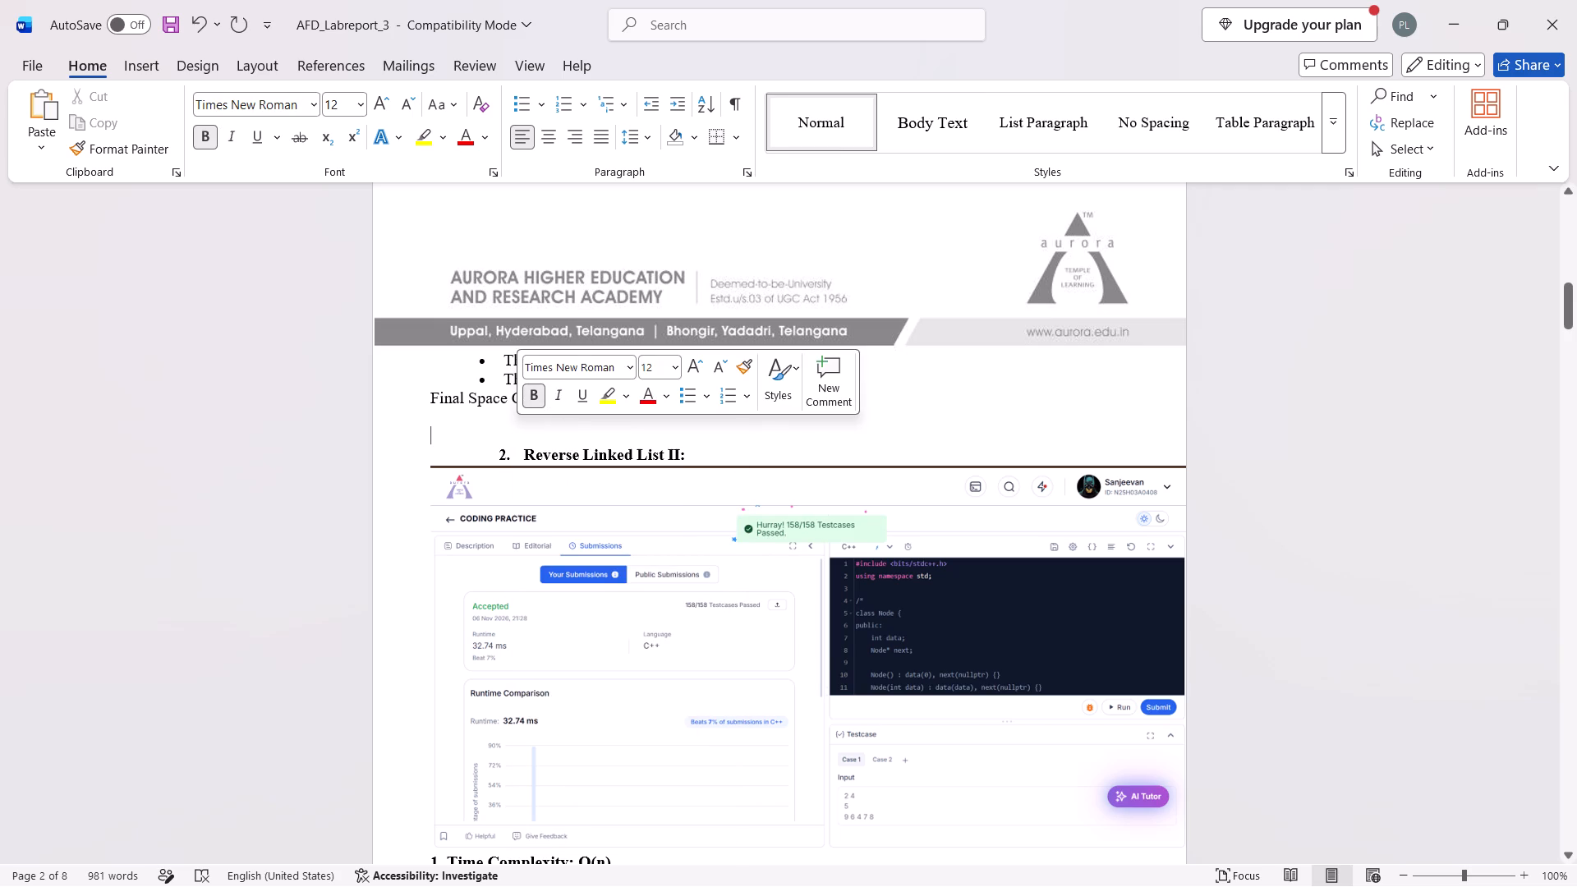
Insert four blank lines above the "3. Merge of 2 sorted Linked List" heading so it starts on the next page with its screenshot.
scroll(404, 654, down, 1)
scroll(404, 654, up, 1)
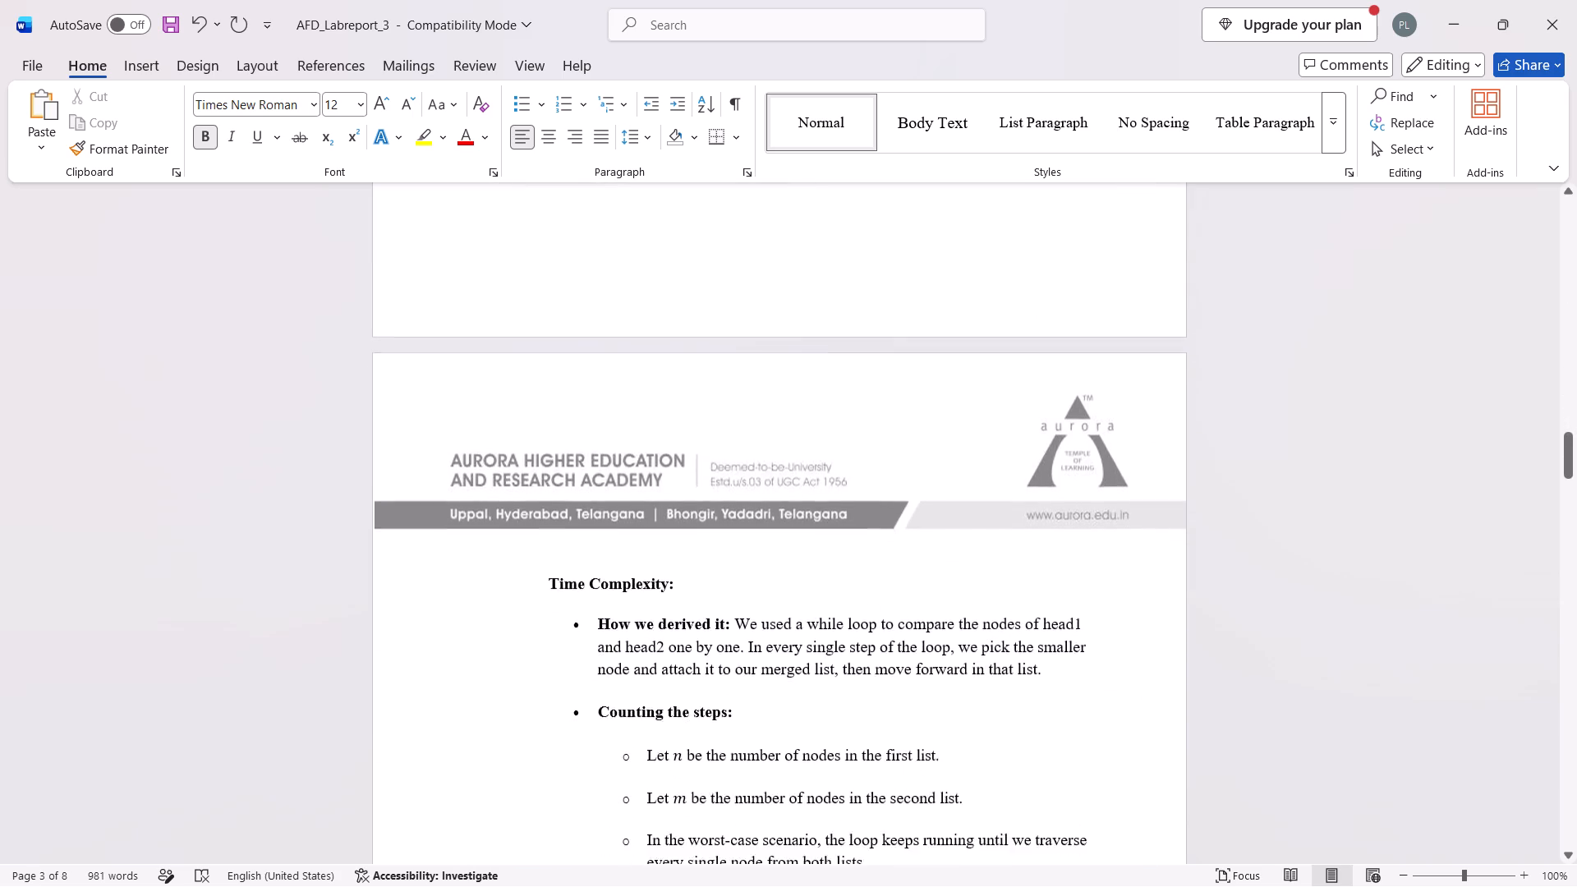
scroll(404, 654, up, 1)
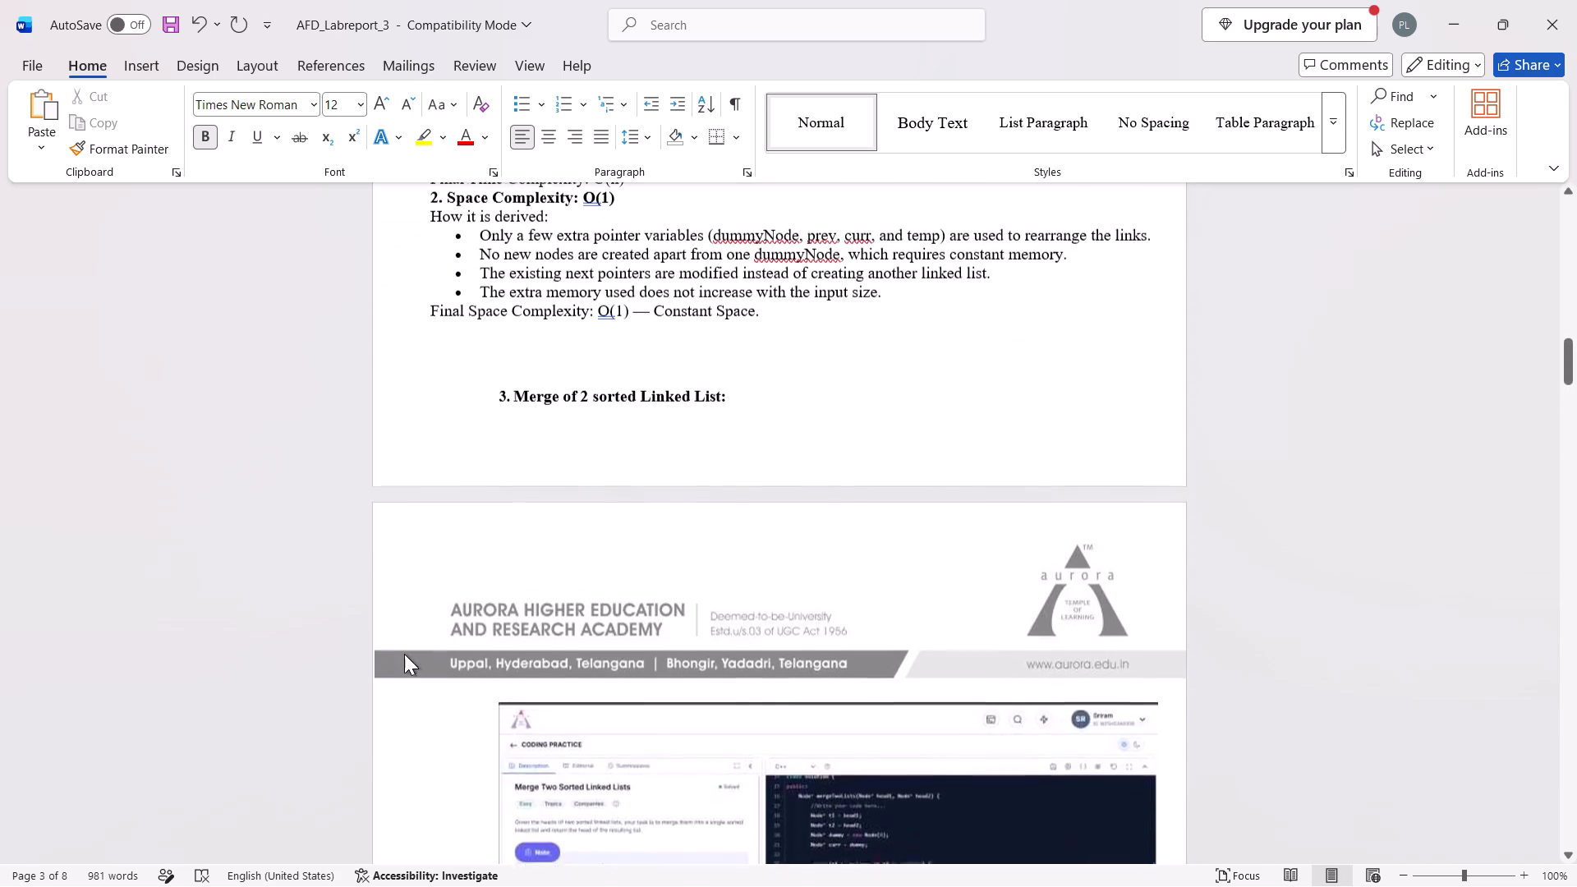
scroll(404, 654, up, 1)
click(501, 439)
click(513, 373)
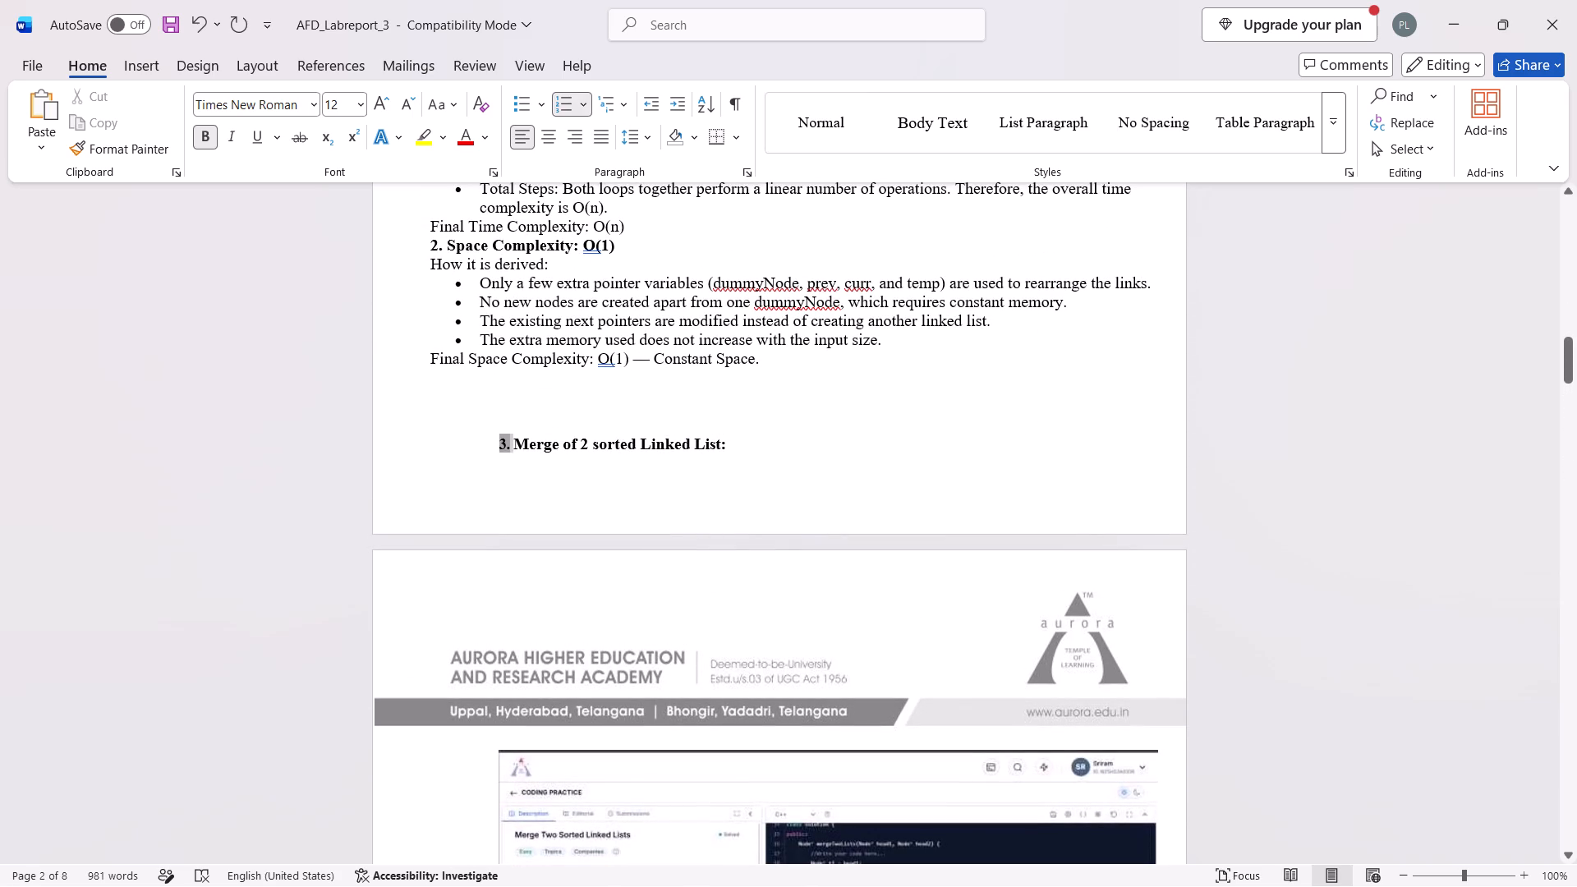
key(Return)
key(Return)
key(Return)
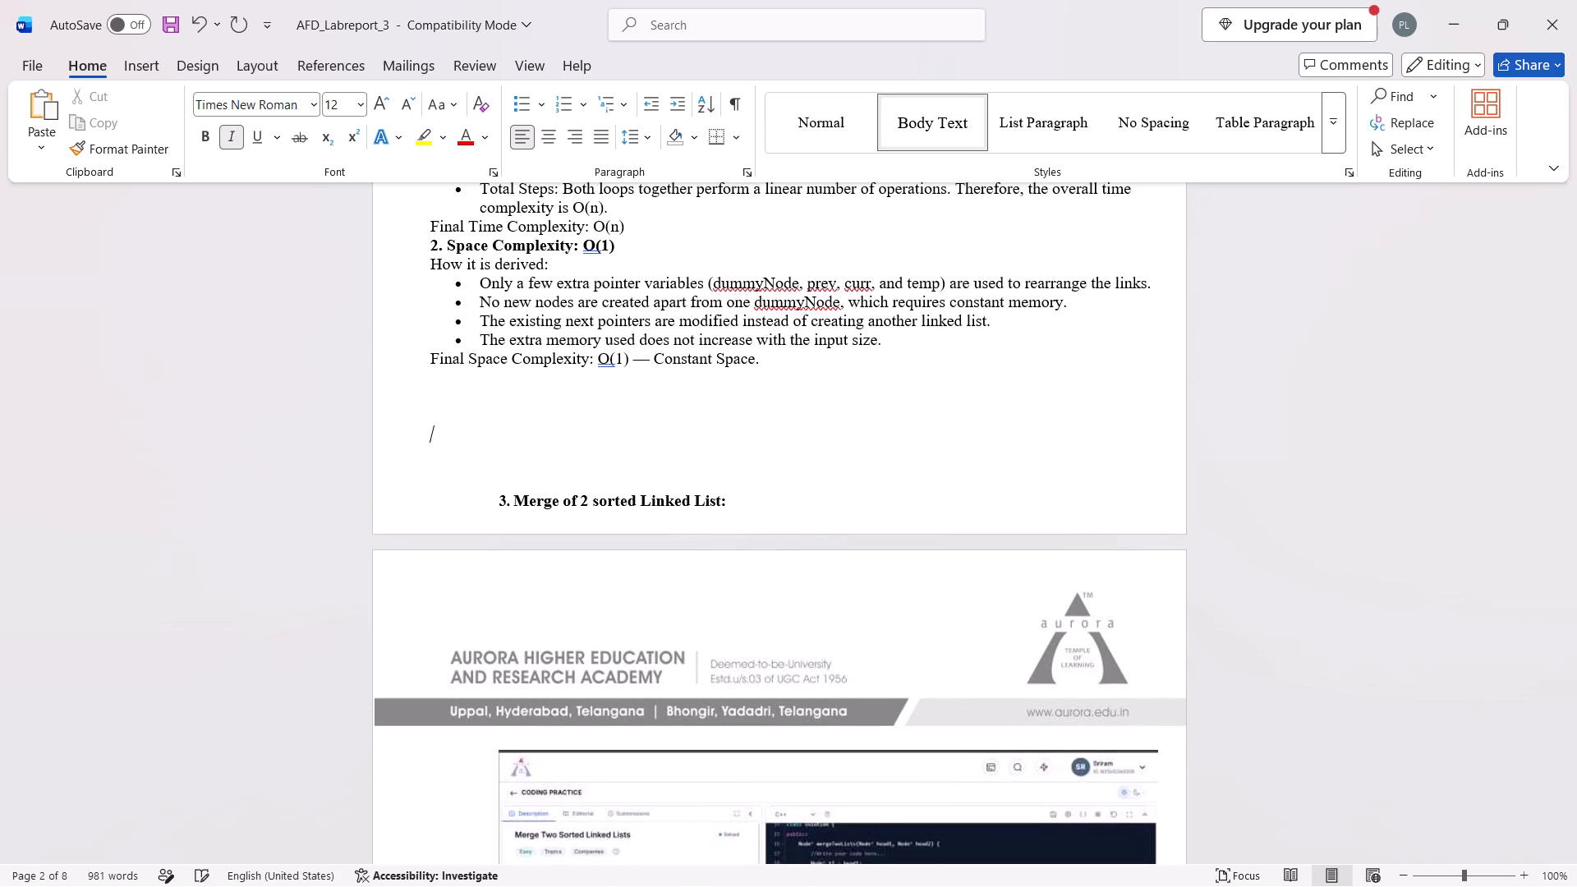
key(Return)
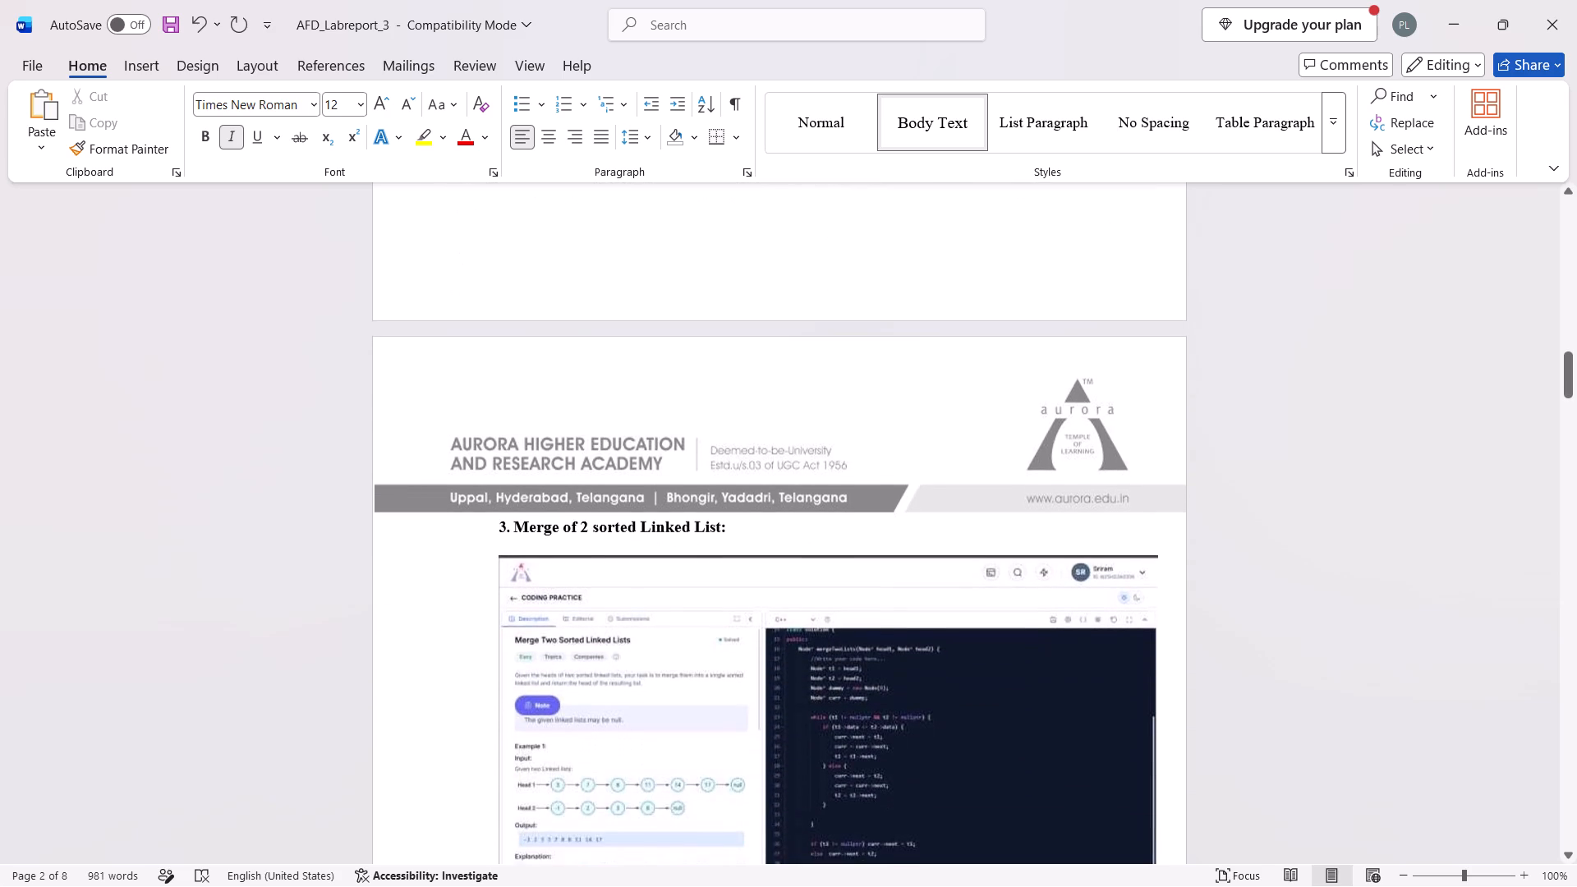
Switch to Chrome and open the Merge Two Sorted Linked Lists problem from its Coding Practice in the Linked Lists module.
click(651, 626)
scroll(651, 626, down, 1)
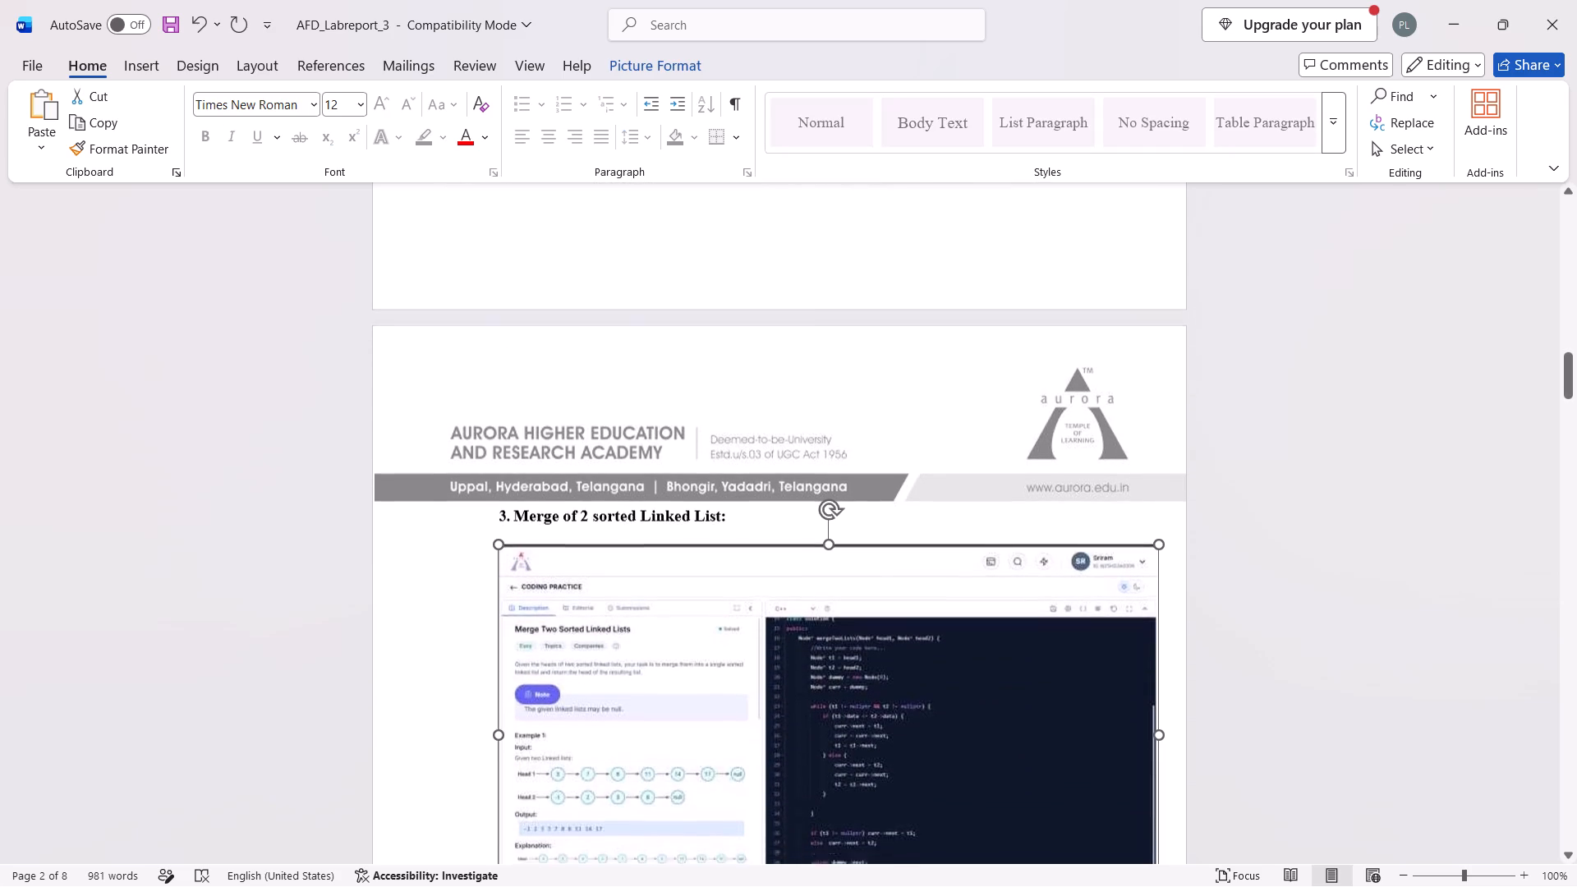
scroll(651, 626, down, 1)
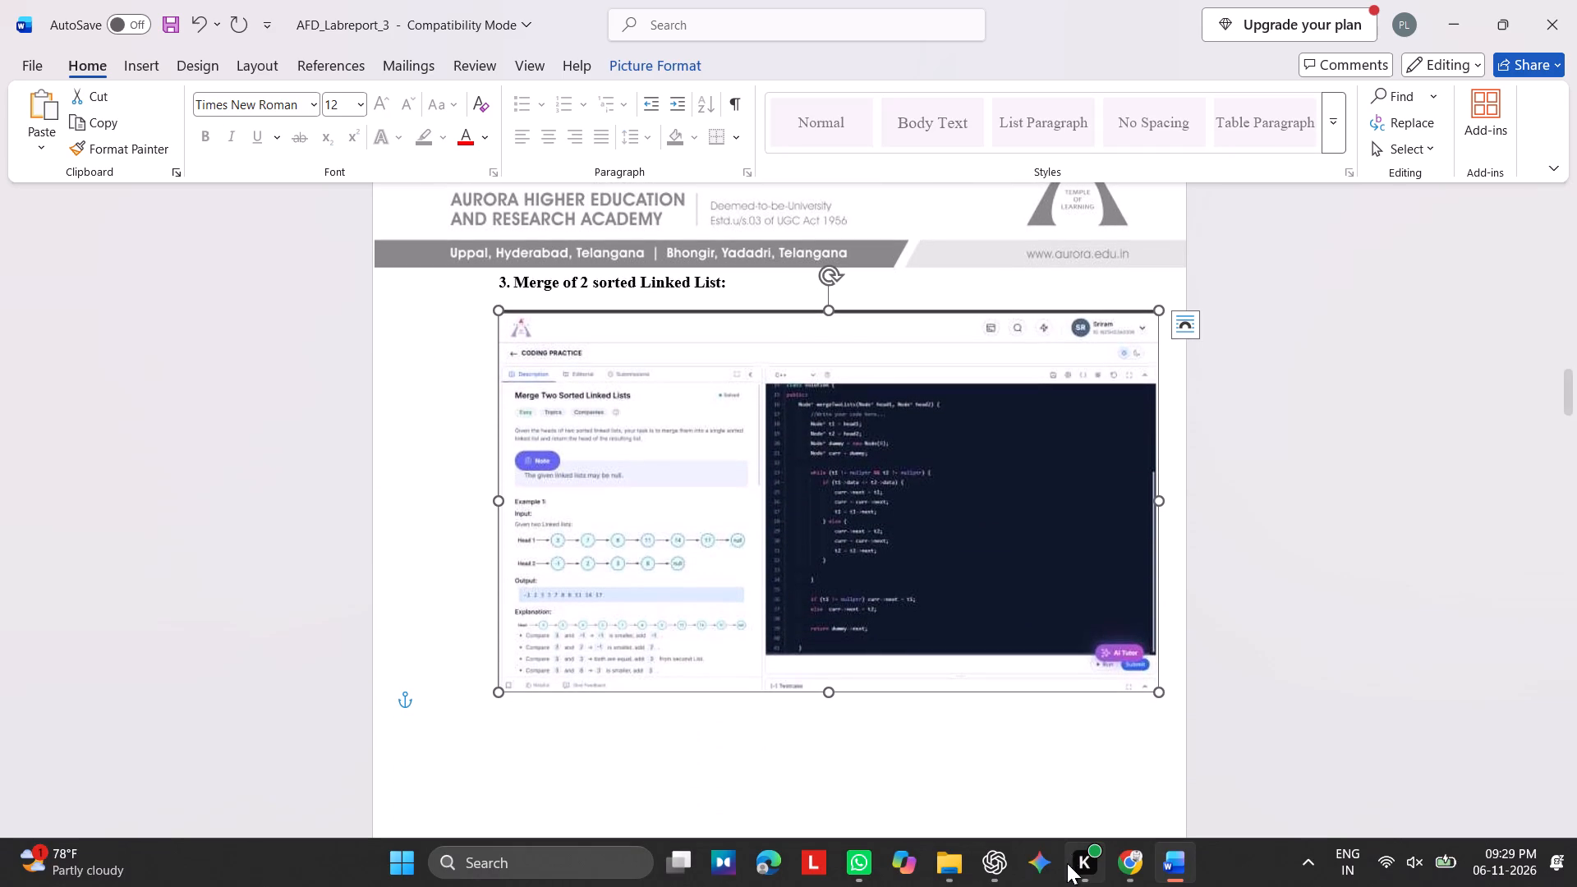
click(1129, 881)
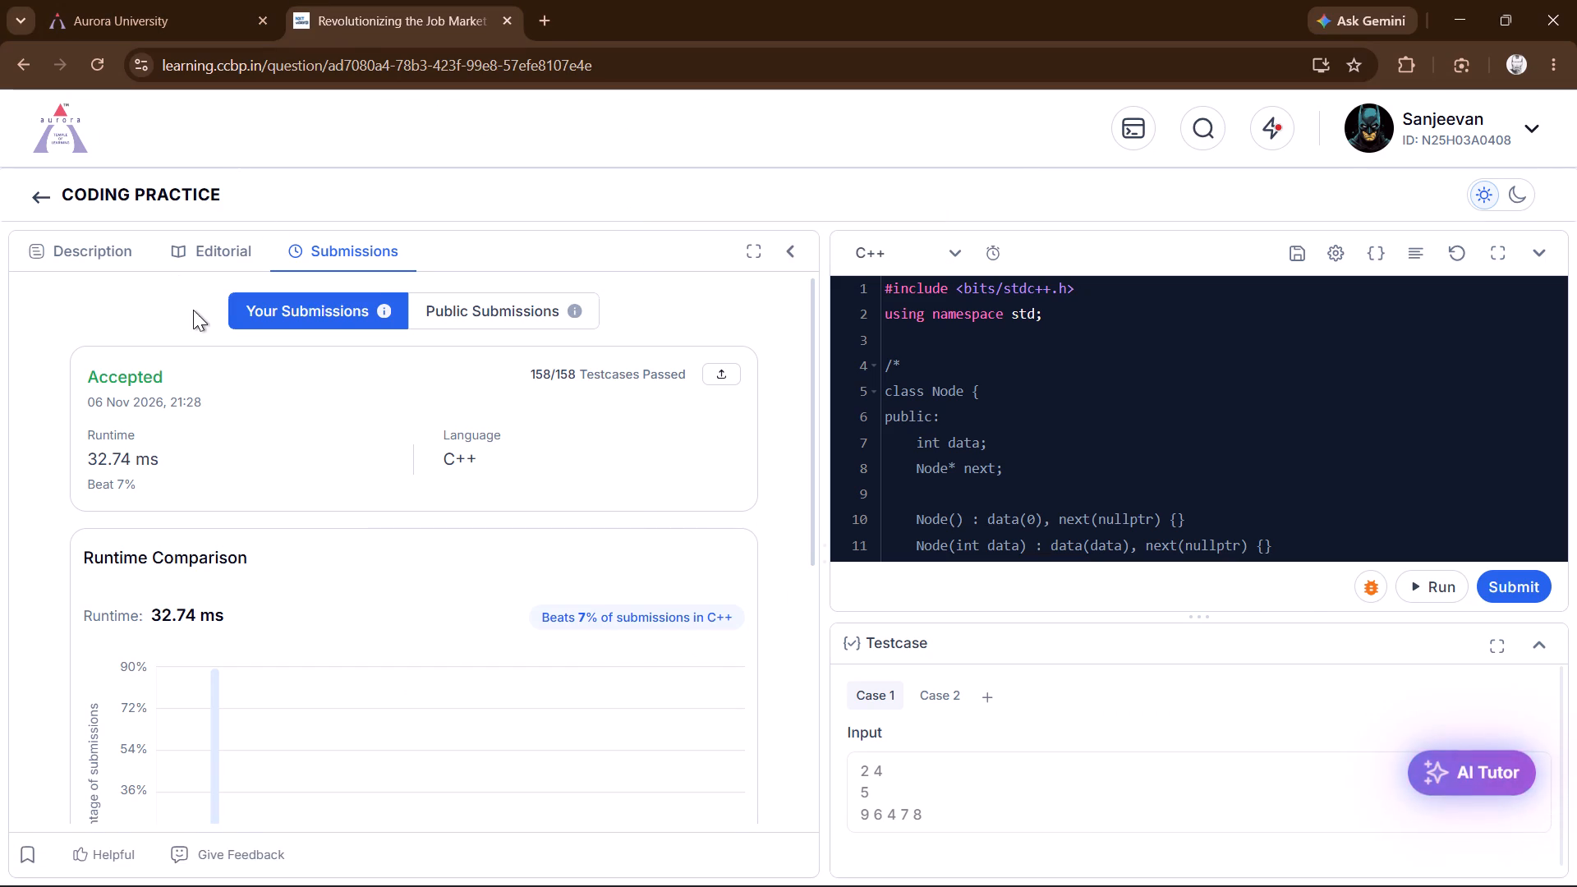
scroll(193, 310, right, 10)
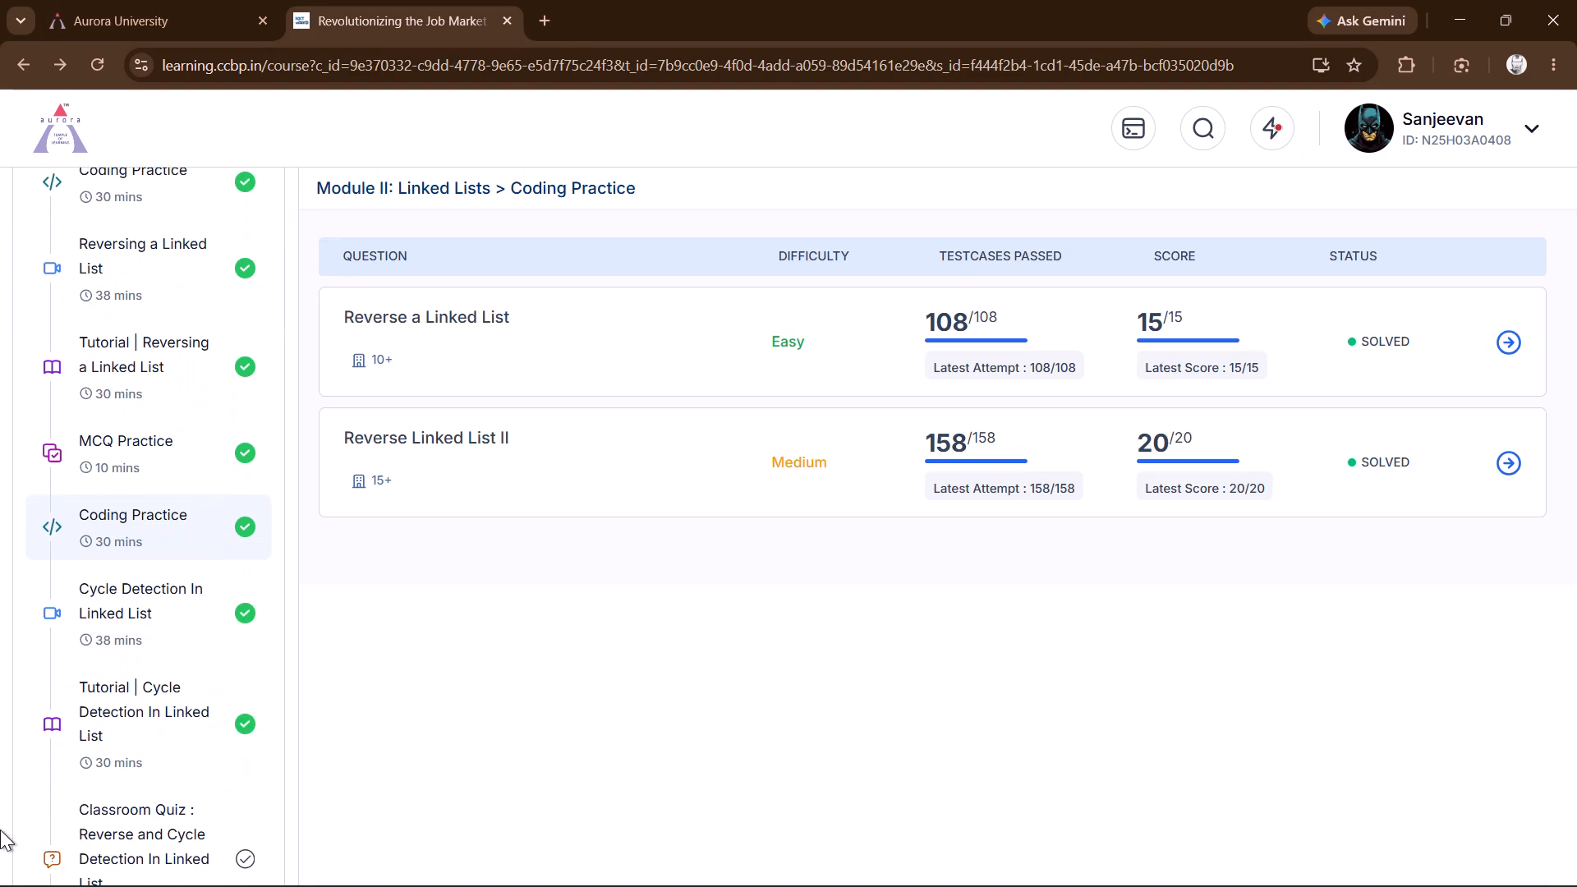
scroll(151, 713, down, 2)
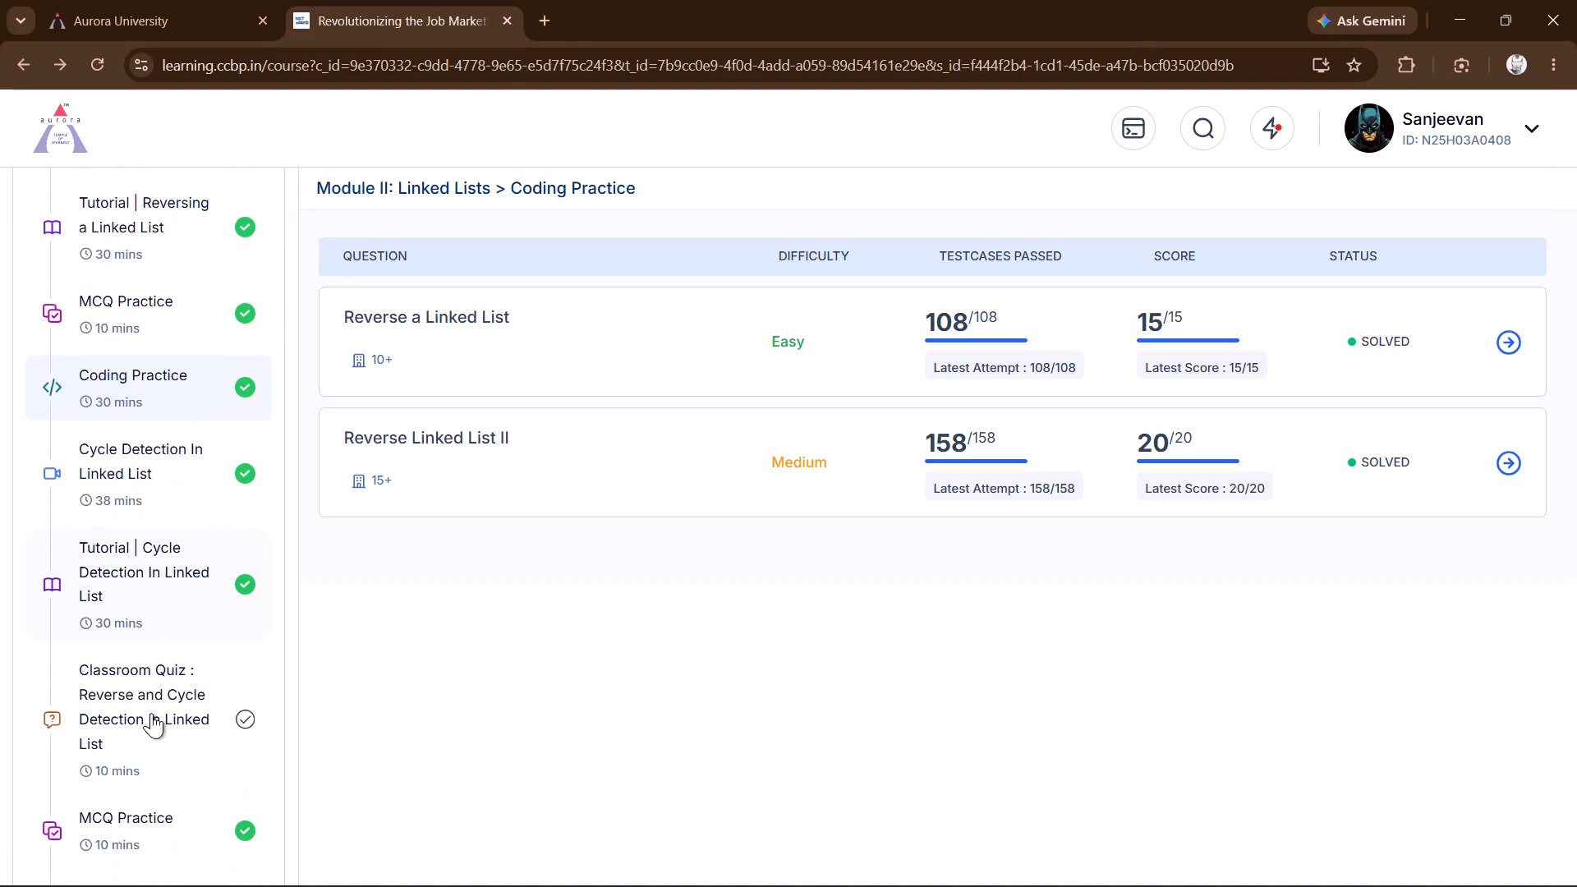
scroll(151, 713, down, 4)
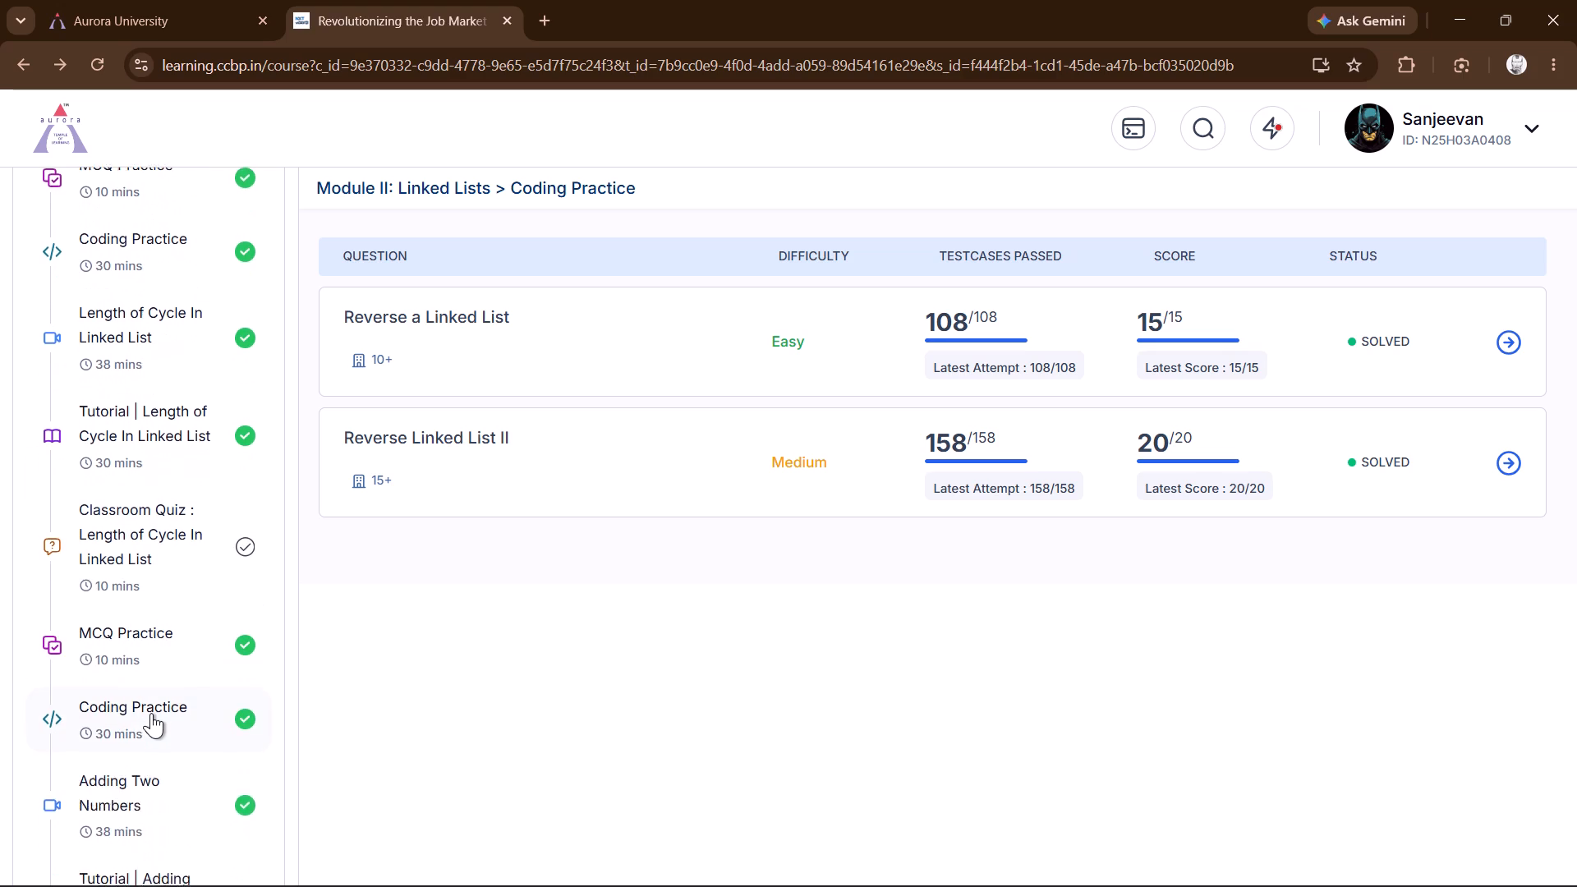
scroll(151, 713, down, 4)
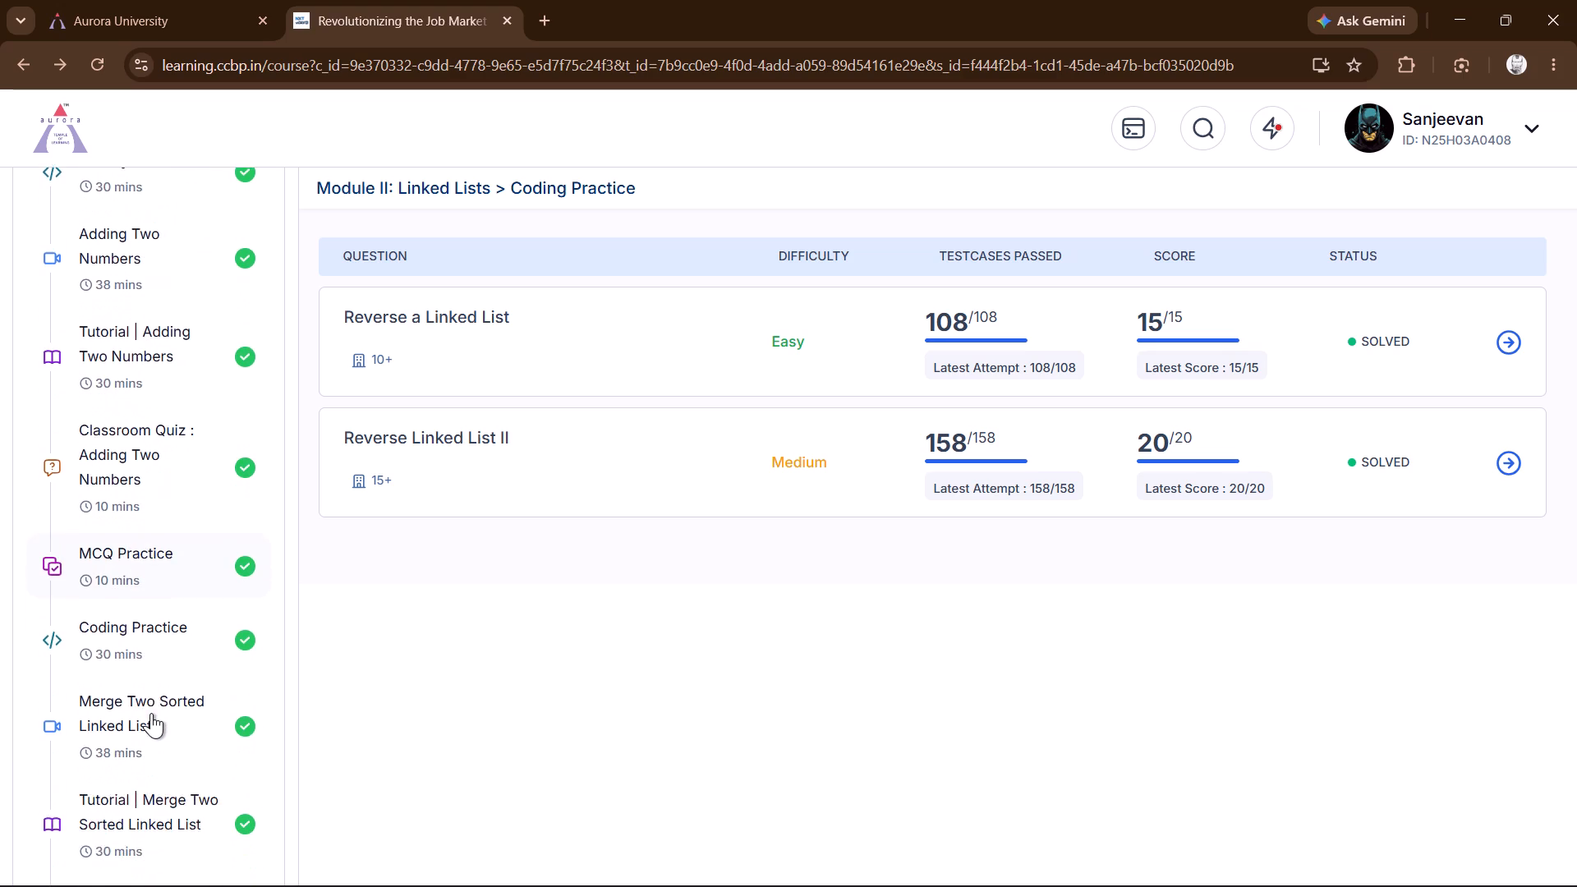
scroll(151, 713, down, 1)
scroll(151, 713, up, 1)
scroll(151, 713, down, 2)
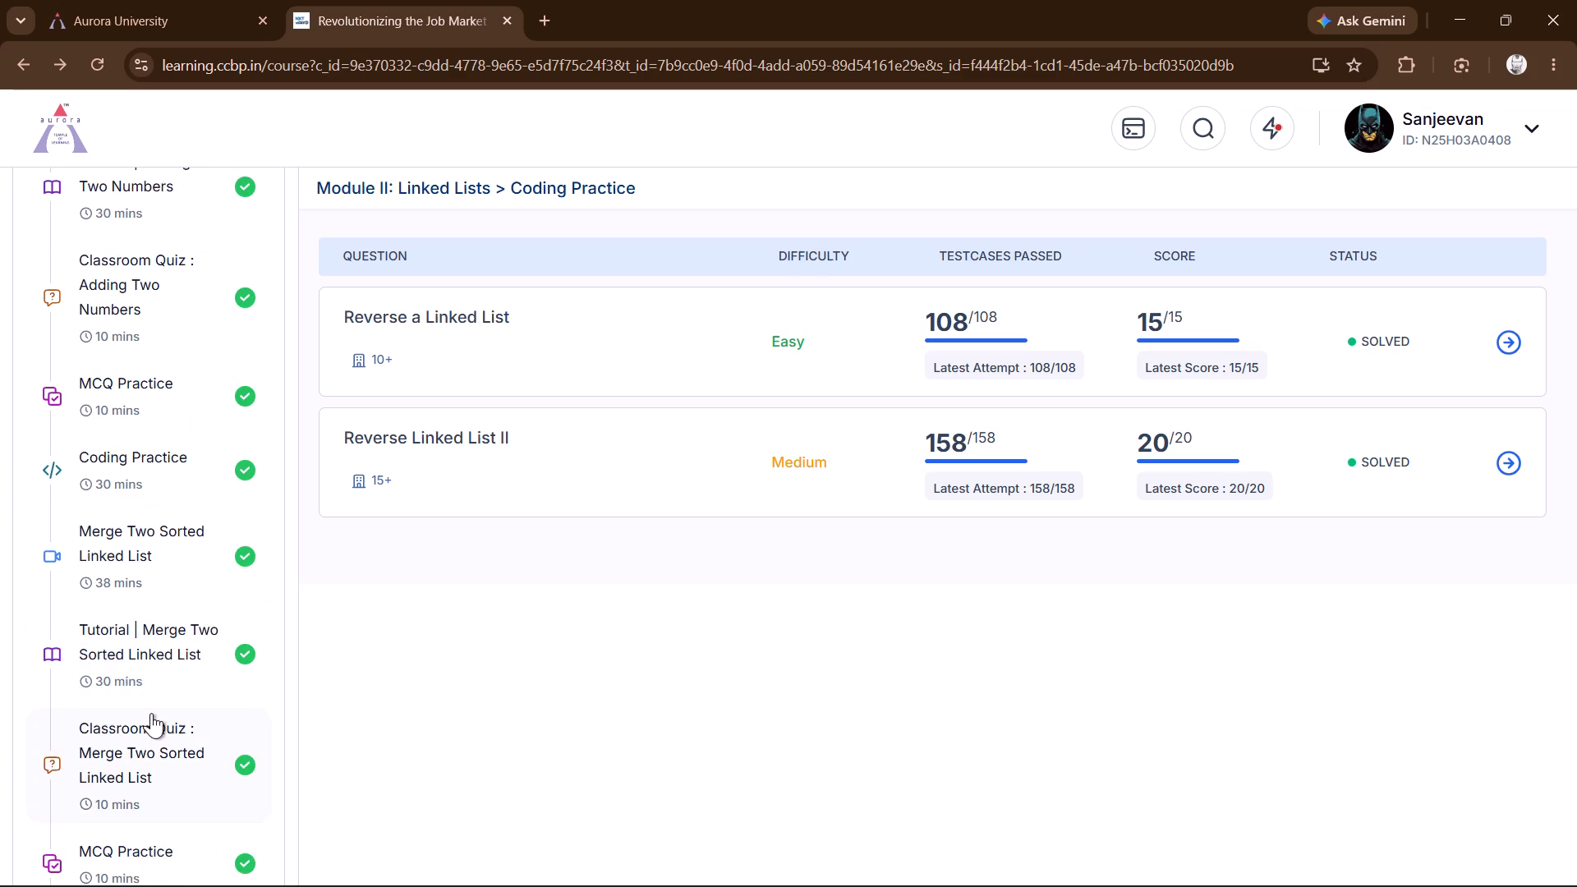
scroll(151, 713, down, 2)
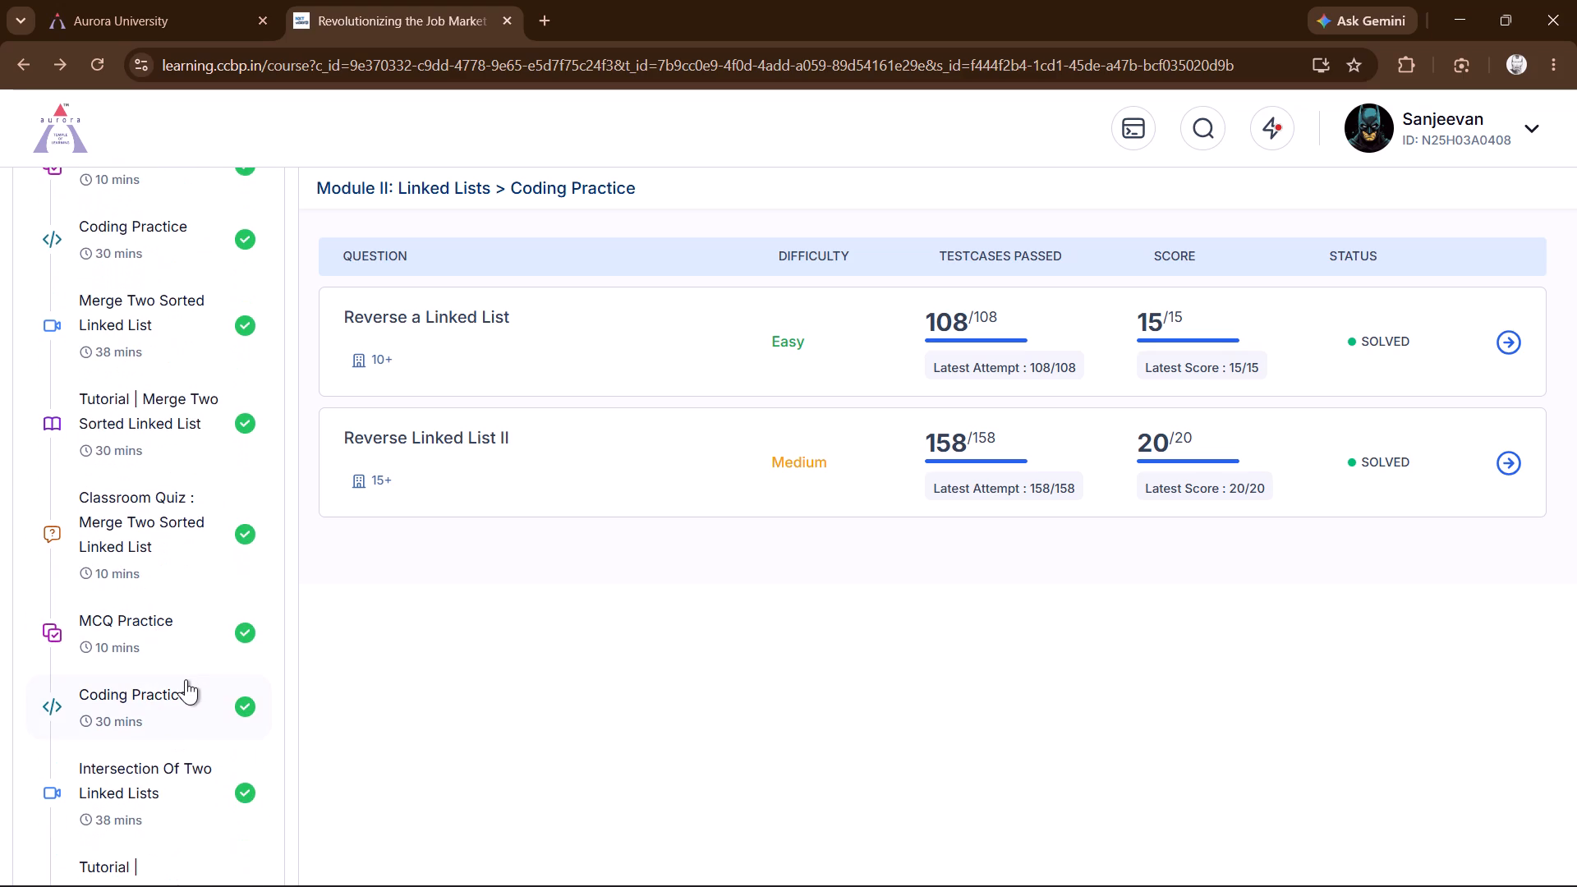
click(186, 679)
click(1157, 337)
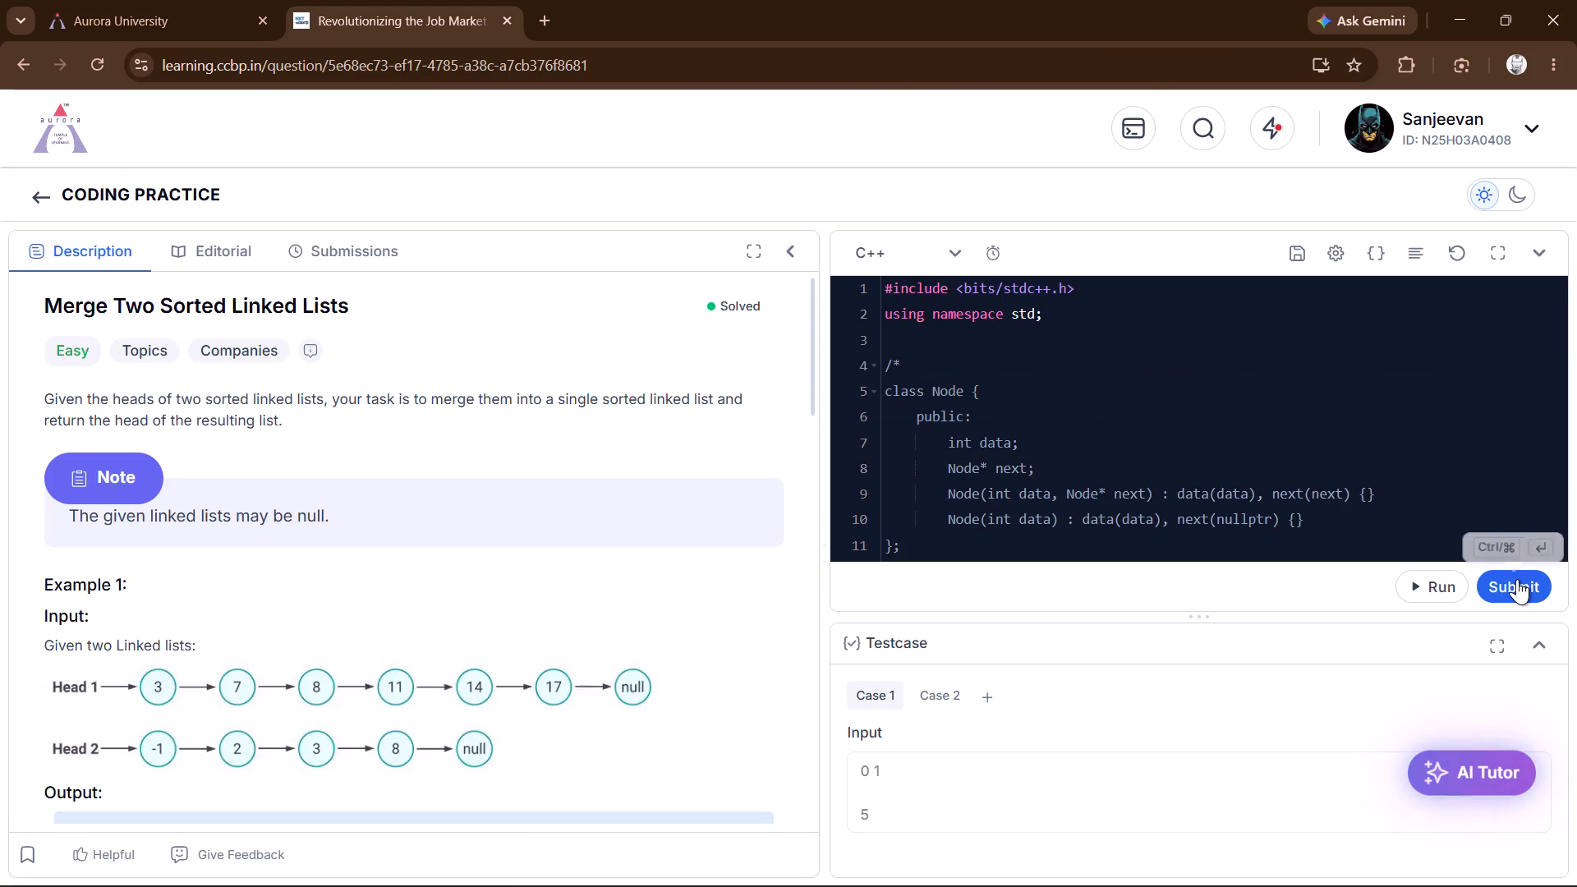
Submit the Merge Two Sorted Linked Lists solution and capture a screenshot of the page showing the submission result.
click(1517, 579)
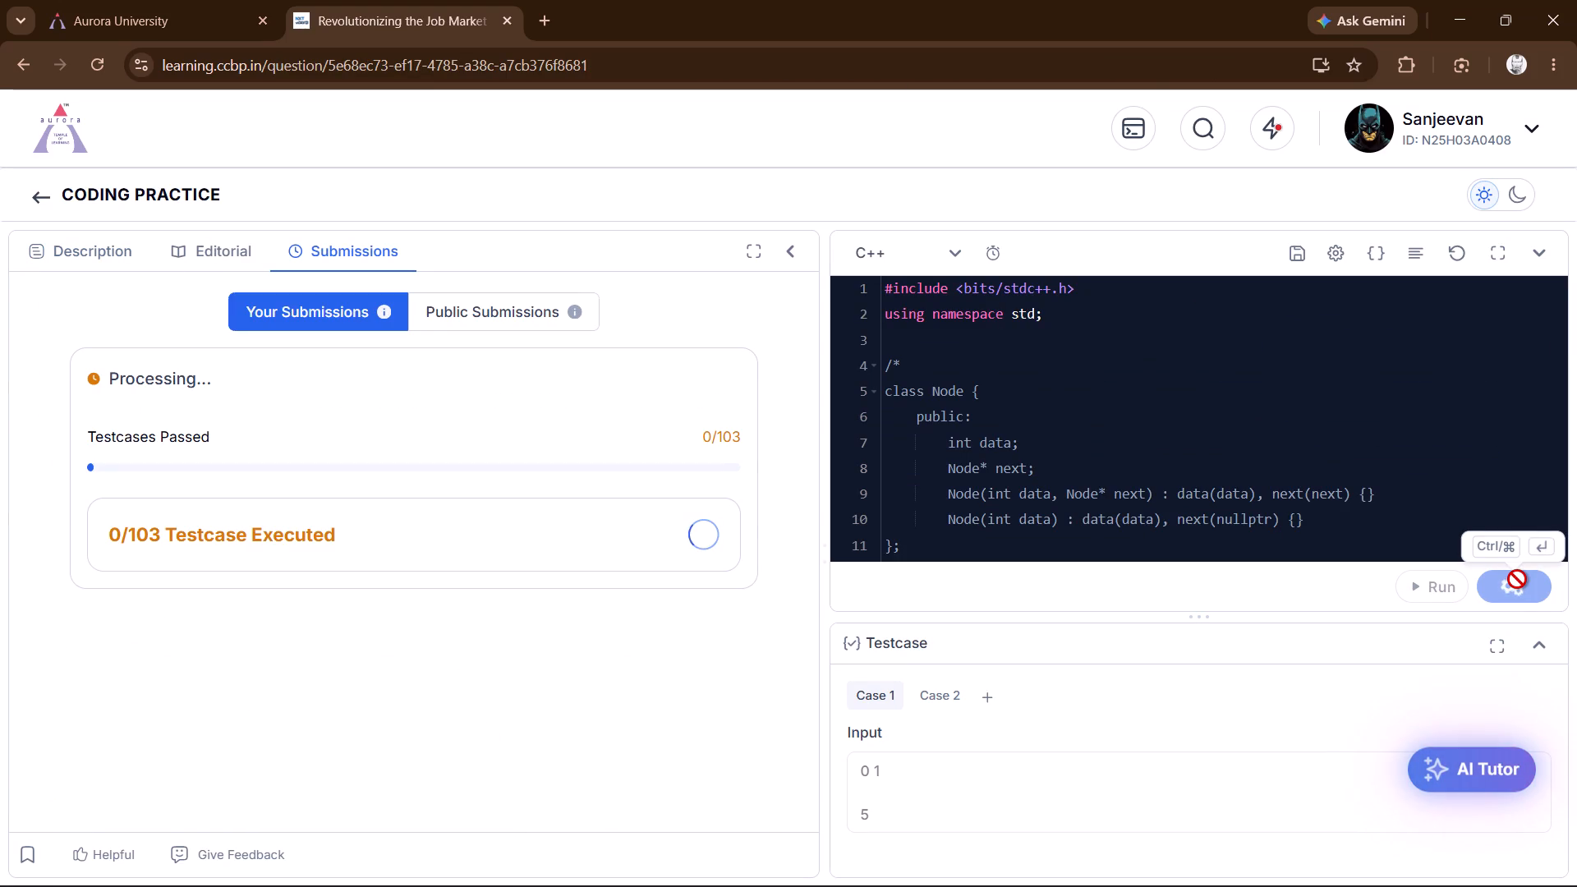
key(shift+super+s)
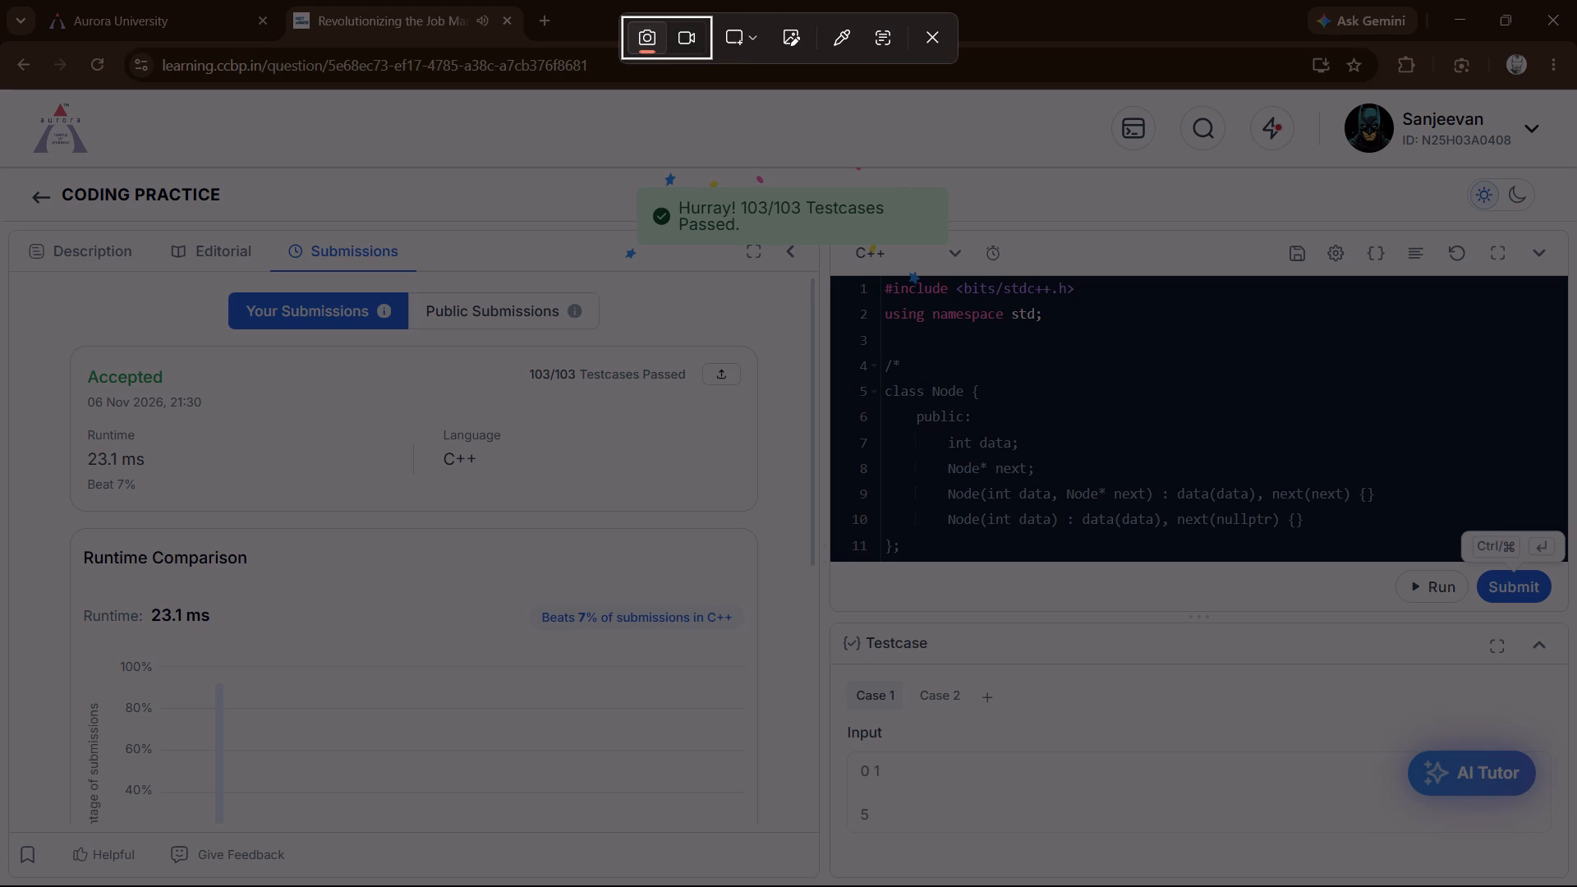
drag(0, 87, 1555, 886)
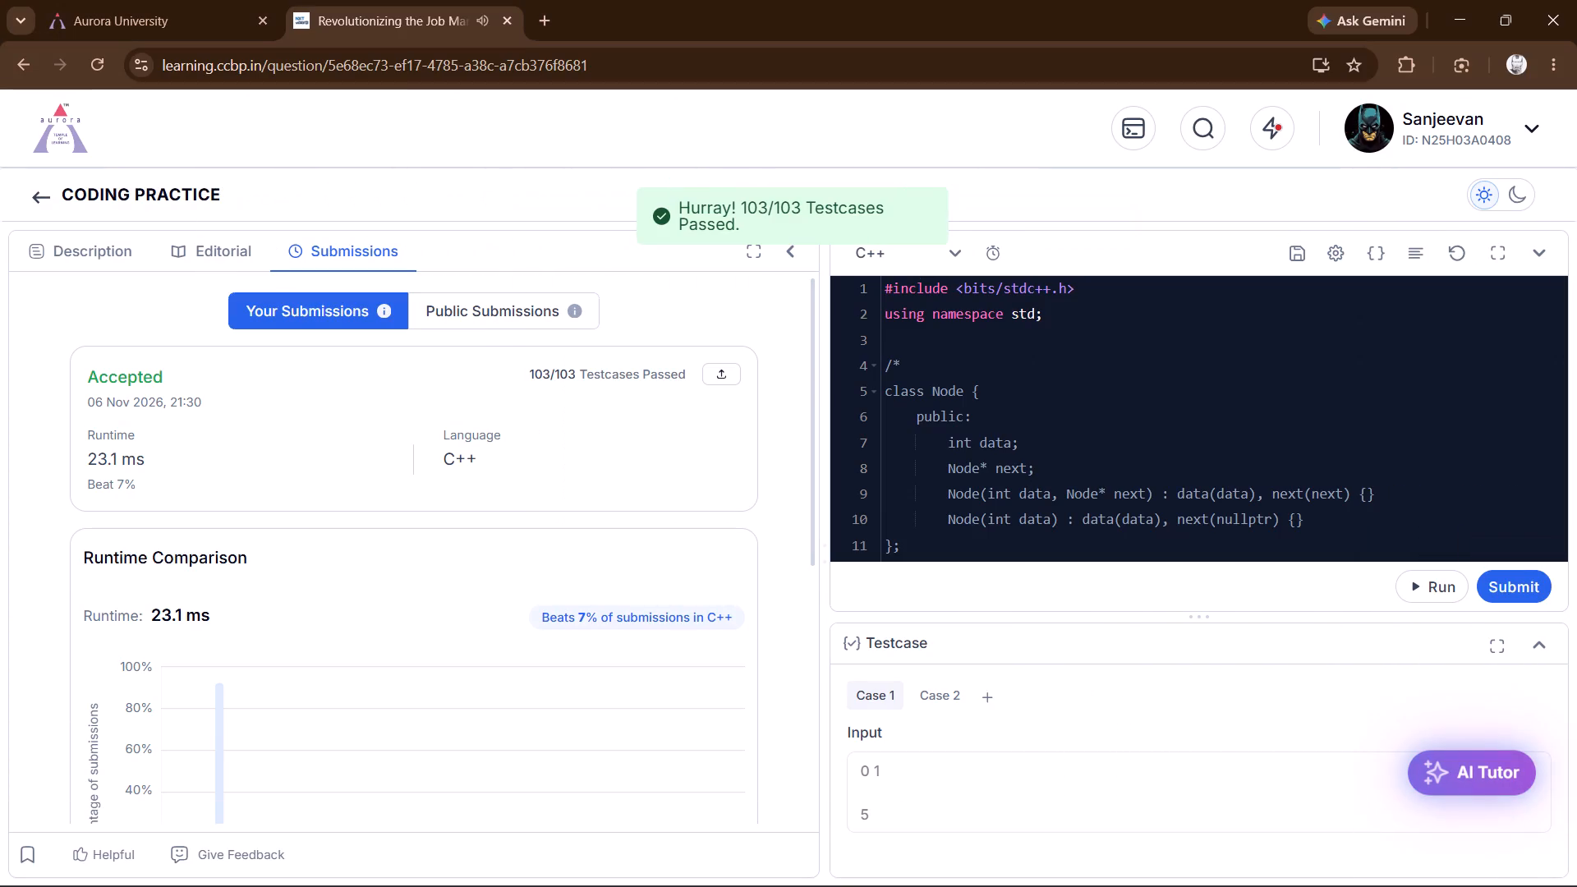
Switch to Word and replace the old screenshot under the Merge of 2 sorted Linked List heading with the captured one.
click(1188, 866)
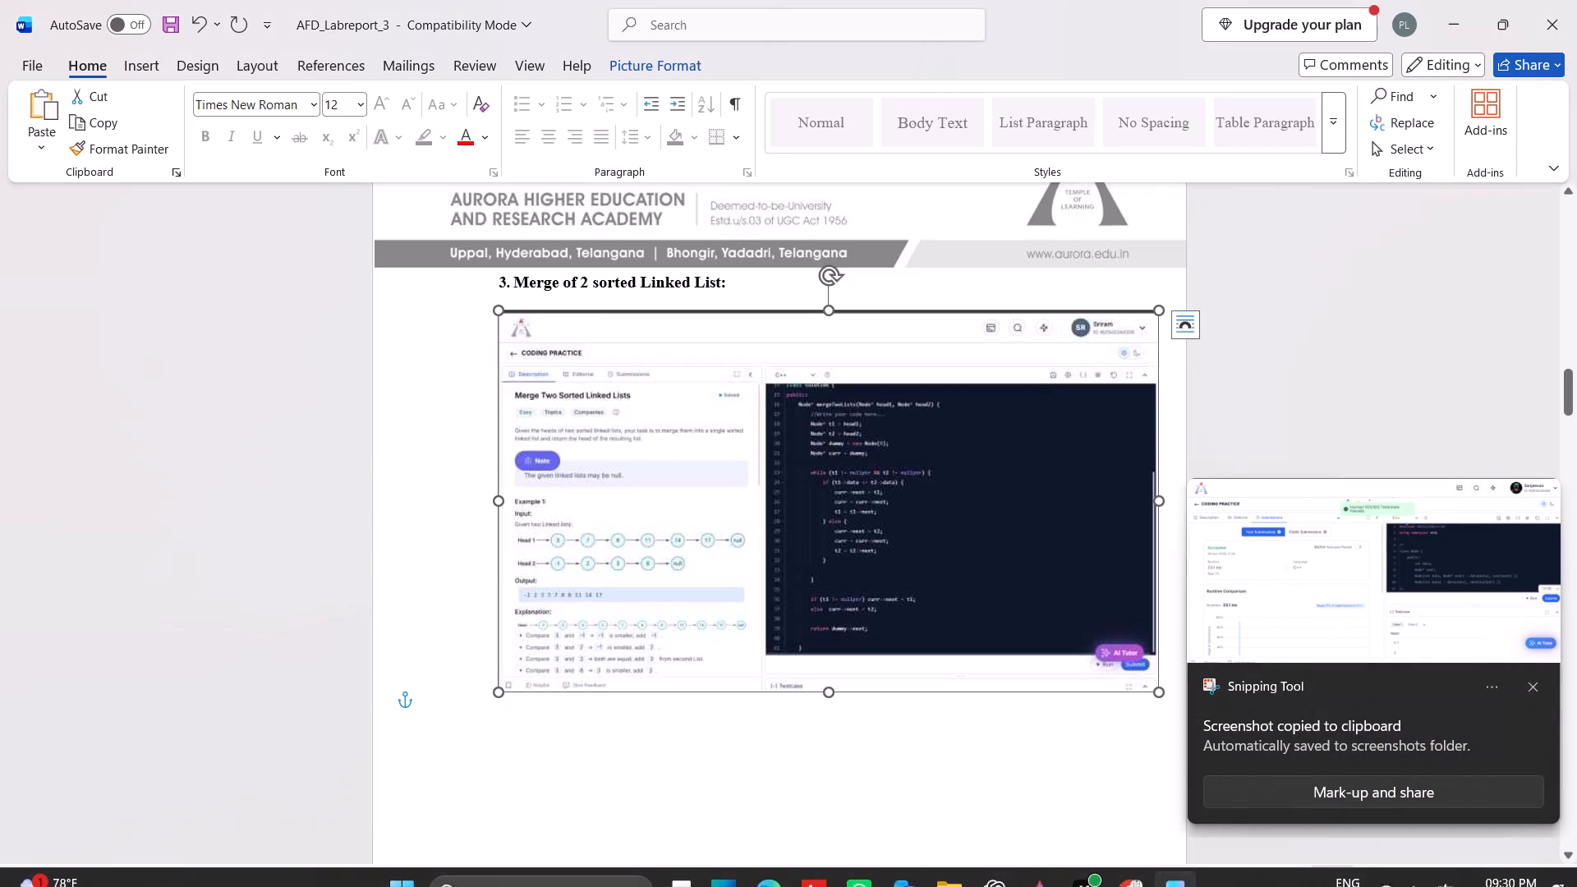
click(743, 623)
key(Delete)
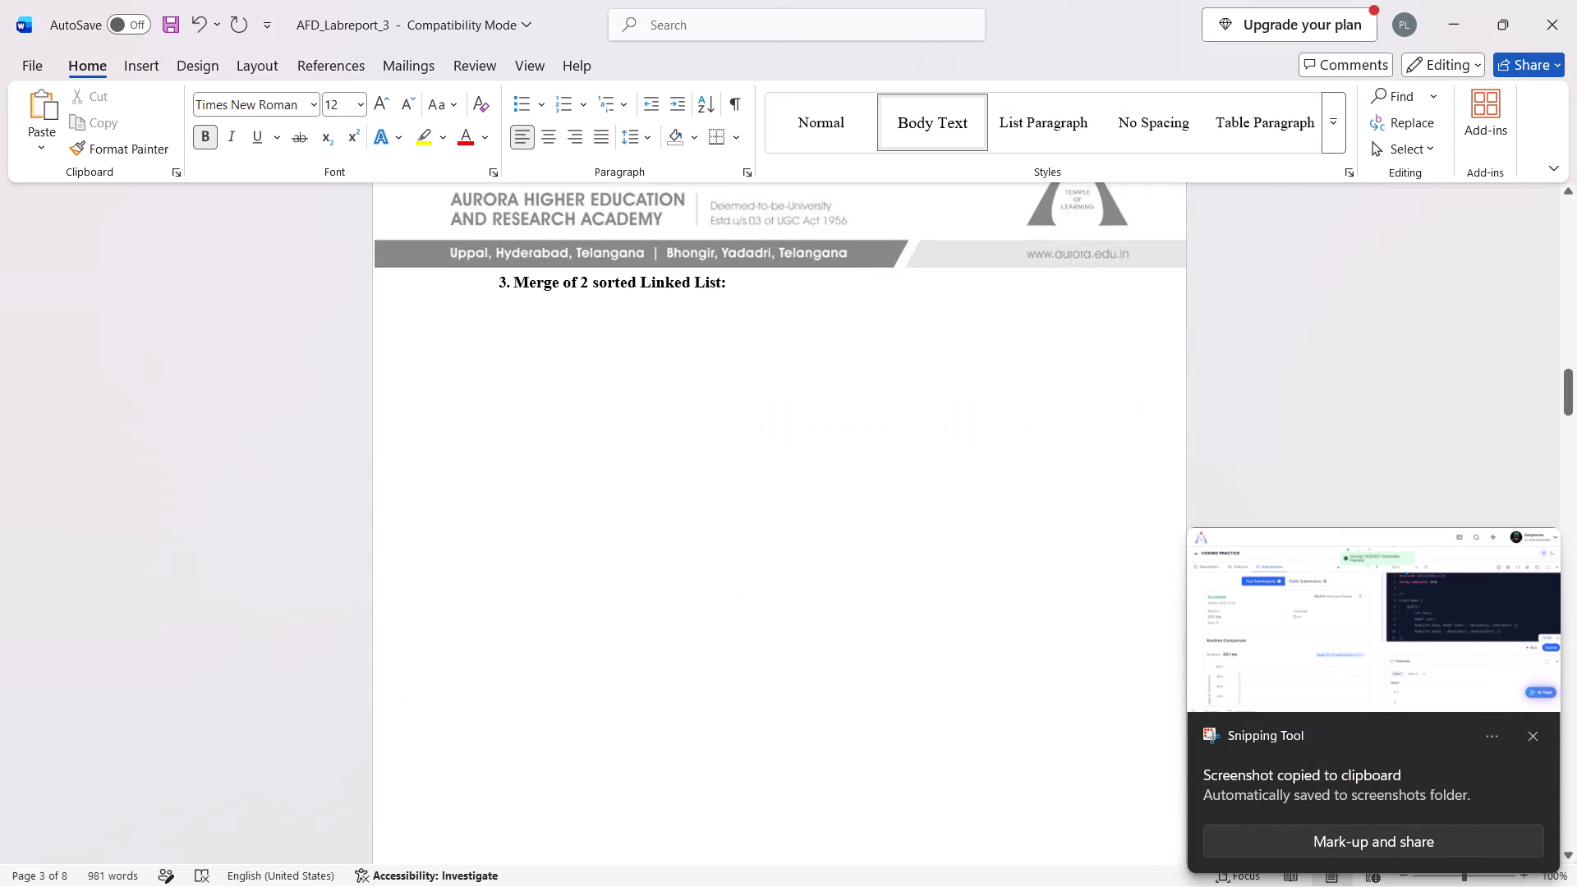
key(ctrl+v)
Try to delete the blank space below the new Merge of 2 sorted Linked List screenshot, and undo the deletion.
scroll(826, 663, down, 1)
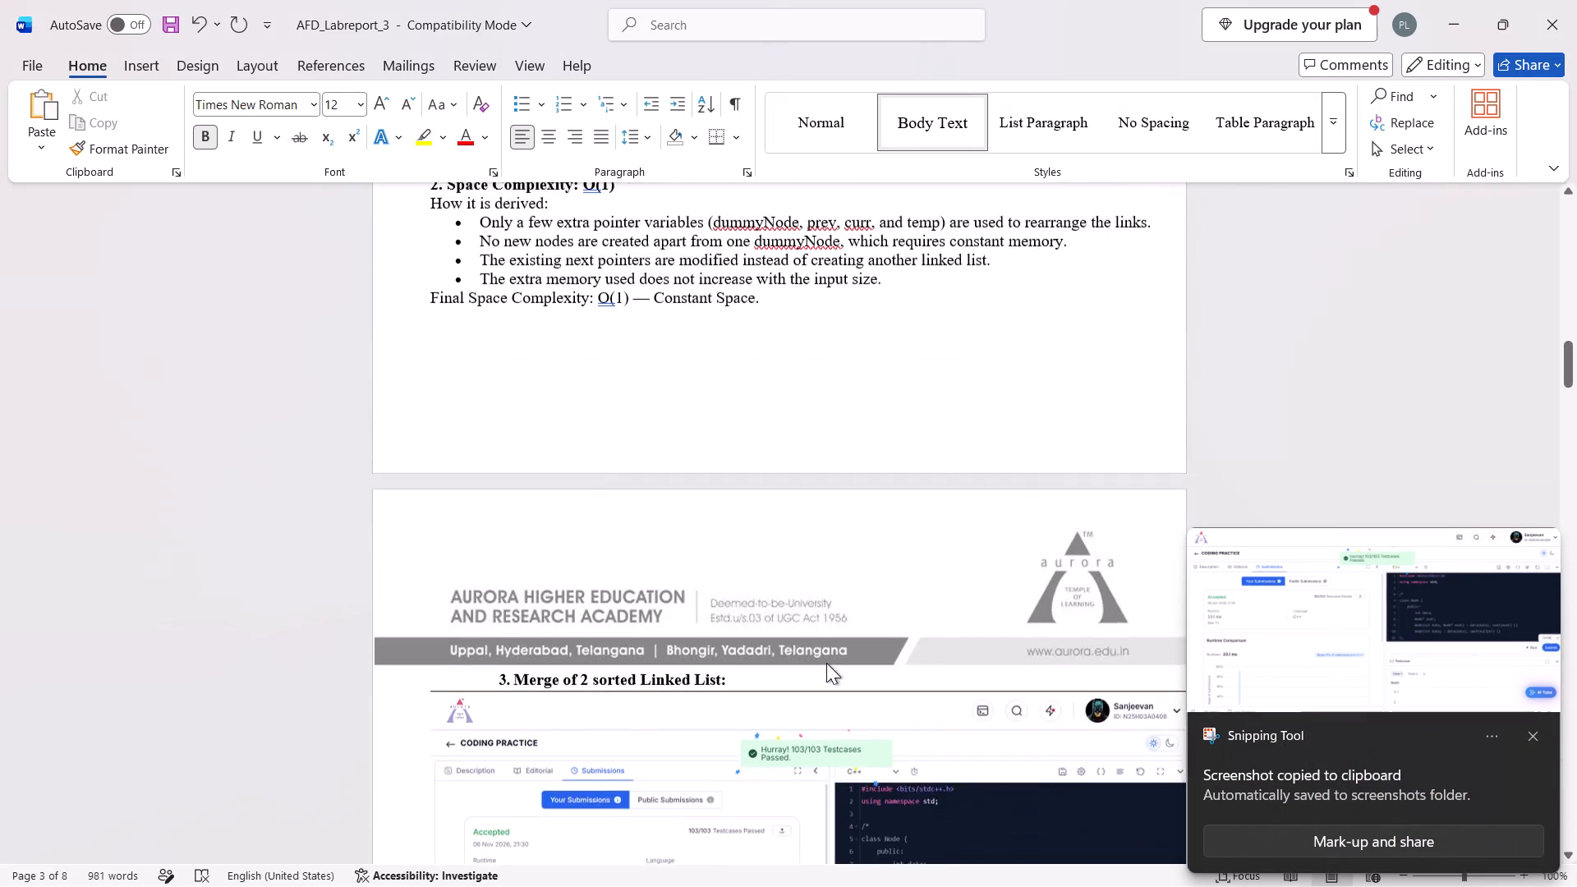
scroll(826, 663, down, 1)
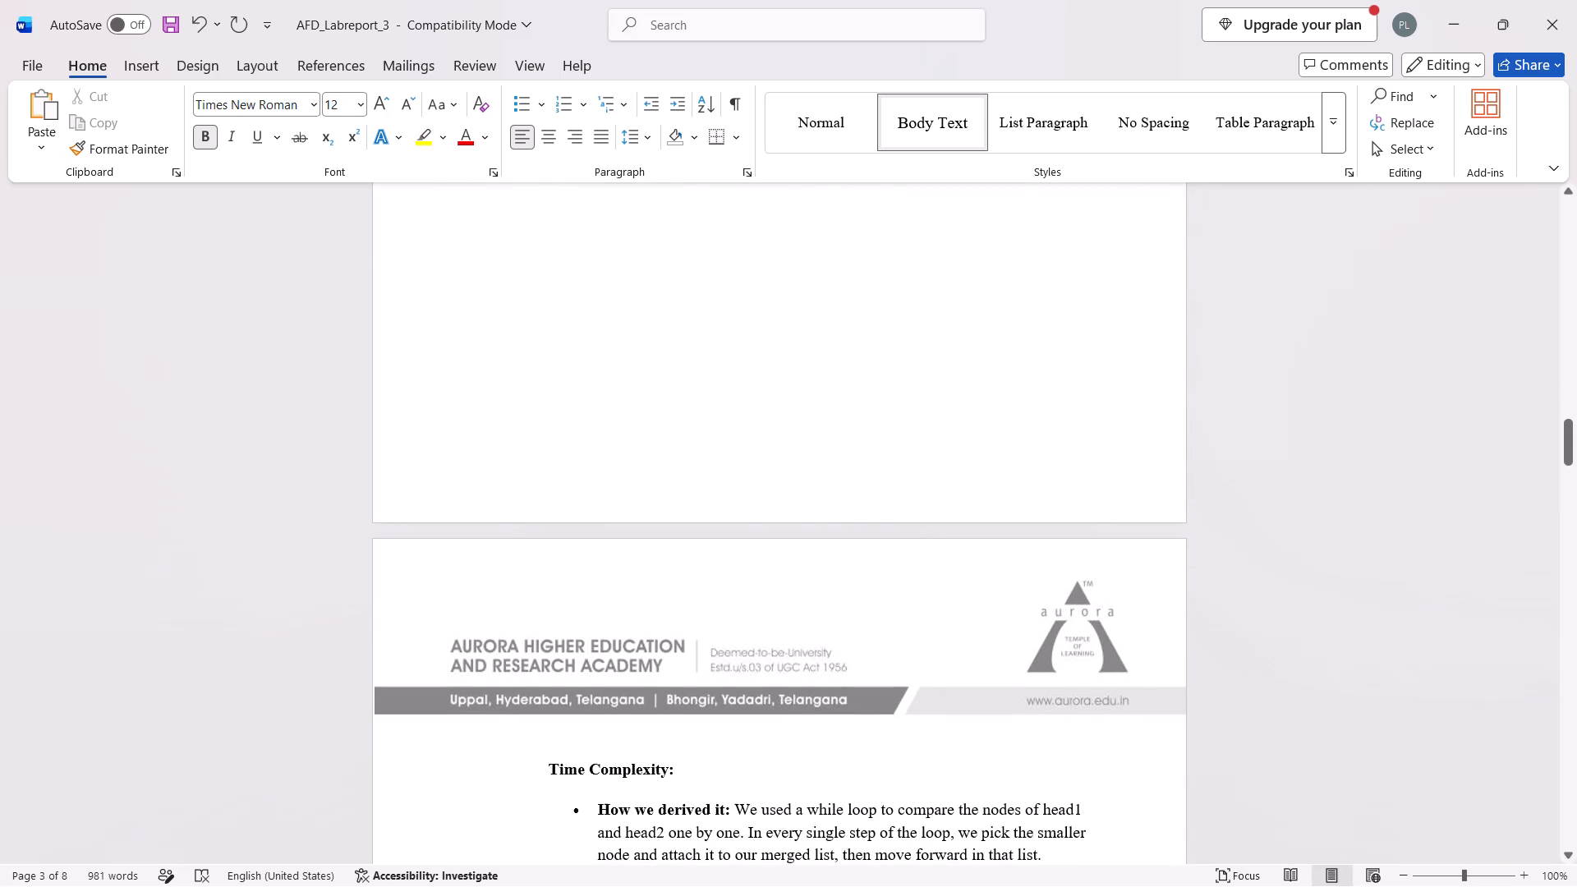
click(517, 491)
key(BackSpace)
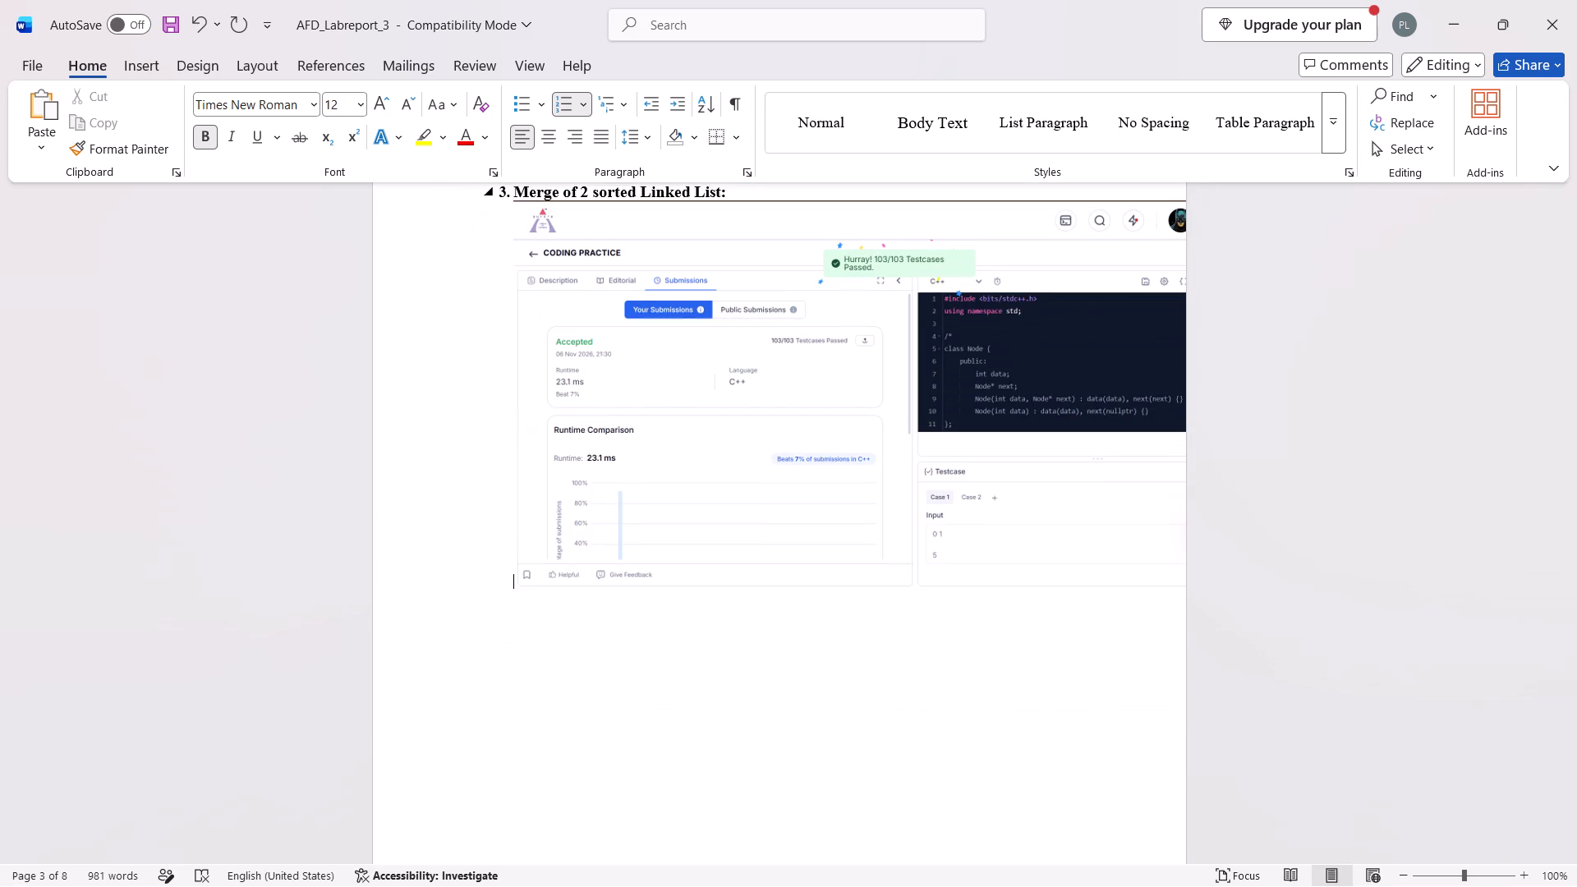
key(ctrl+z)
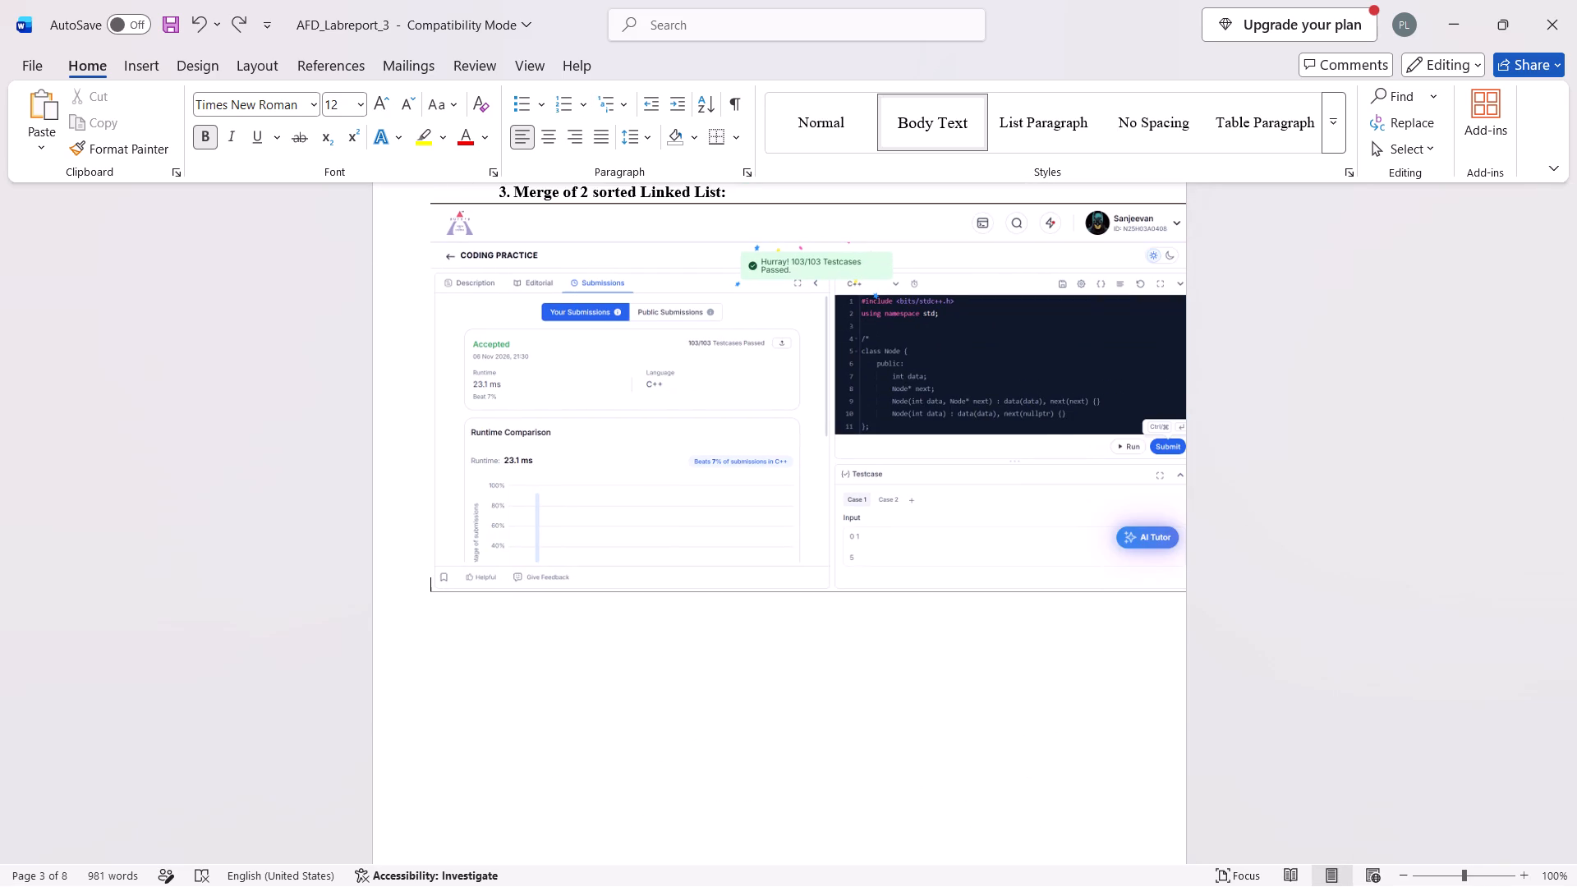
Add a line below the Merge of 2 sorted Linked List screenshot and remove the gap before its Time Complexity heading.
key(Right)
key(Return)
key(Delete)
key(Delete)
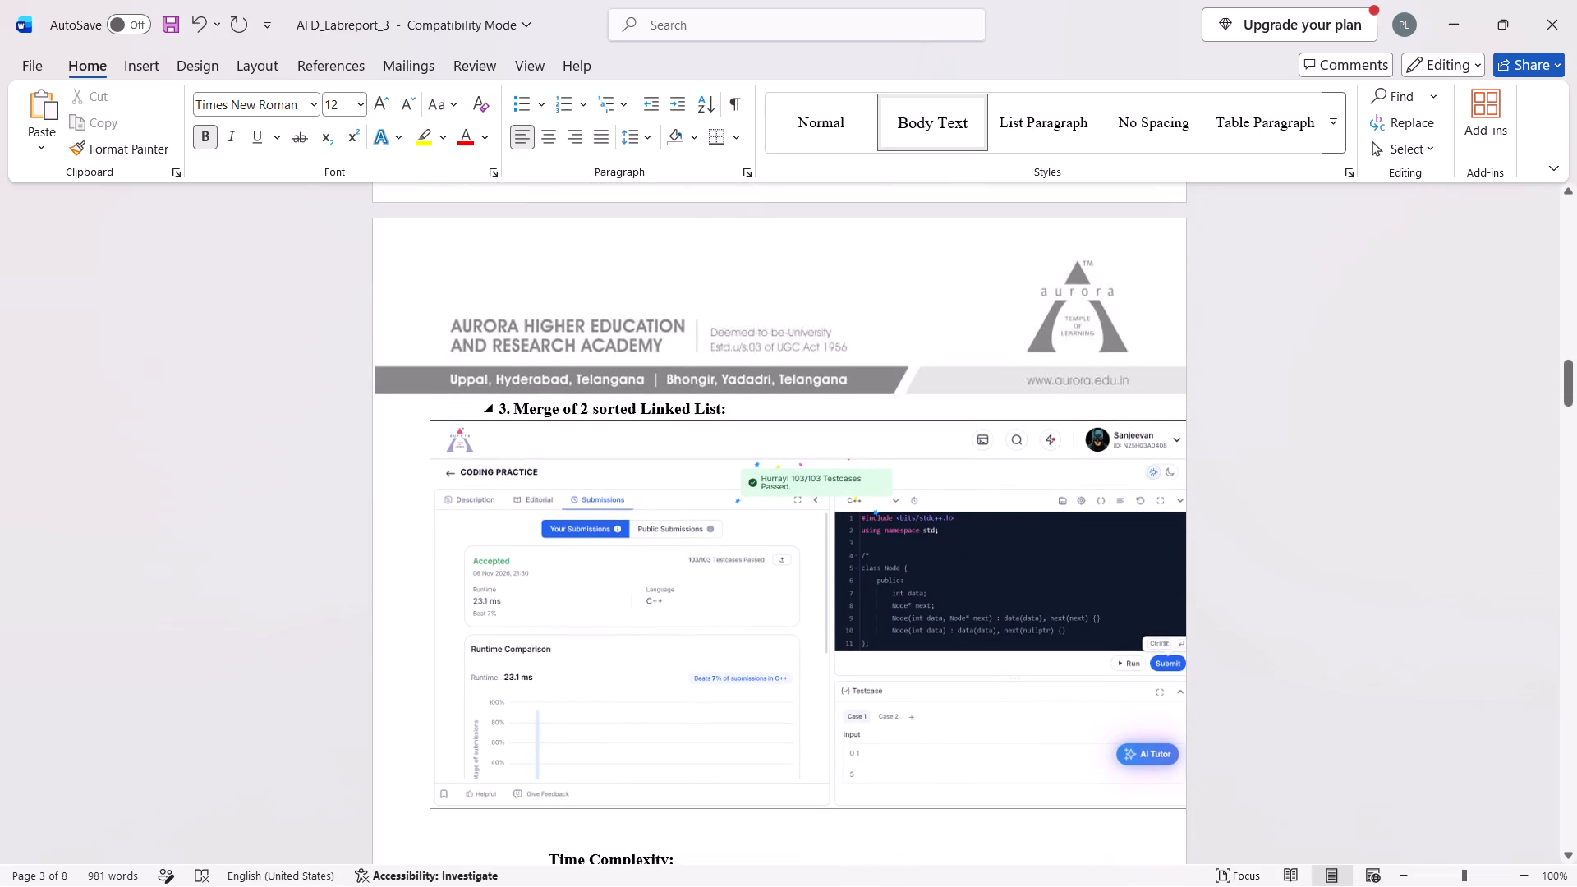
Cut the old Time Complexity and Space Complexity text under the Merge of 2 sorted Linked List screenshot, through the Final Space Complexity line.
scroll(488, 456, down, 1)
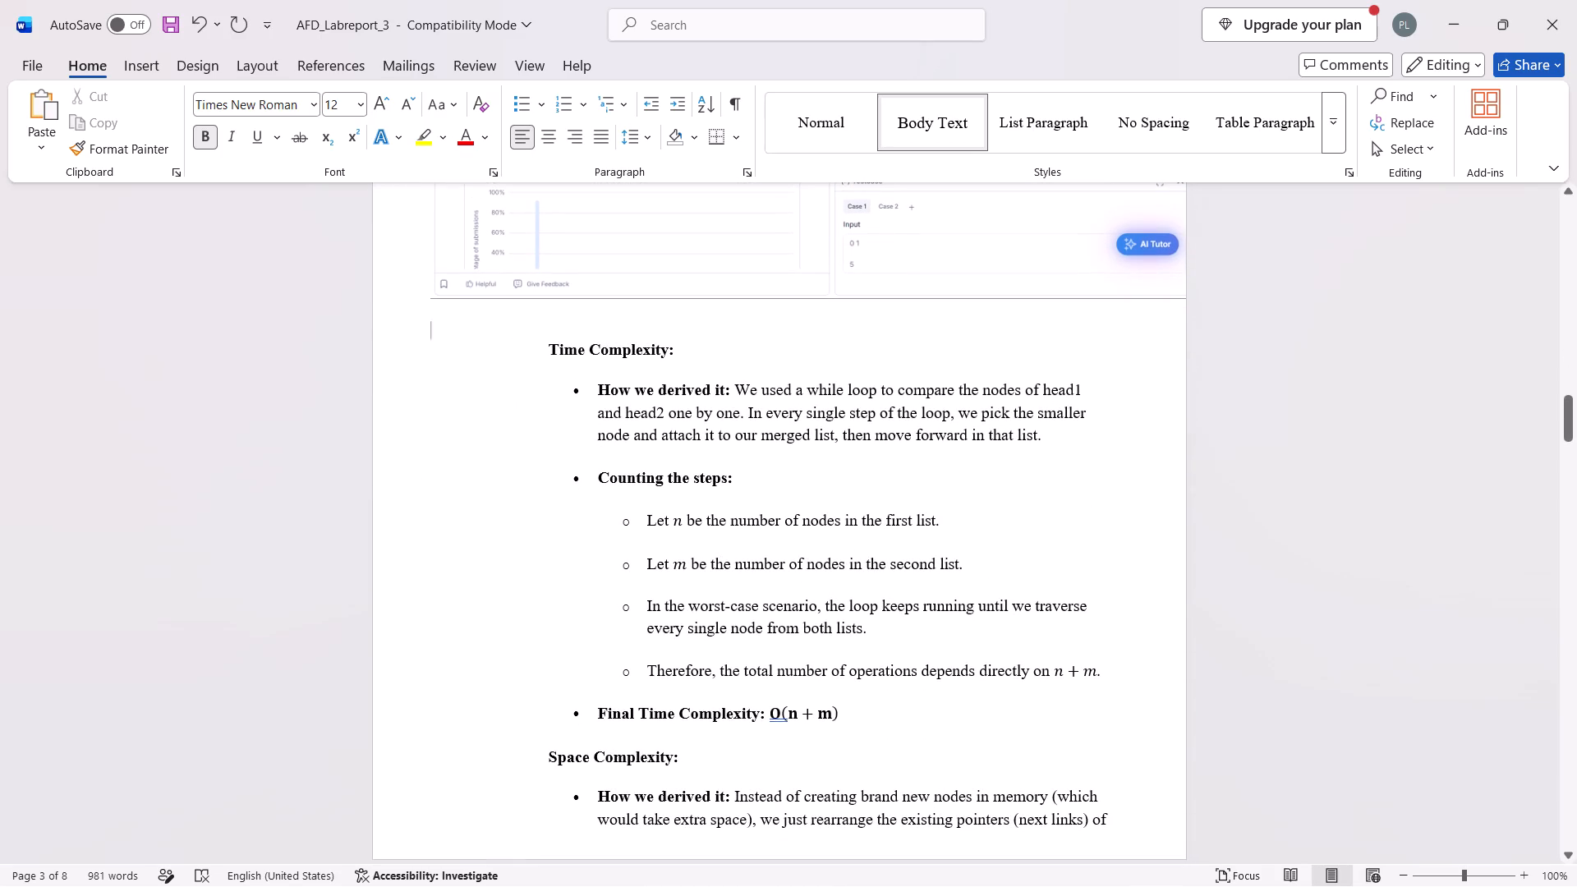
drag(539, 356, 695, 873)
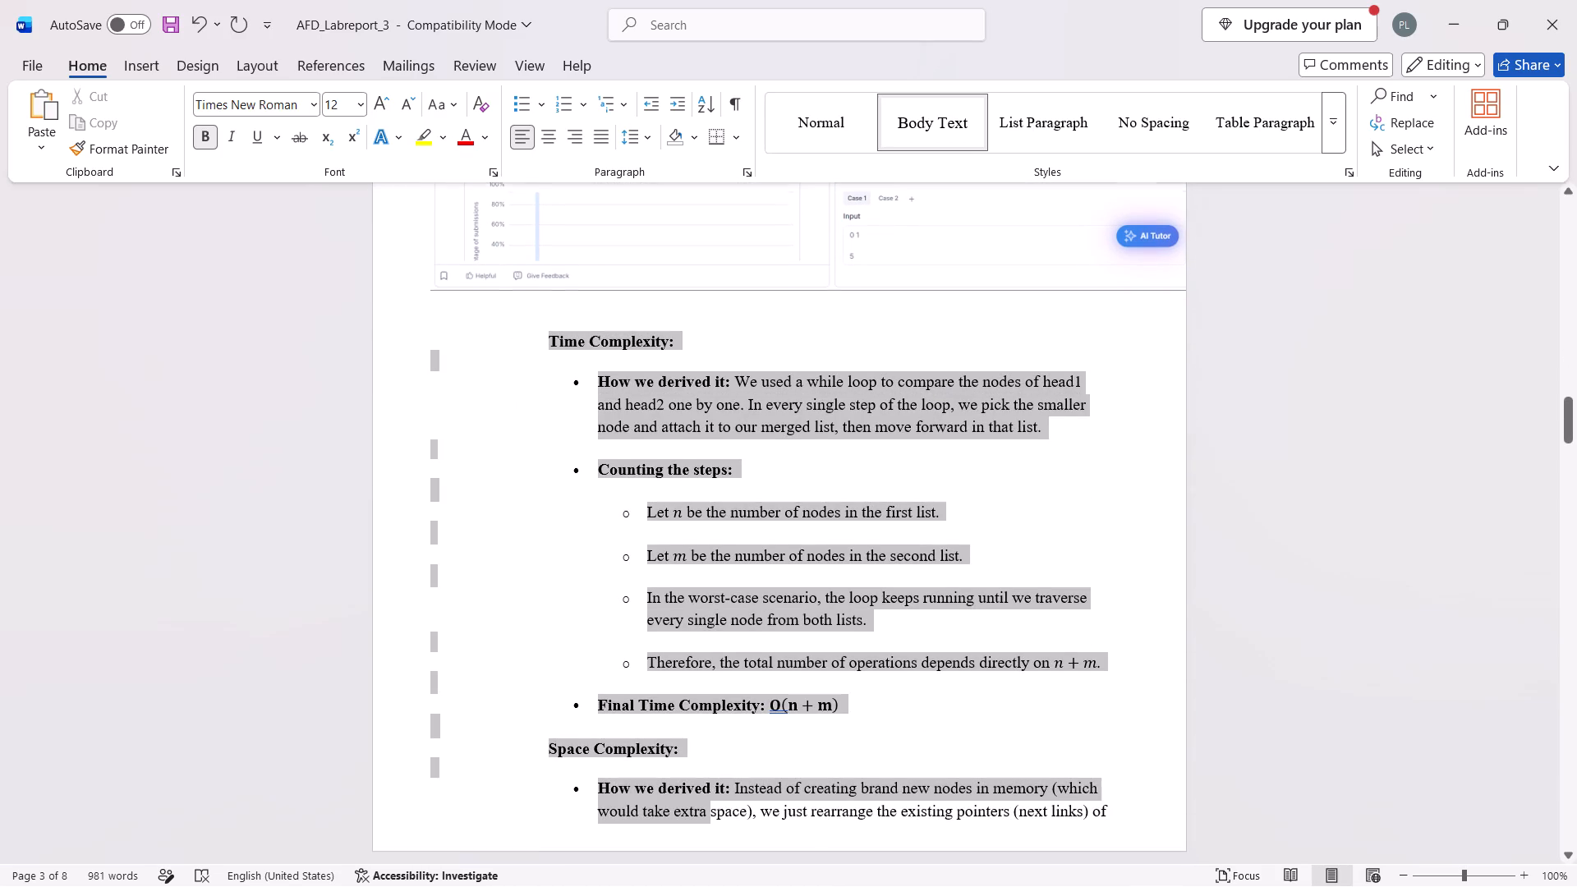
drag(695, 873, 892, 474)
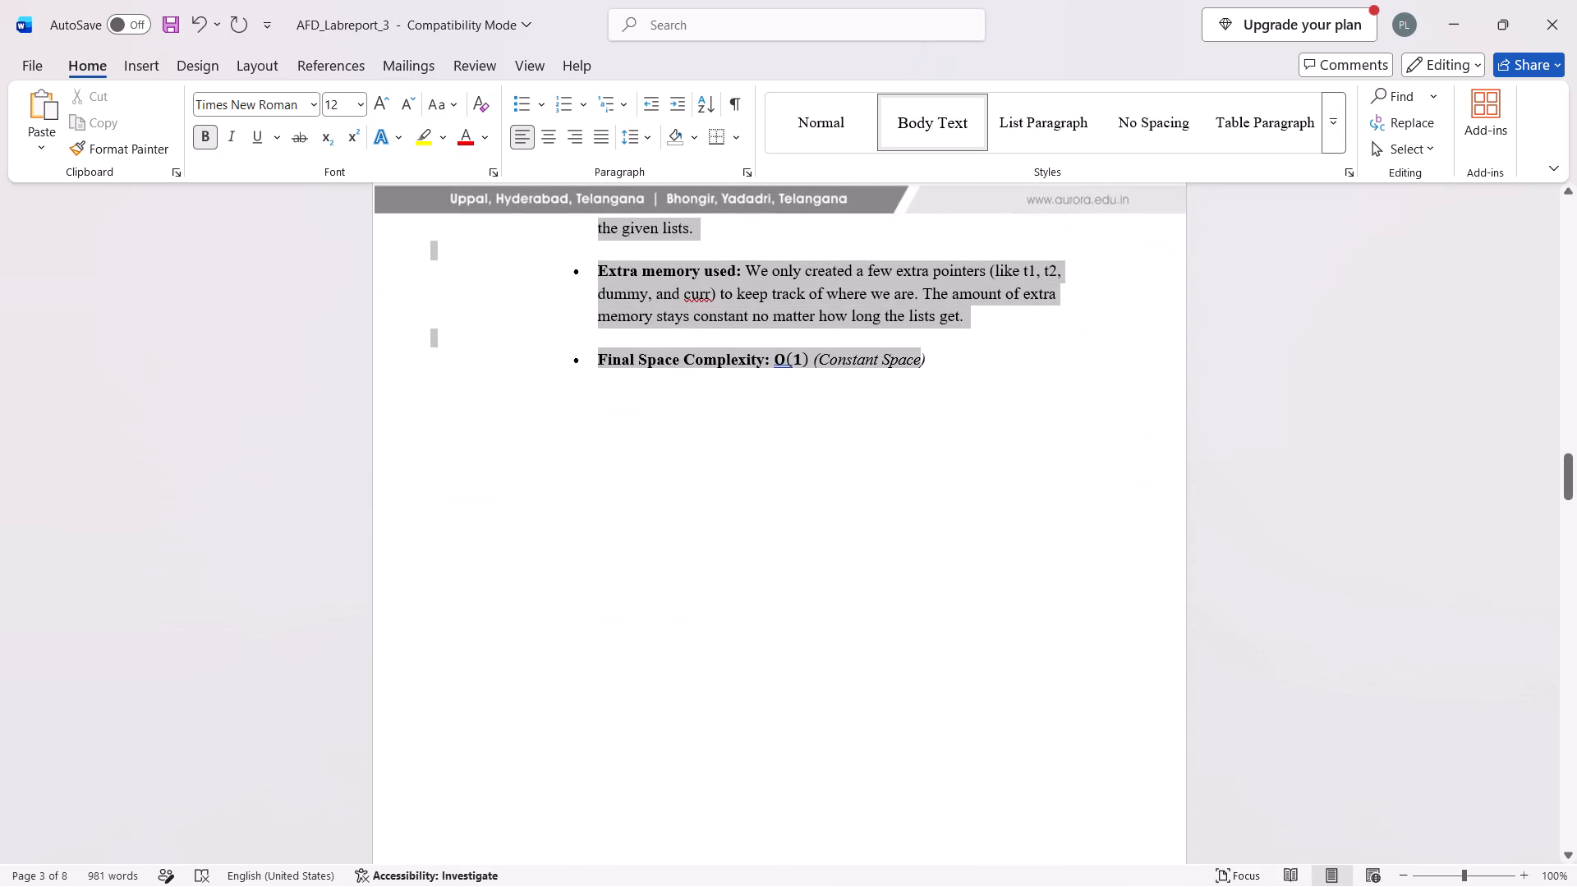
drag(892, 474, 1009, 379)
scroll(1009, 379, left, 1)
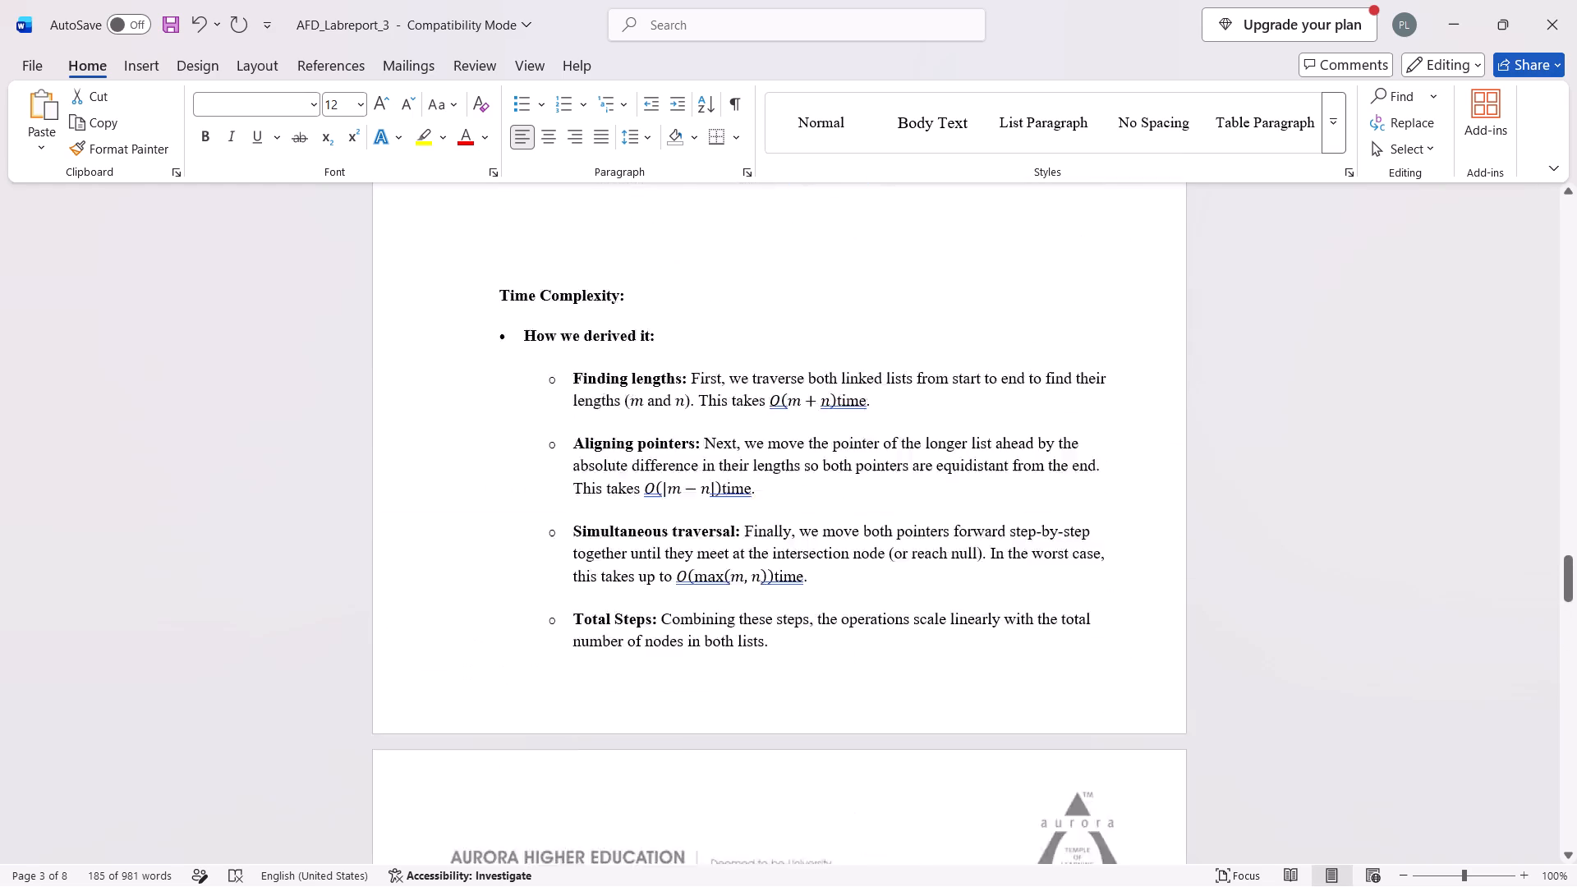
scroll(1009, 379, left, 1)
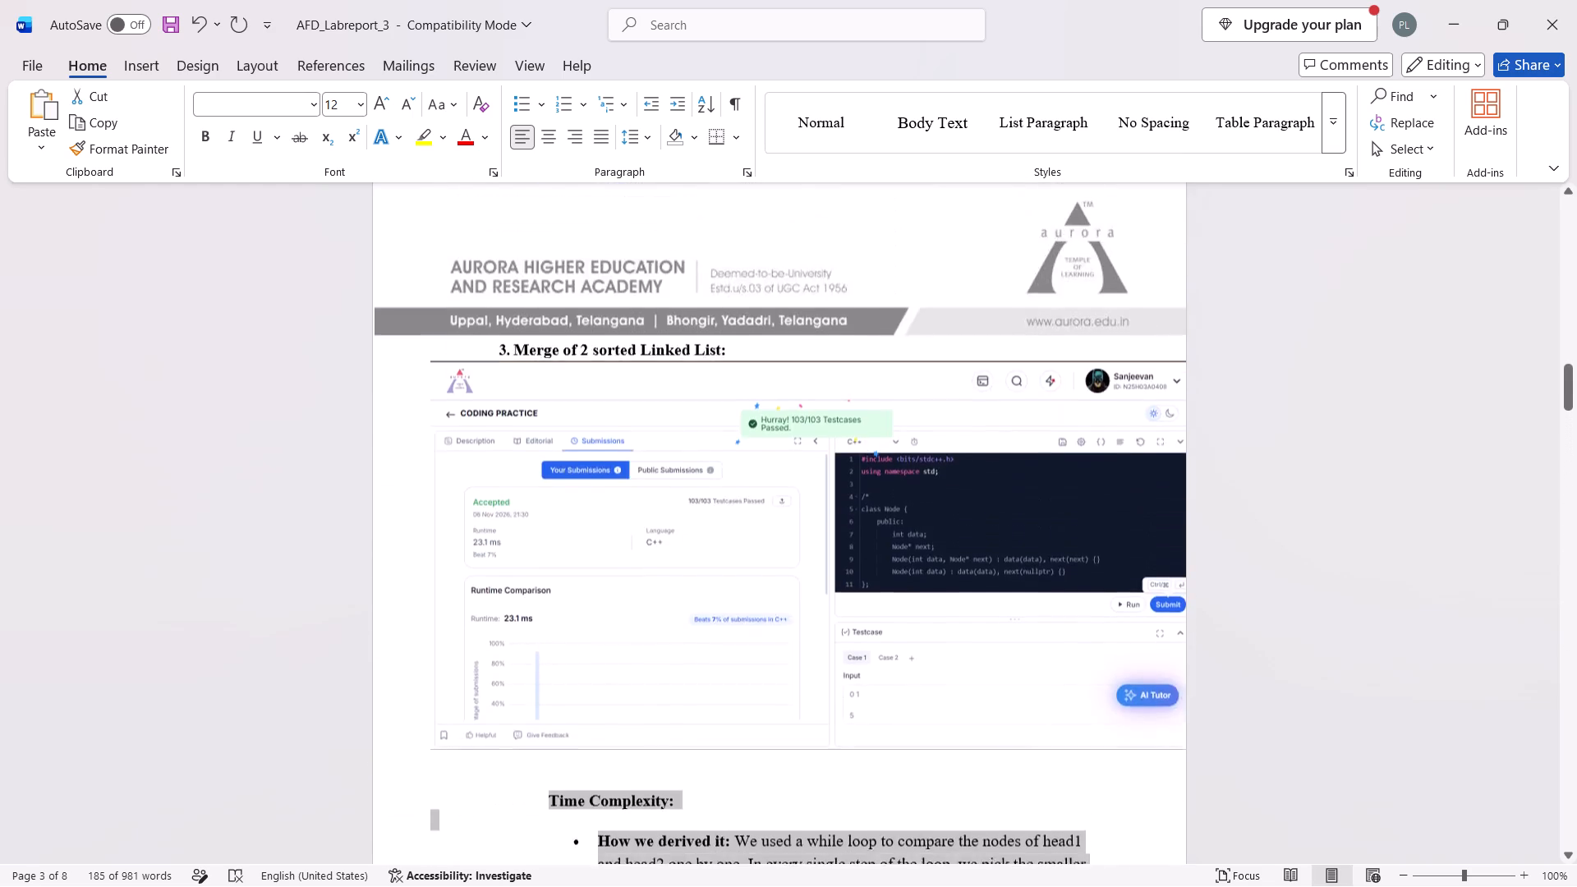
scroll(1009, 379, left, 1)
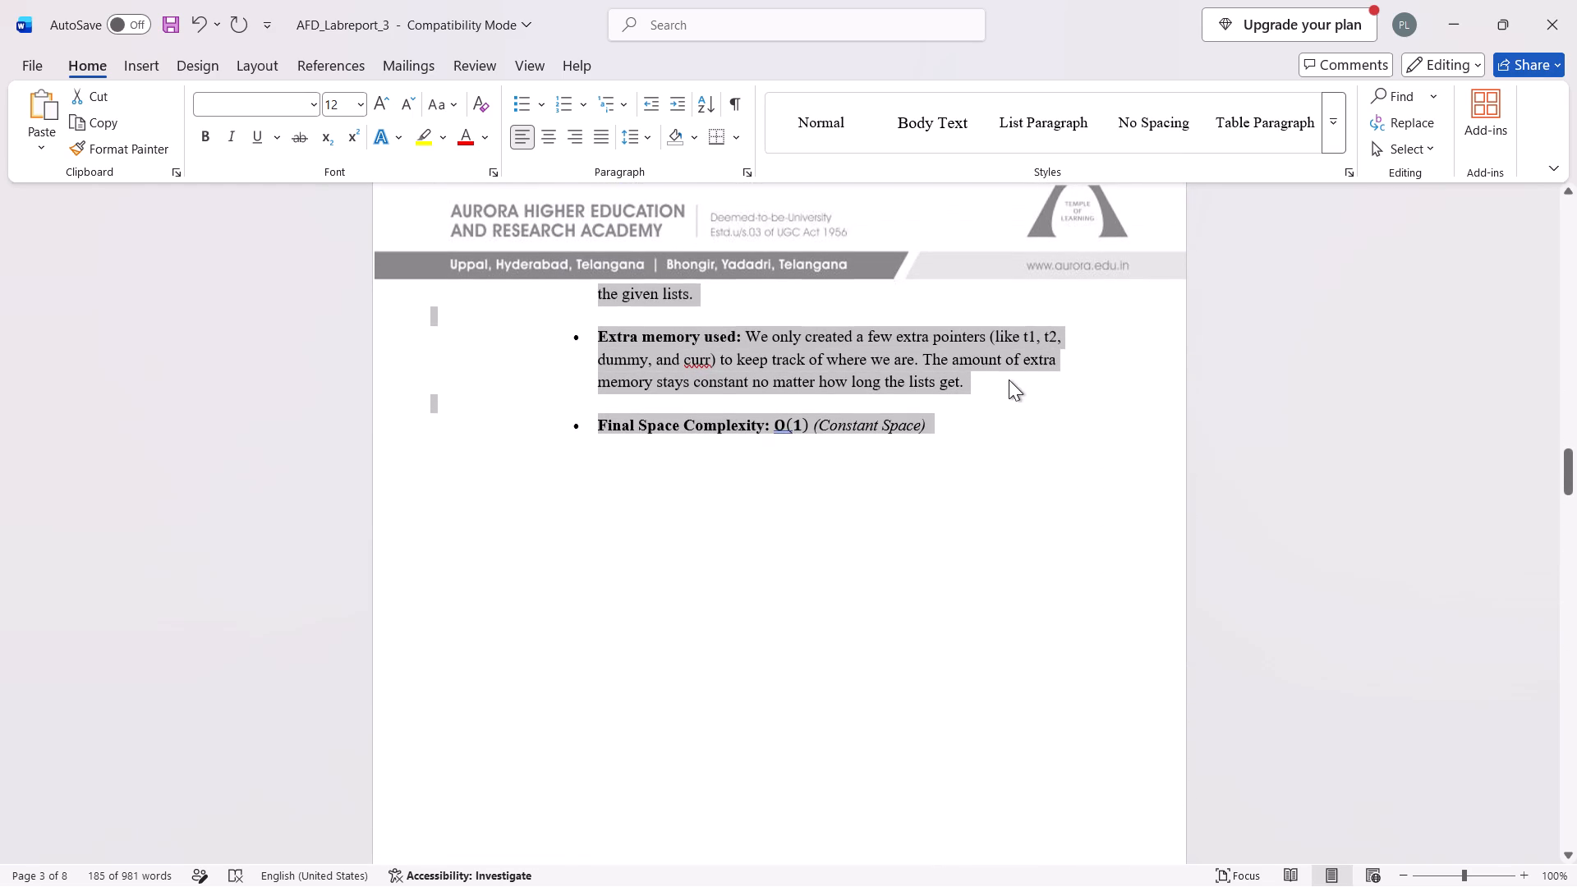
key(ctrl+x)
scroll(1009, 379, up, 1)
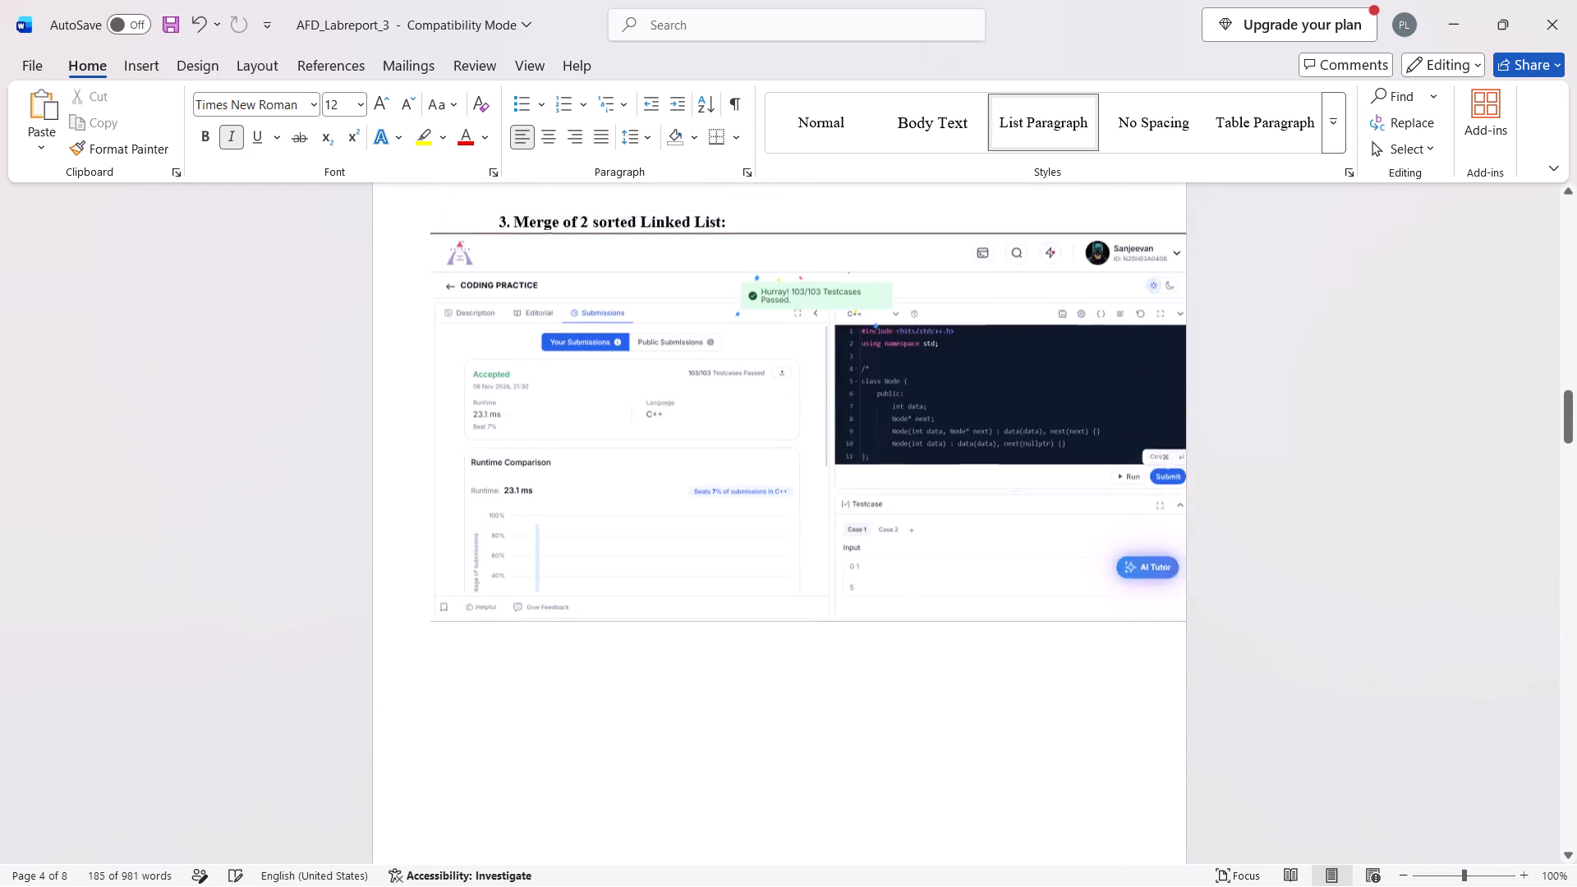
scroll(1009, 379, up, 1)
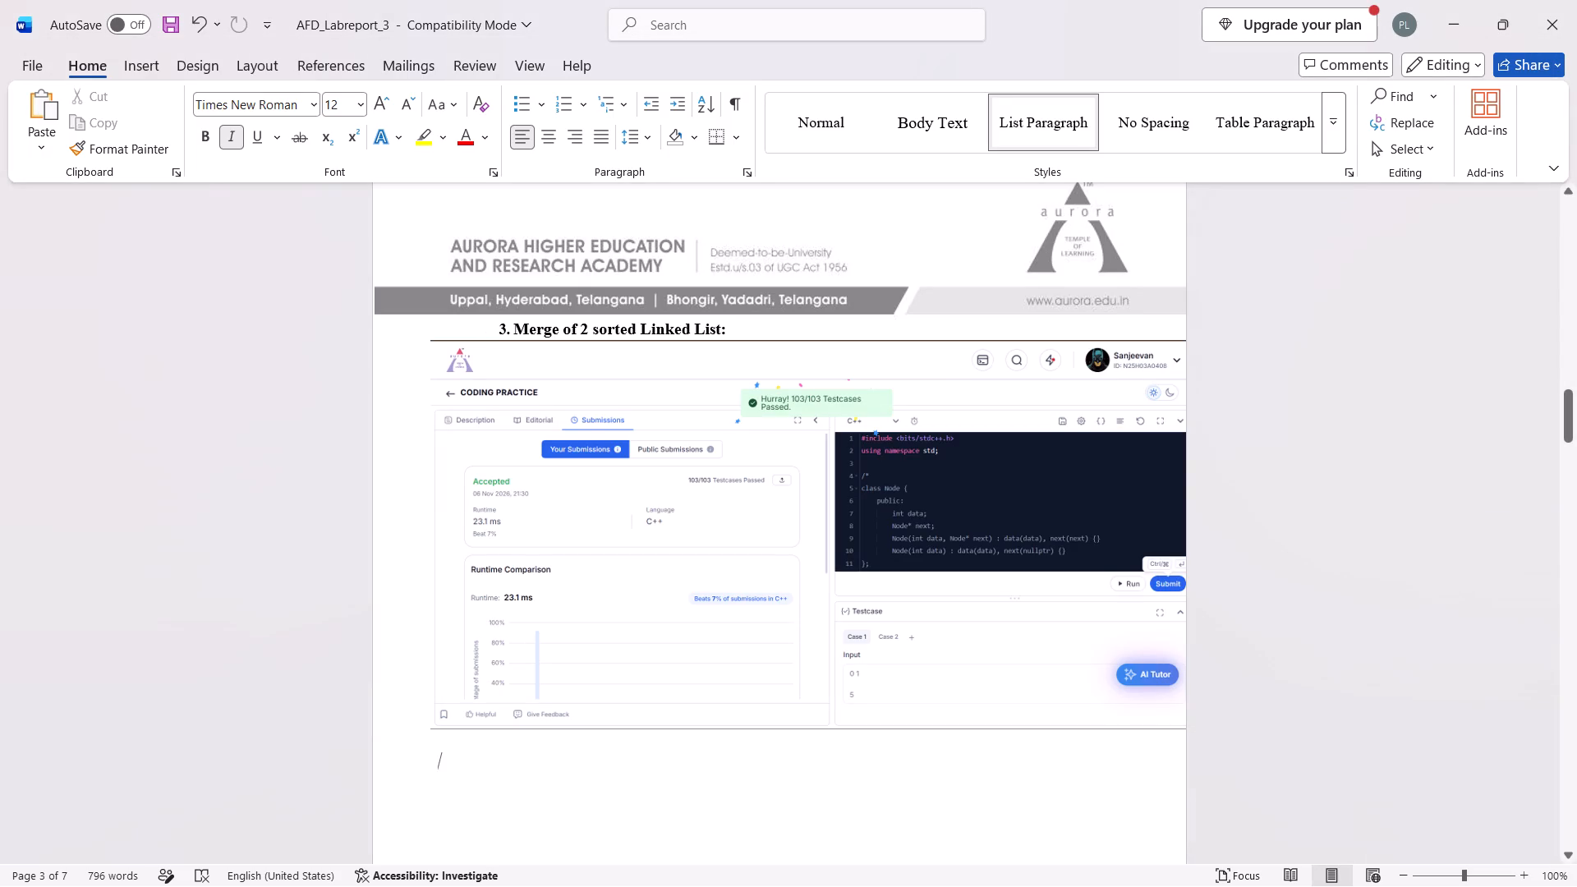
right_click(475, 774)
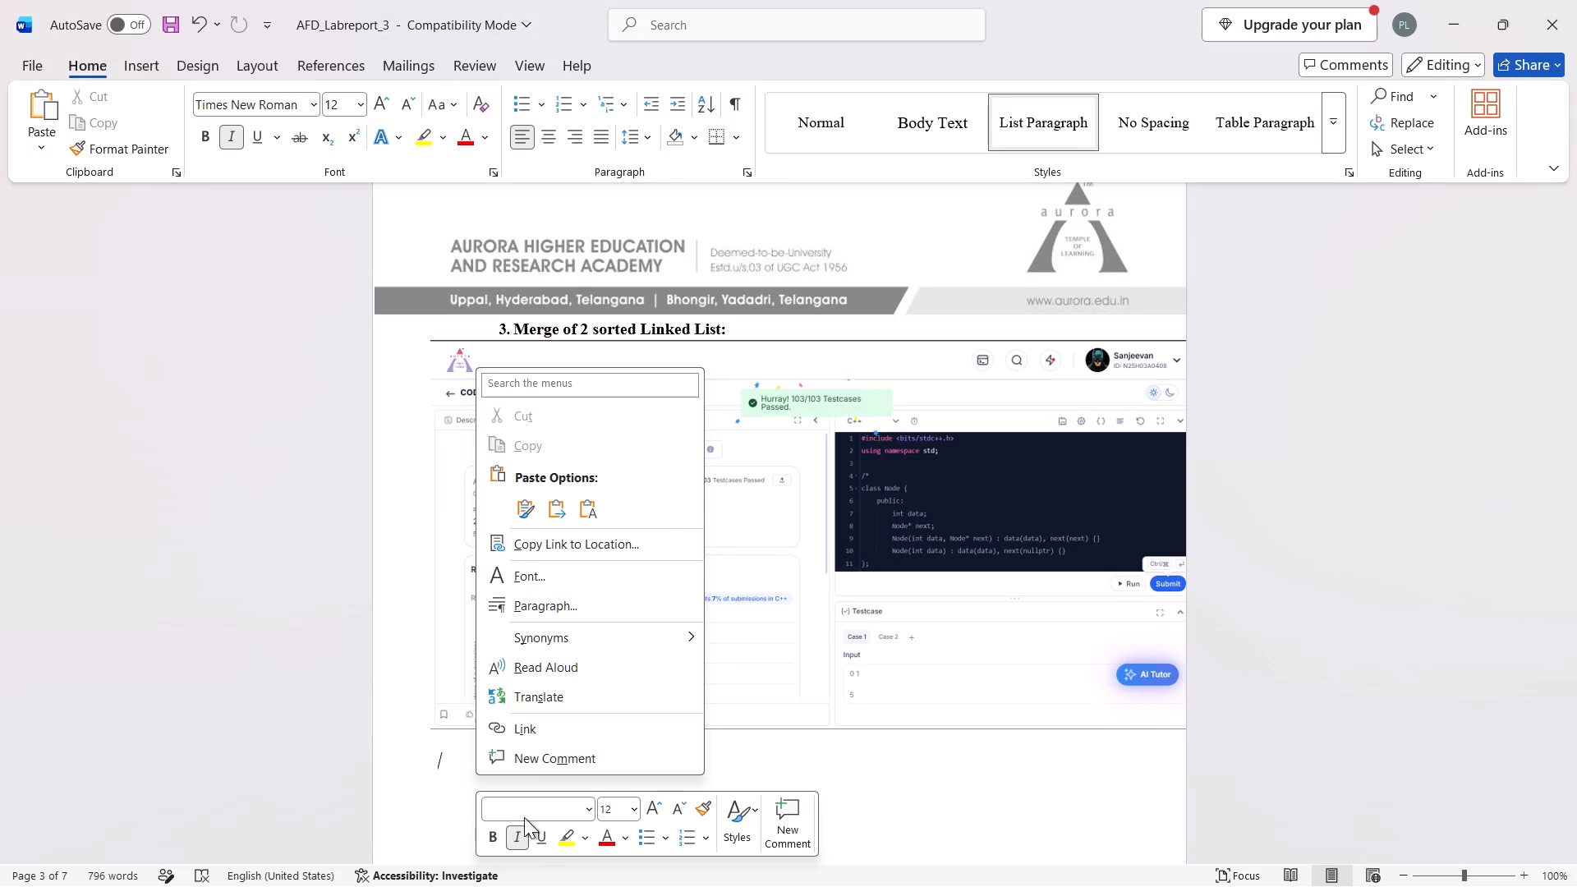
click(523, 841)
key(ctrl+v)
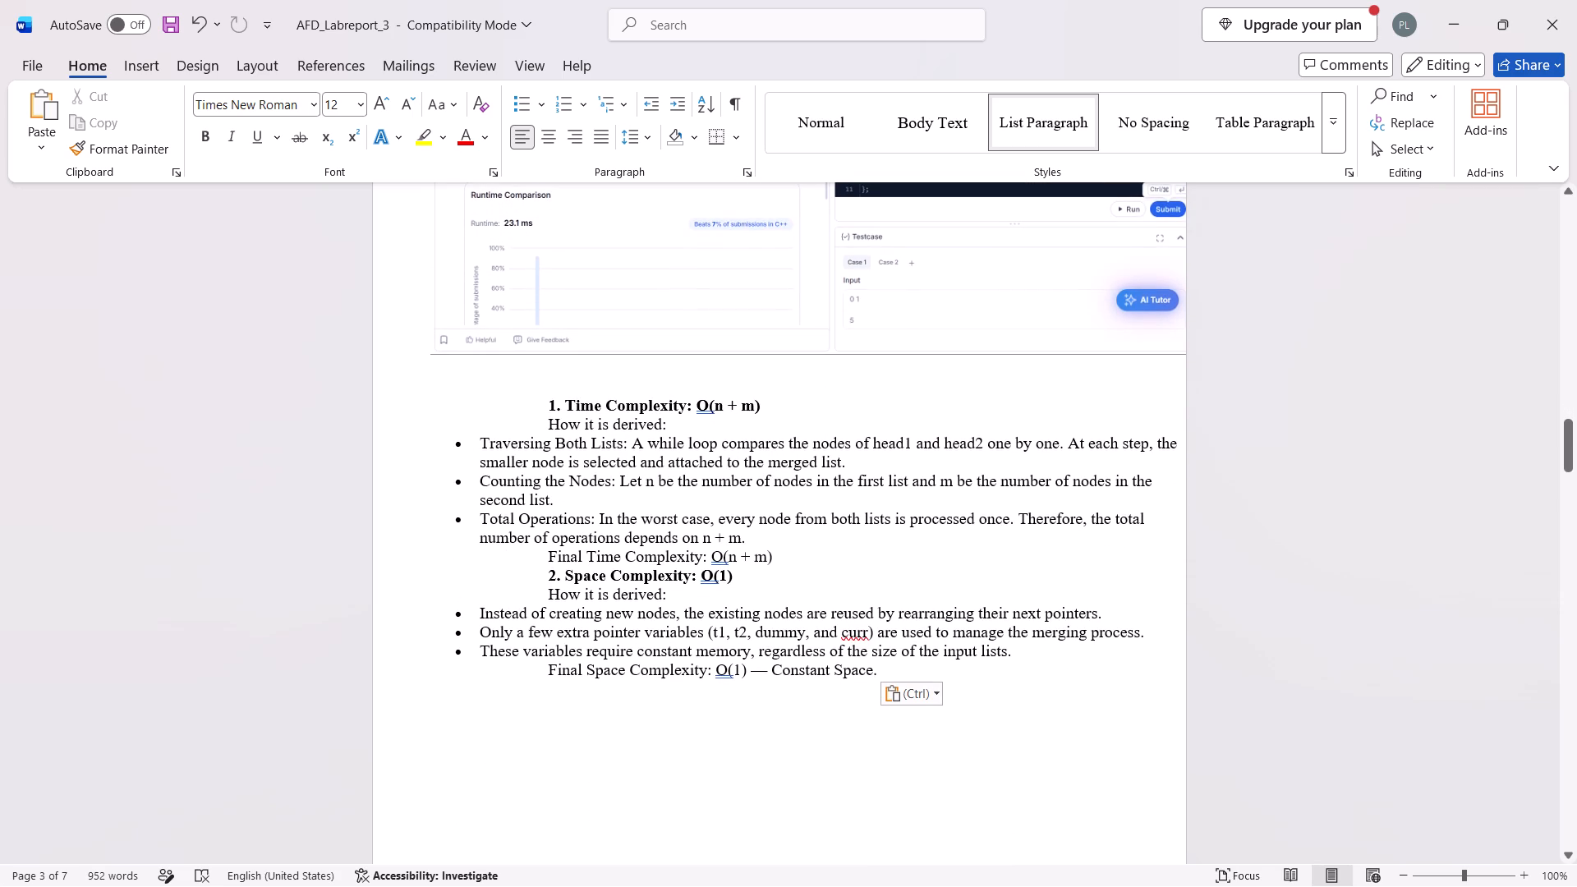
drag(890, 671, 518, 404)
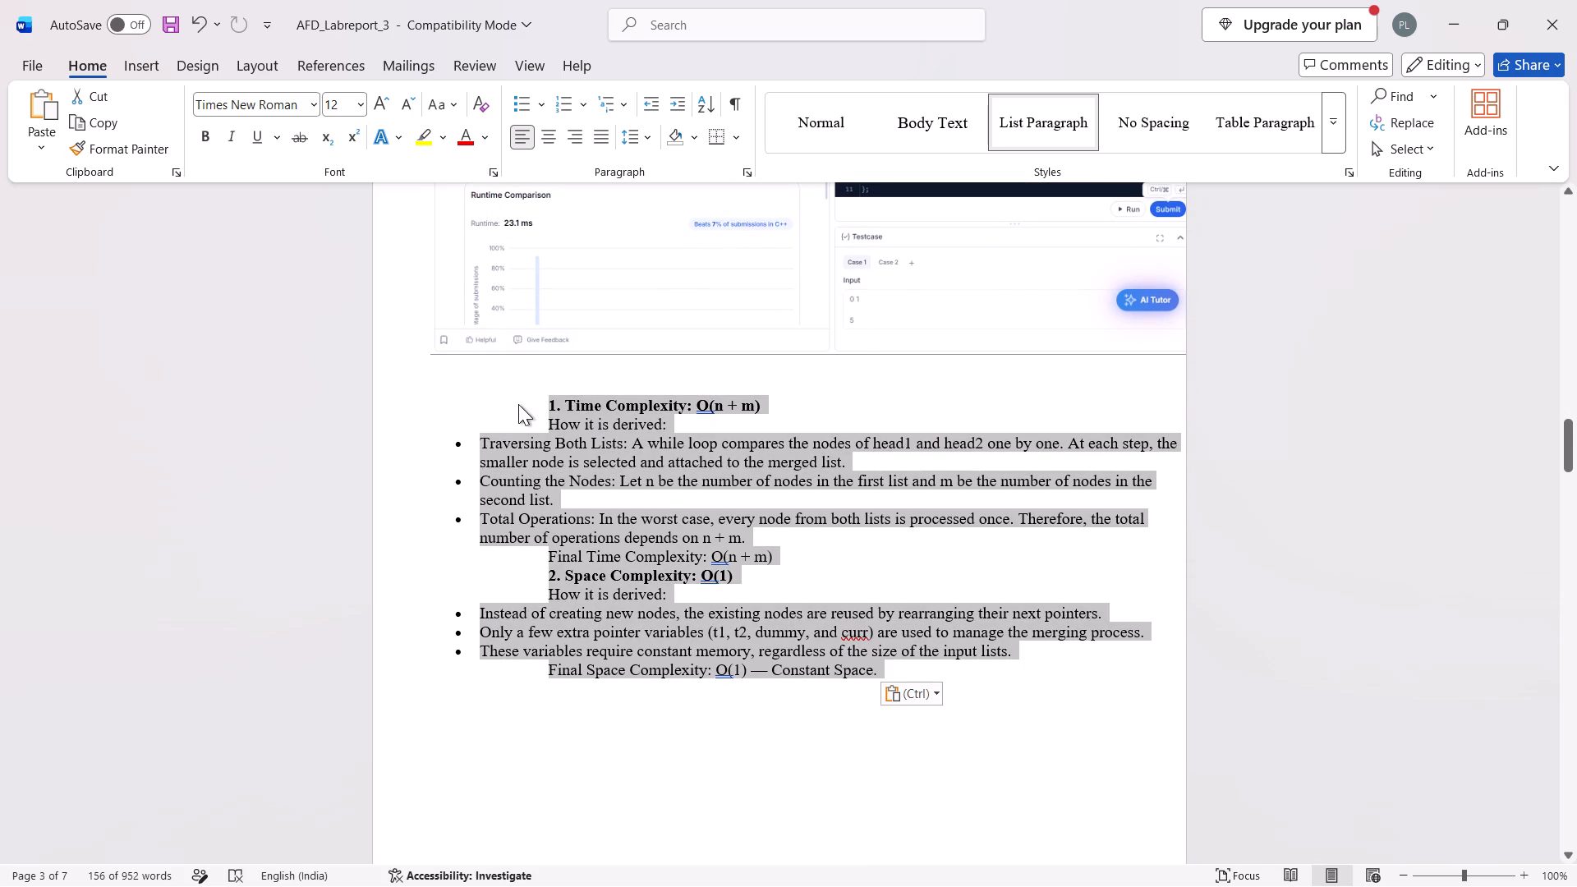
key(ctrl+z)
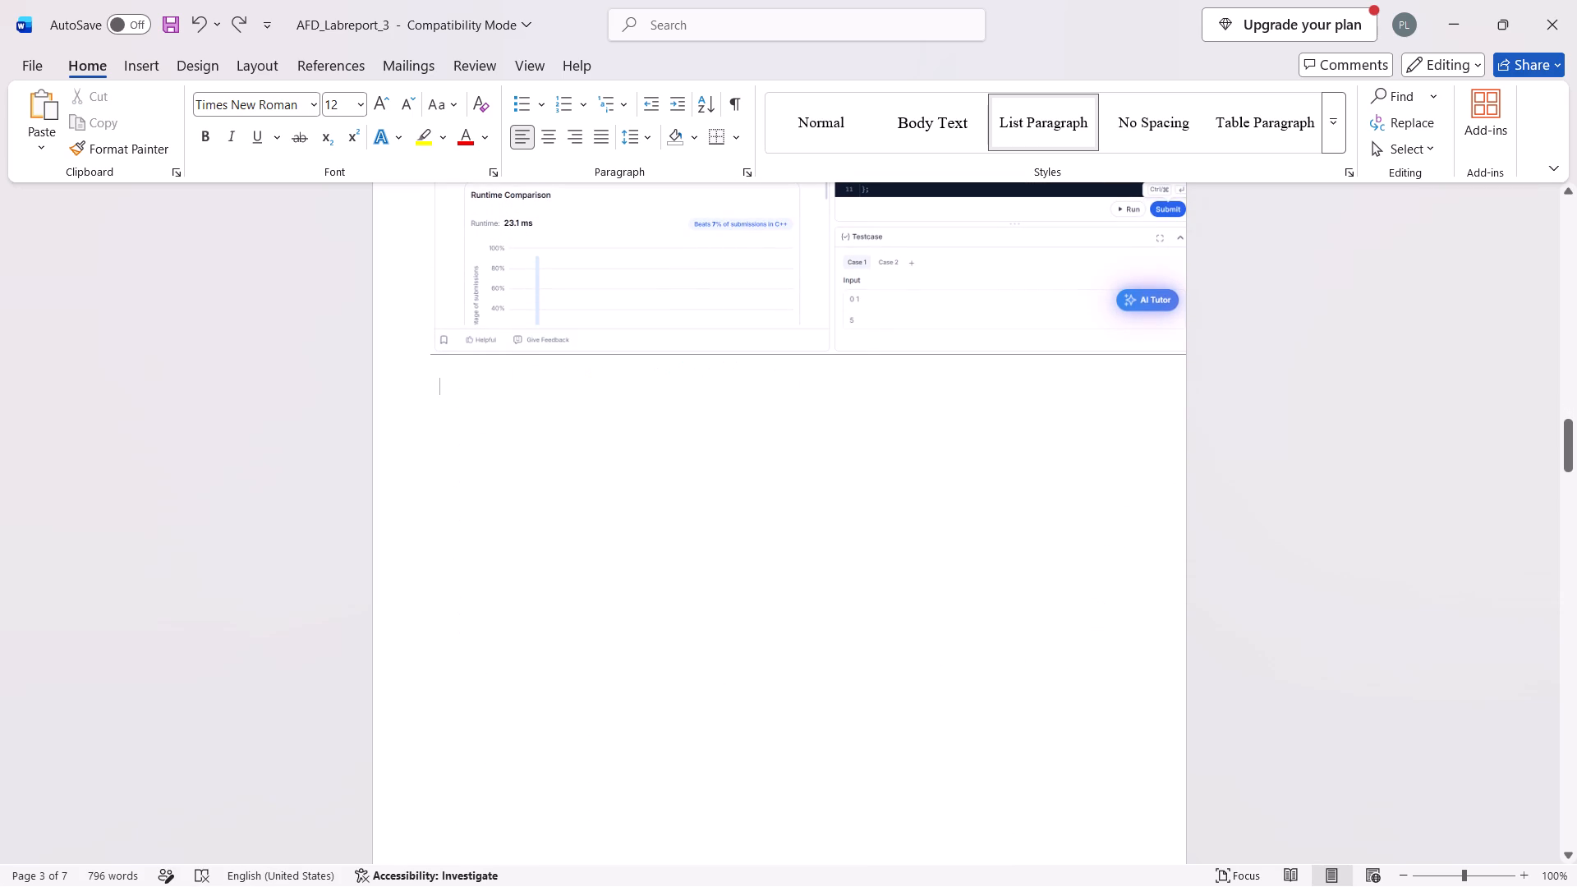
key(ctrl+z)
key(ctrl+v)
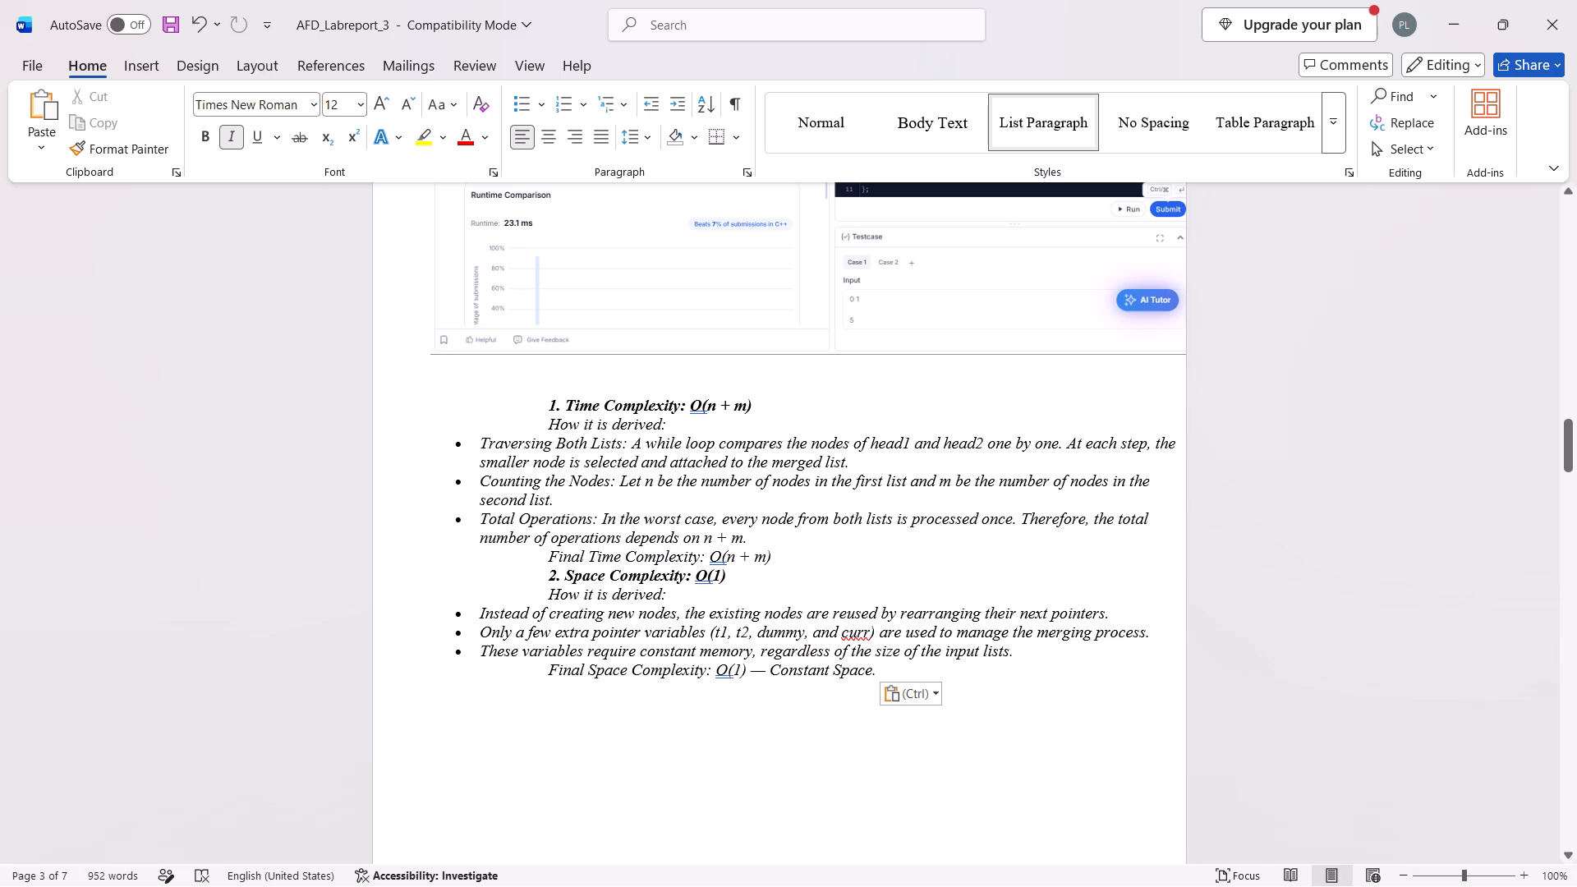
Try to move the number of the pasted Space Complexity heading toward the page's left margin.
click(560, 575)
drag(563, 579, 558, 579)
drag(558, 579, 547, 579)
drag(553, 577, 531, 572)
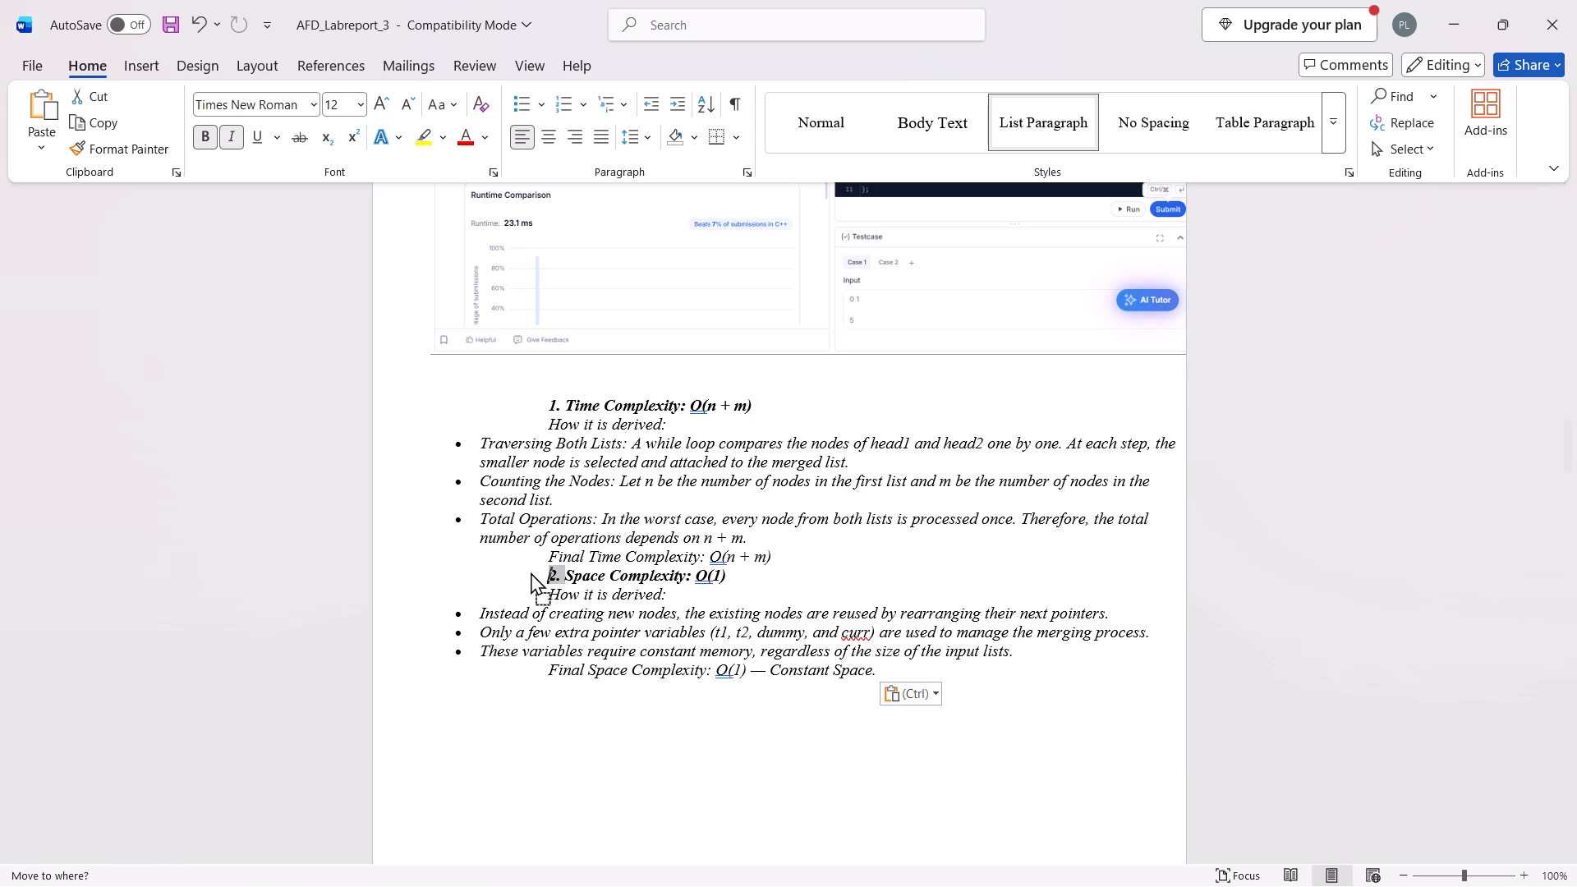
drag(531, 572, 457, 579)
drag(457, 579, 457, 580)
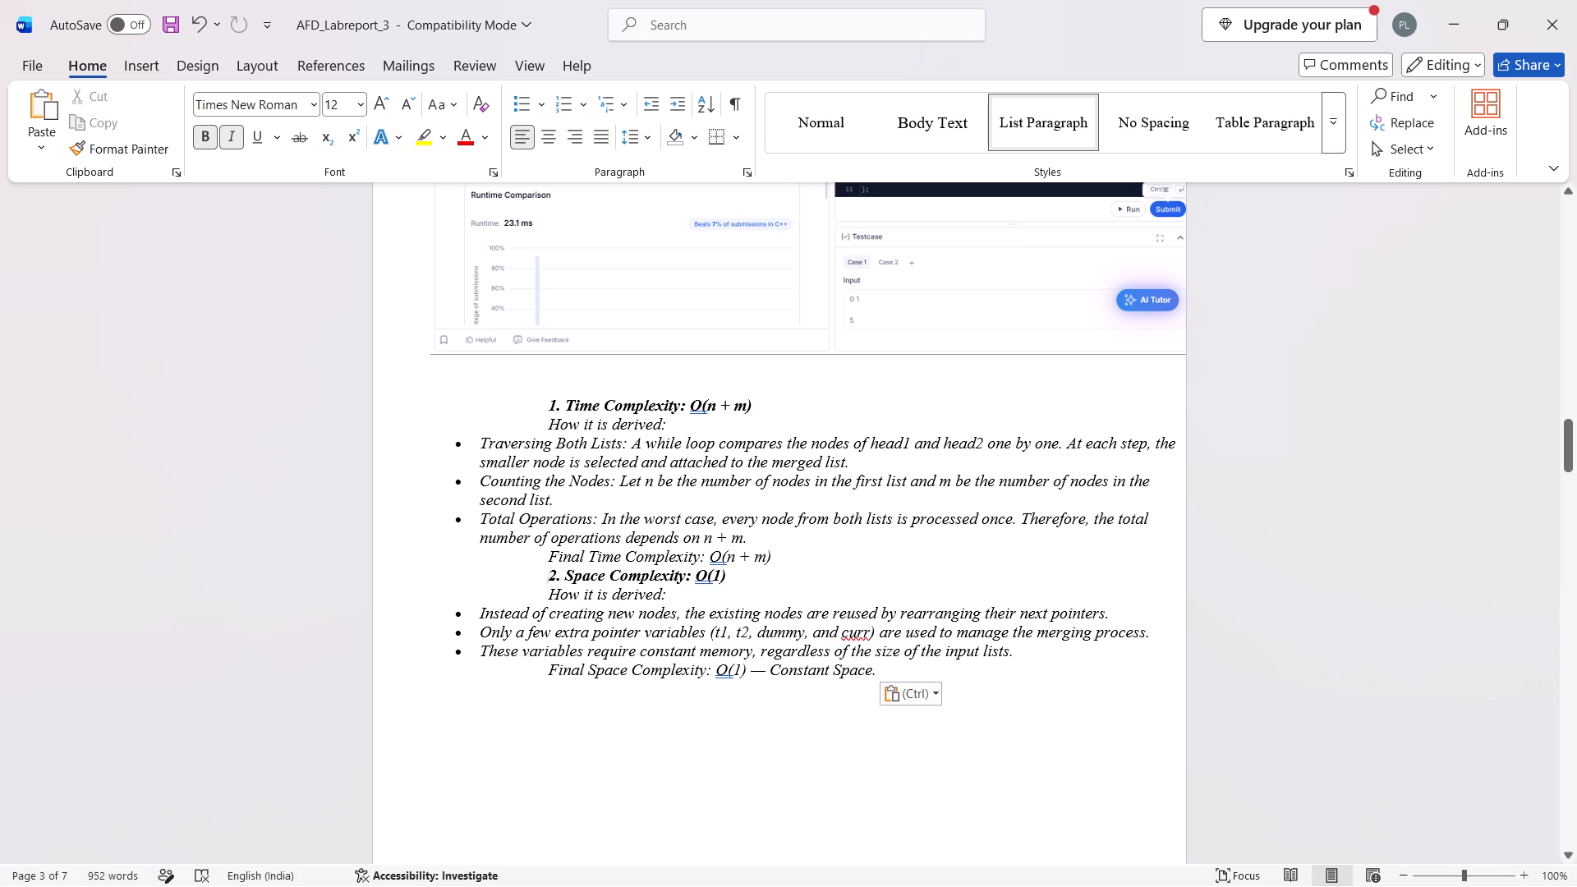
Apply numbering to the whole pasted complexity analysis, from the Time Complexity heading to the Final Space Complexity line.
drag(540, 405, 605, 494)
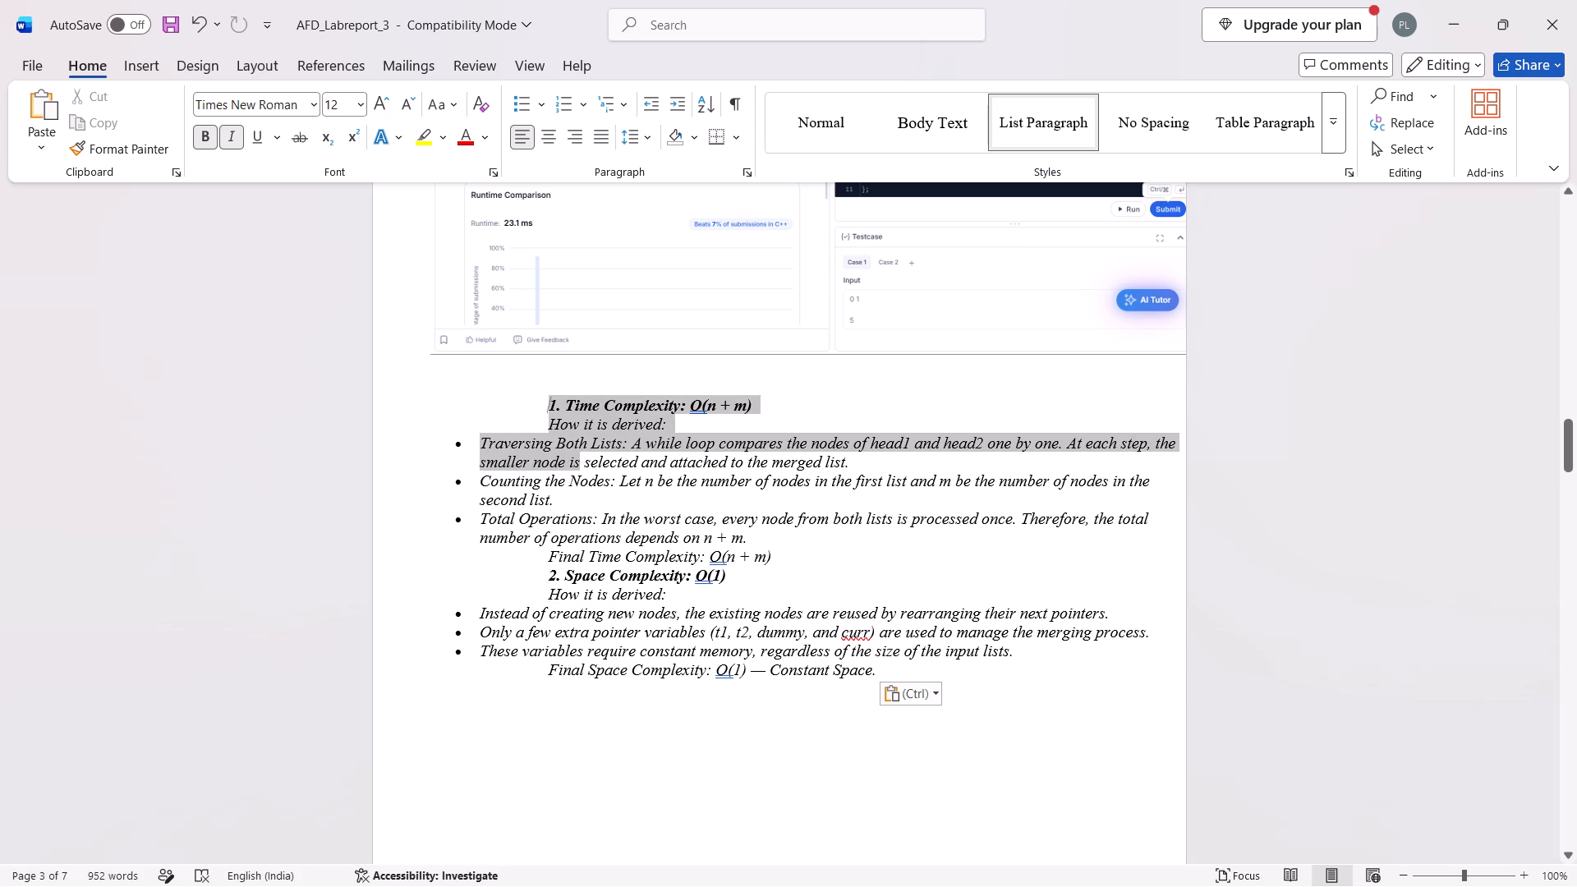
drag(605, 494, 924, 701)
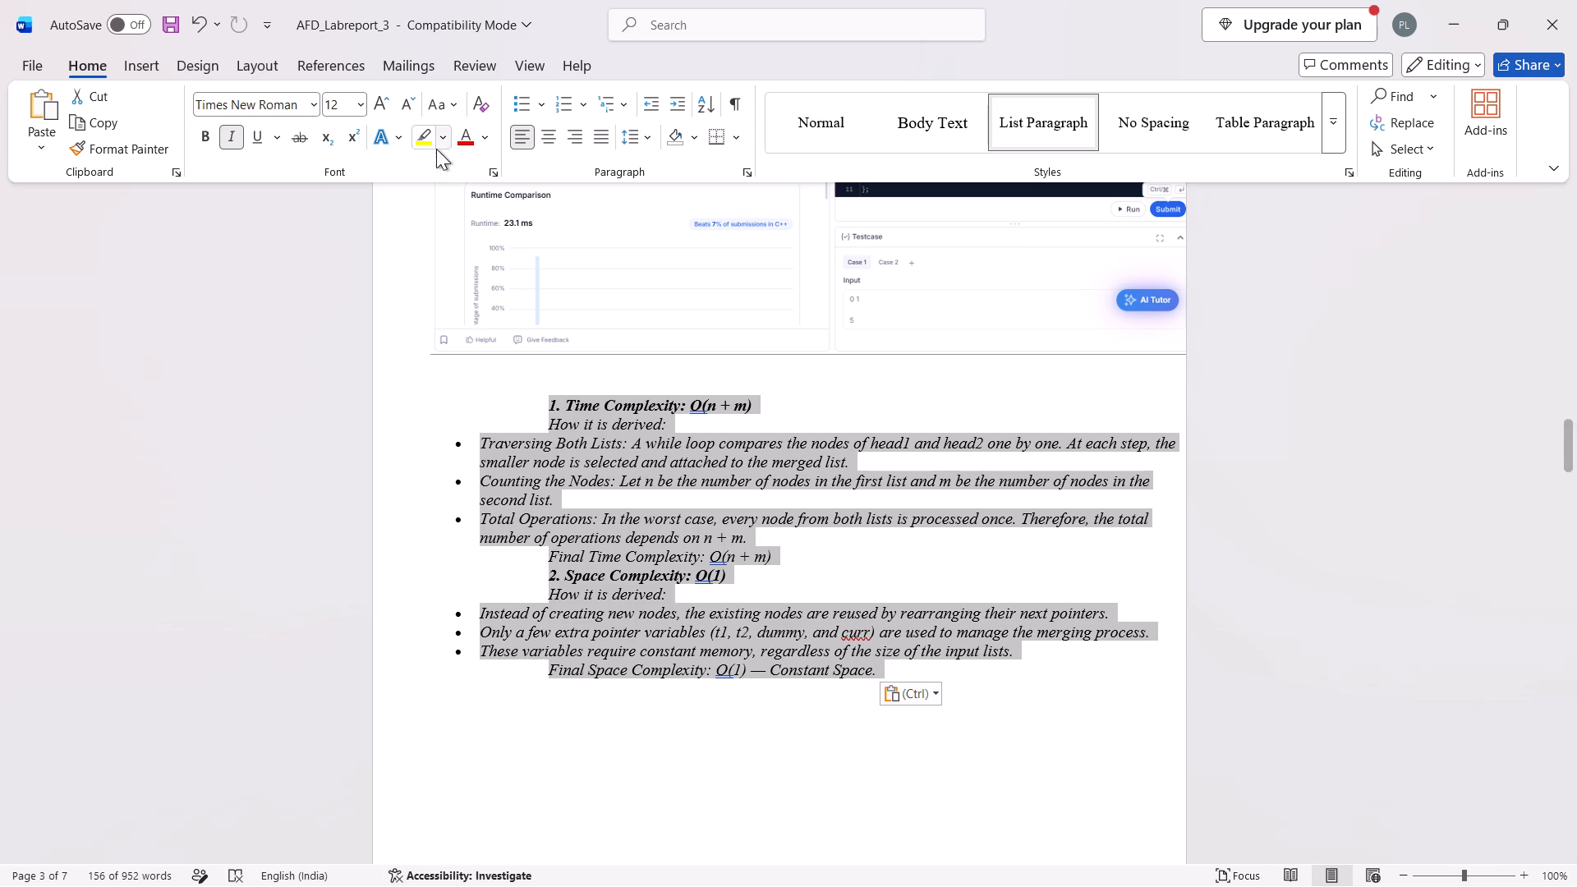
click(563, 105)
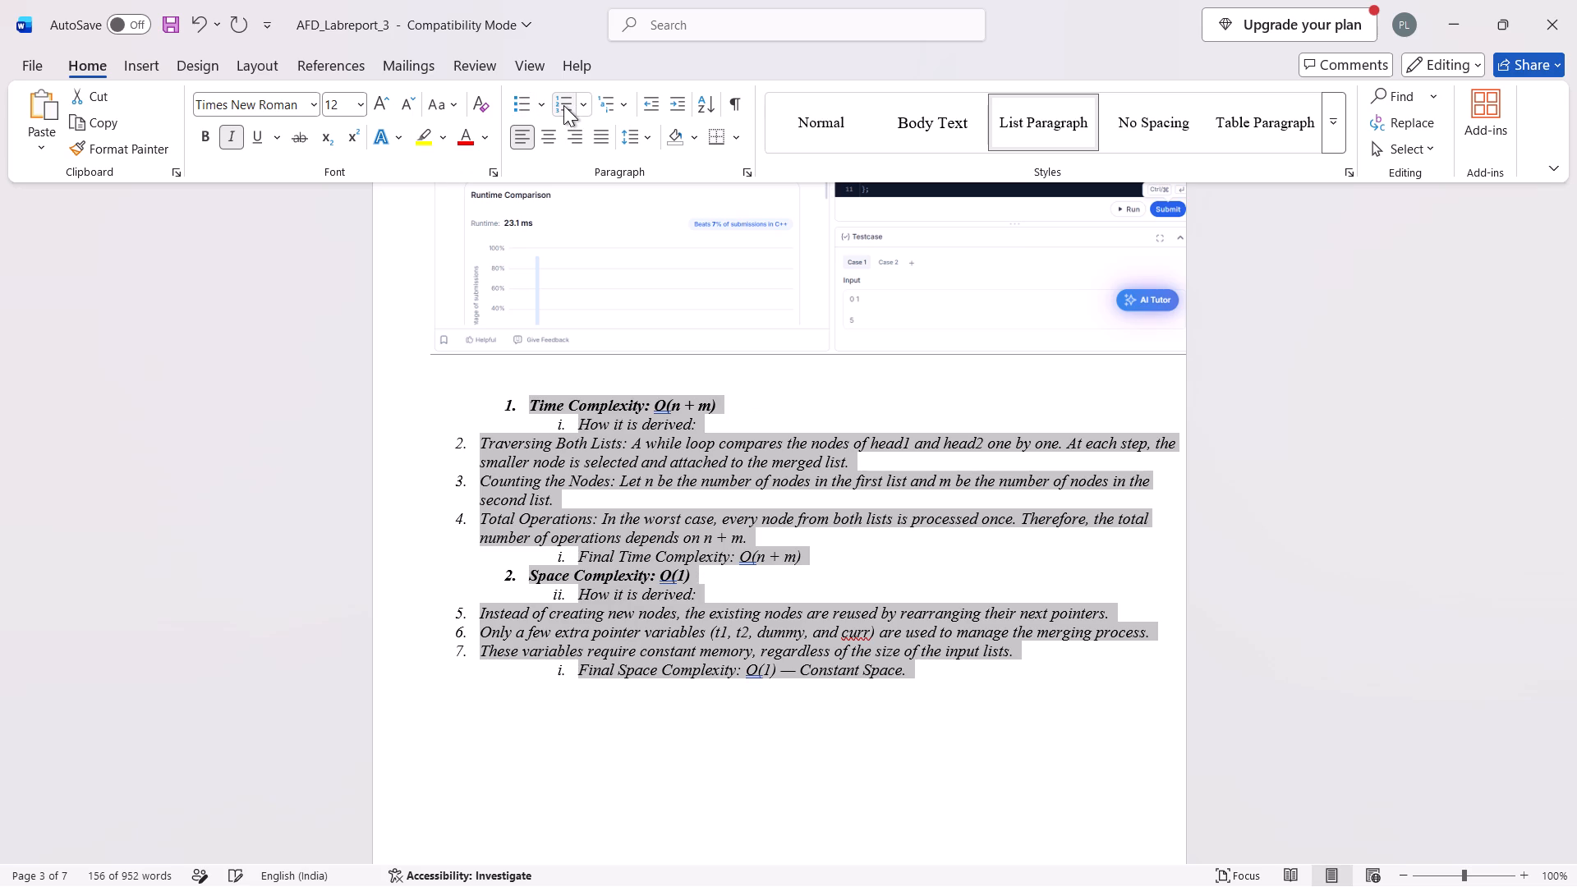
Shift the numbered Time Complexity and Space Complexity headings left so their numbers line up with the numbered points.
click(501, 398)
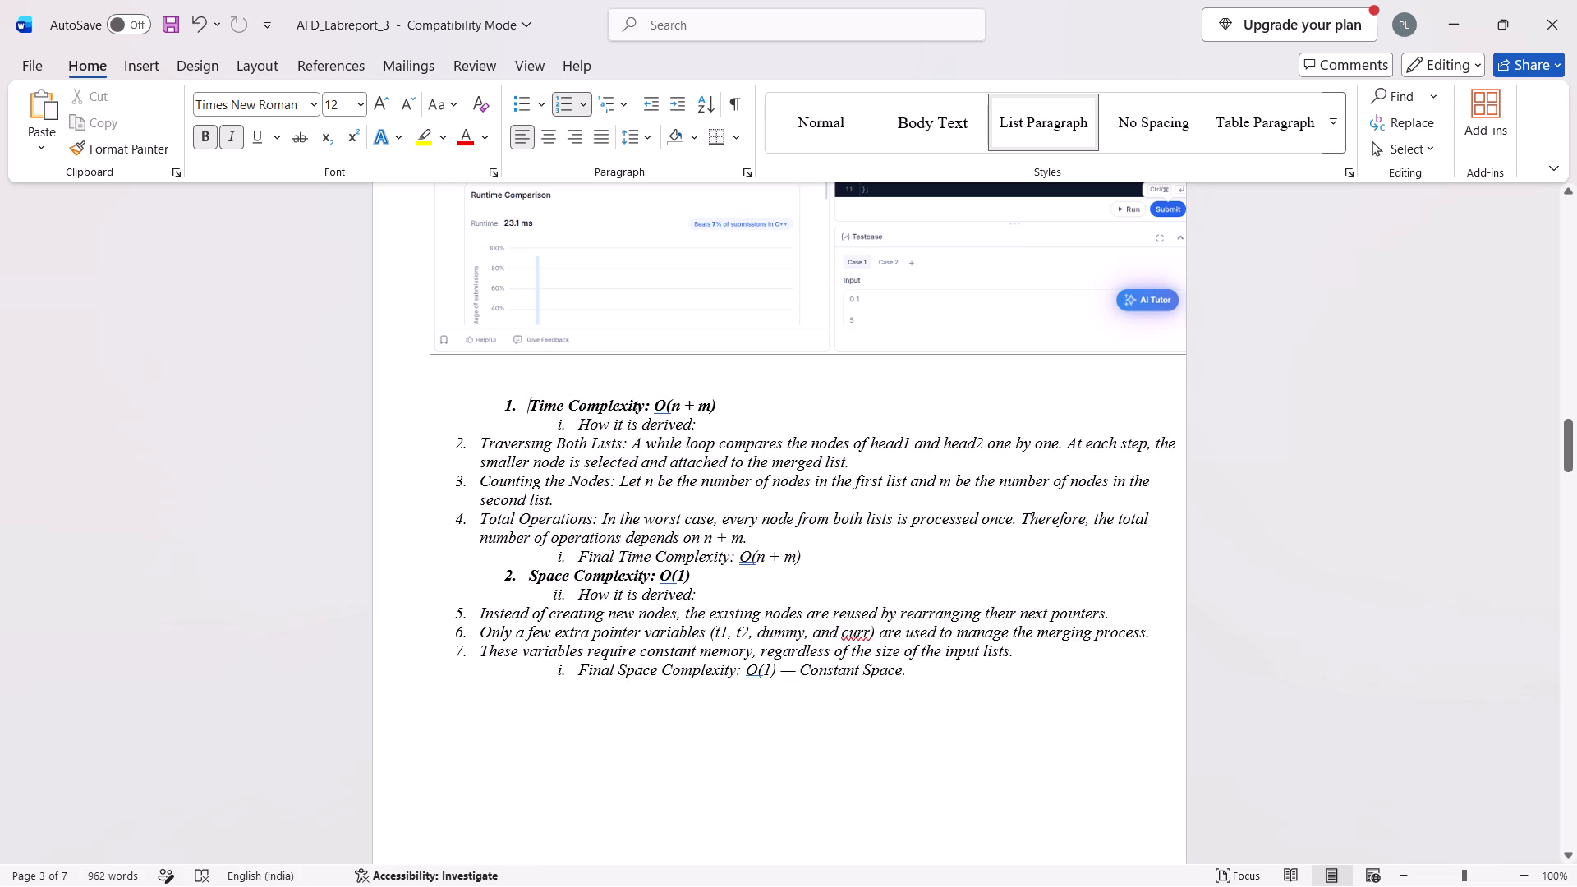
drag(516, 402, 463, 403)
drag(463, 403, 448, 403)
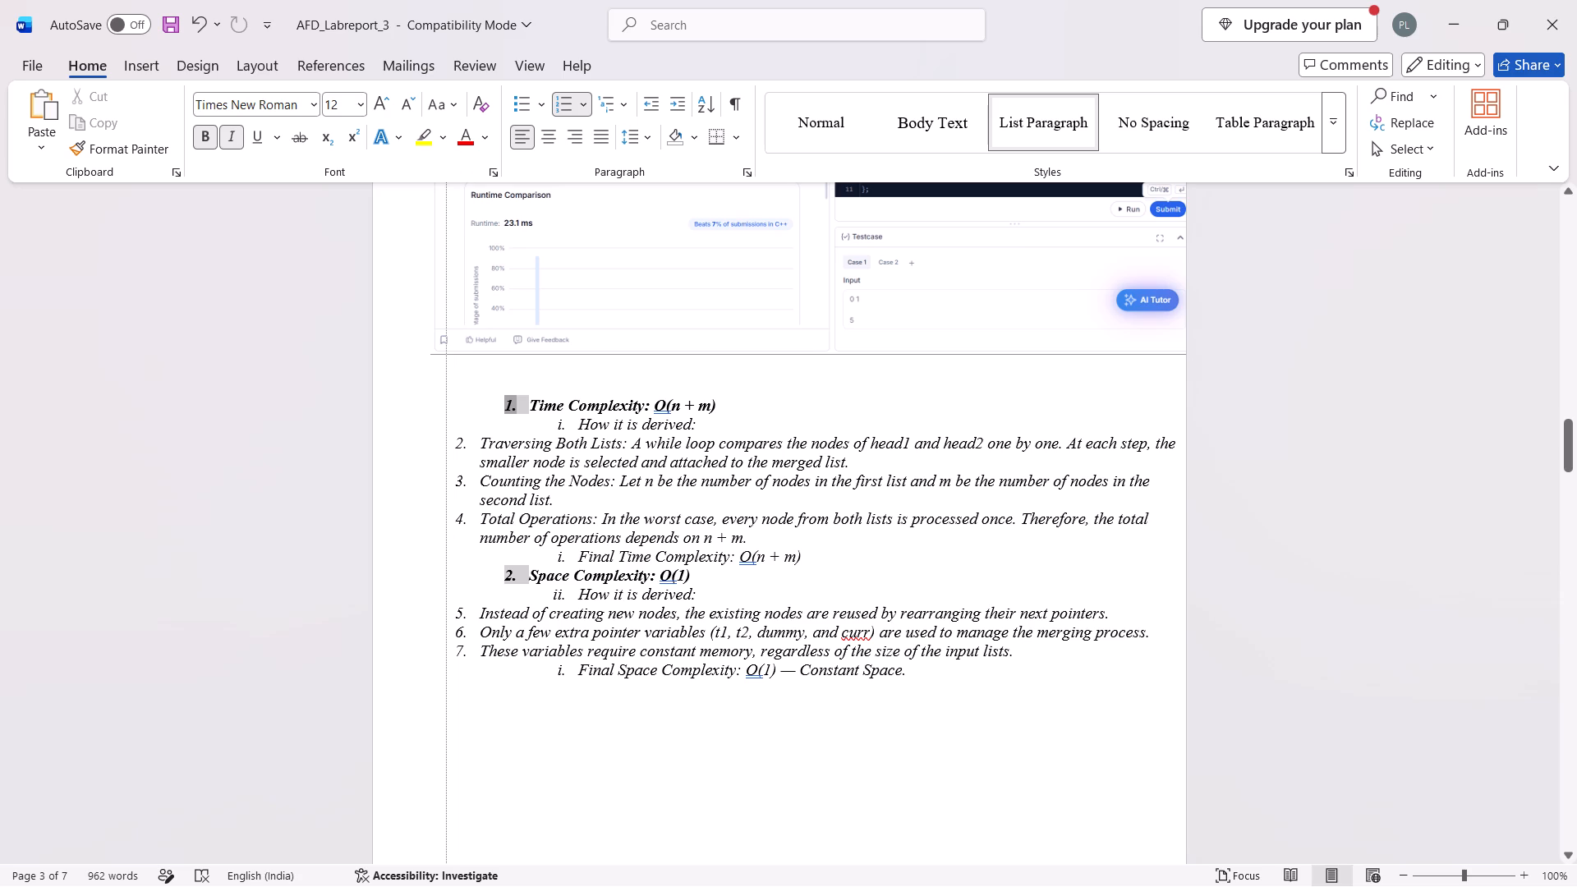
drag(448, 403, 455, 403)
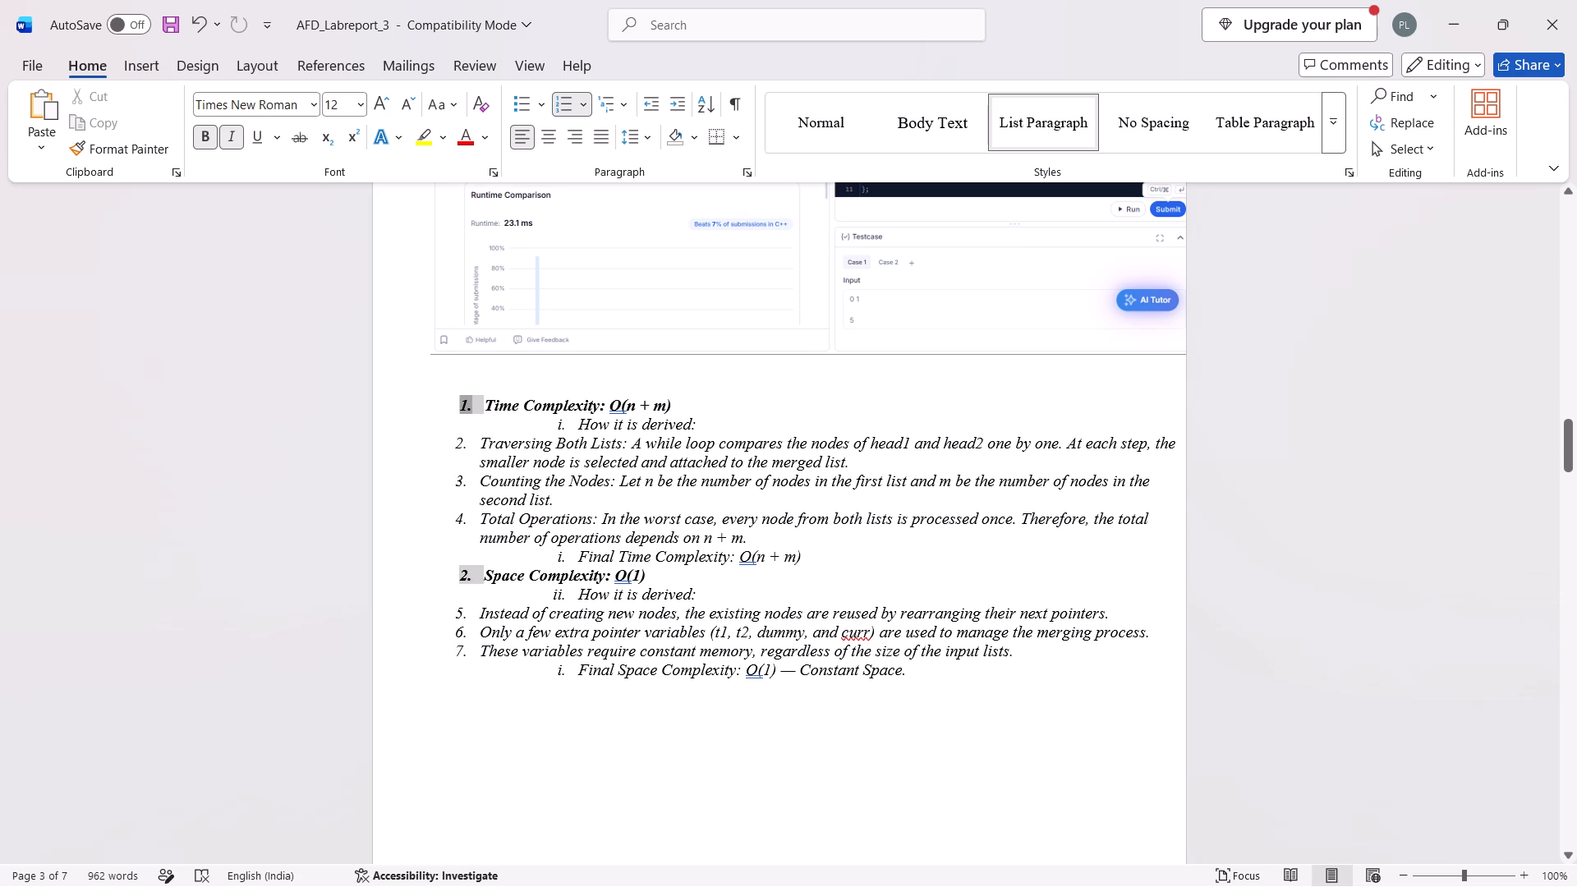
Move the numbered Time Complexity and Space Complexity headings further toward the page's left margin and remove the italics from their numbers.
drag(463, 408, 441, 405)
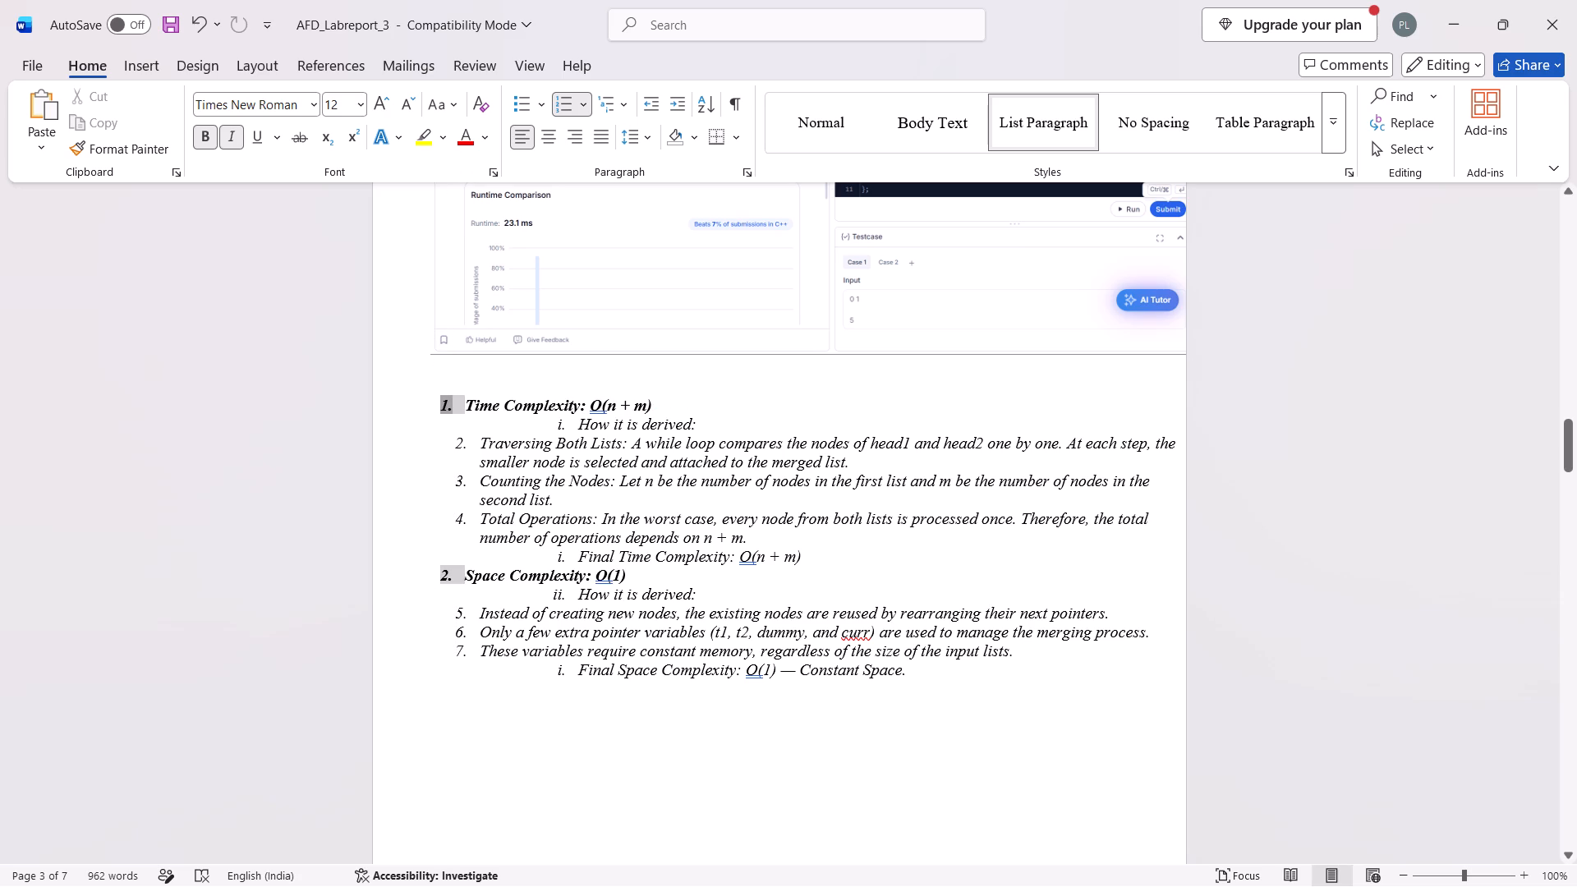
click(241, 131)
click(517, 402)
Remove the numbering from "How it is derived:" under Time Complexity and indent the line with spaces to align with the heading text.
click(569, 424)
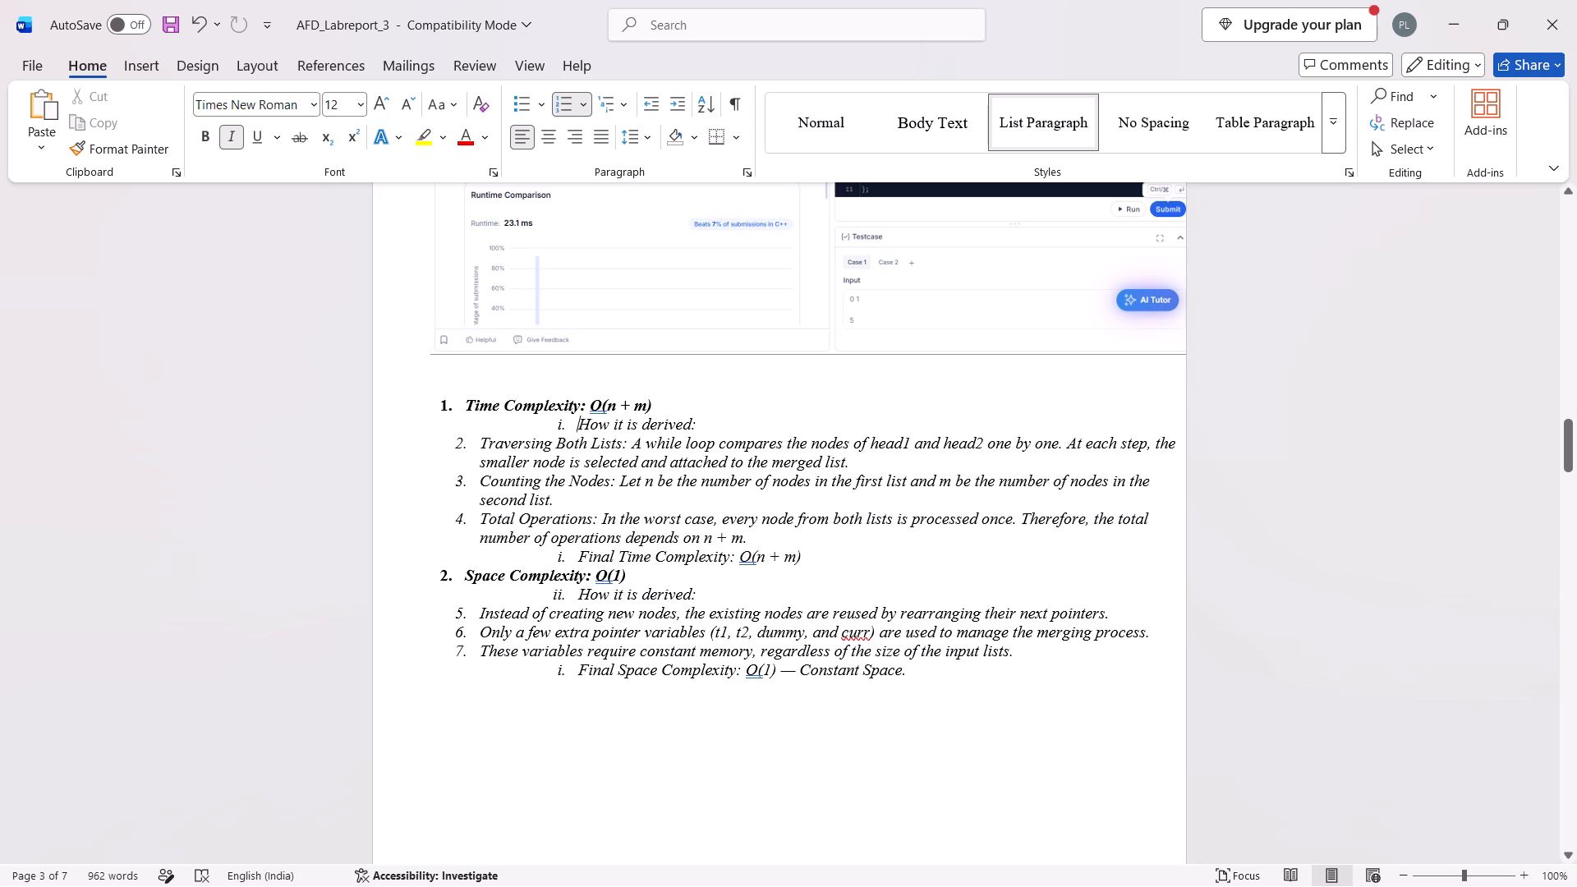
key(BackSpace)
key(BackSpace)
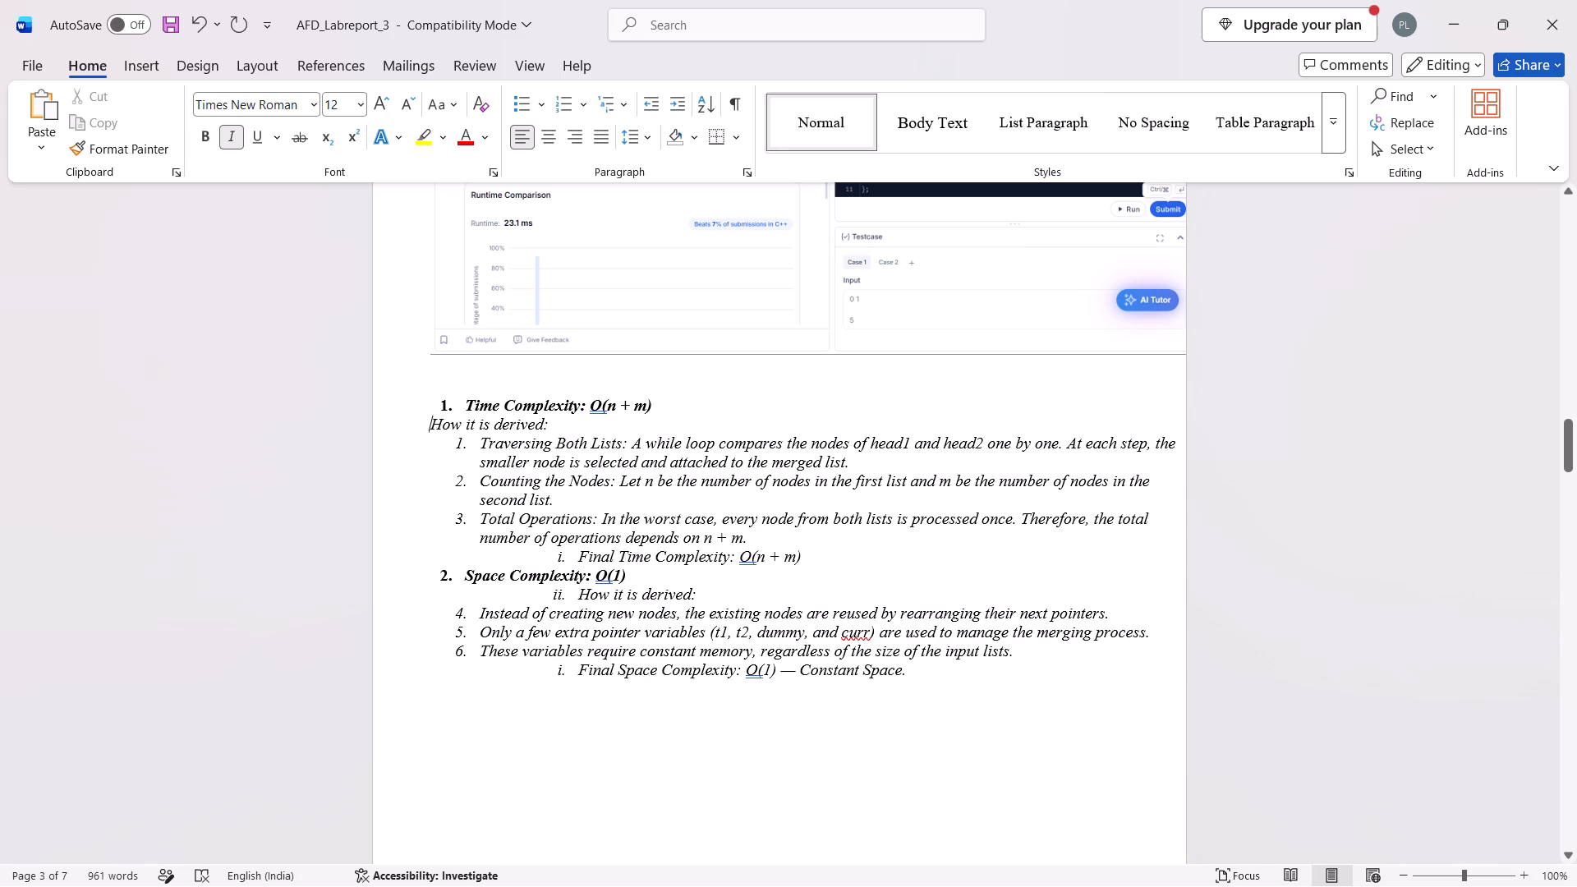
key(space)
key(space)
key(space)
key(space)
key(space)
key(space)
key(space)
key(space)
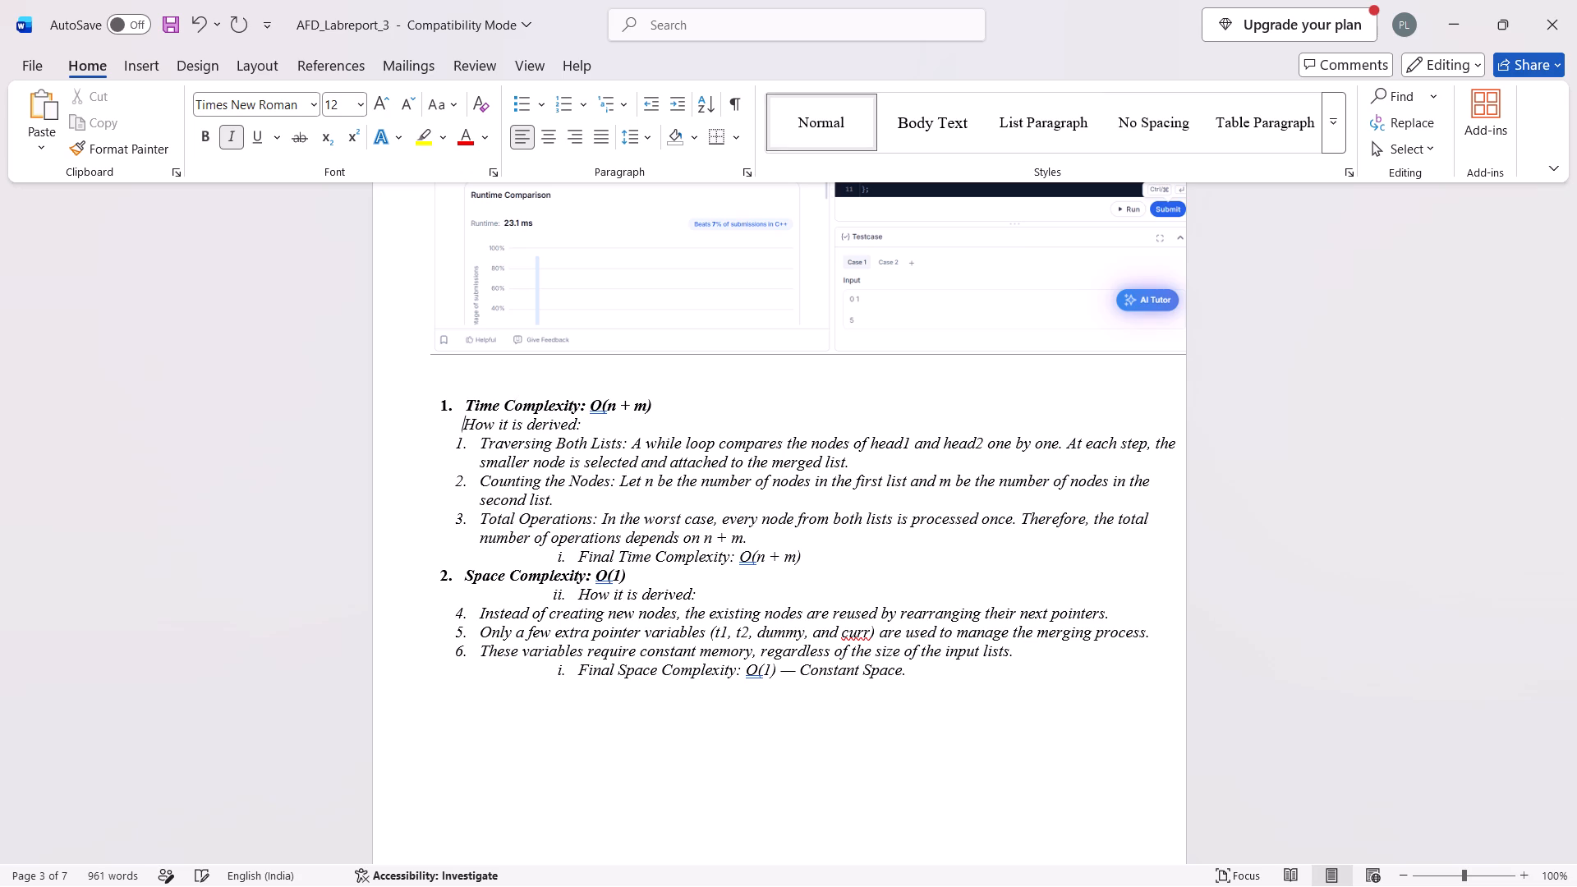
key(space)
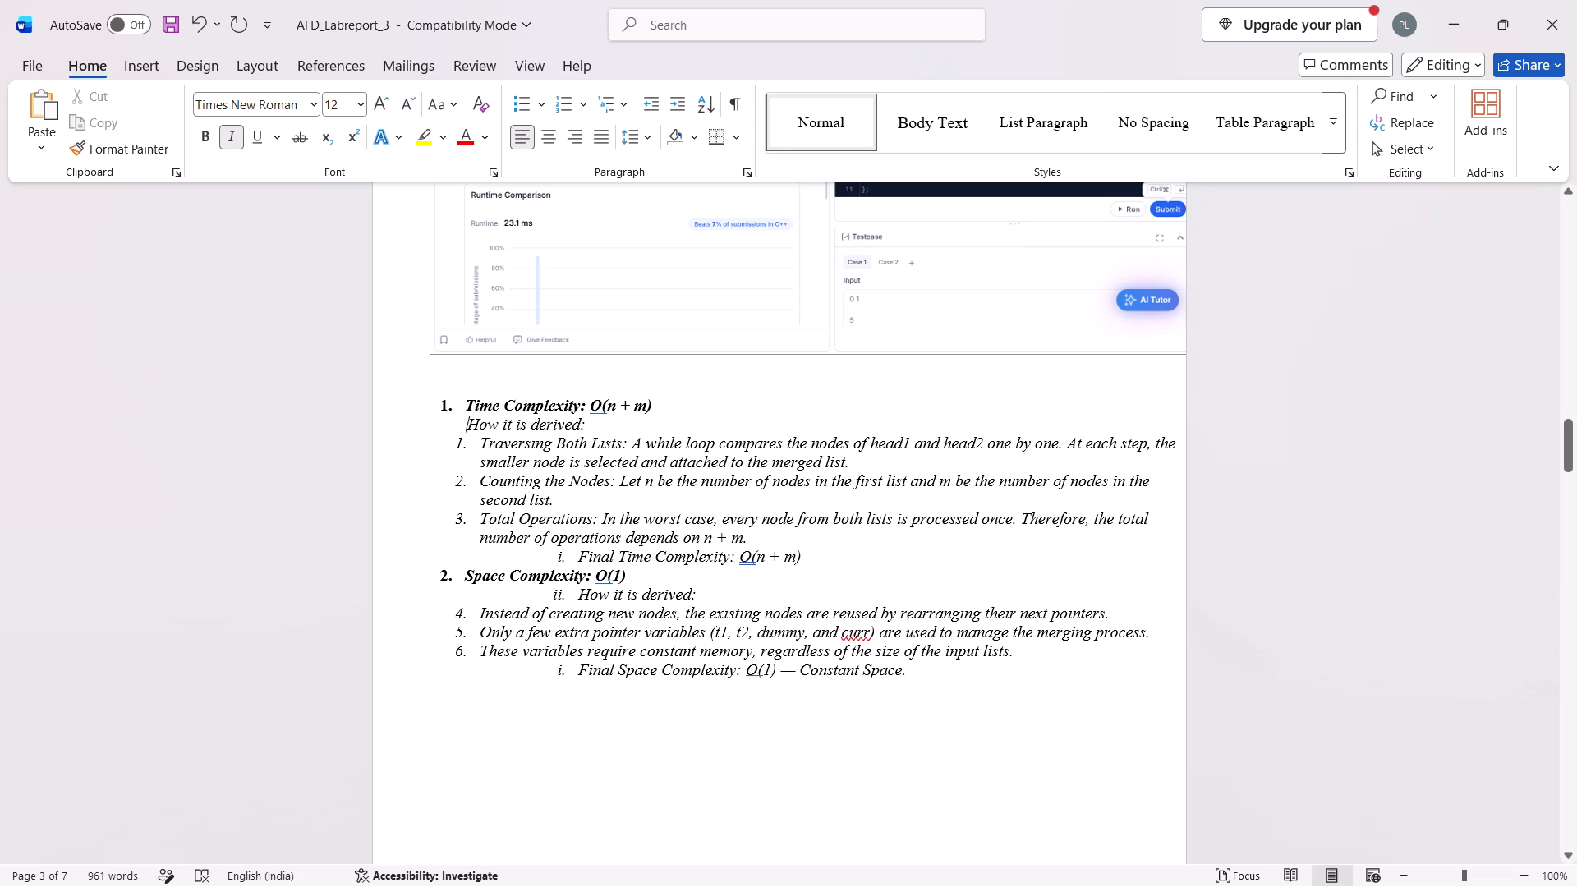
Remove the numbering from "How it is derived:" under Space Complexity and indent the line with spaces to align with the heading text.
click(578, 601)
key(BackSpace)
key(BackSpace)
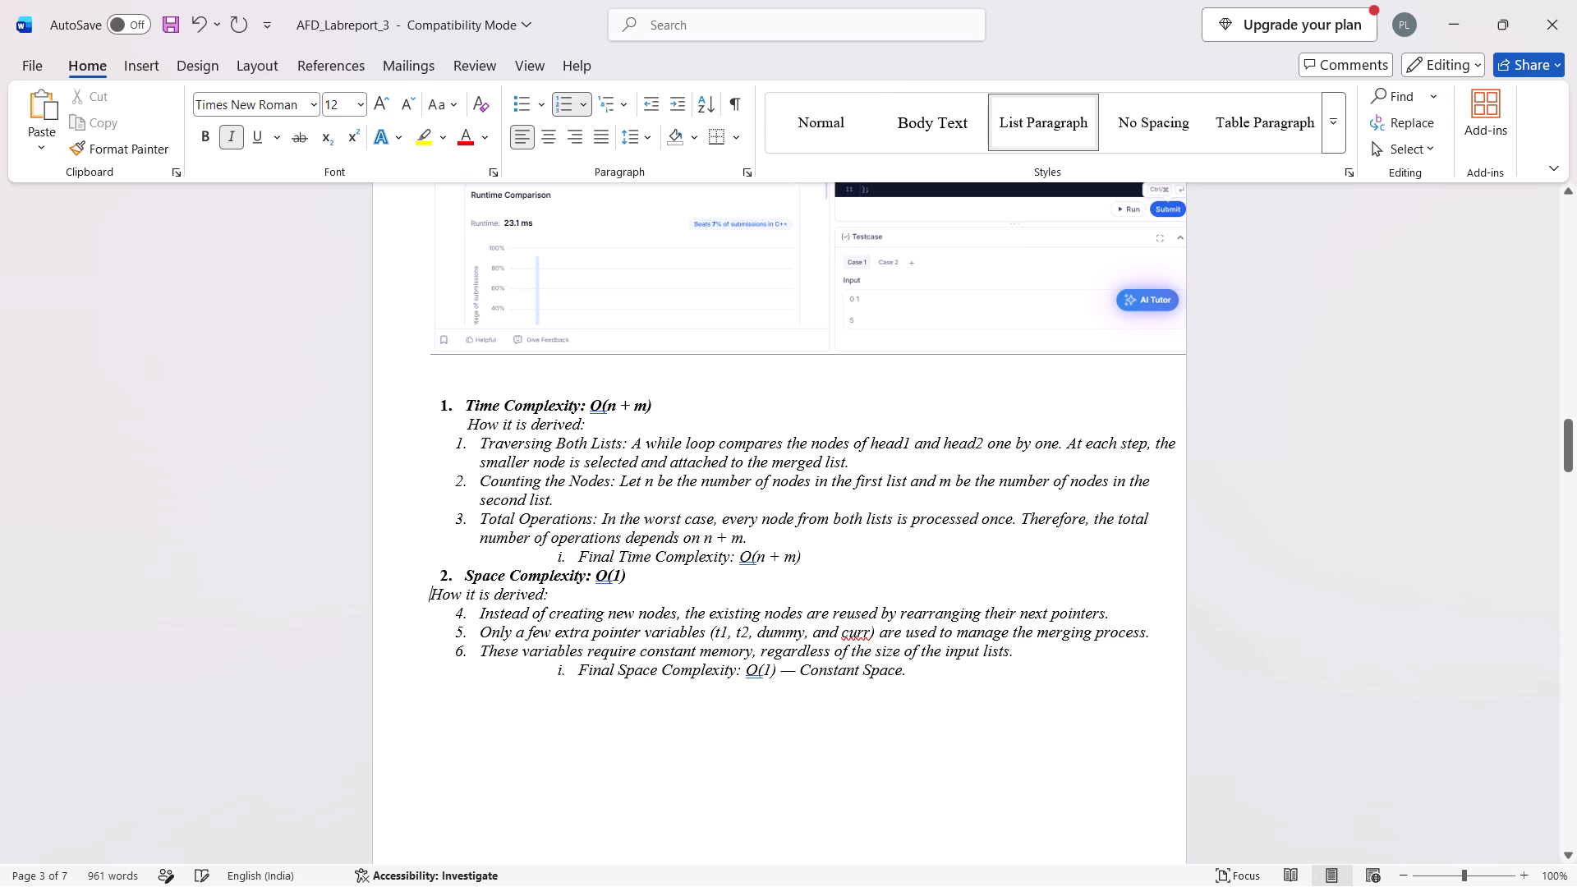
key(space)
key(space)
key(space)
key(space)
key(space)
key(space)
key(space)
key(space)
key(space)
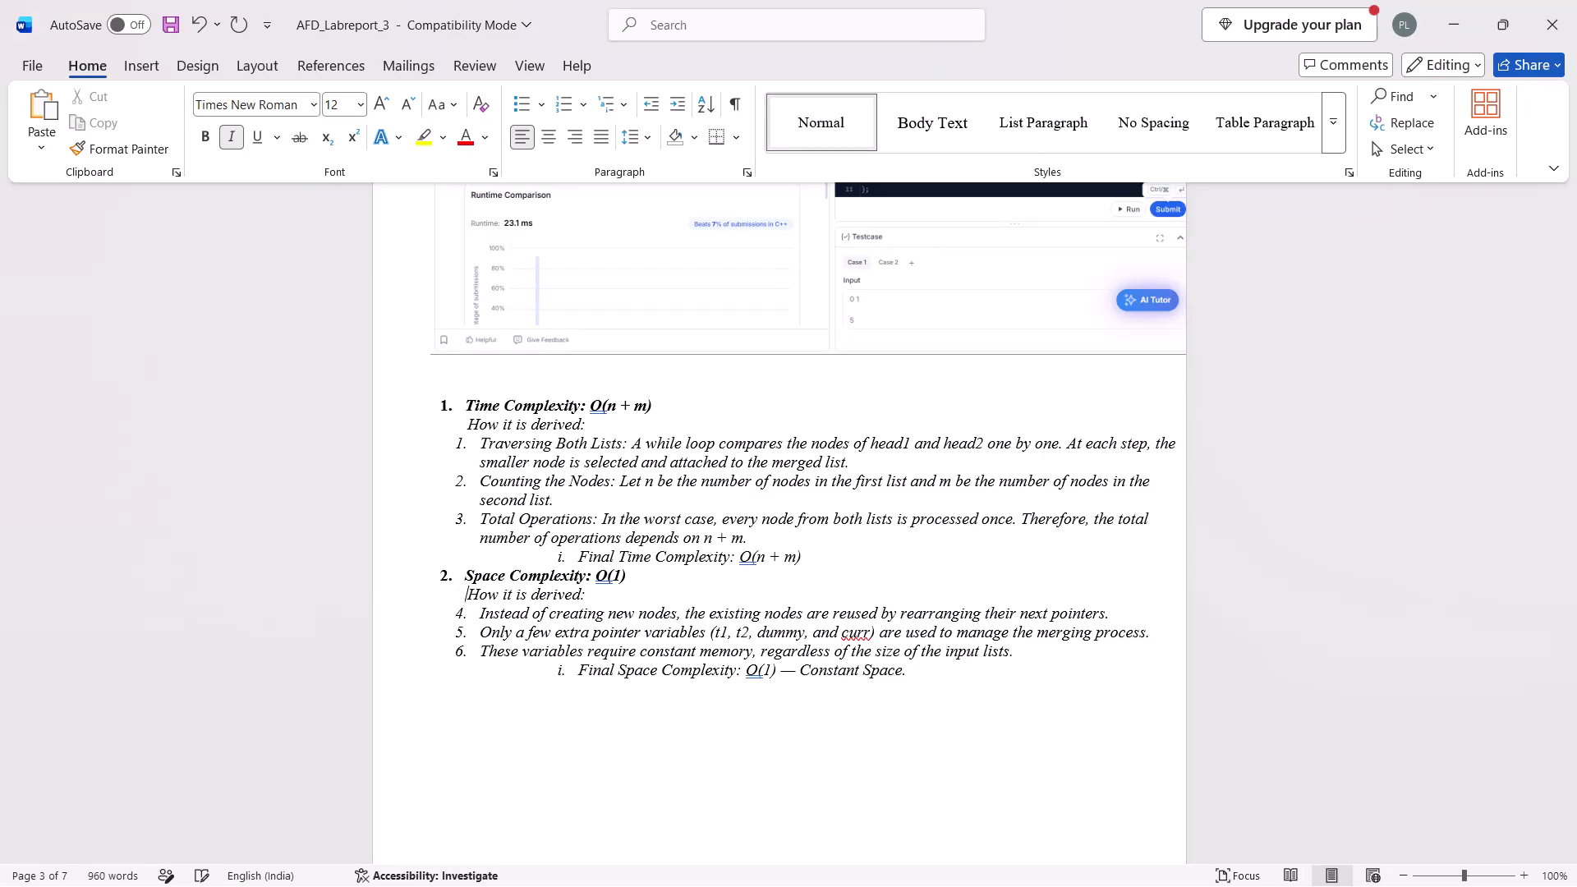
Remove the numbering from the Final Time Complexity line and indent it with spaces to align with the heading text.
click(578, 557)
key(BackSpace)
key(BackSpace)
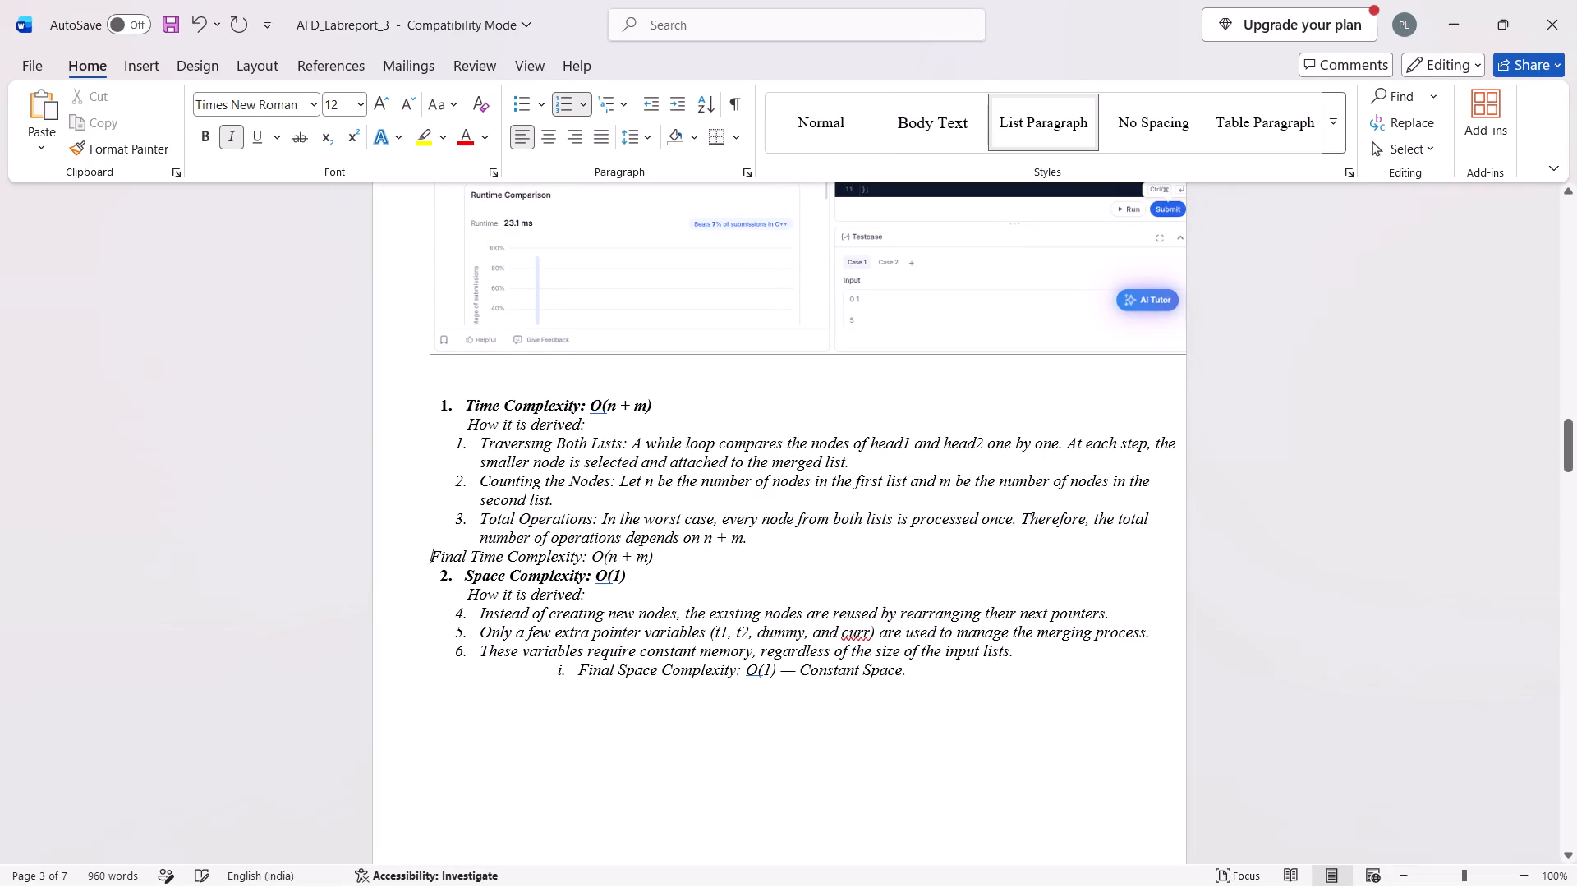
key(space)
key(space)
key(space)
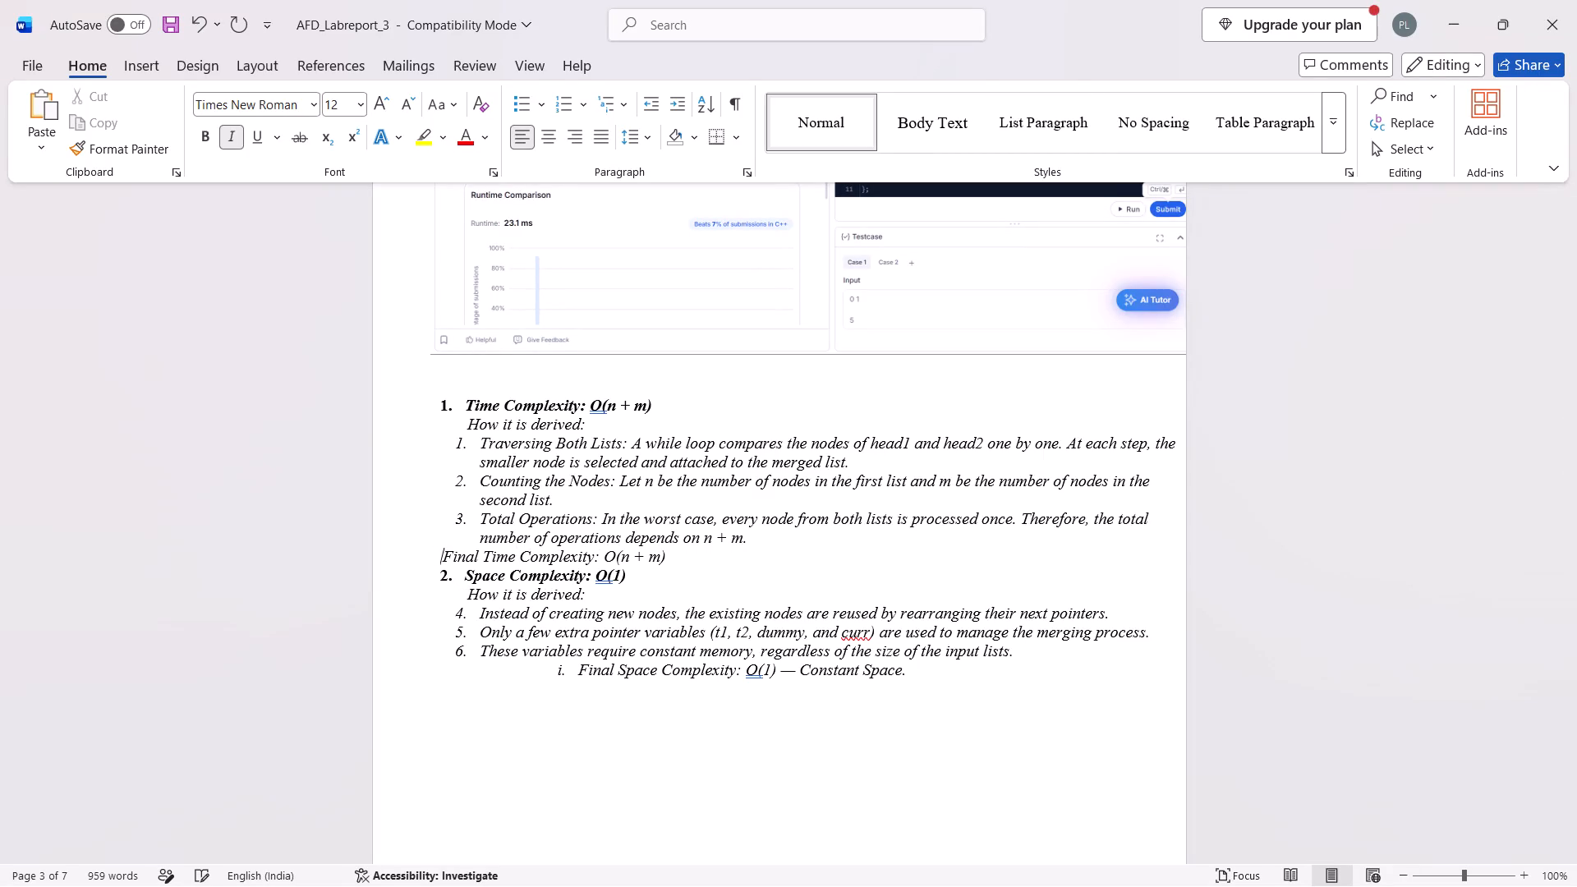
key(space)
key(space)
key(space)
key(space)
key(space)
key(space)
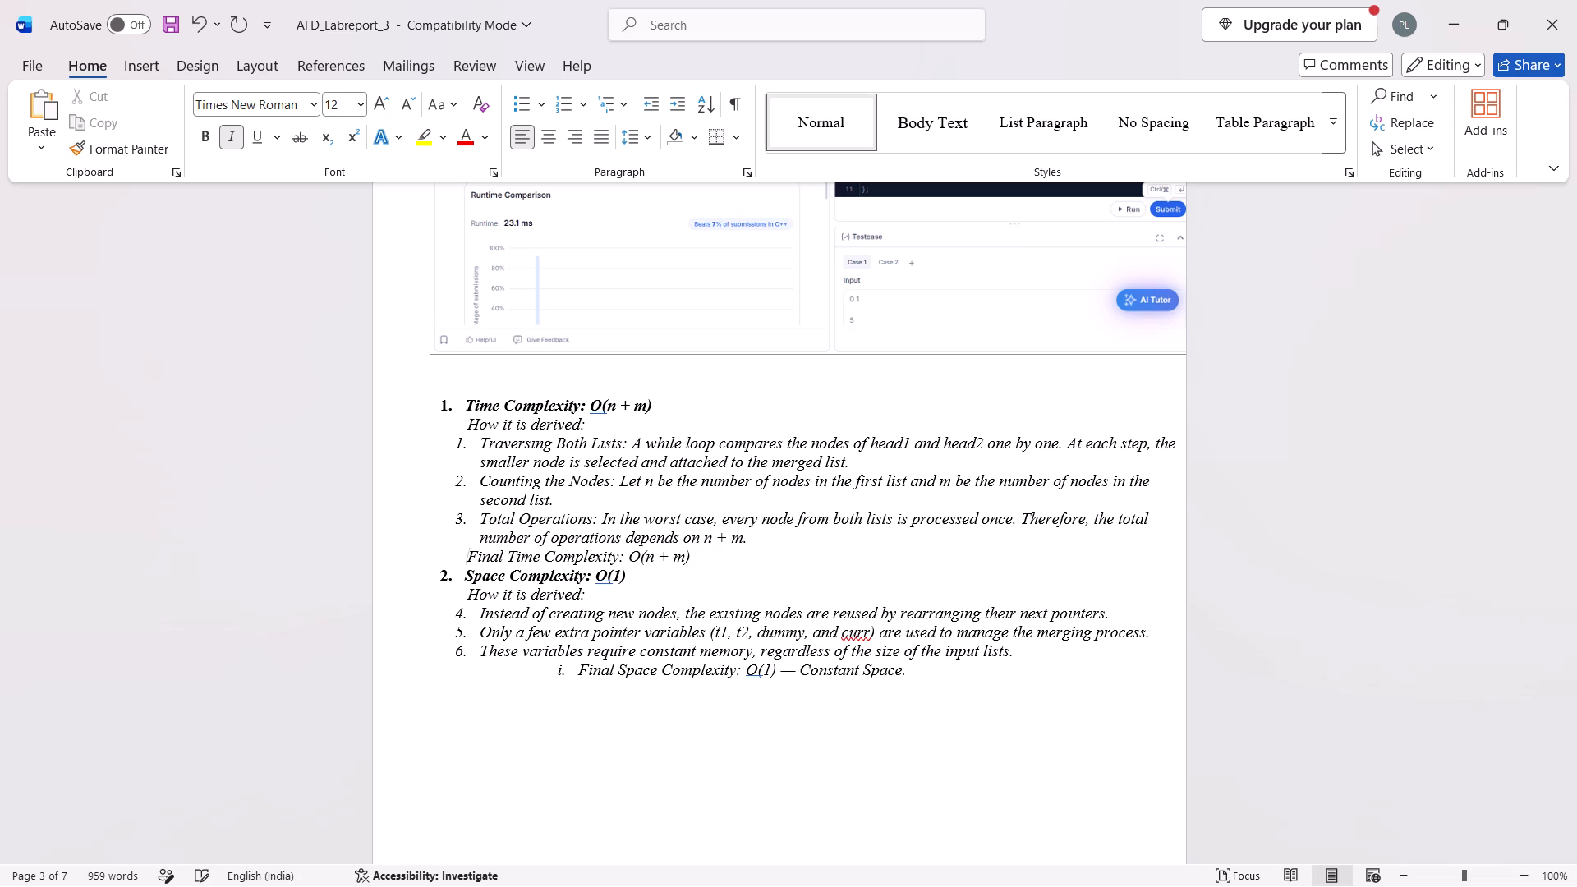
Remove the numbering from the Final Space Complexity line, keeping it a separate line, and indent it with spaces near the heading text.
click(577, 678)
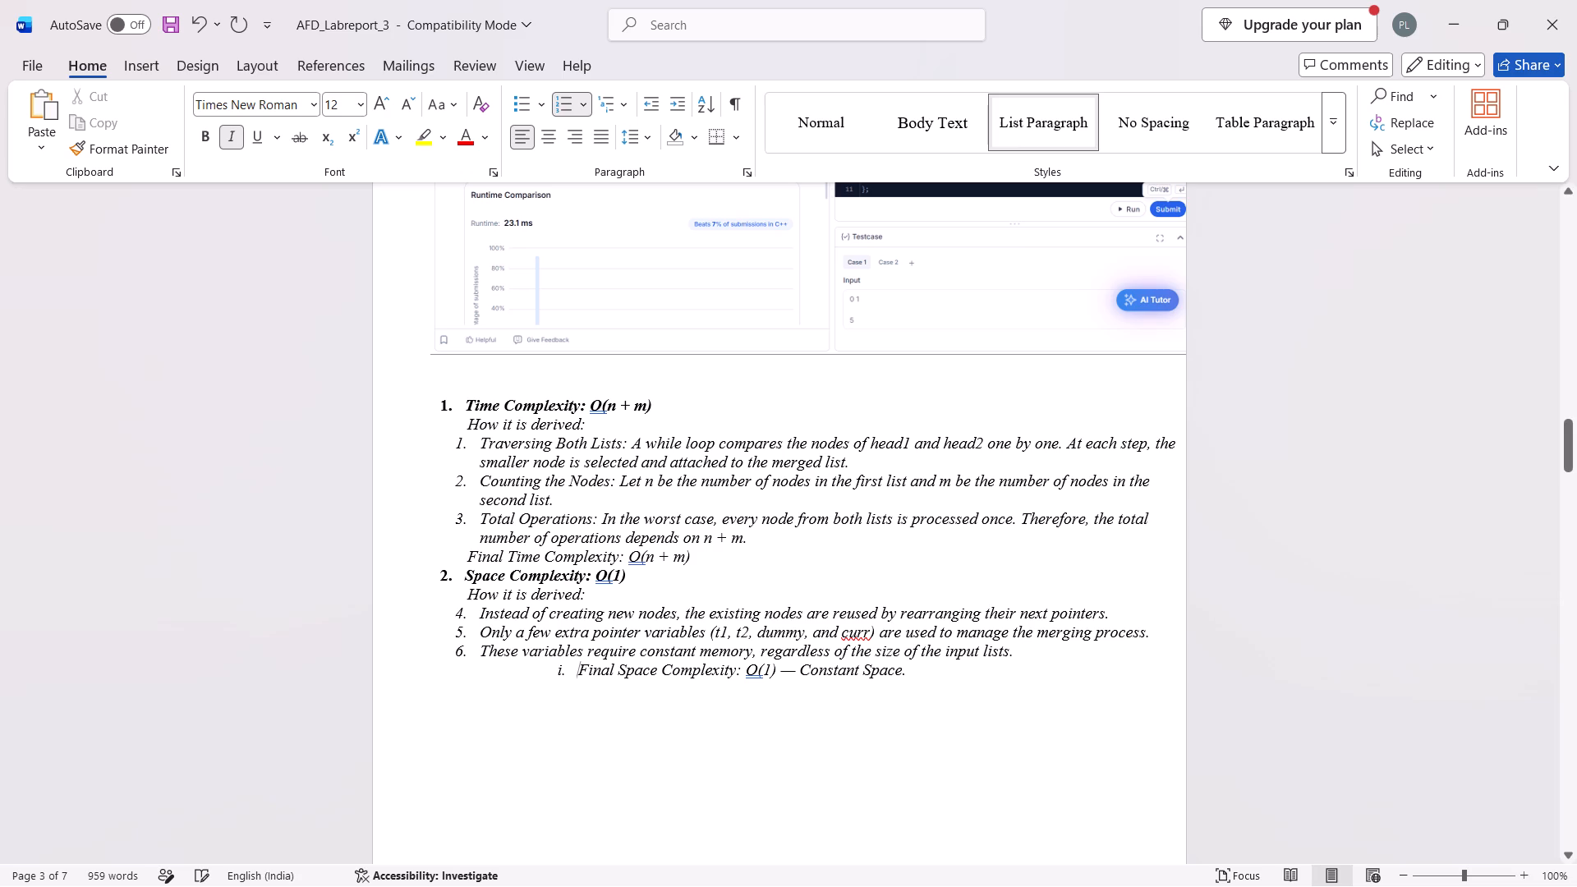
key(BackSpace)
key(BackSpace)
key(BackSpace)
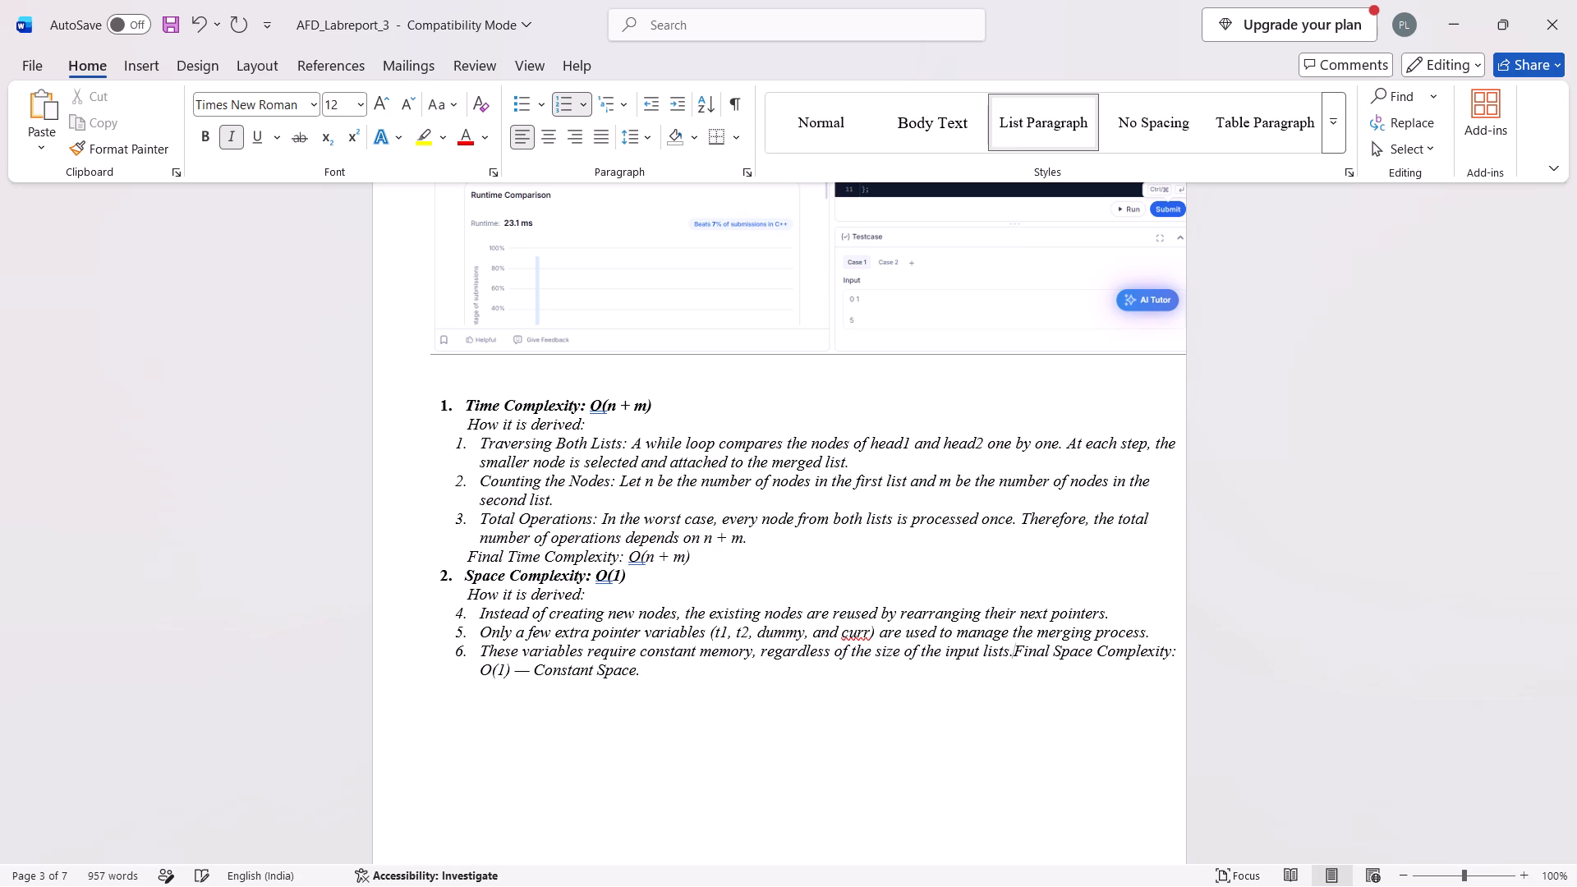
key(ctrl+z)
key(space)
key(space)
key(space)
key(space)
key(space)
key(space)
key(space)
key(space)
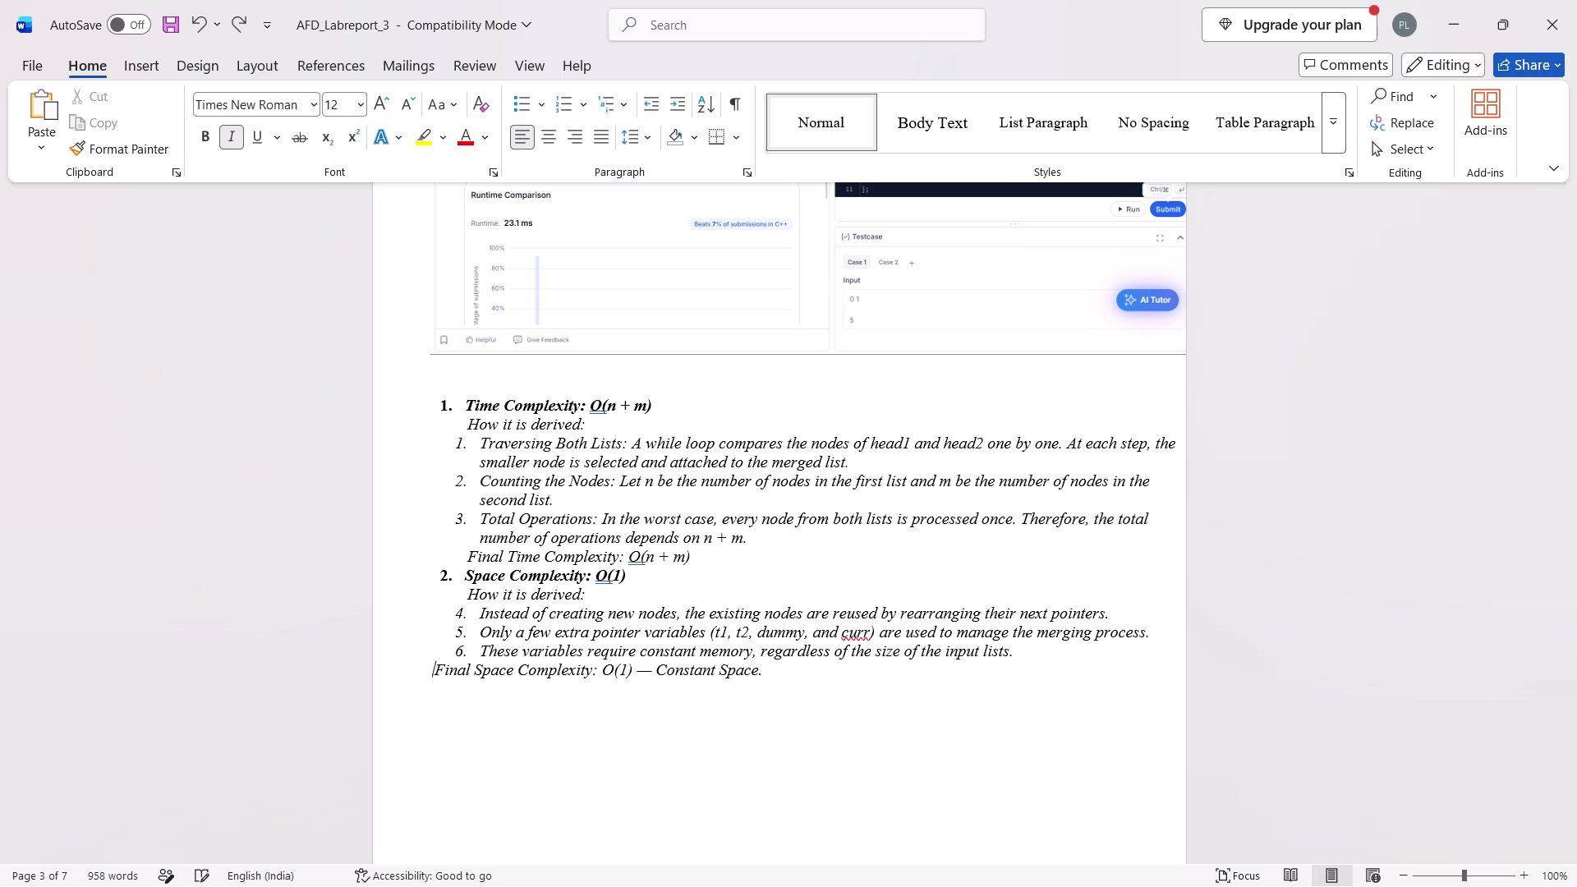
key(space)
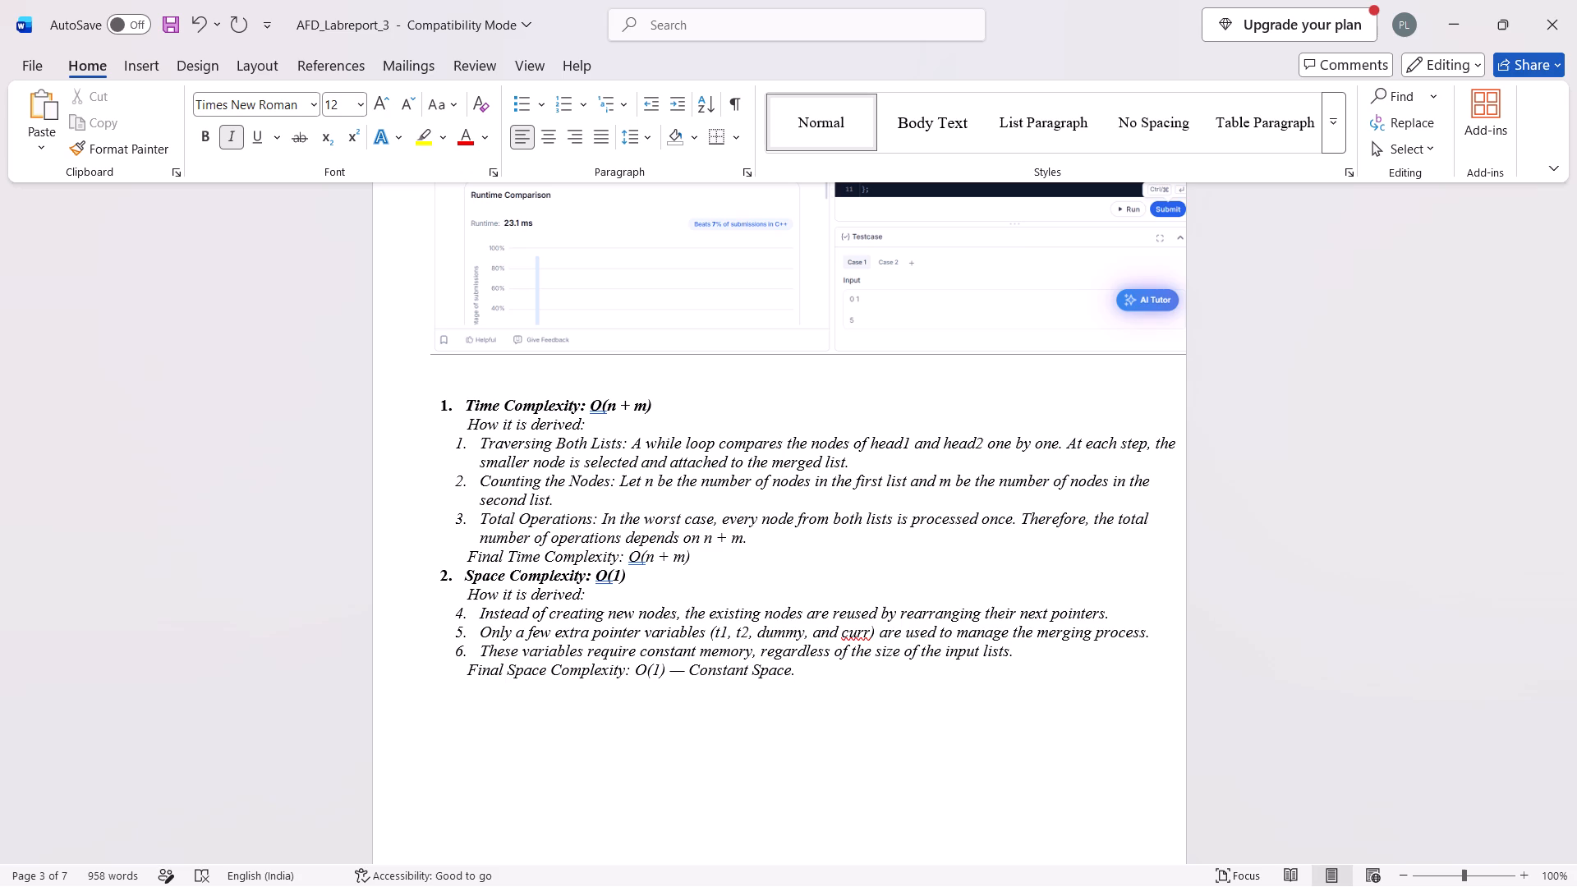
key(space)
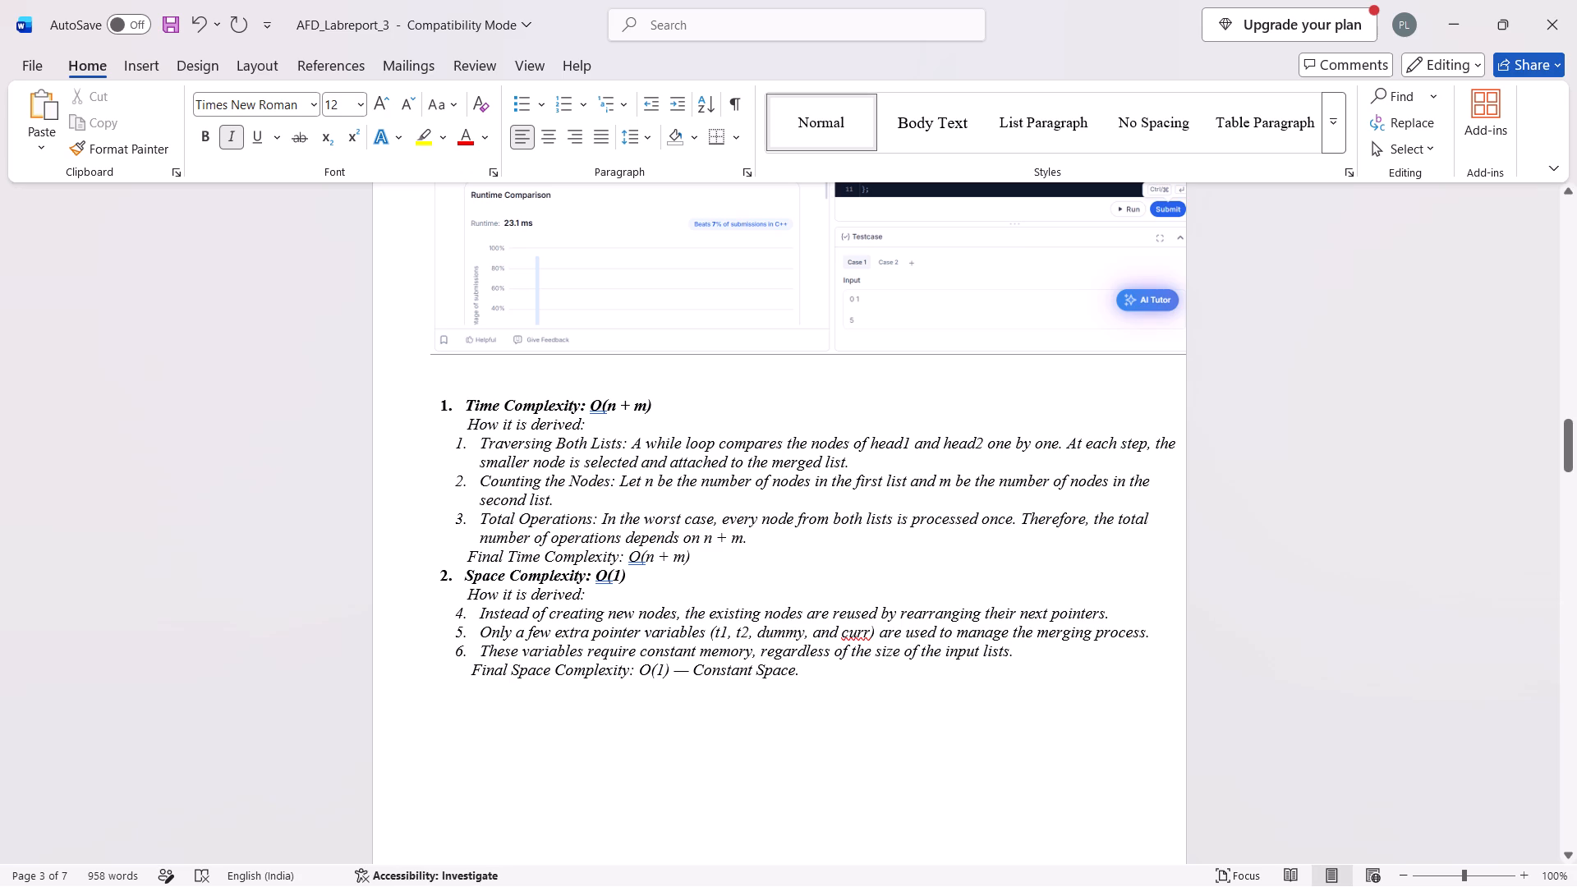
Change the three numbered points under Space Complexity to solid round bullets.
drag(1023, 660, 480, 618)
click(480, 618)
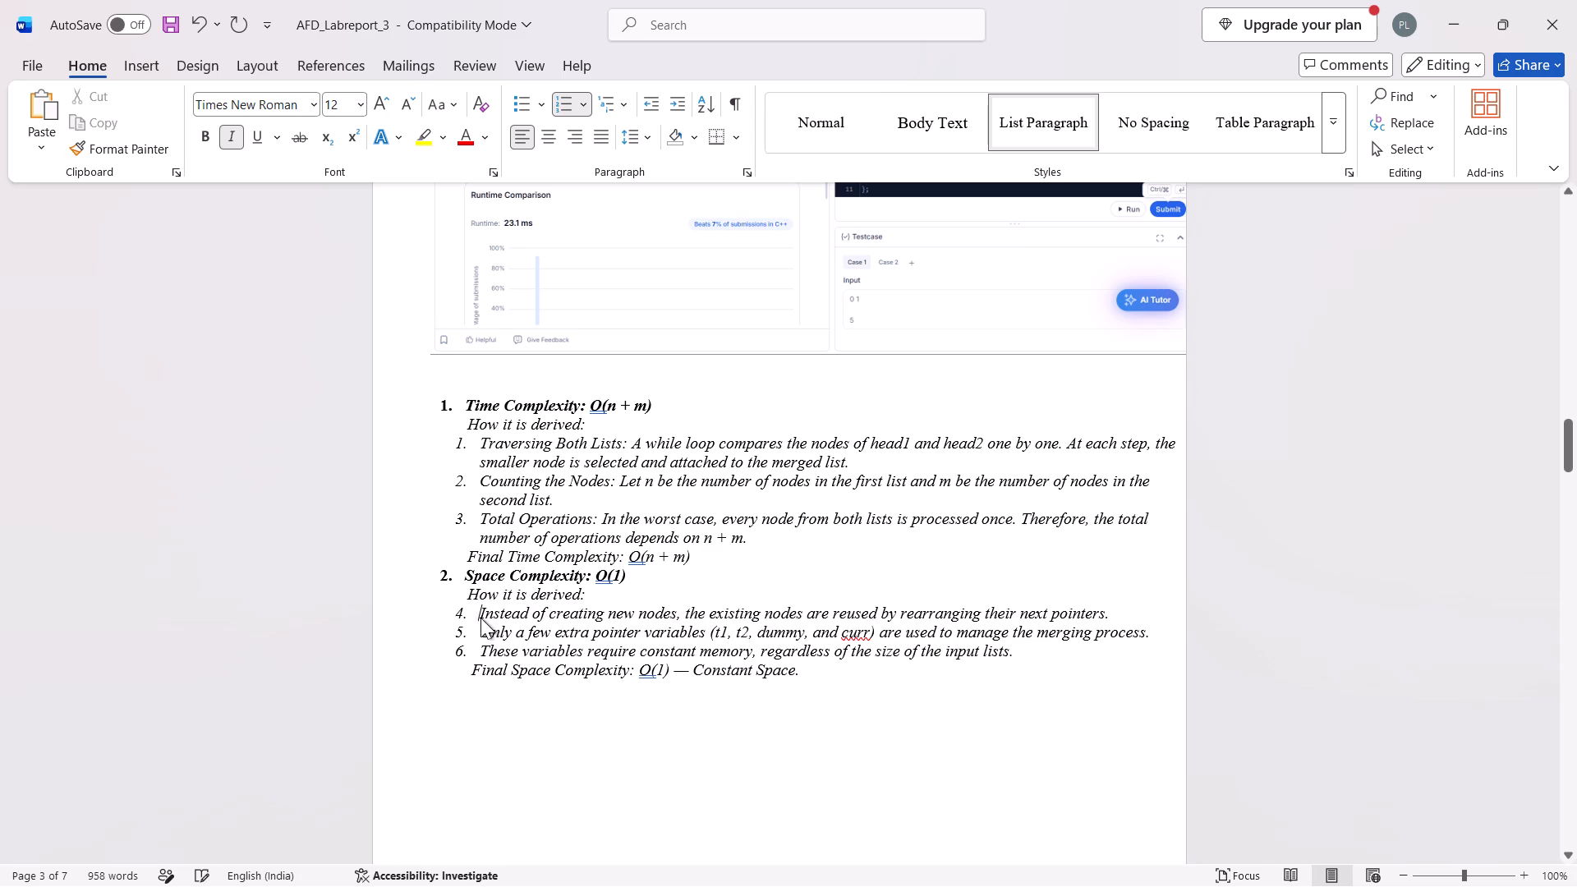
drag(1028, 659, 508, 613)
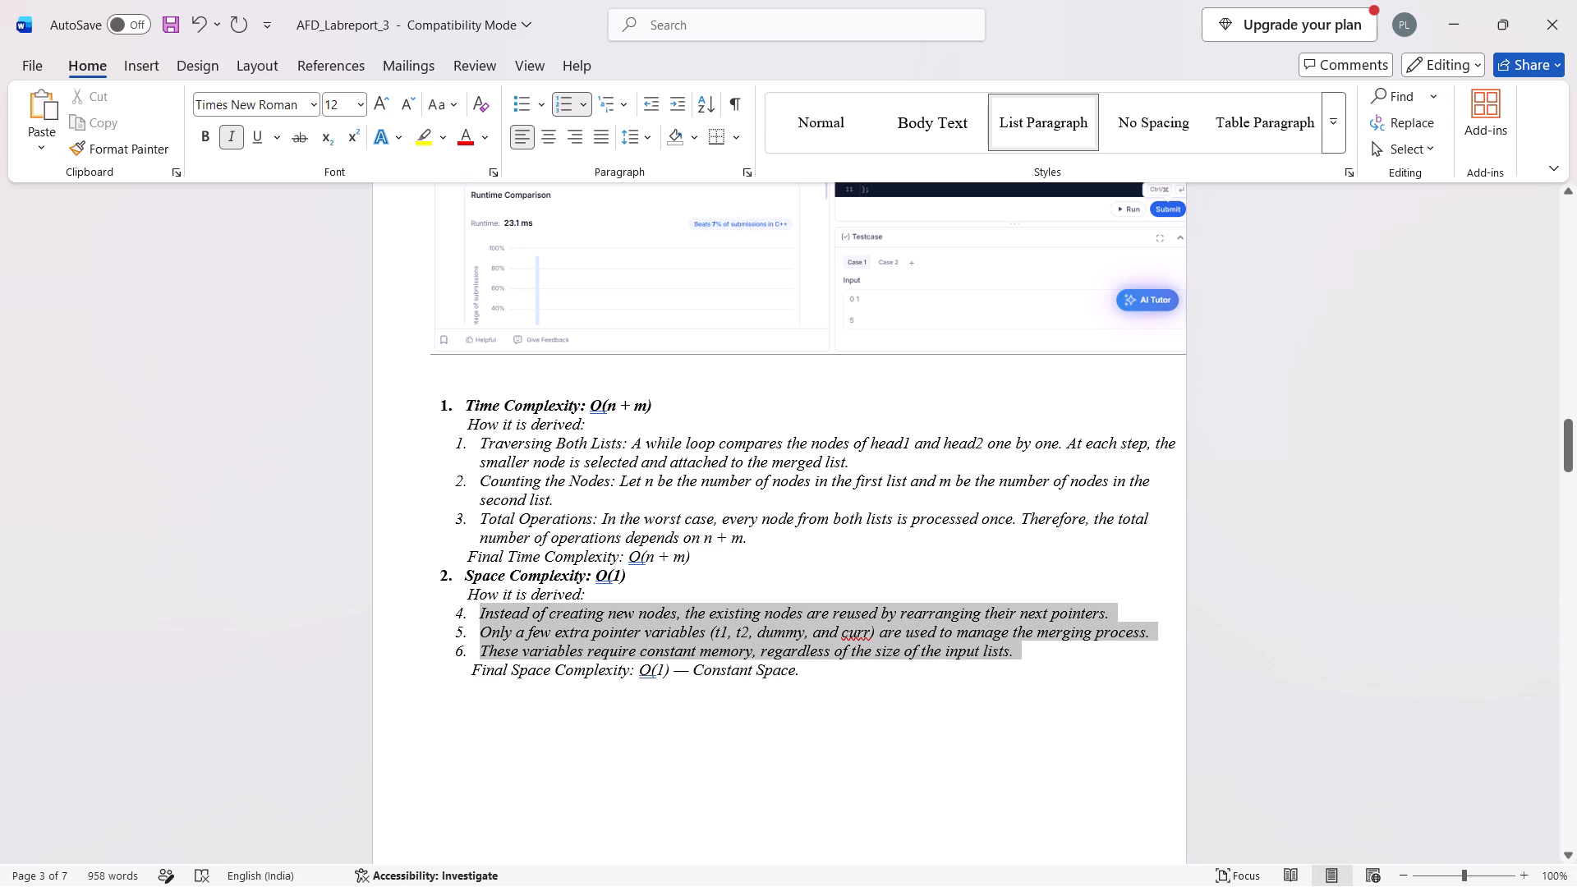
drag(508, 613, 492, 608)
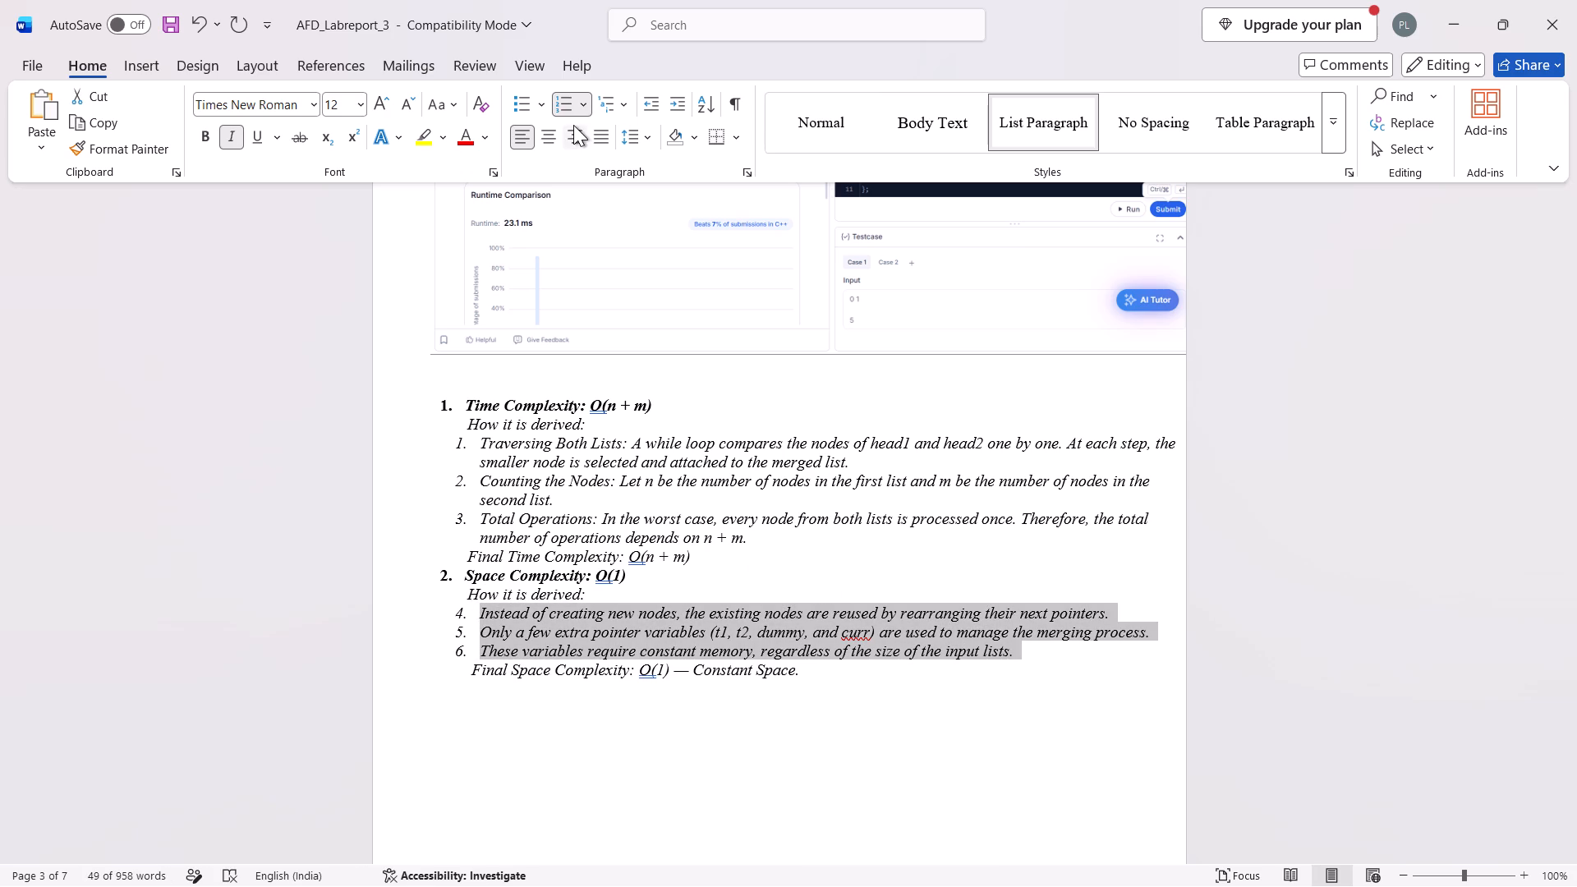
click(540, 105)
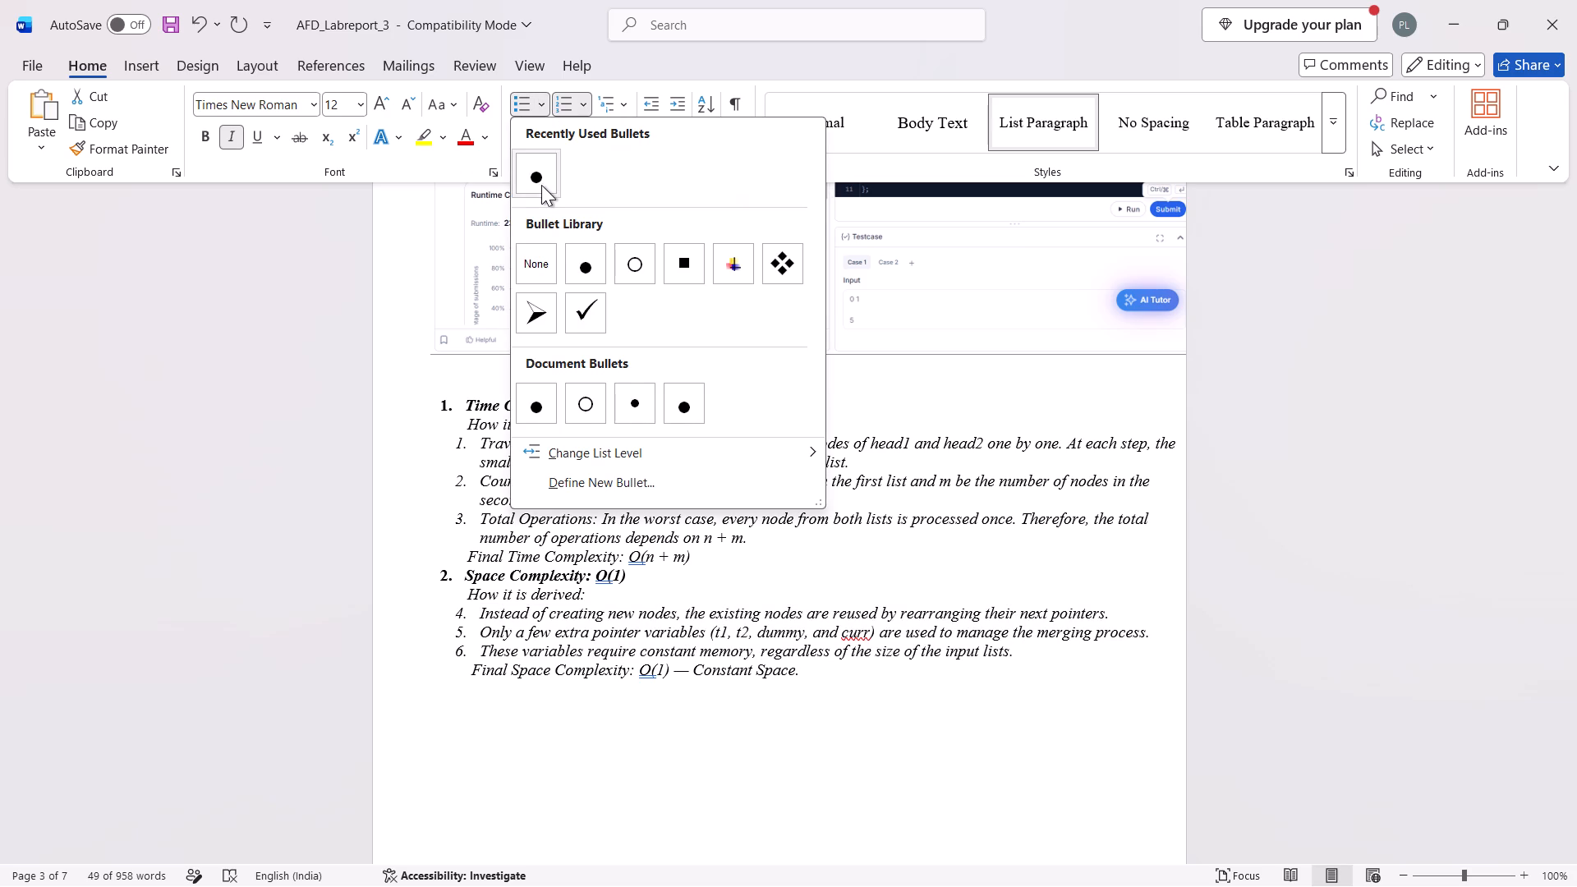
click(541, 185)
click(641, 485)
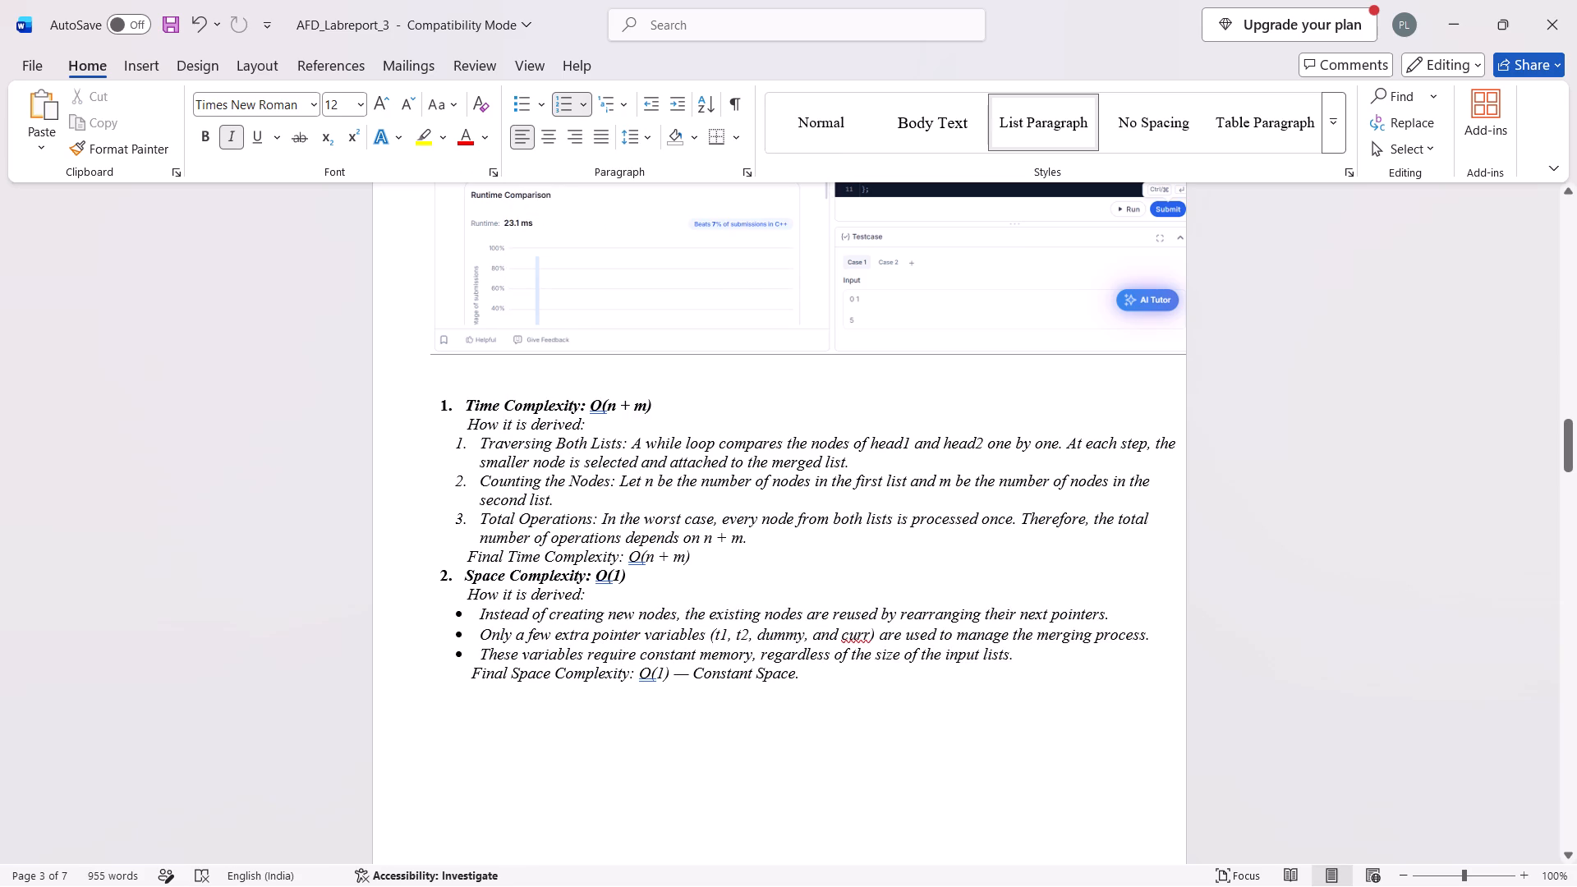
Change the three numbered points under Time Complexity to solid round bullets.
drag(748, 545, 482, 456)
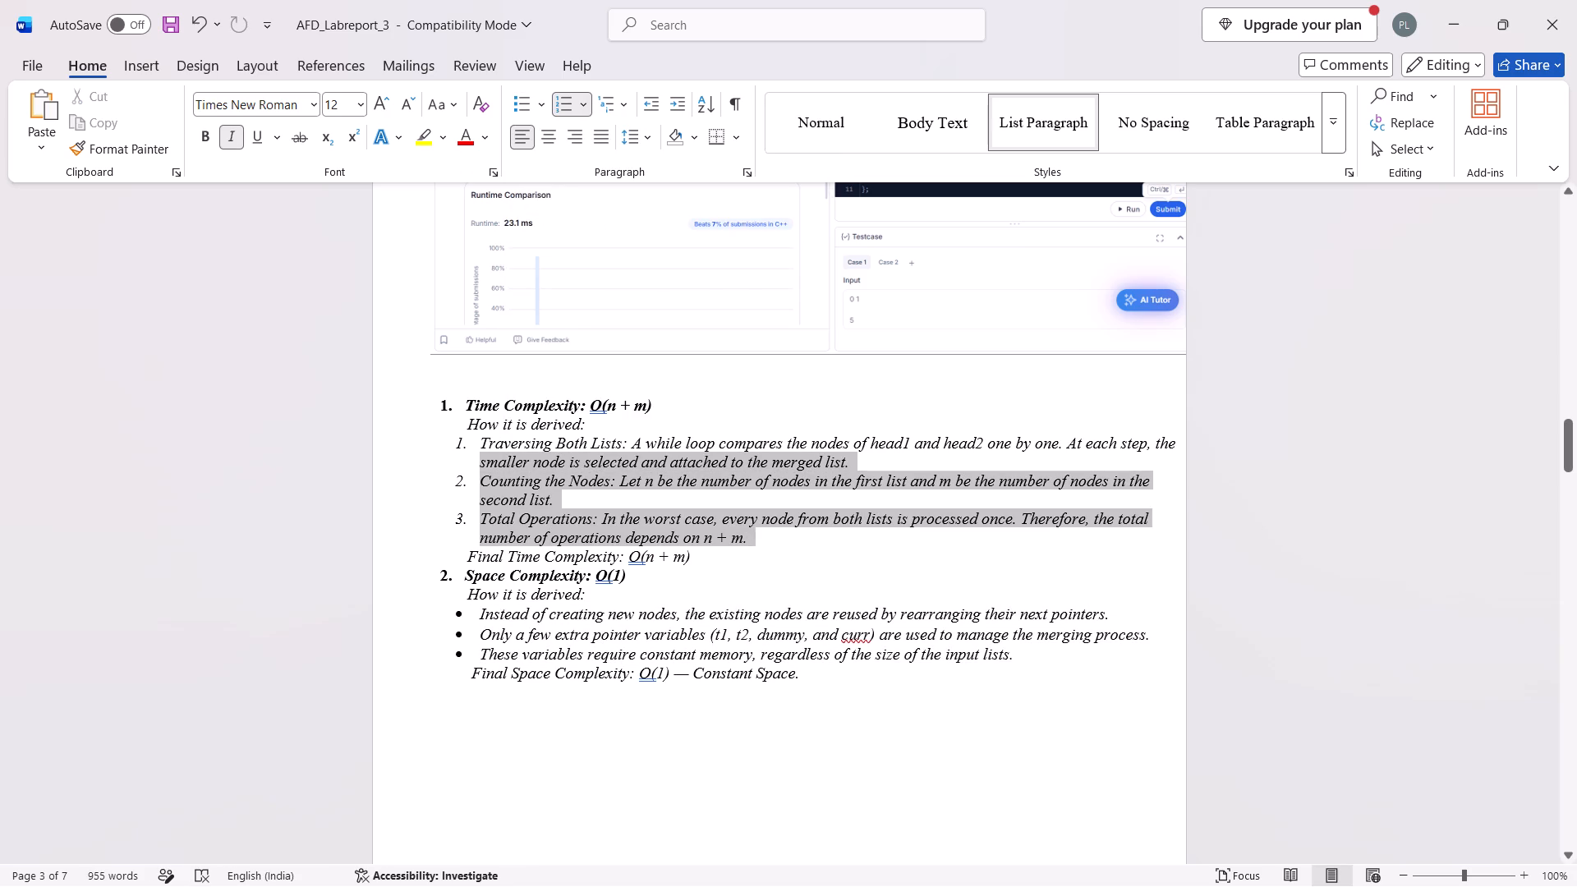
drag(482, 456, 478, 451)
click(521, 102)
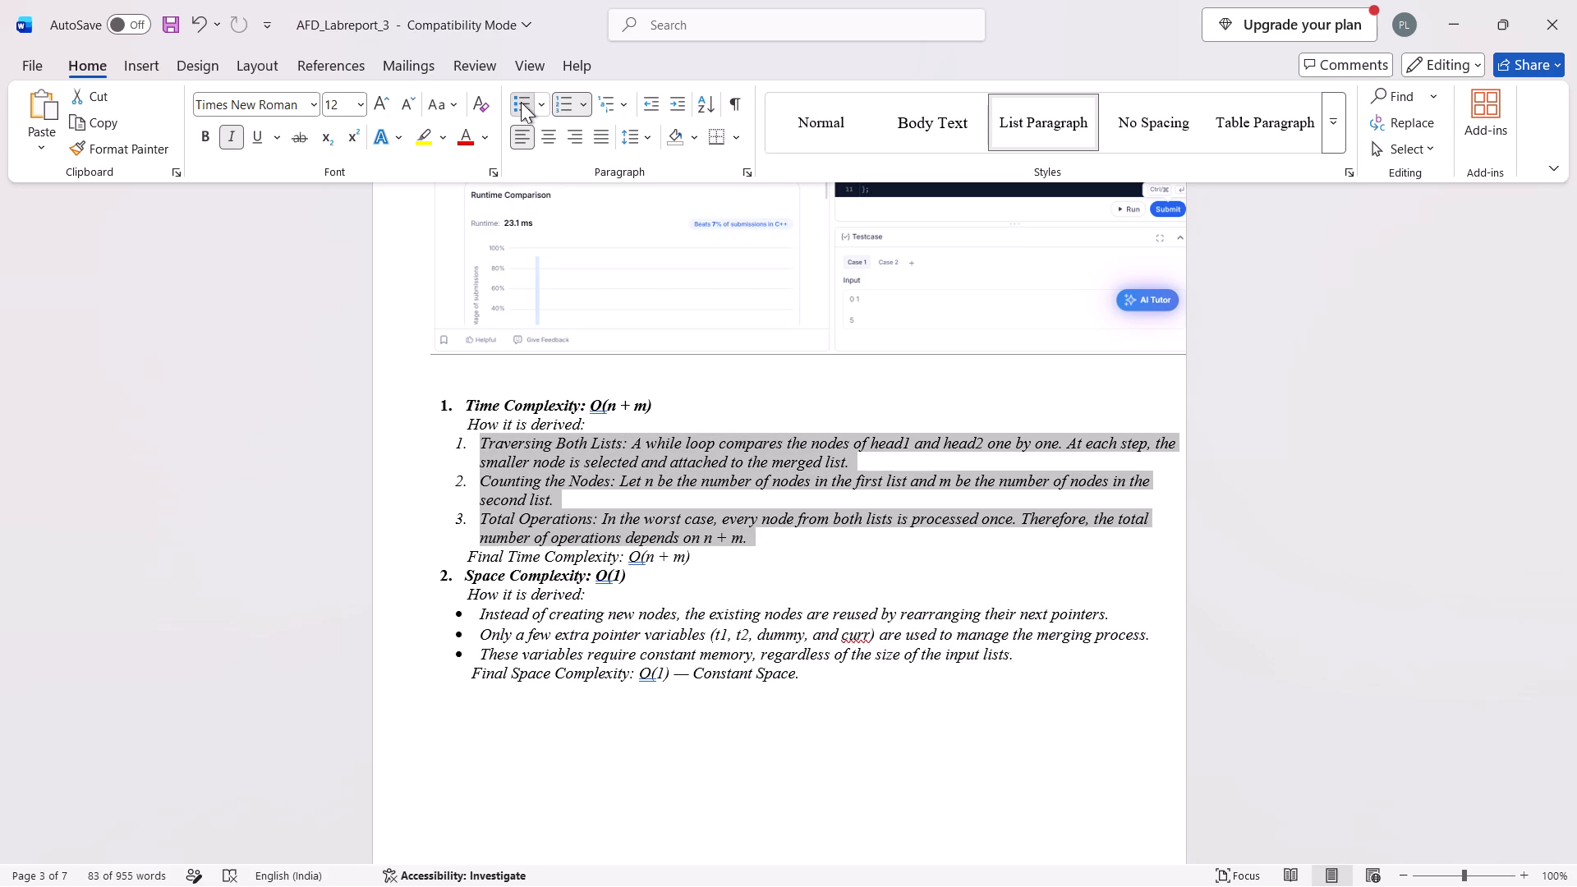
Indent the bulleted points under Time Complexity and Space Complexity further right, beneath their "How it is derived:" lines.
click(459, 443)
drag(459, 443, 485, 449)
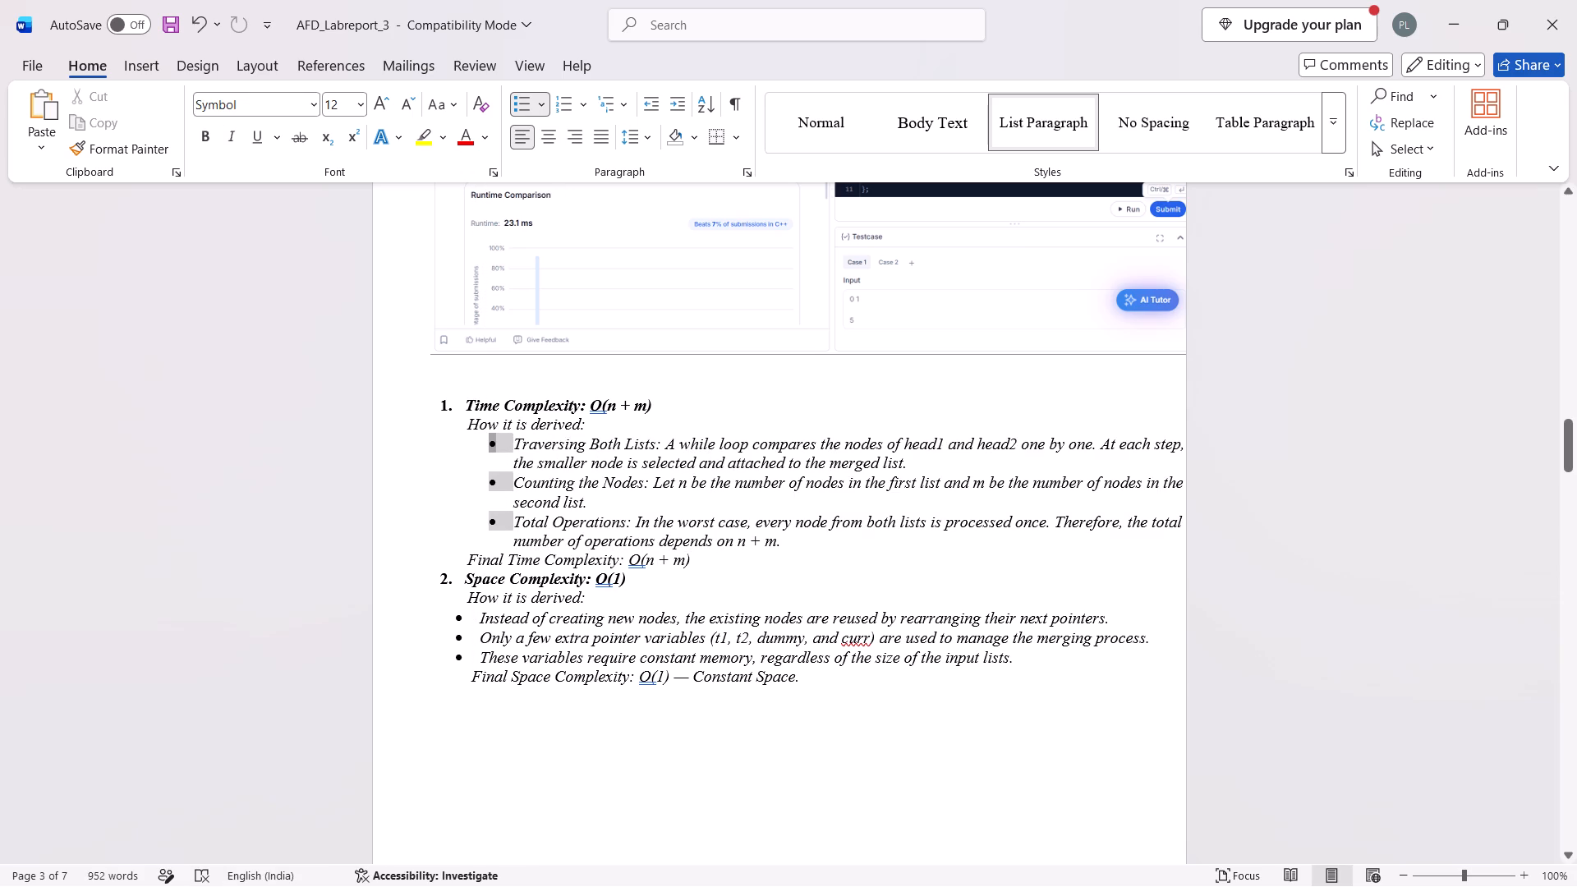
click(462, 620)
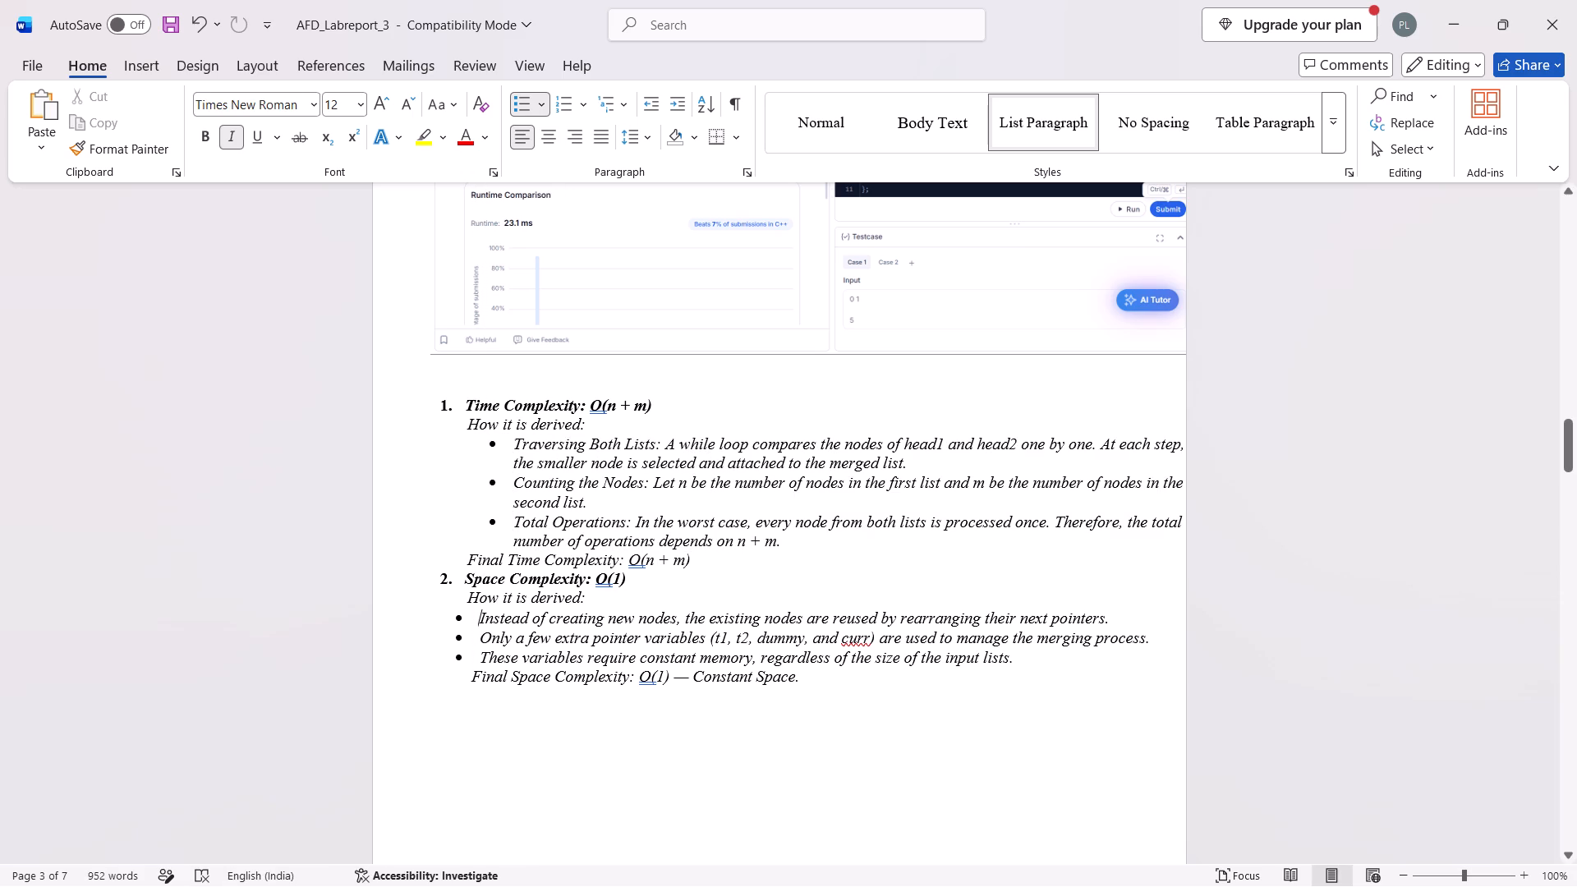
drag(460, 623, 496, 623)
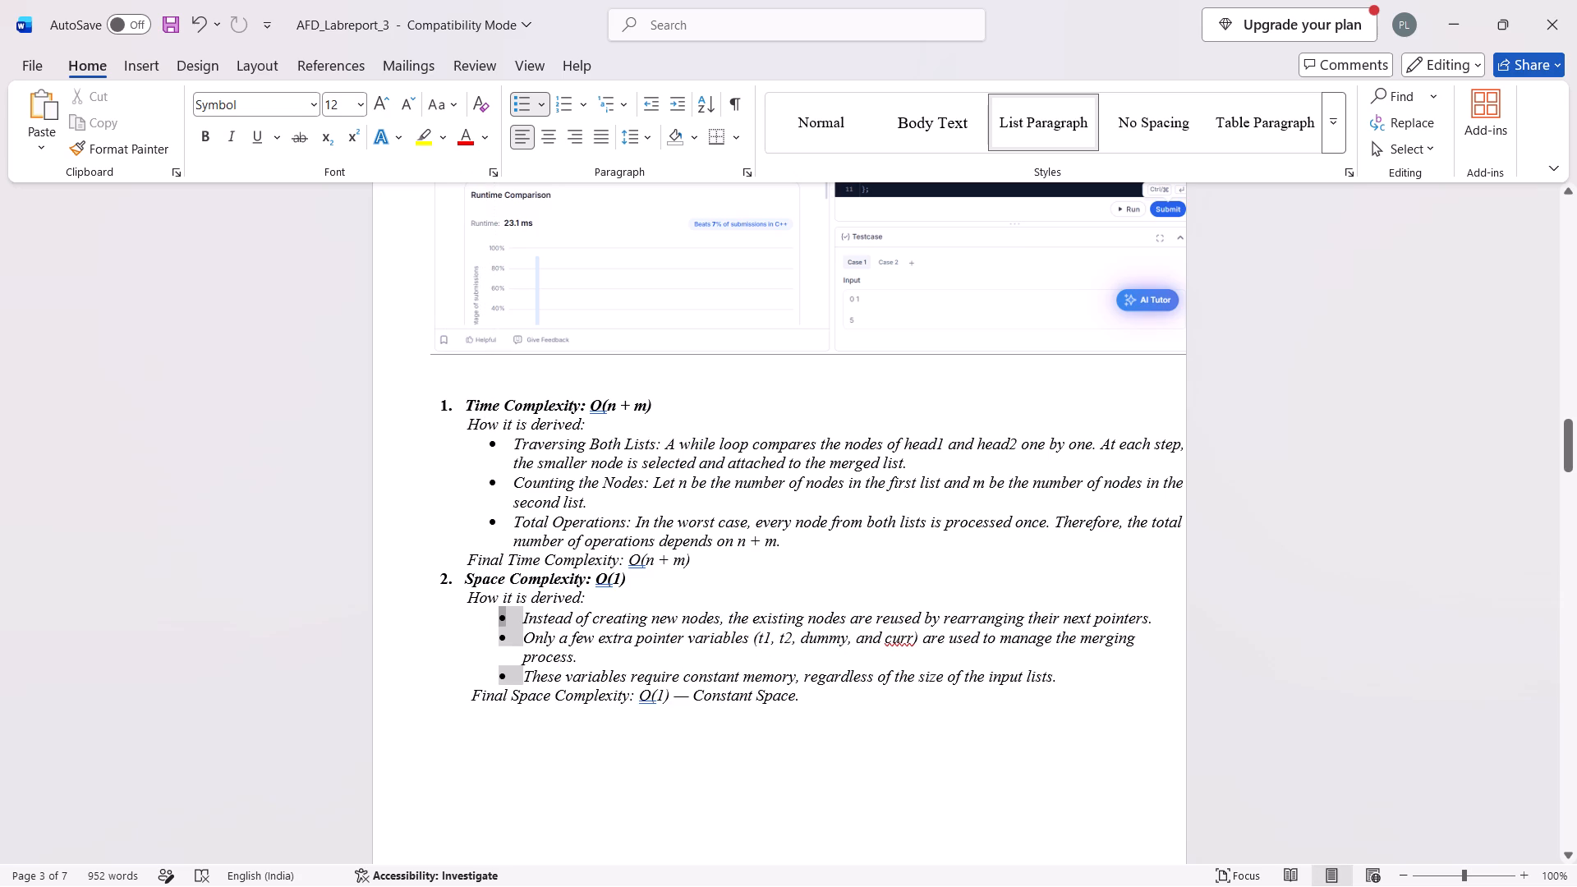
click(655, 617)
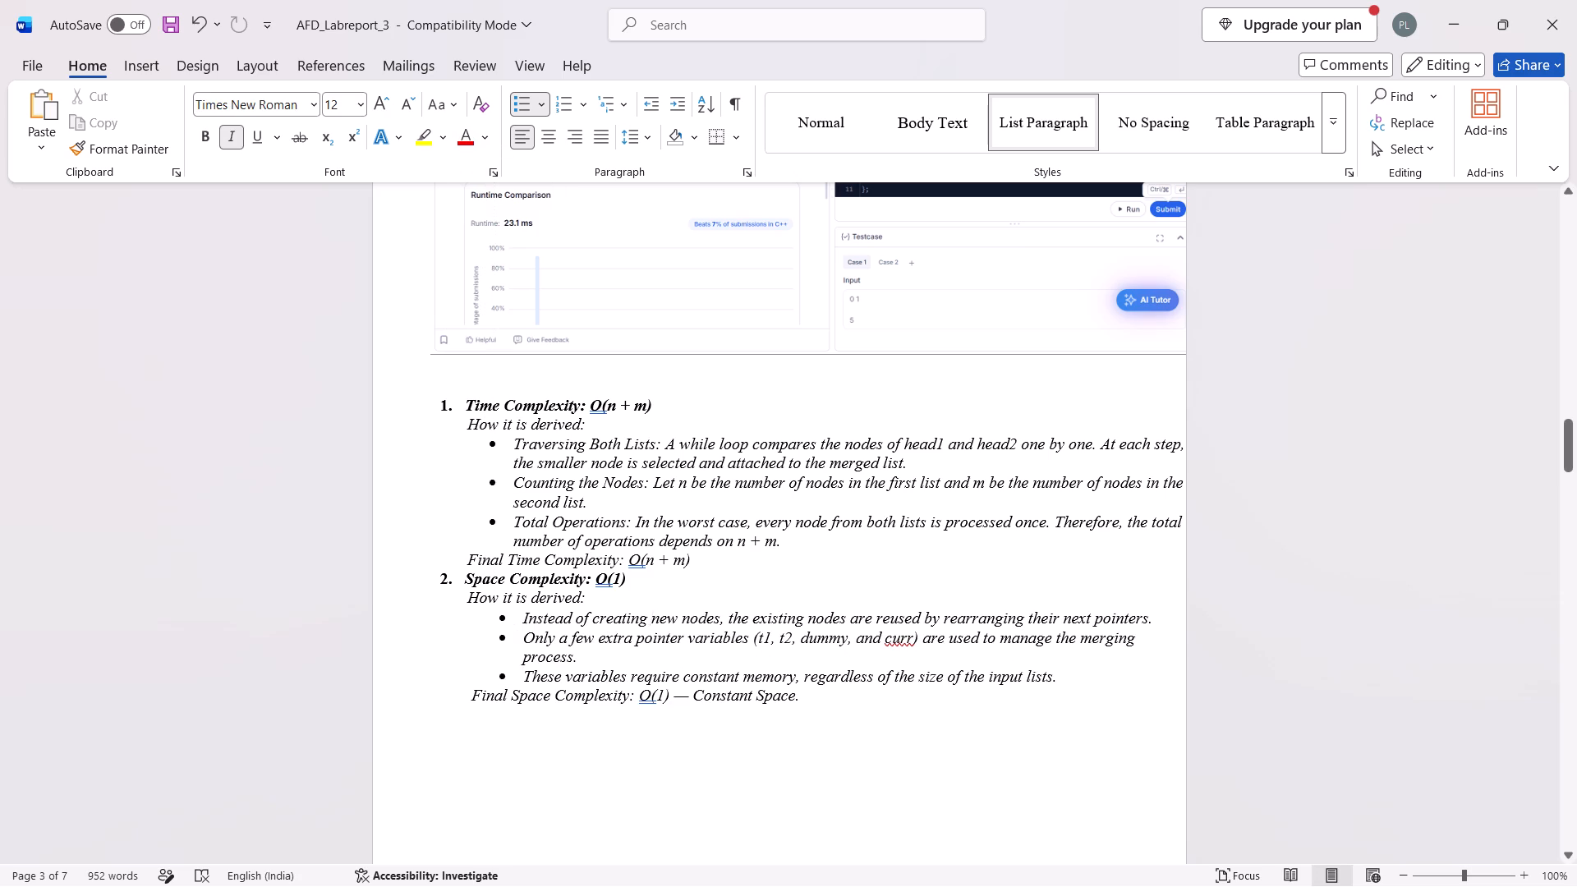
Remove the italics from the whole complexity analysis, from the Time Complexity heading to the Final Space Complexity line.
drag(825, 707, 435, 399)
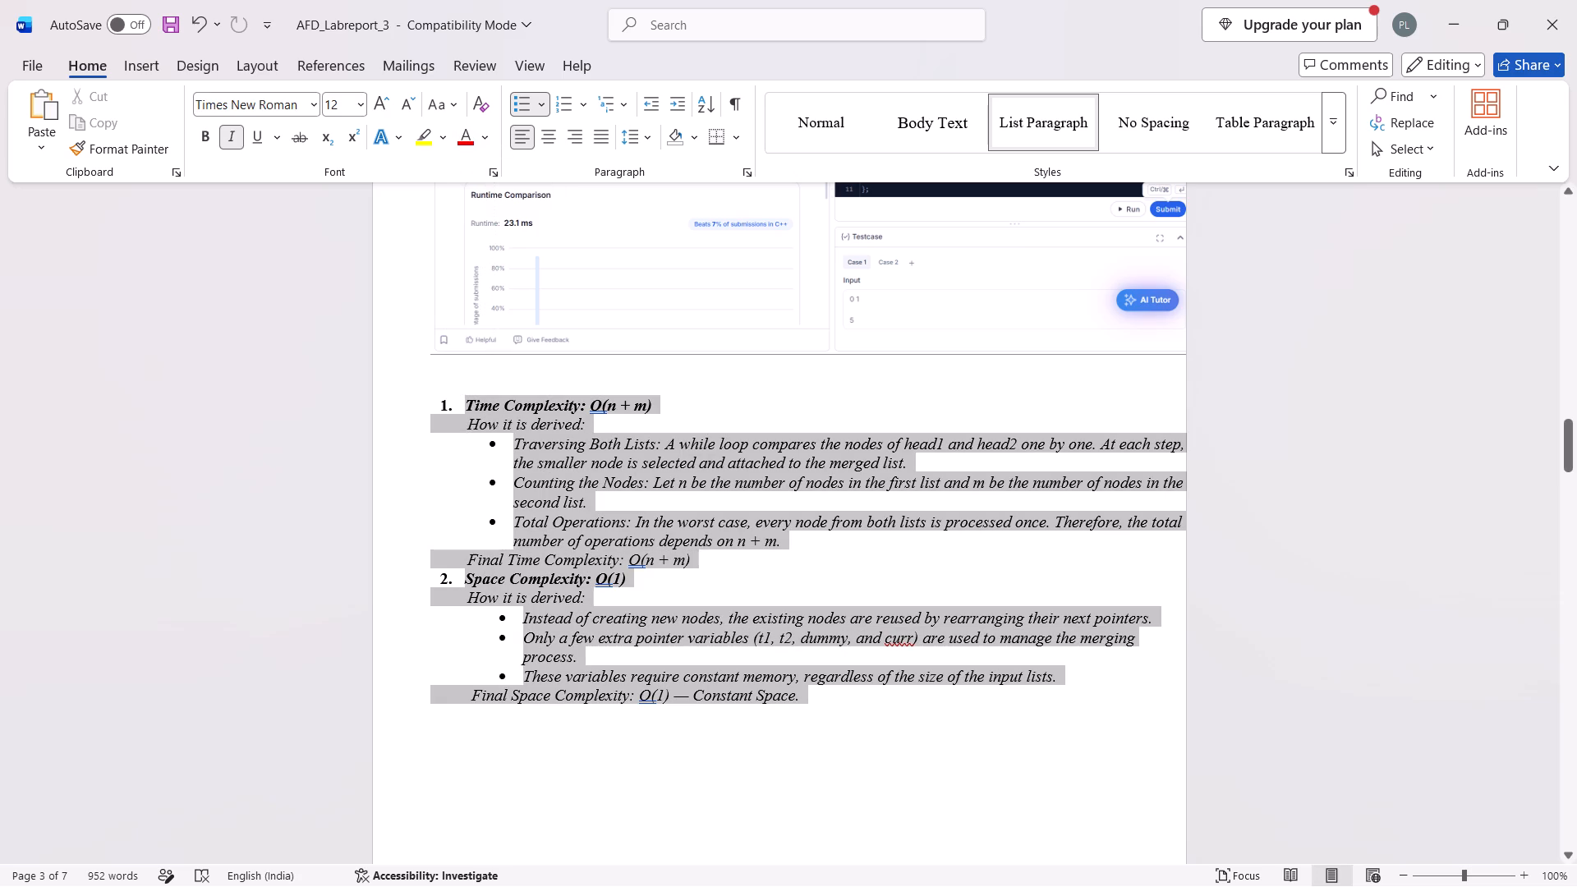
drag(435, 399, 416, 397)
click(449, 371)
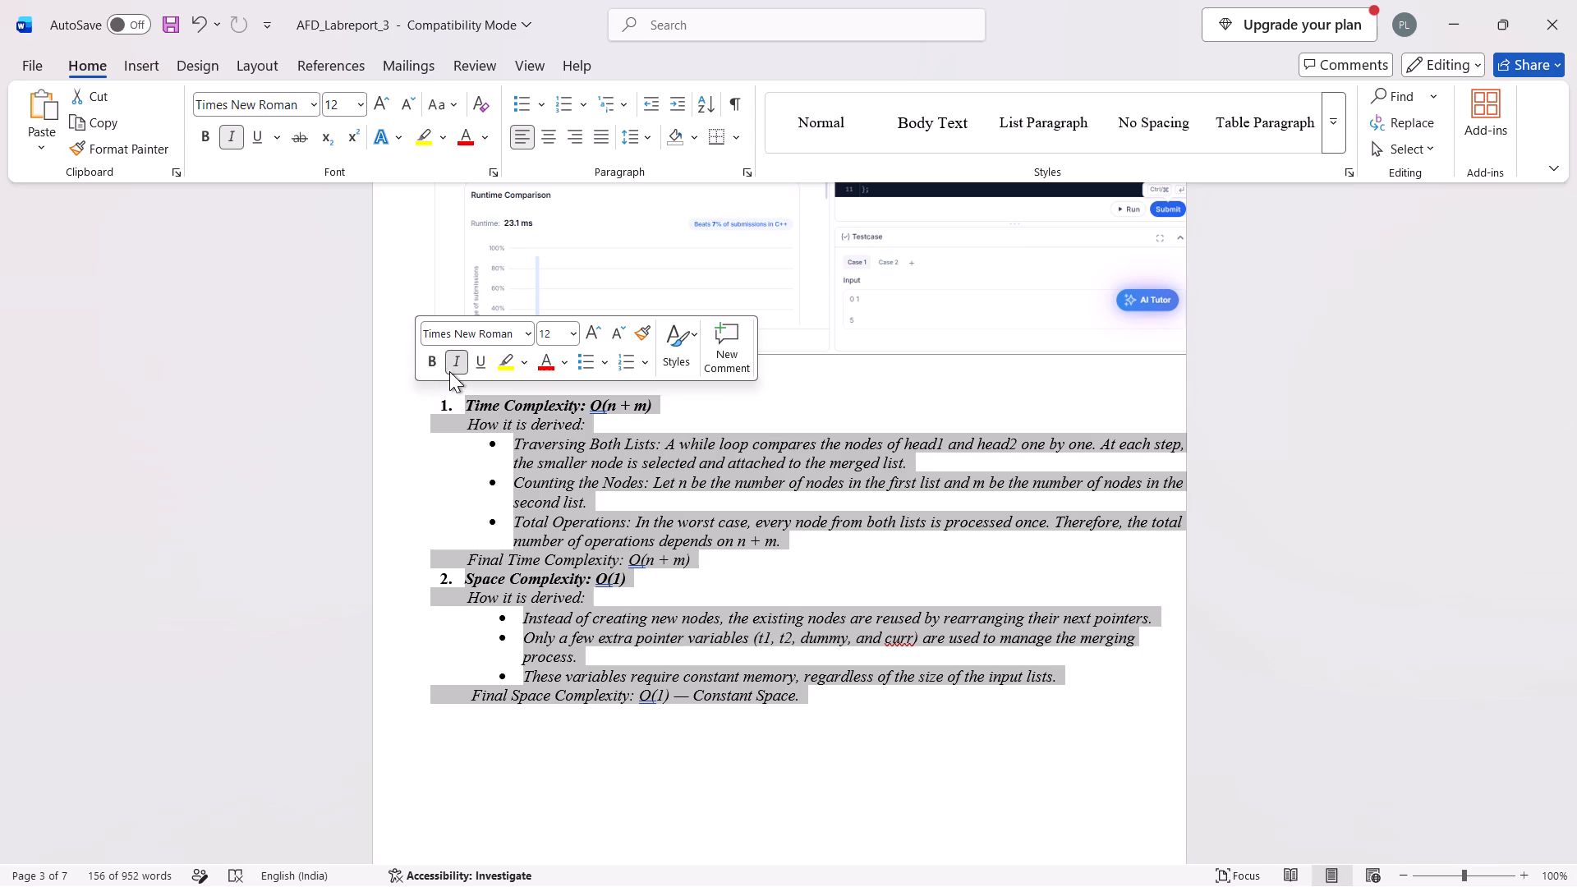
click(656, 569)
Look through the remaining problems' screenshots and complexity analyses down to the end of the report.
scroll(656, 569, down, 1)
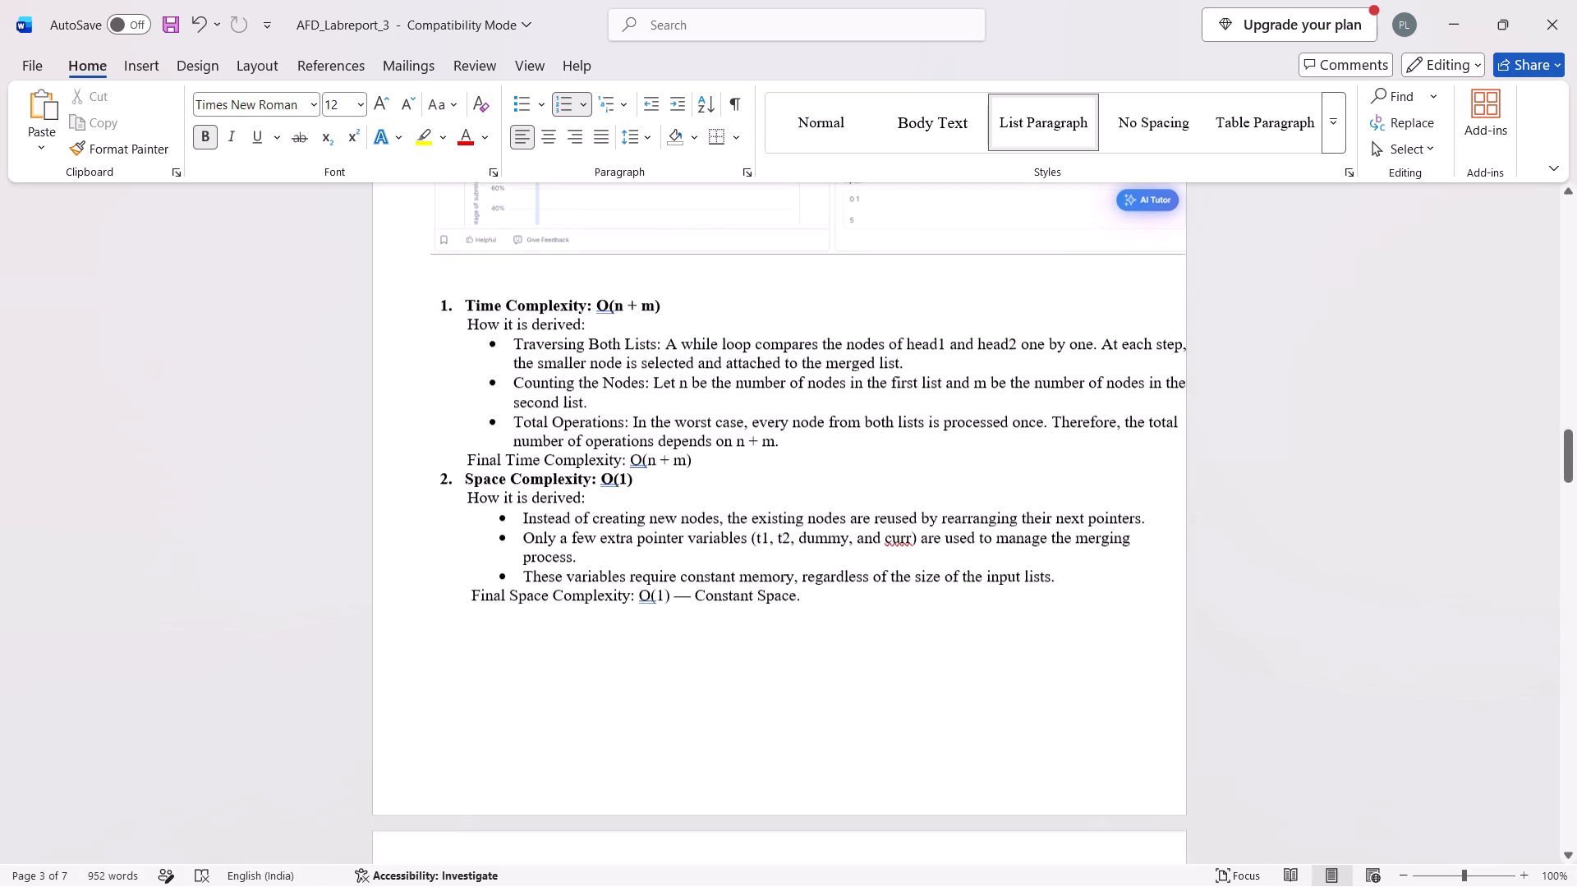
scroll(656, 569, down, 2)
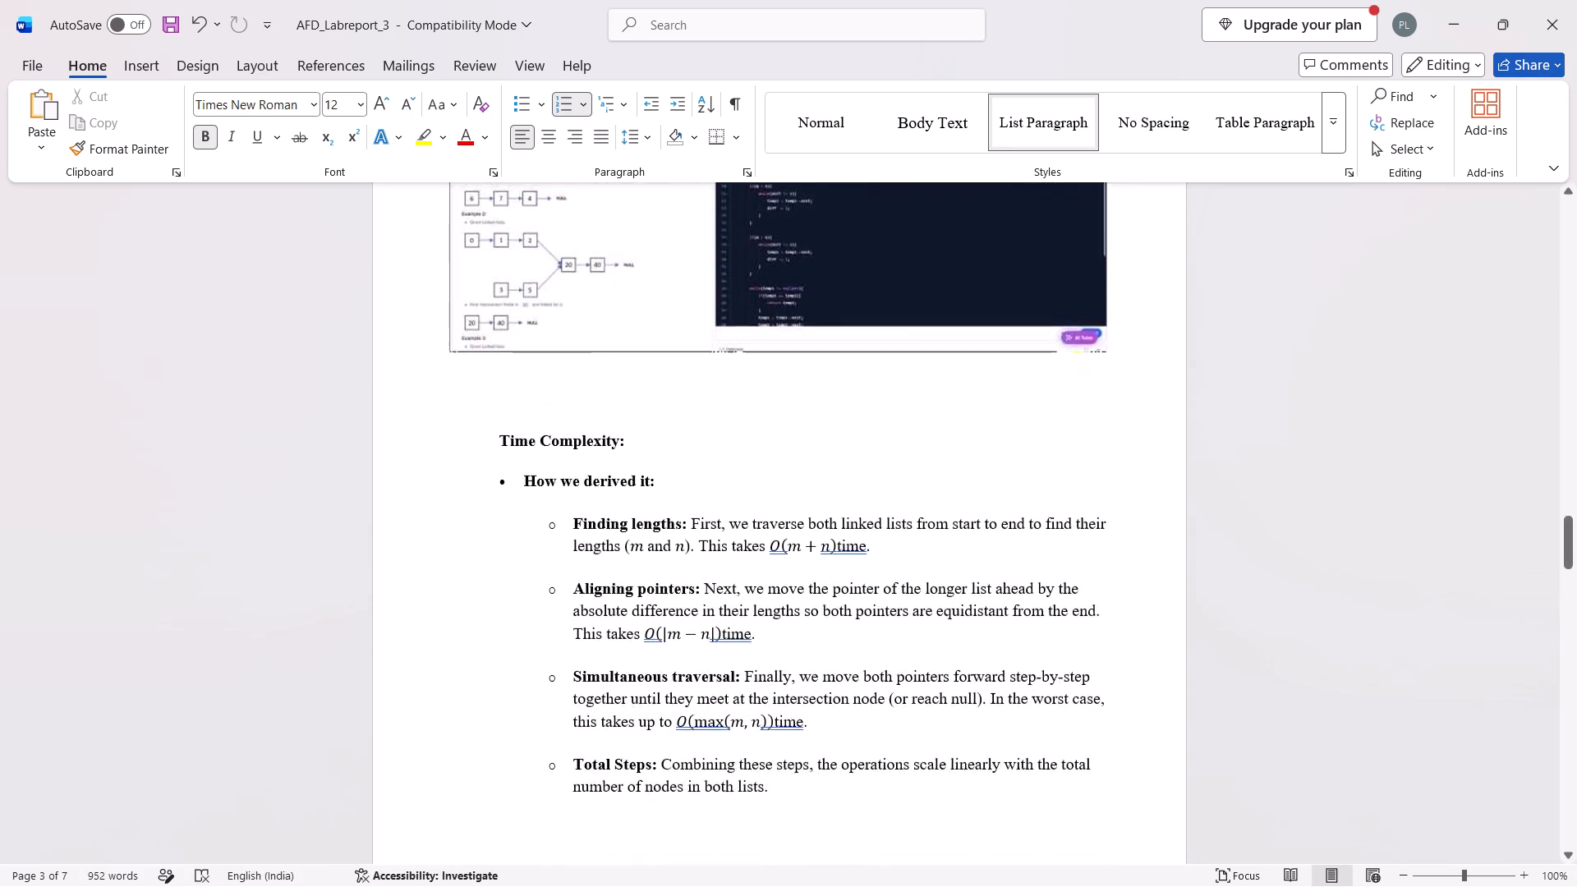
scroll(656, 569, down, 2)
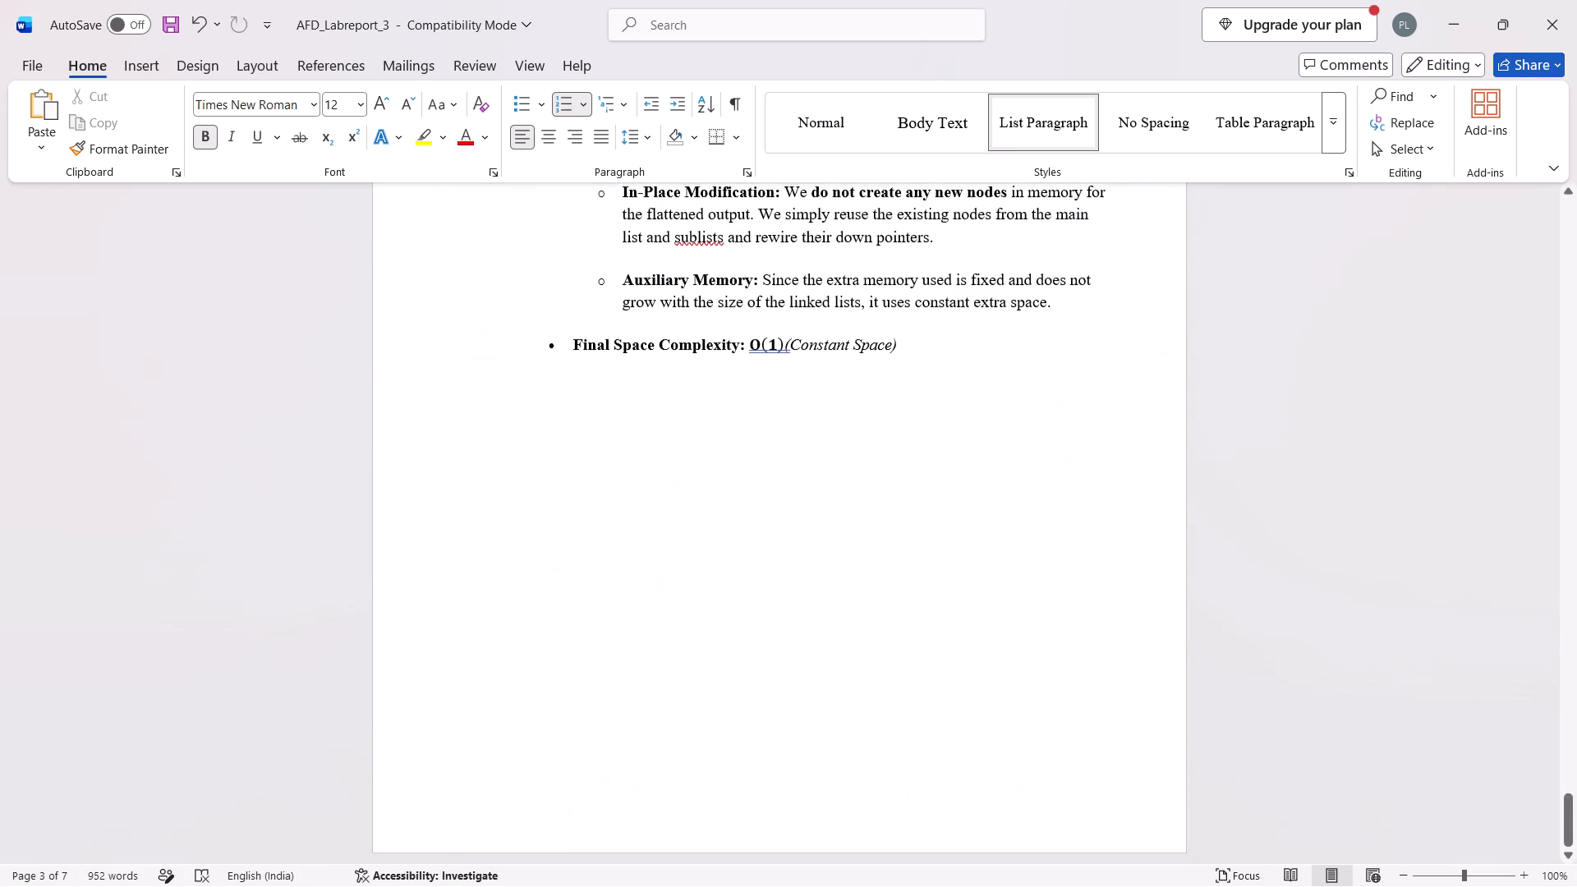
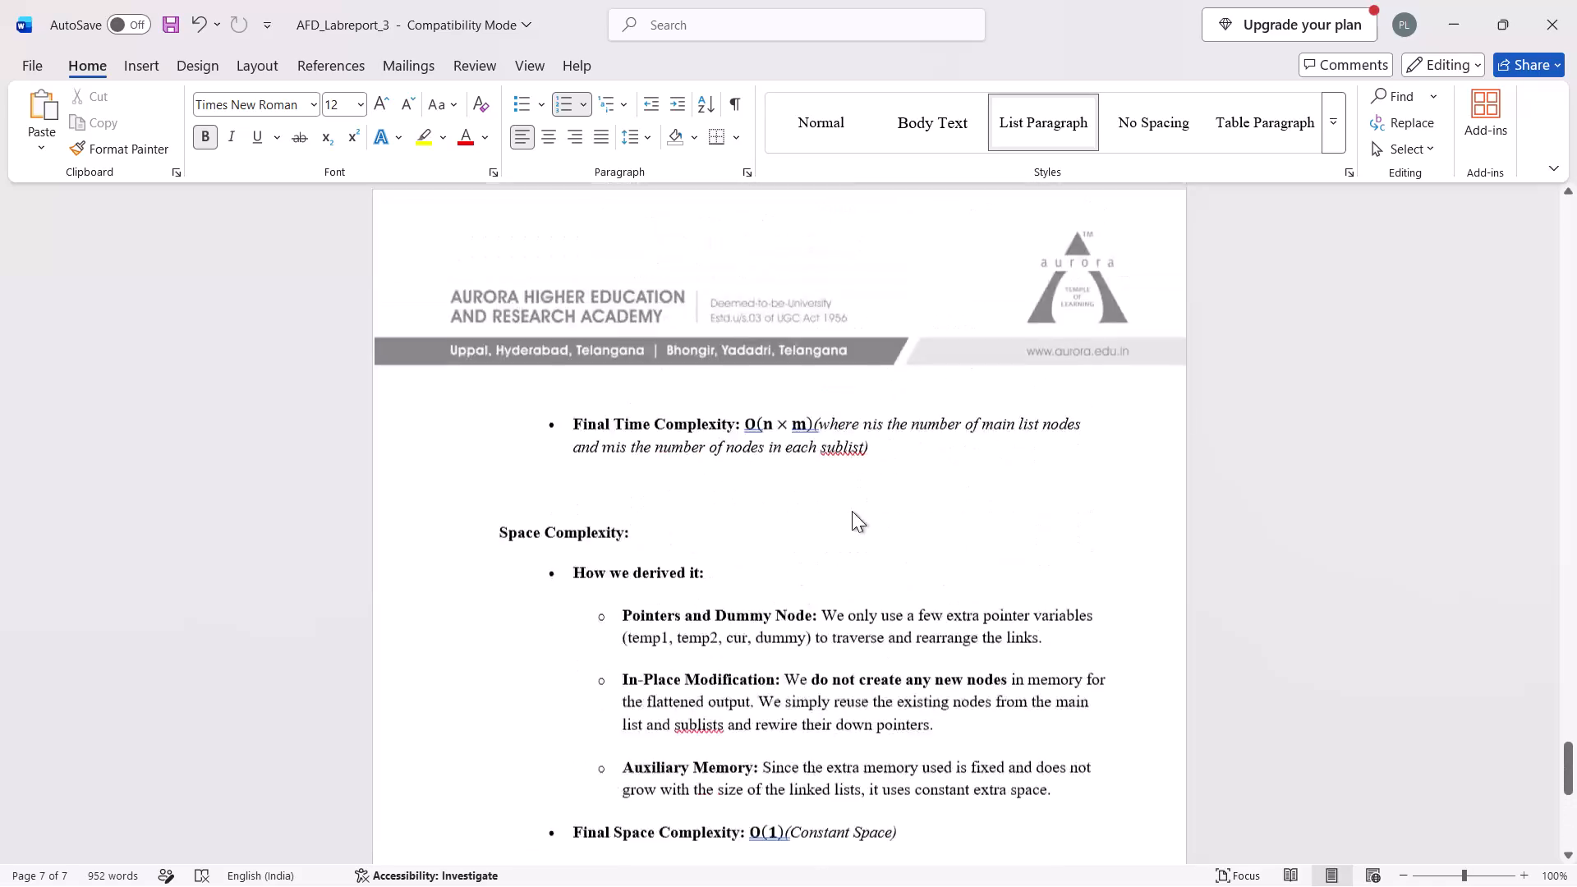
Delete the old screenshot under the heading "4. Intersection of two Linked Lists:".
scroll(852, 511, up, 1)
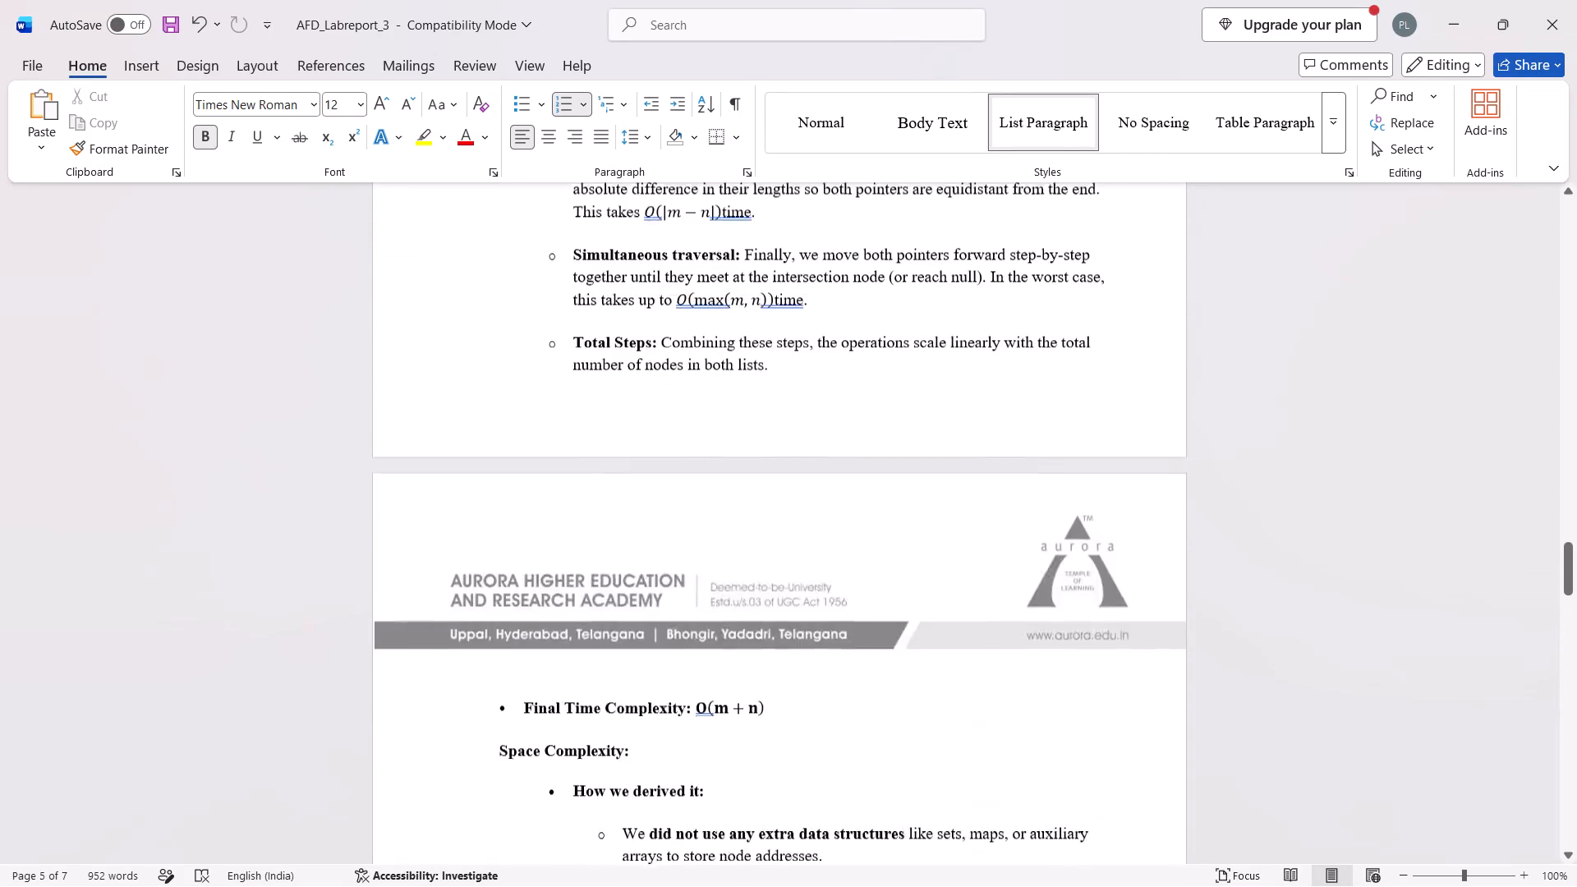
scroll(852, 511, up, 1)
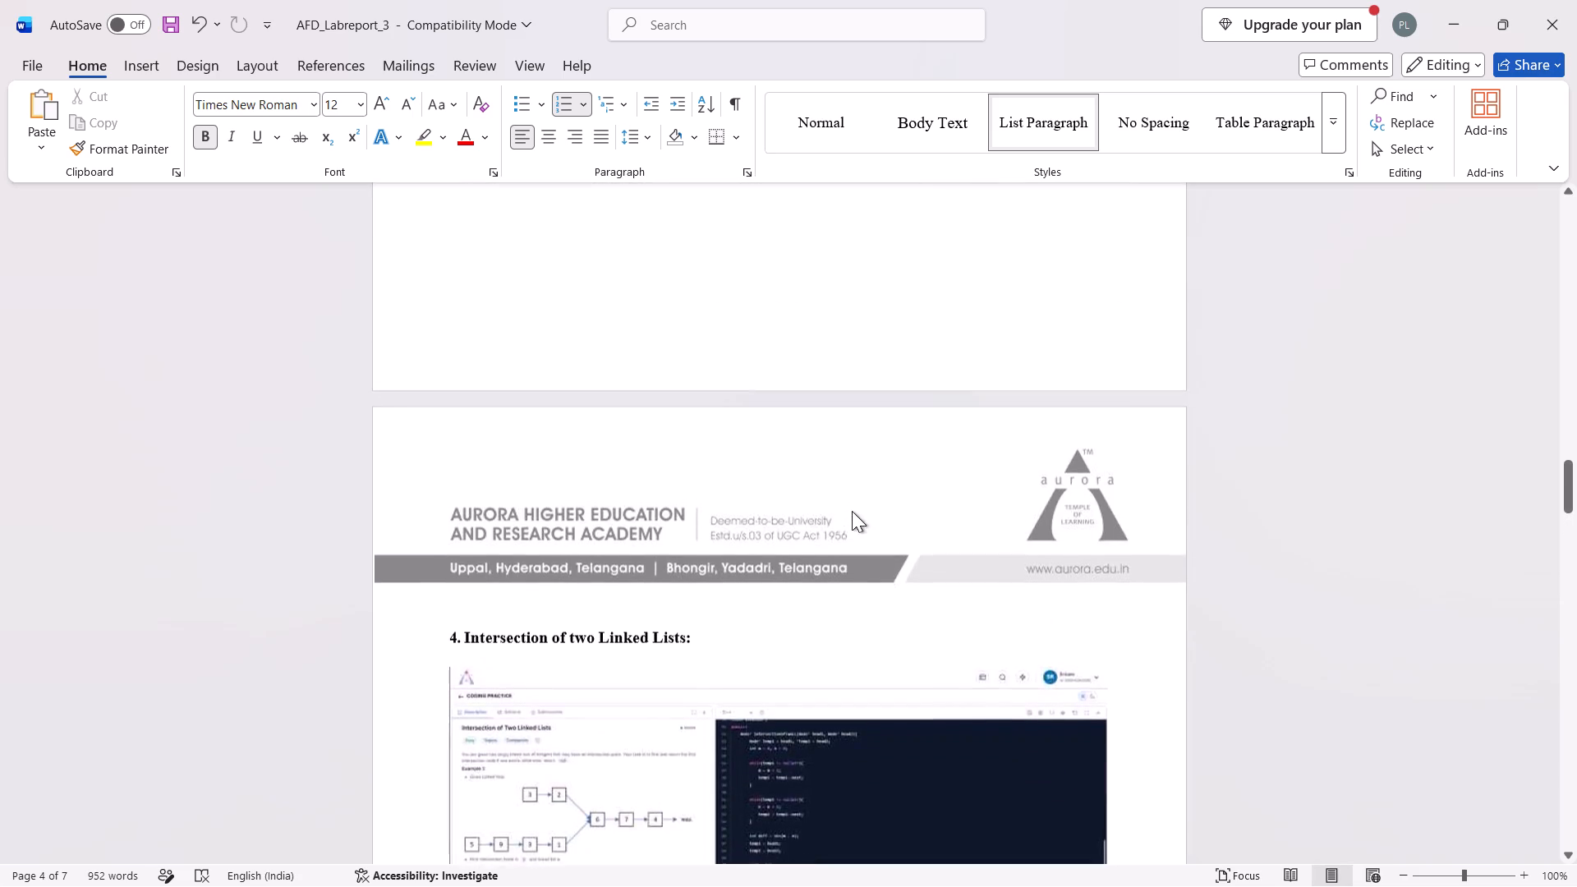
click(852, 511)
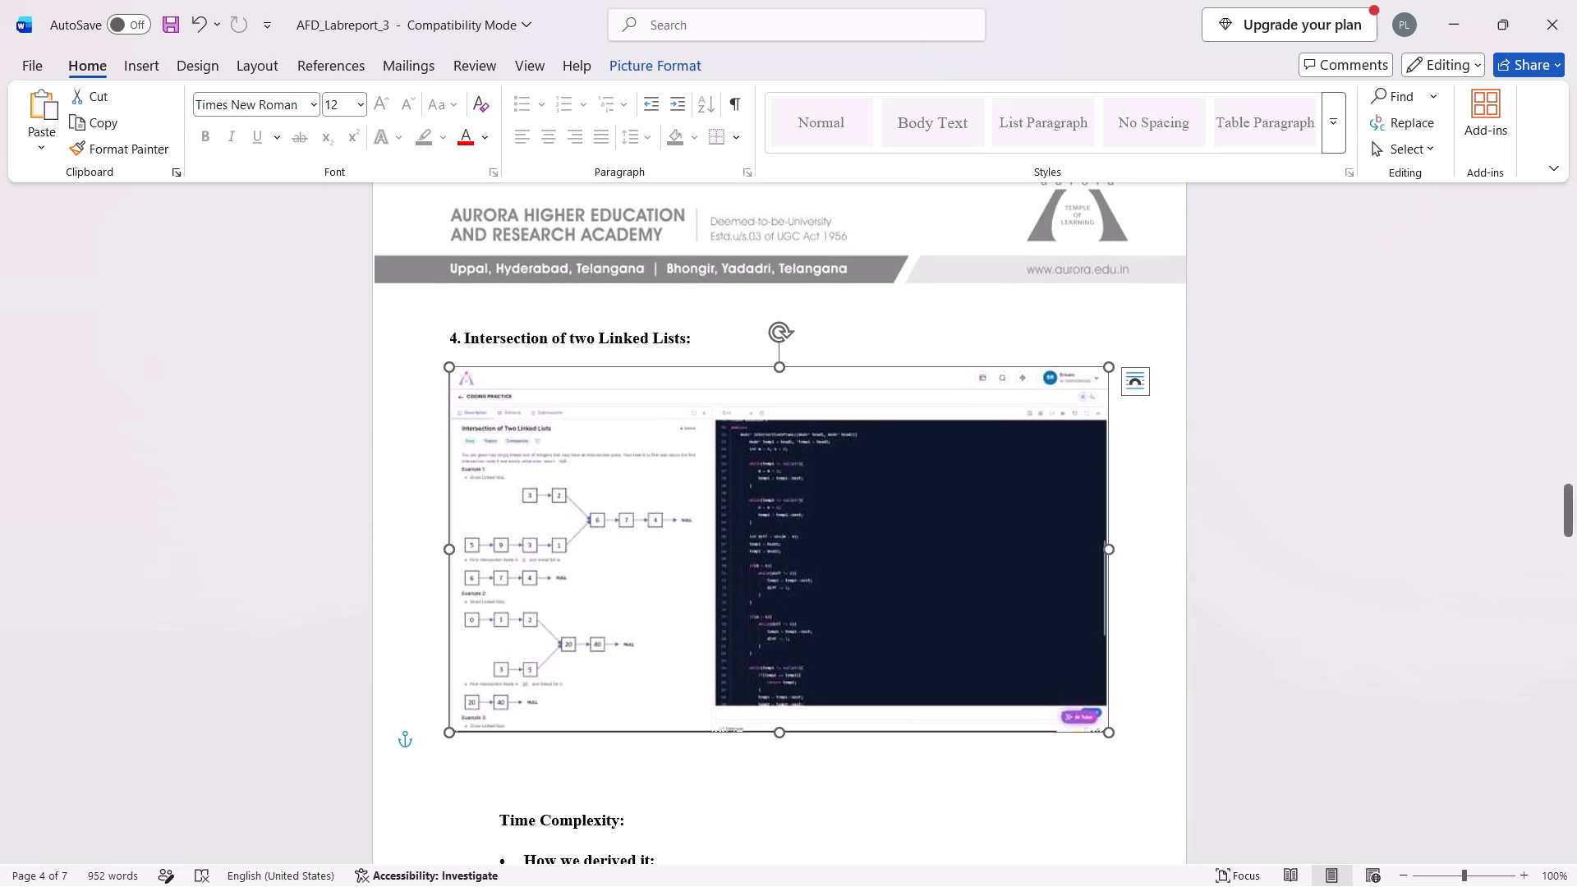
key(Delete)
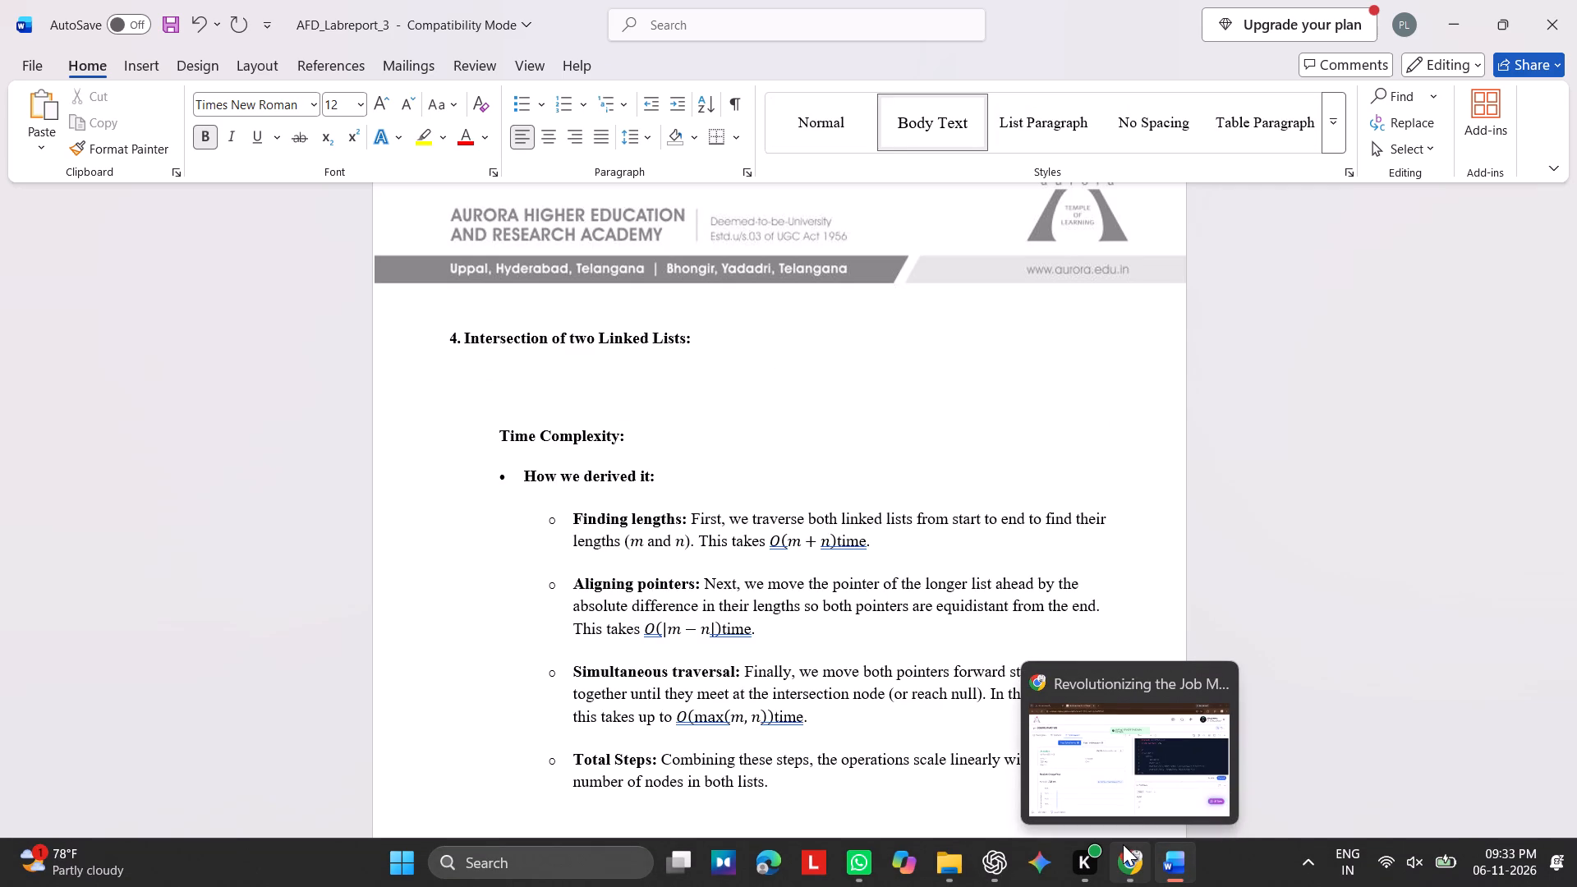
In Chrome, open the coding practice question for Intersection Of Two Linked Lists and submit its C++ solution.
click(1123, 844)
scroll(347, 366, right, 8)
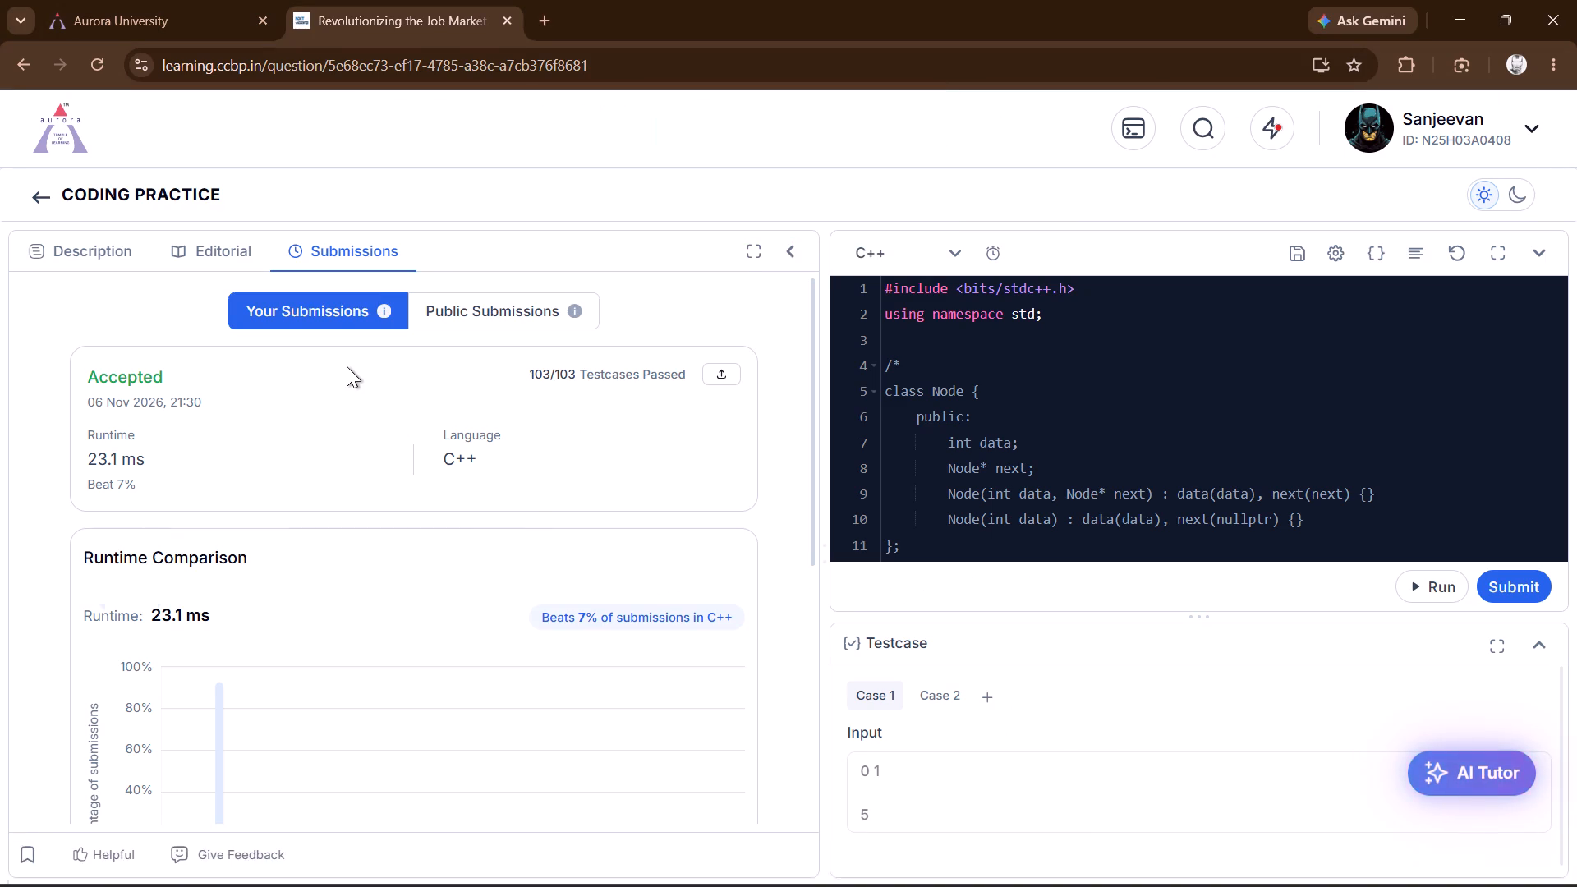
scroll(347, 366, right, 4)
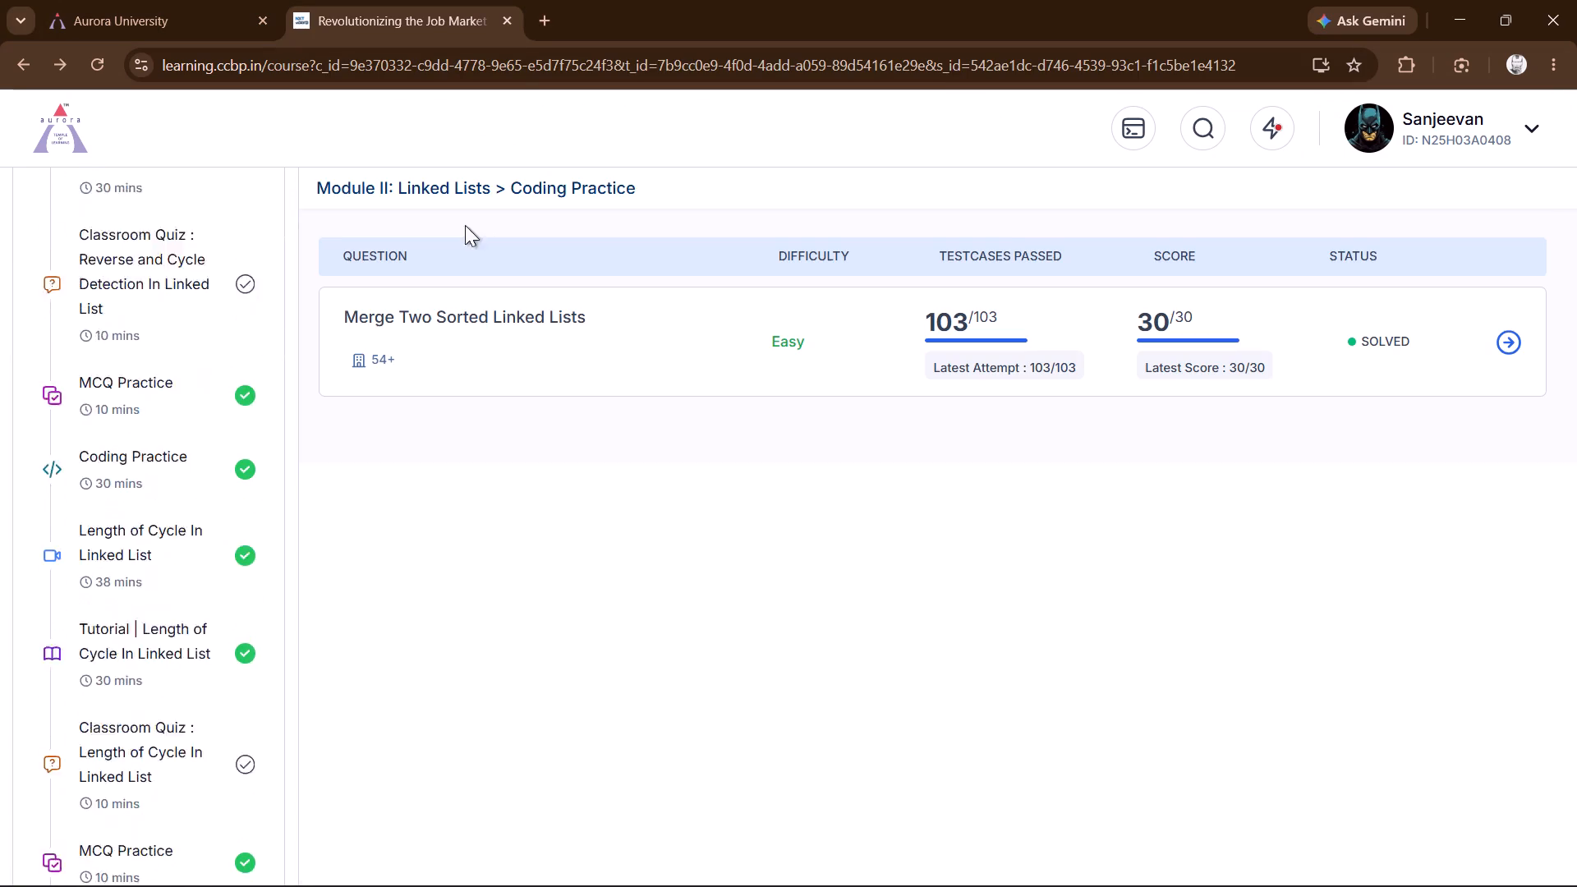
scroll(184, 545, down, 2)
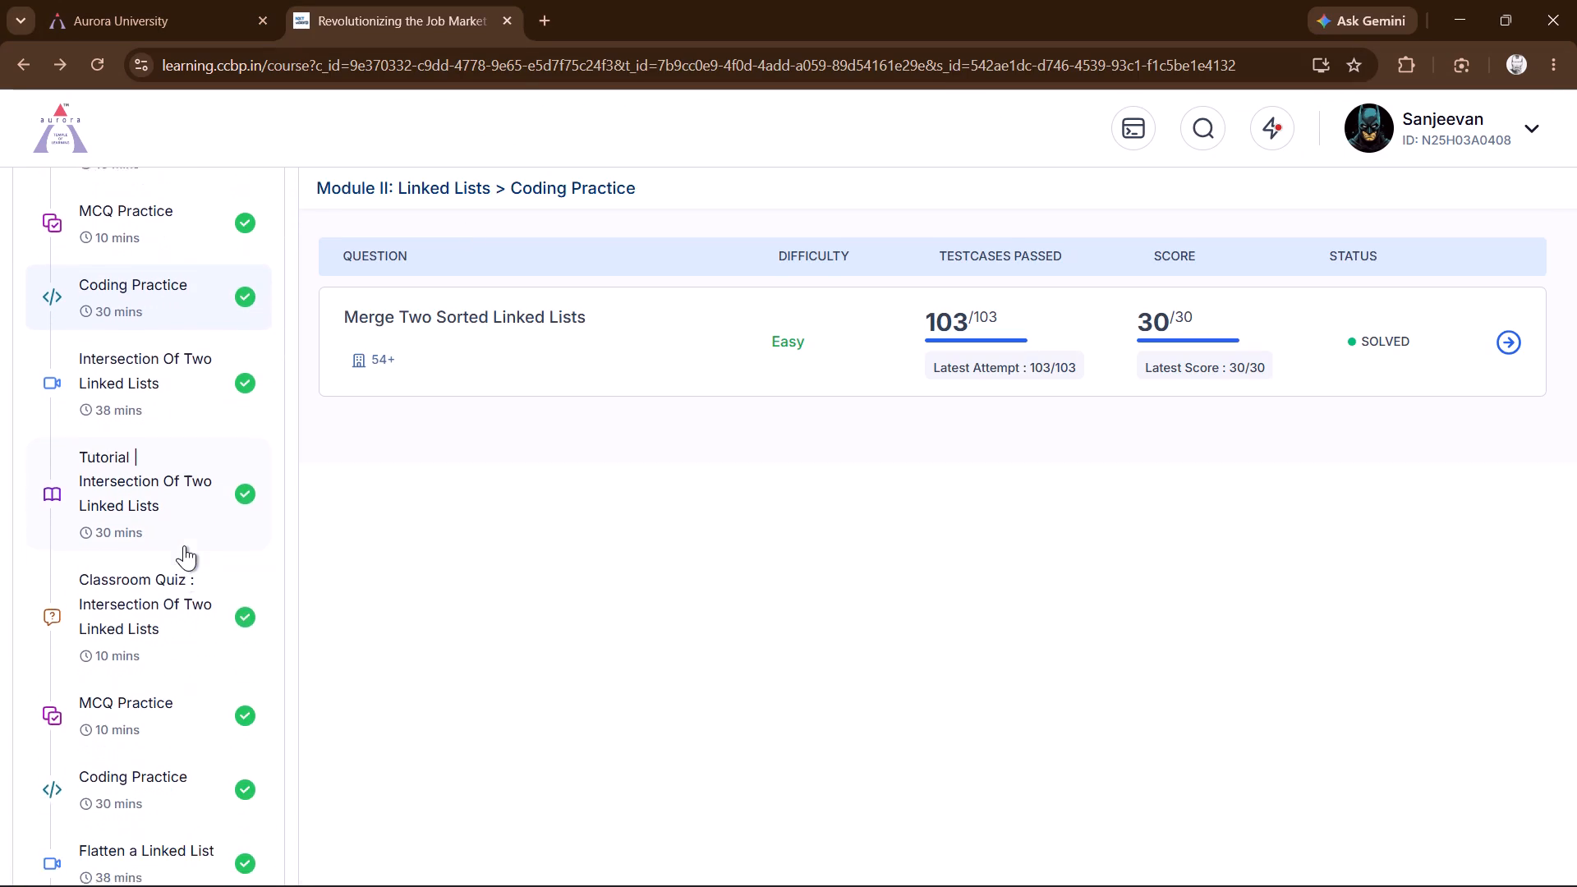
scroll(184, 545, down, 2)
click(140, 702)
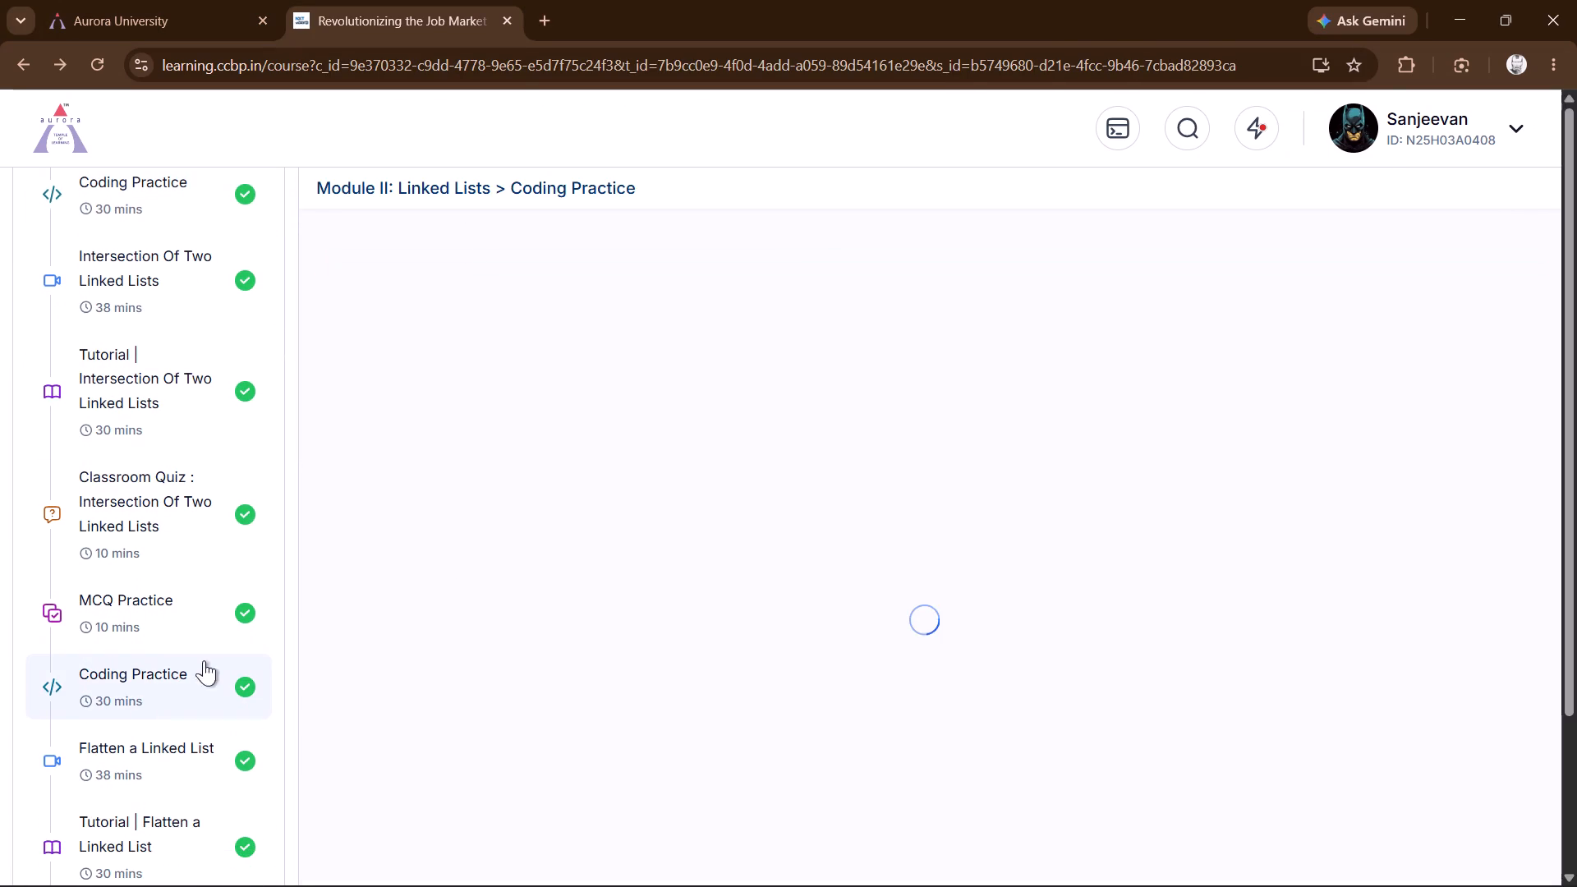
click(1086, 356)
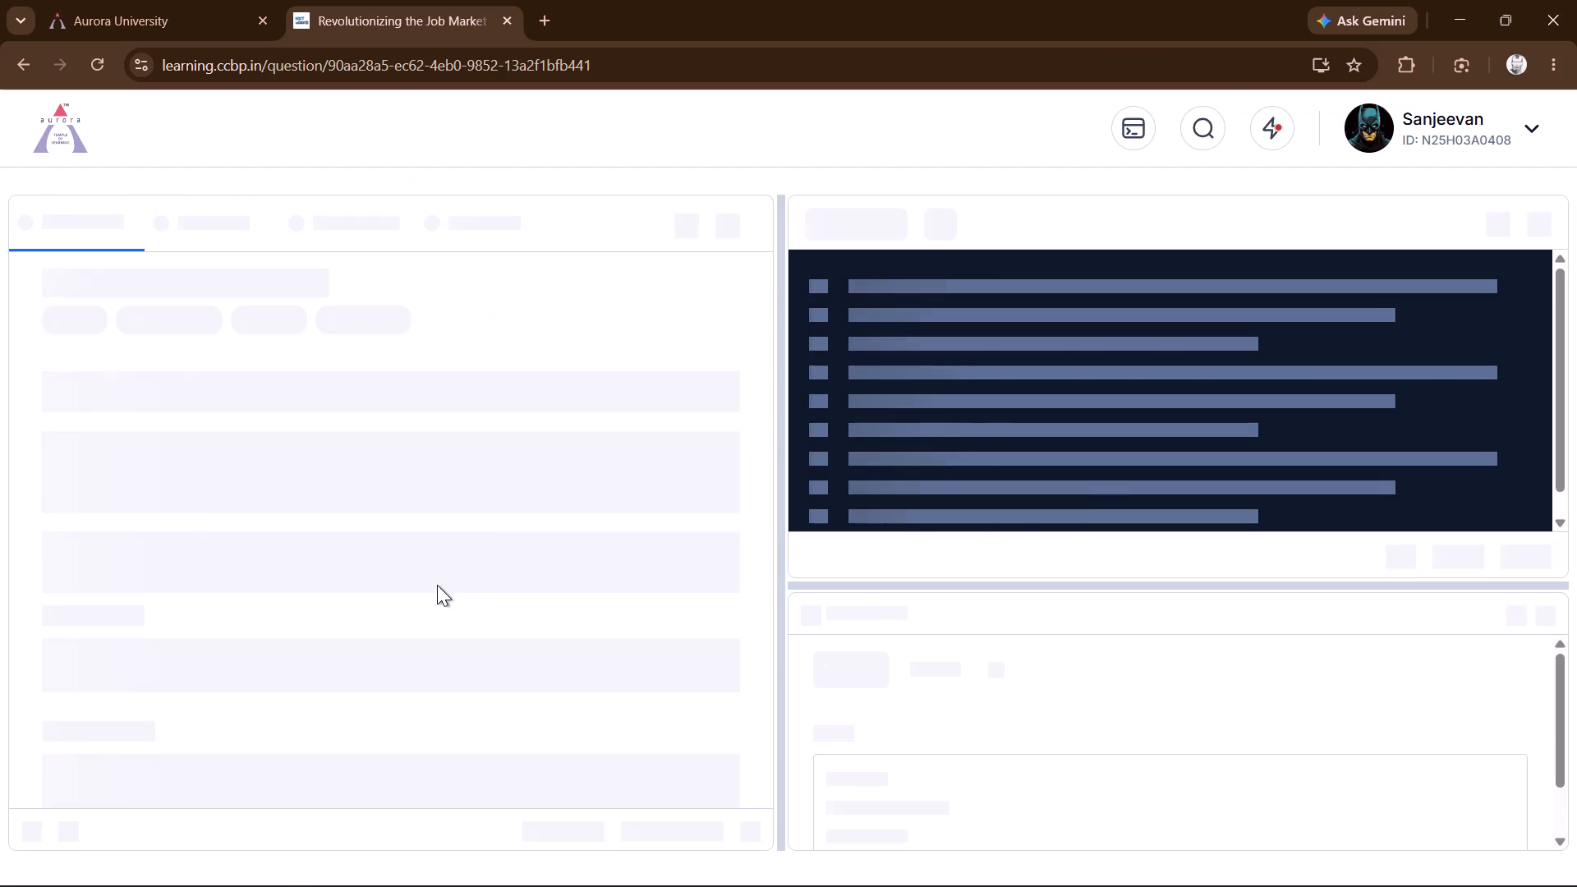
click(1506, 599)
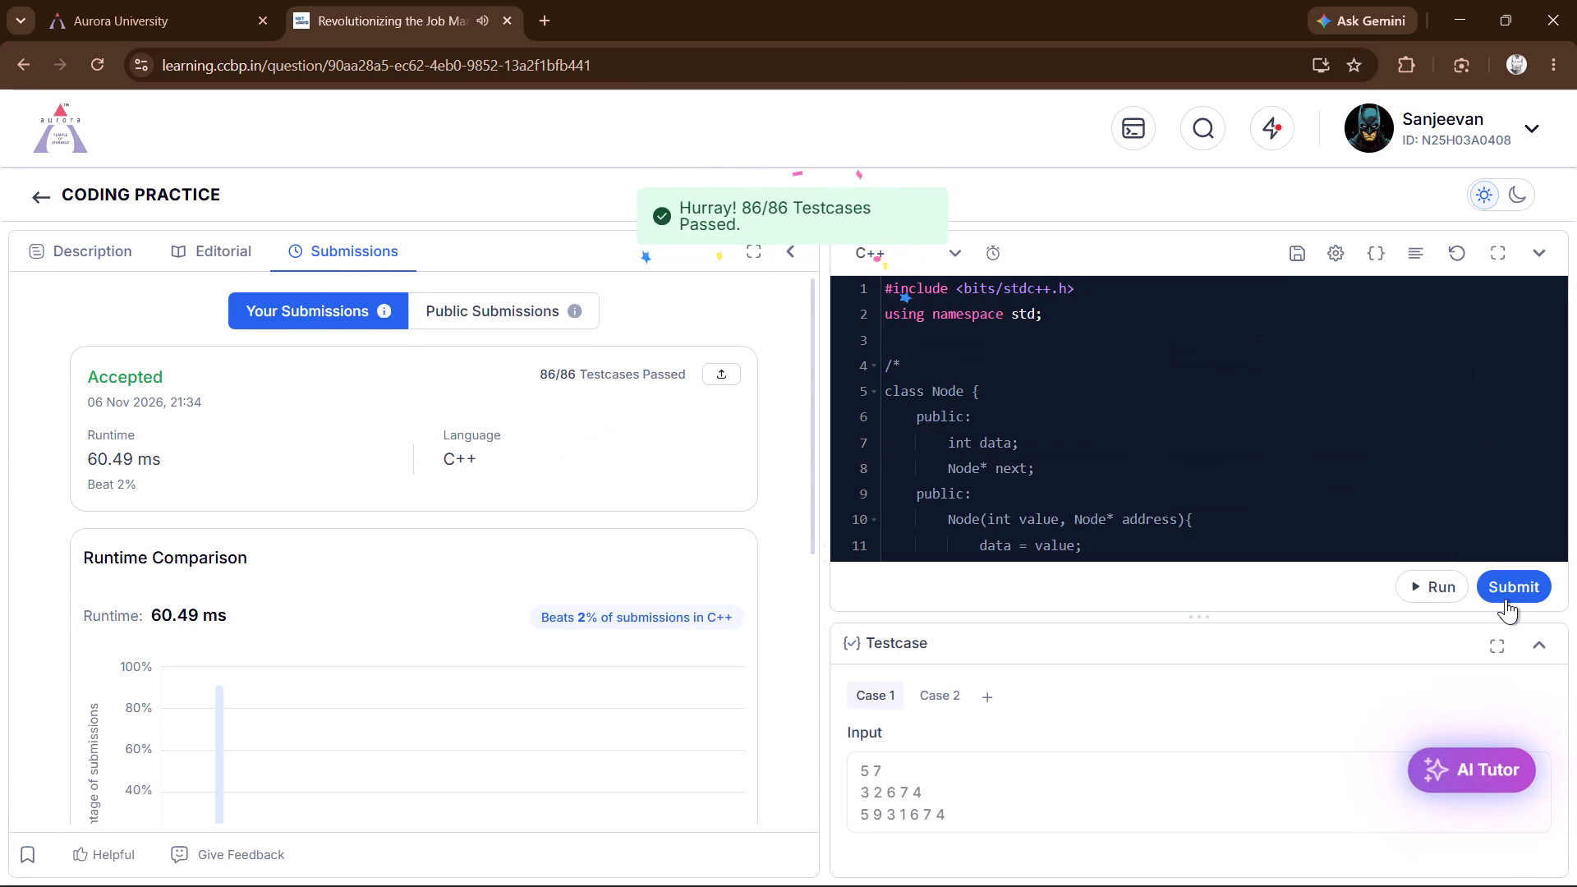
Capture the whole submission page below the browser's address bar and paste it into the Word report under the problem 4 heading.
key(shift+super+s)
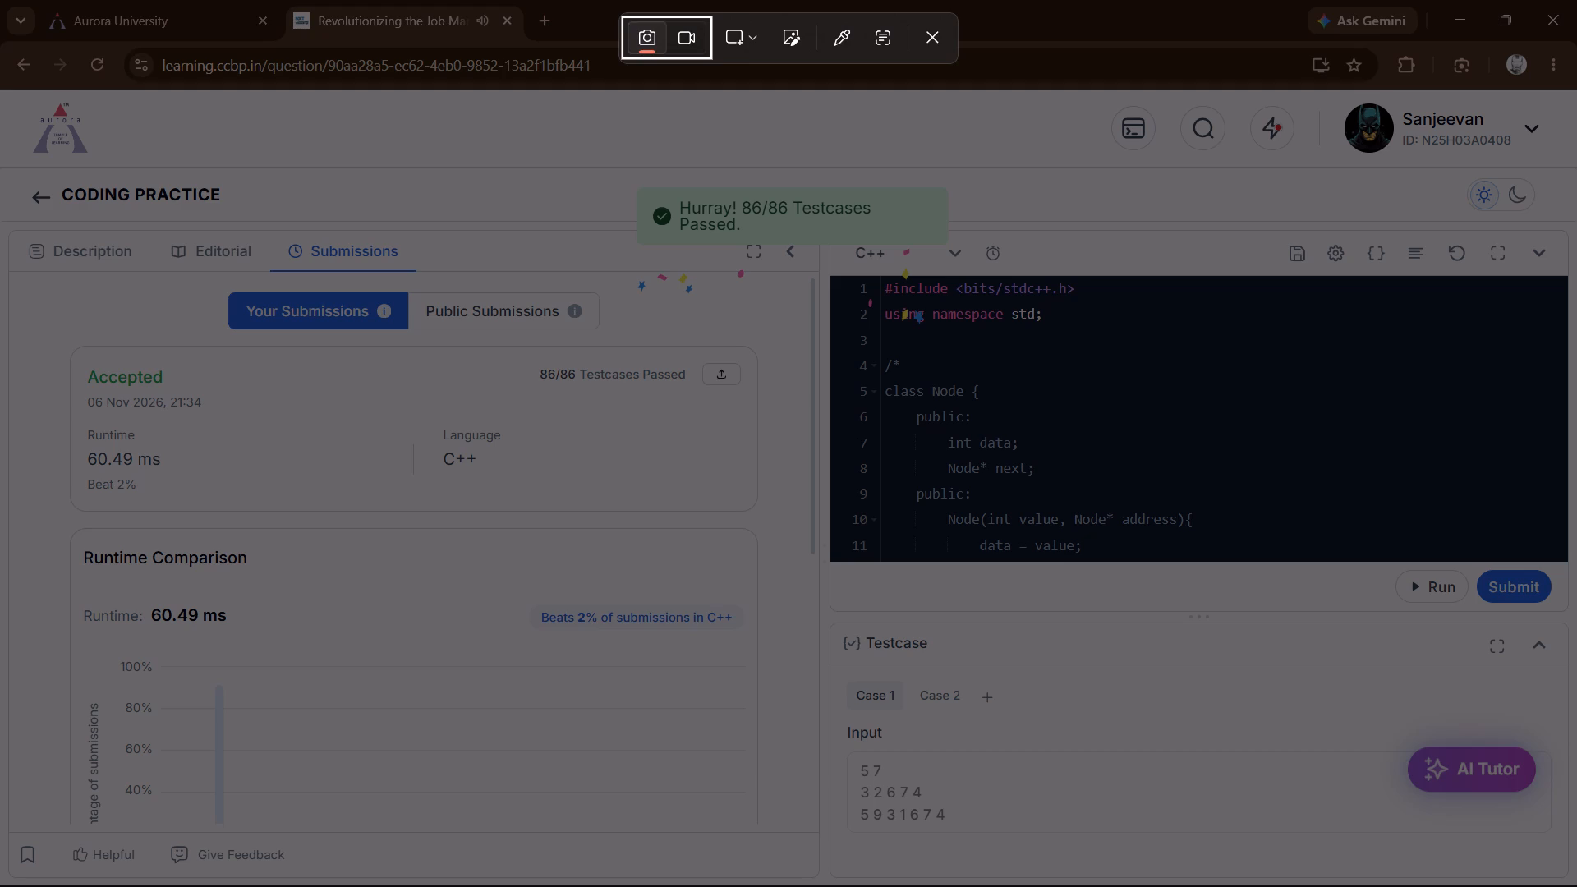
drag(0, 86, 1575, 886)
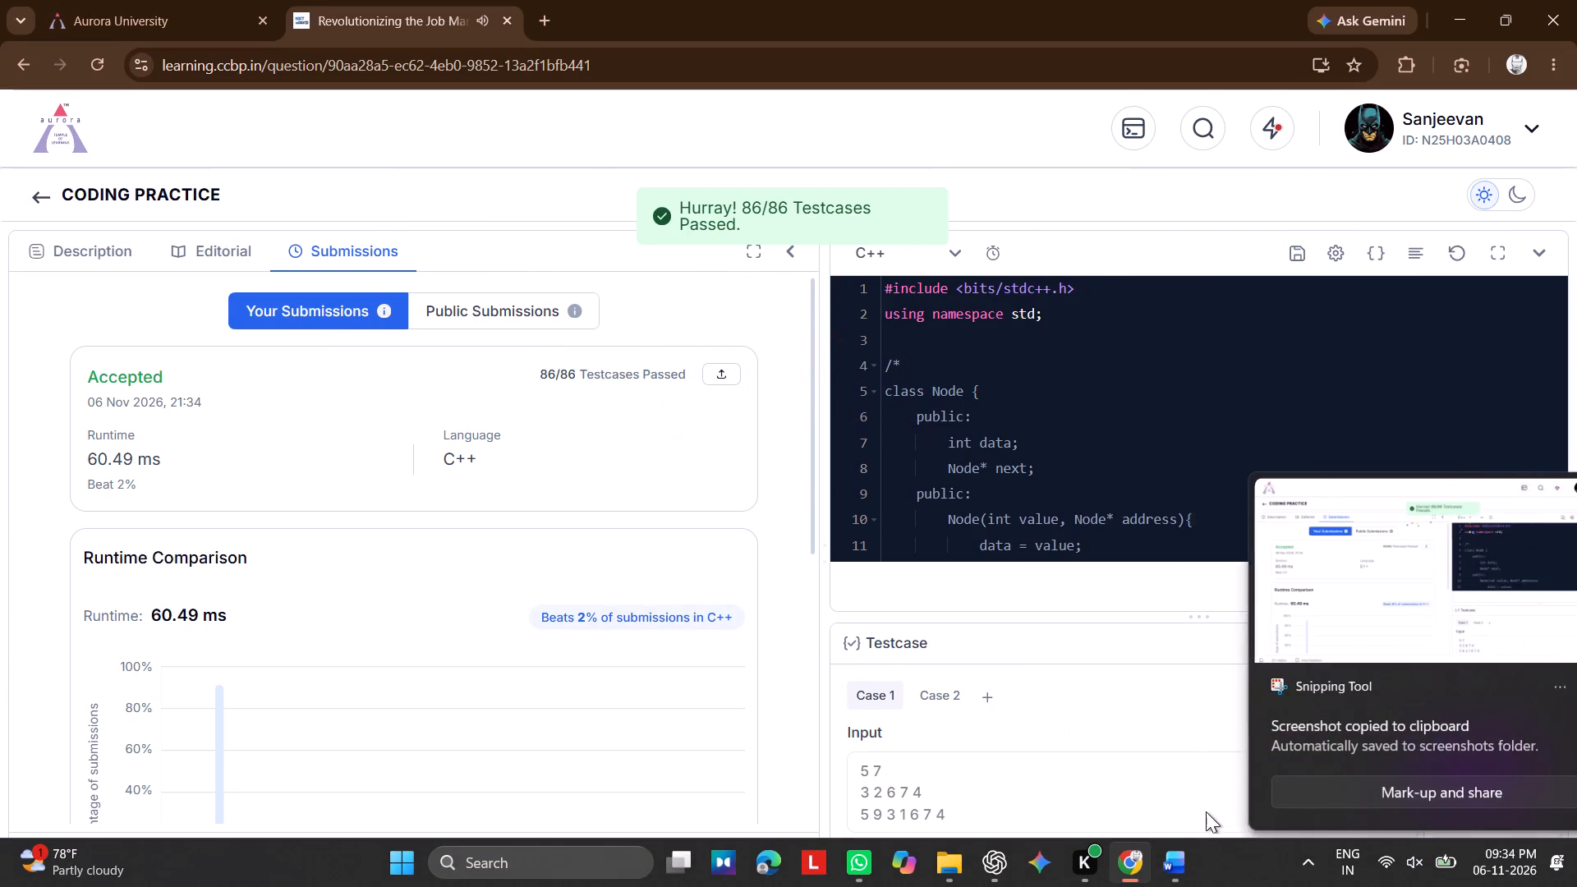
click(1165, 859)
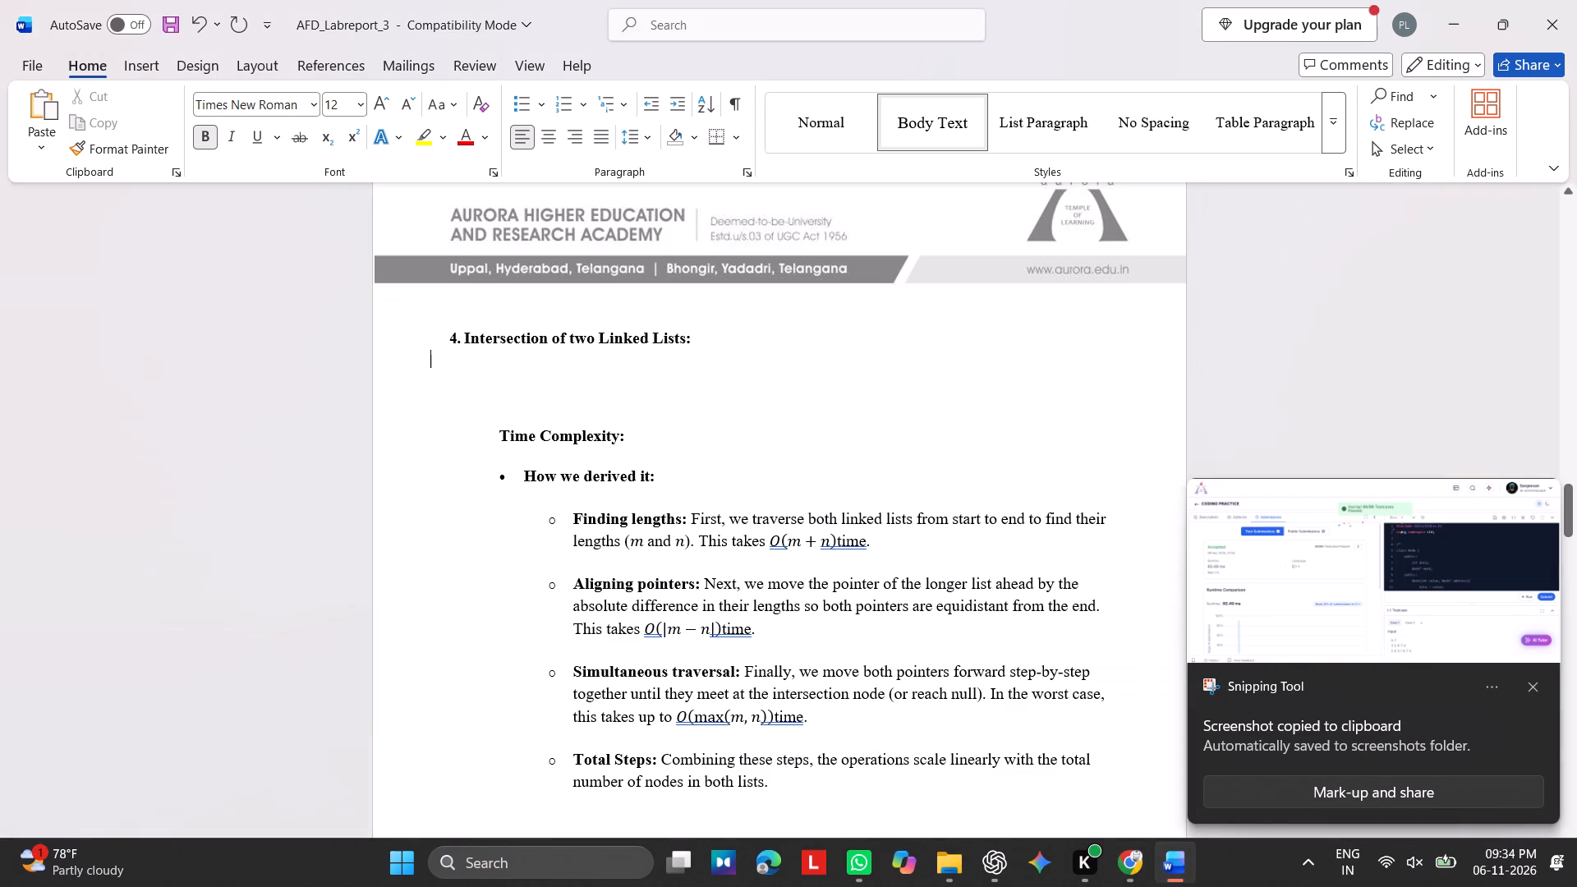
key(ctrl+v)
Cut problem 4's complexity analysis, from the Time Complexity heading to the Final Space Complexity line.
scroll(591, 494, down, 1)
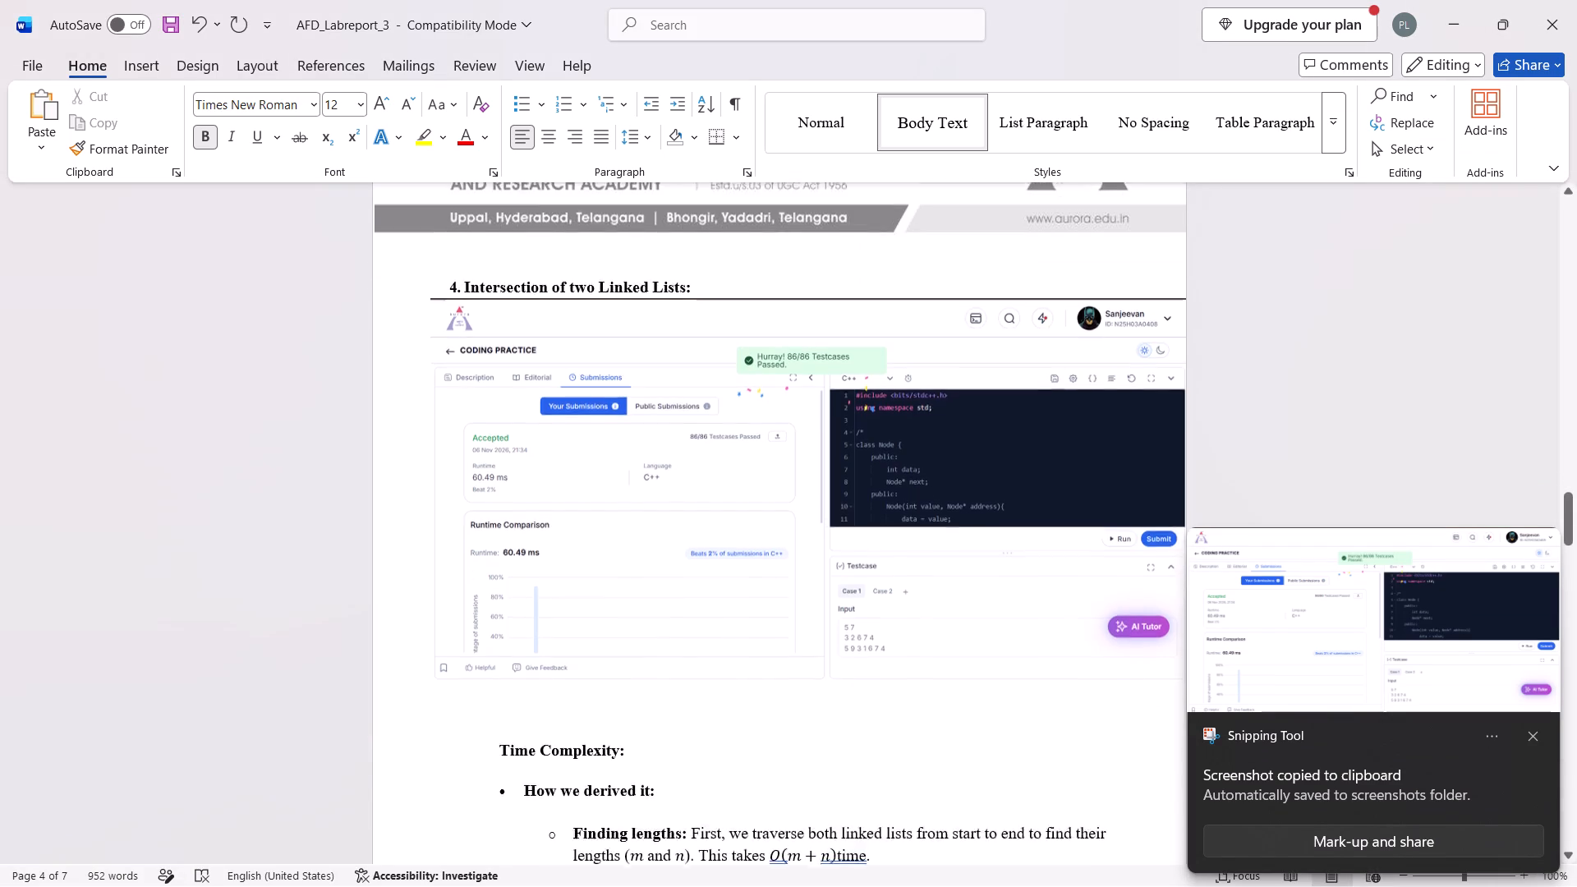
scroll(591, 494, down, 1)
drag(490, 367, 663, 586)
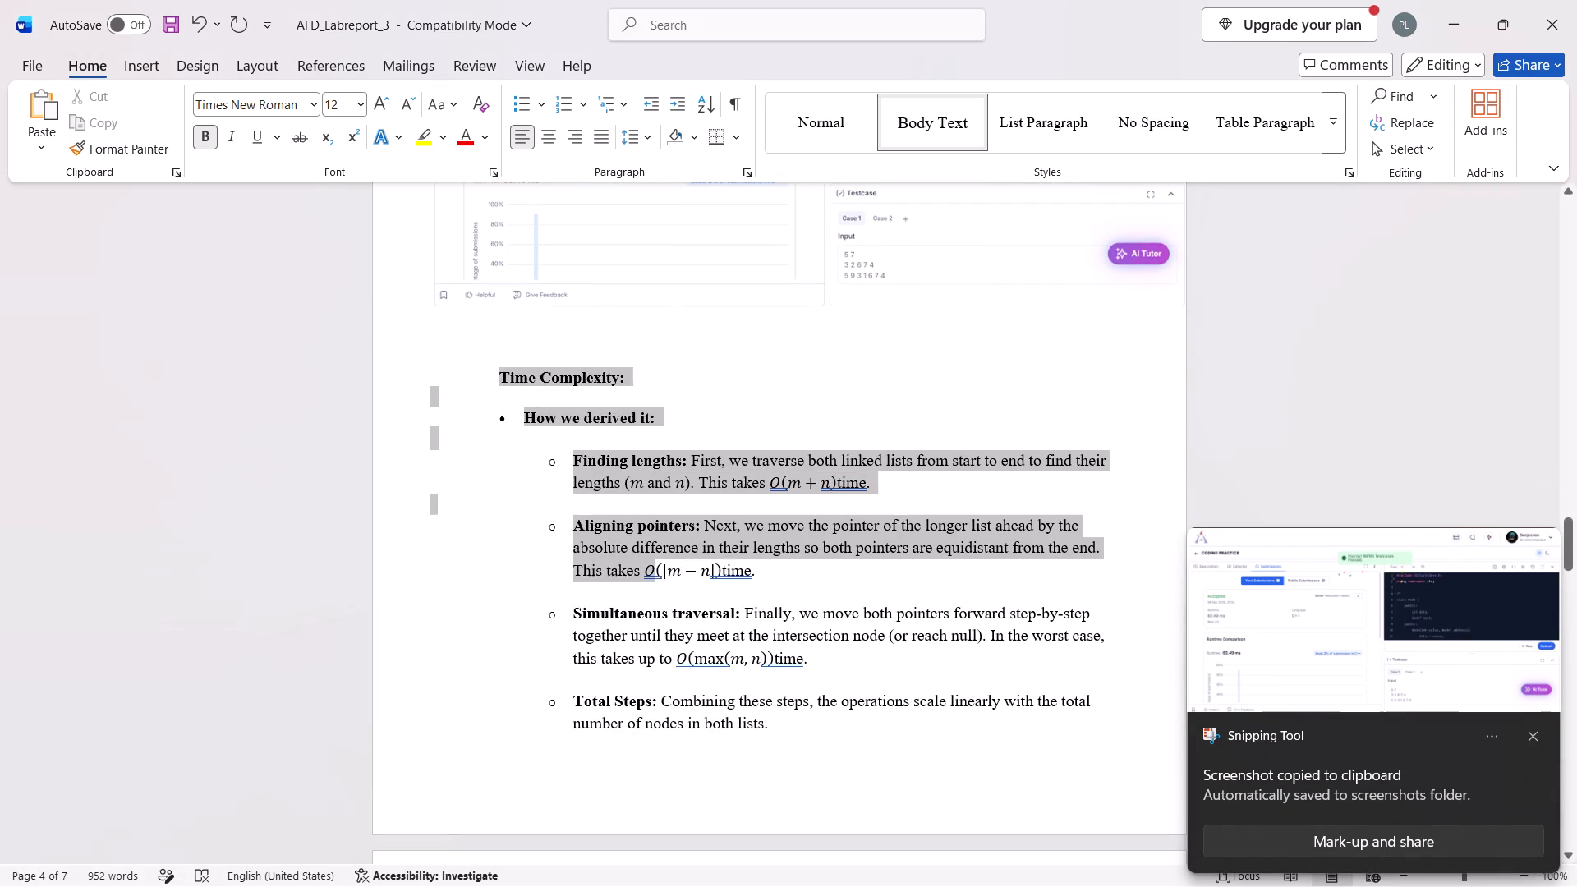
drag(663, 586, 747, 876)
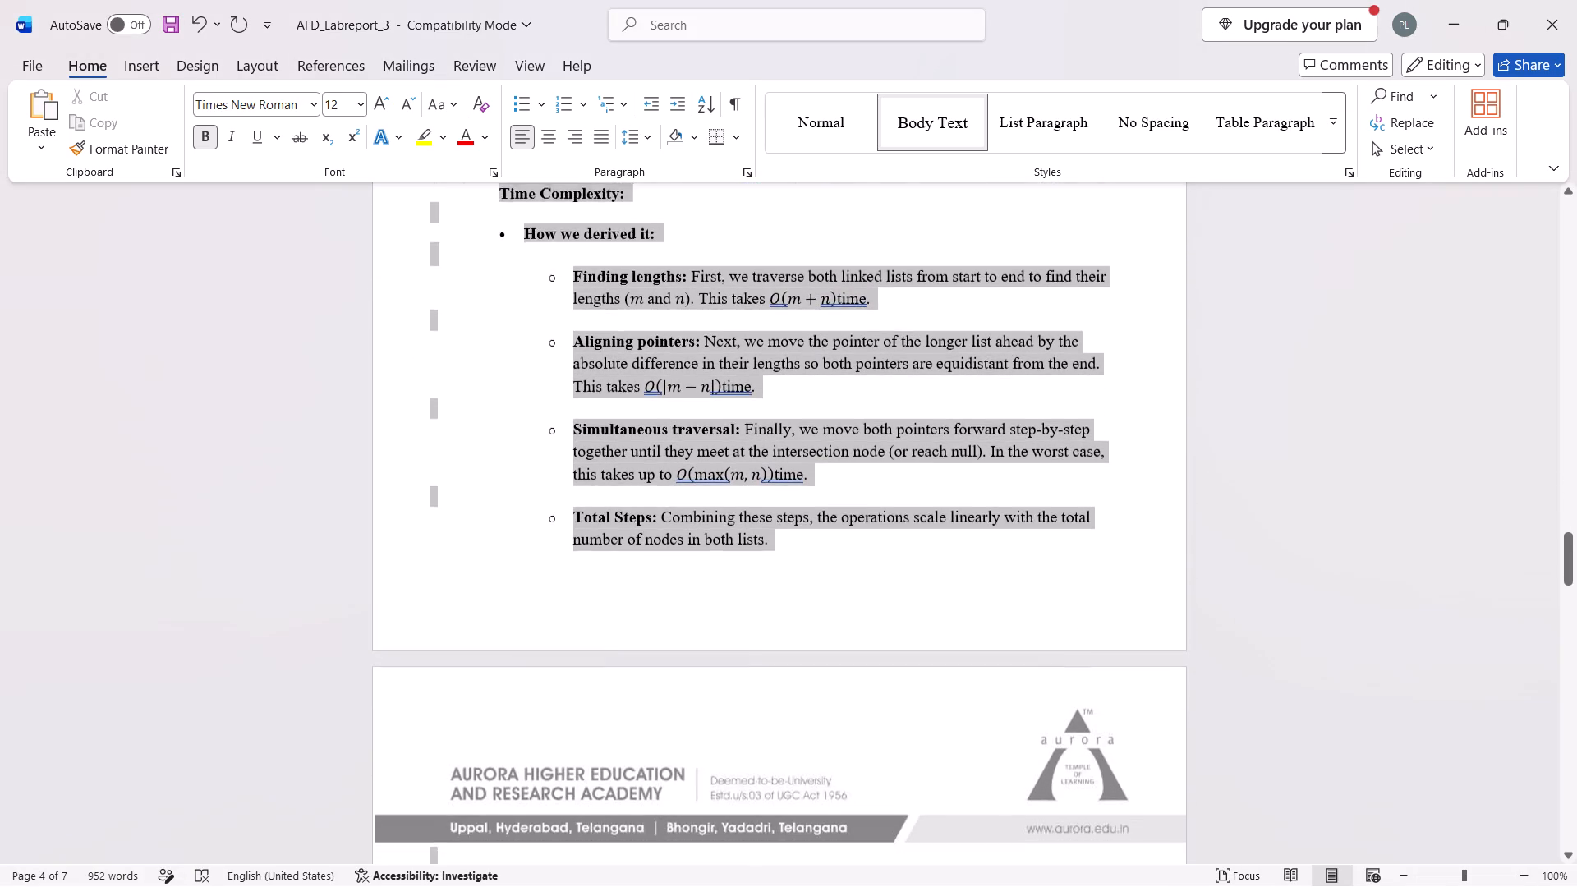
drag(747, 876, 747, 873)
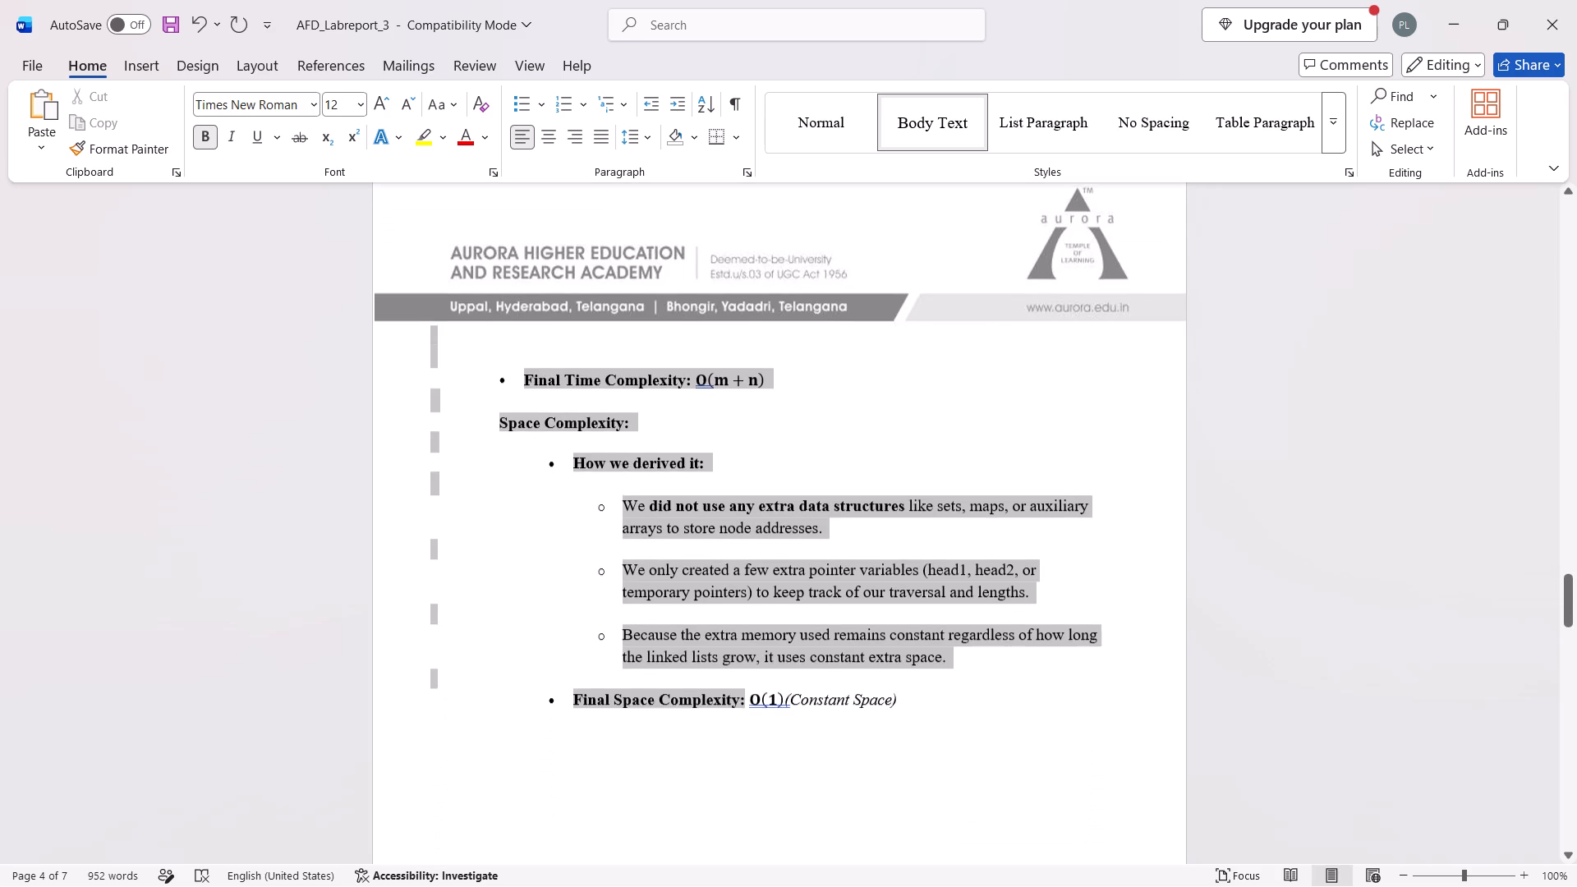
drag(747, 873, 956, 666)
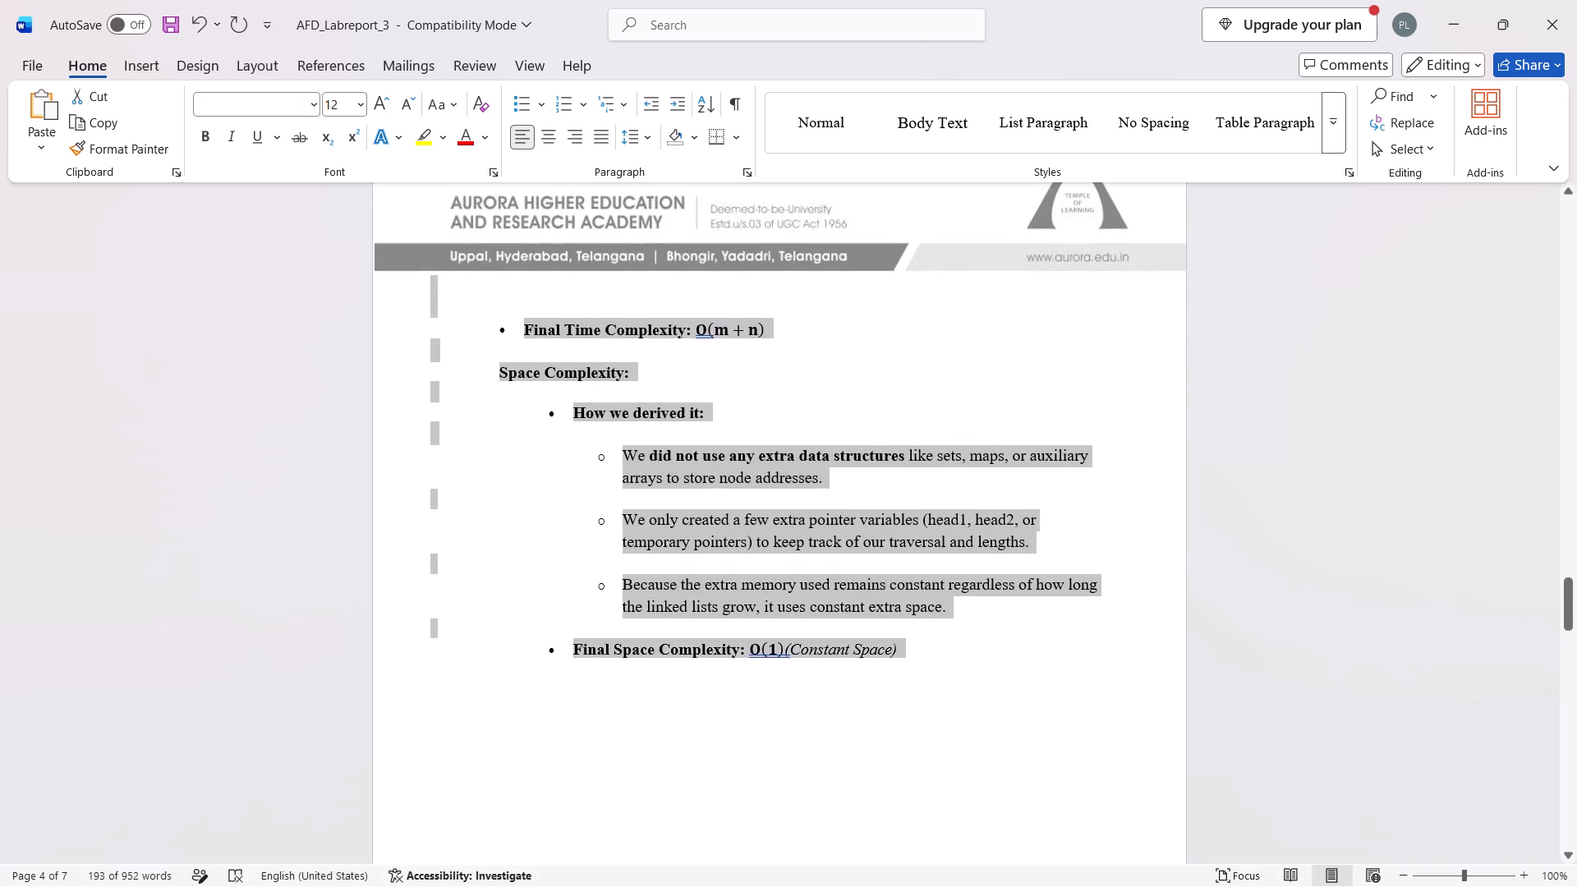
key(ctrl+x)
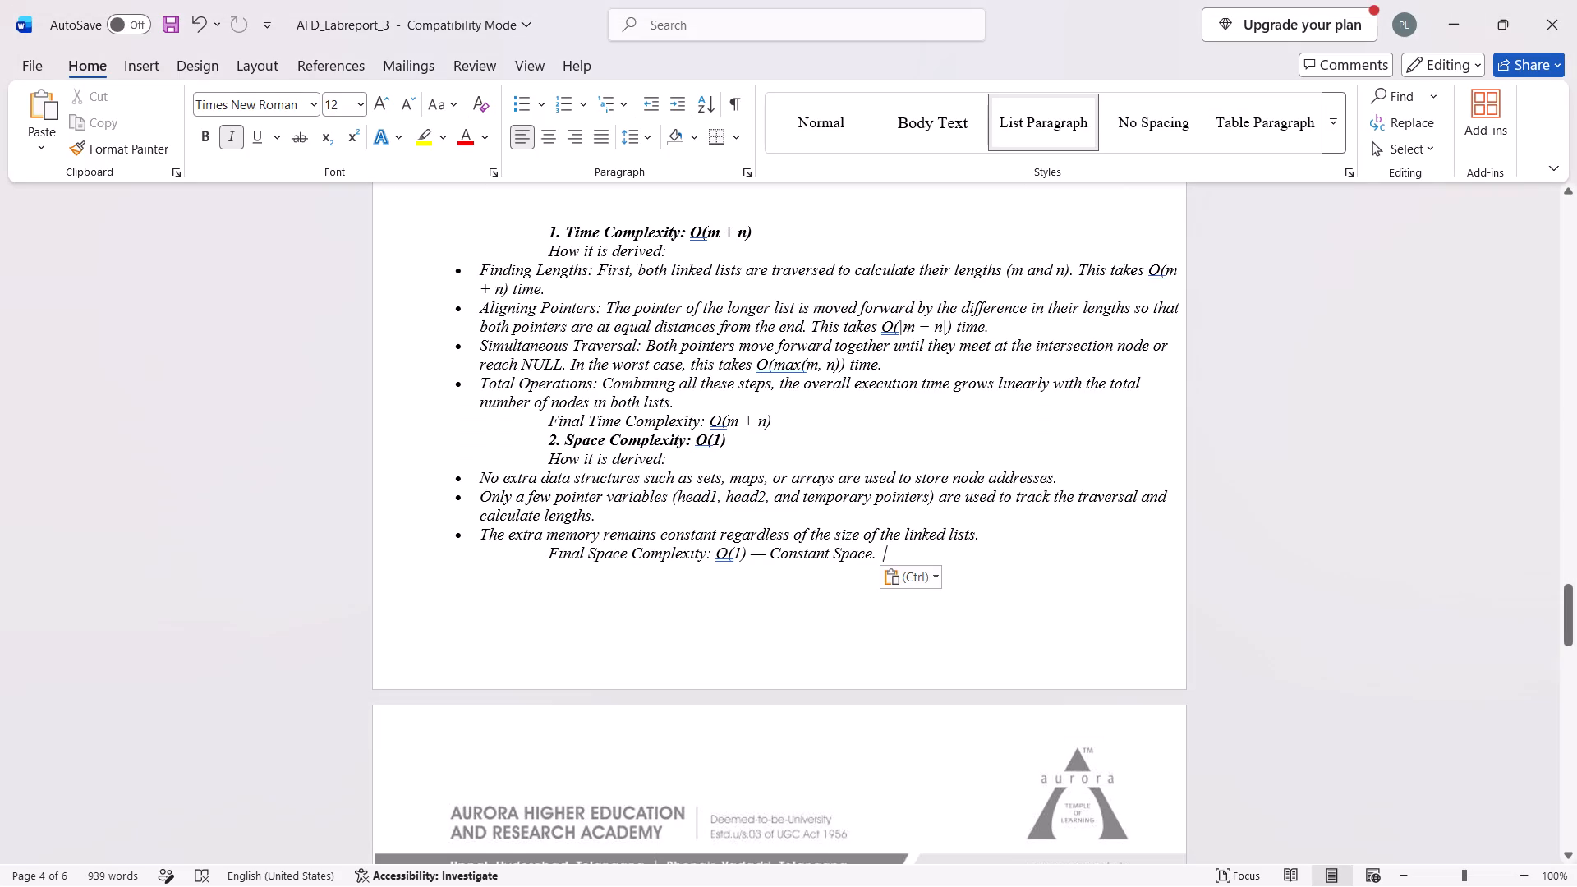
Remove the italics from the whole pasted complexity analysis of problem 4.
drag(892, 558, 524, 215)
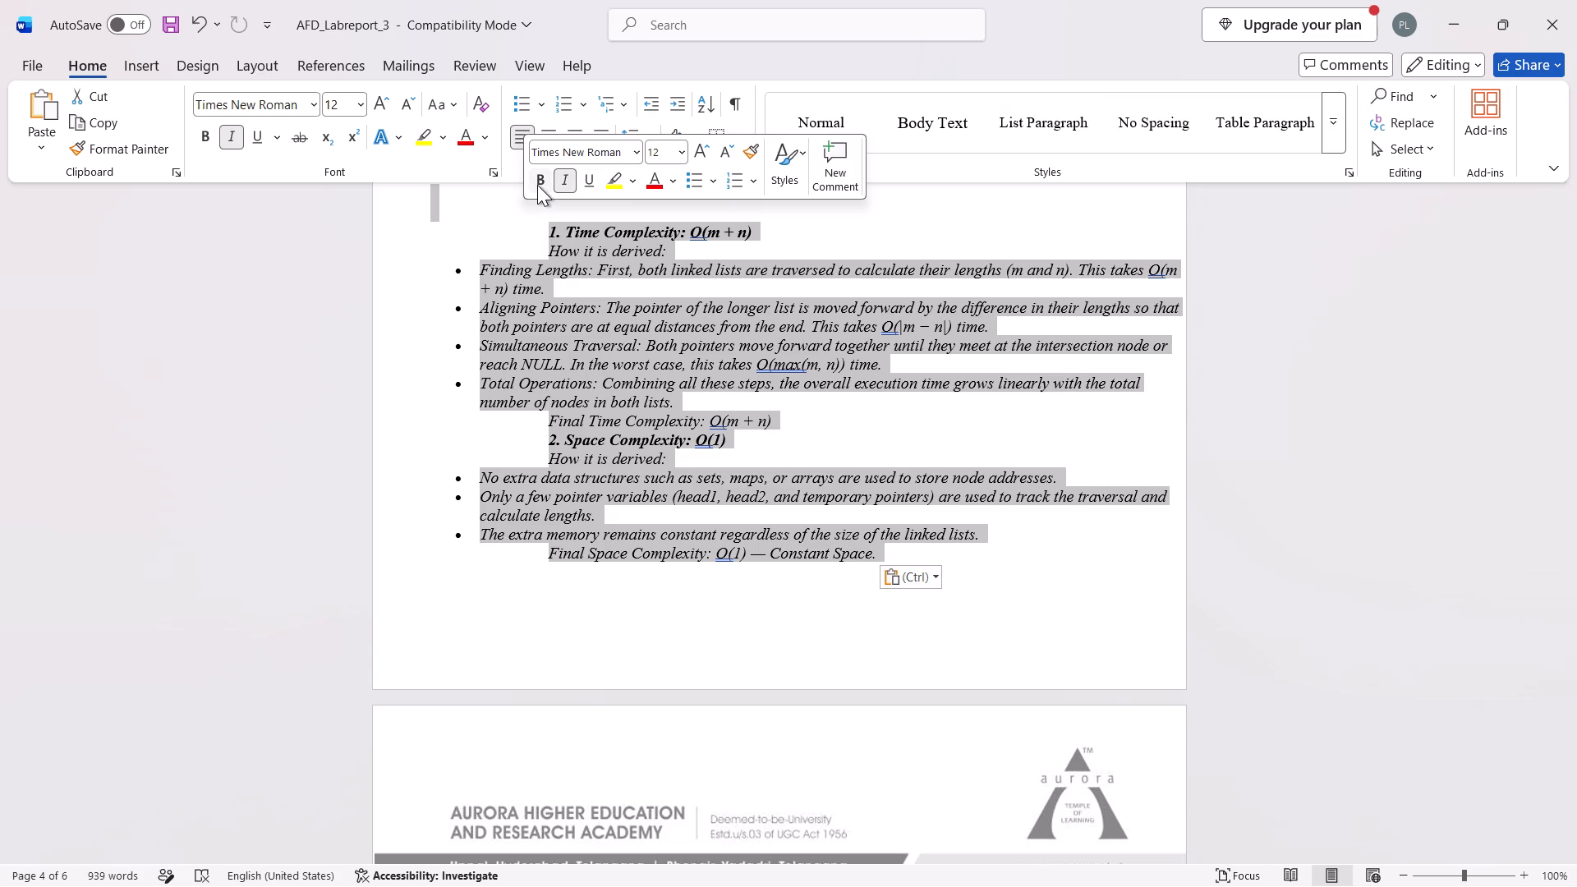
click(563, 182)
click(595, 287)
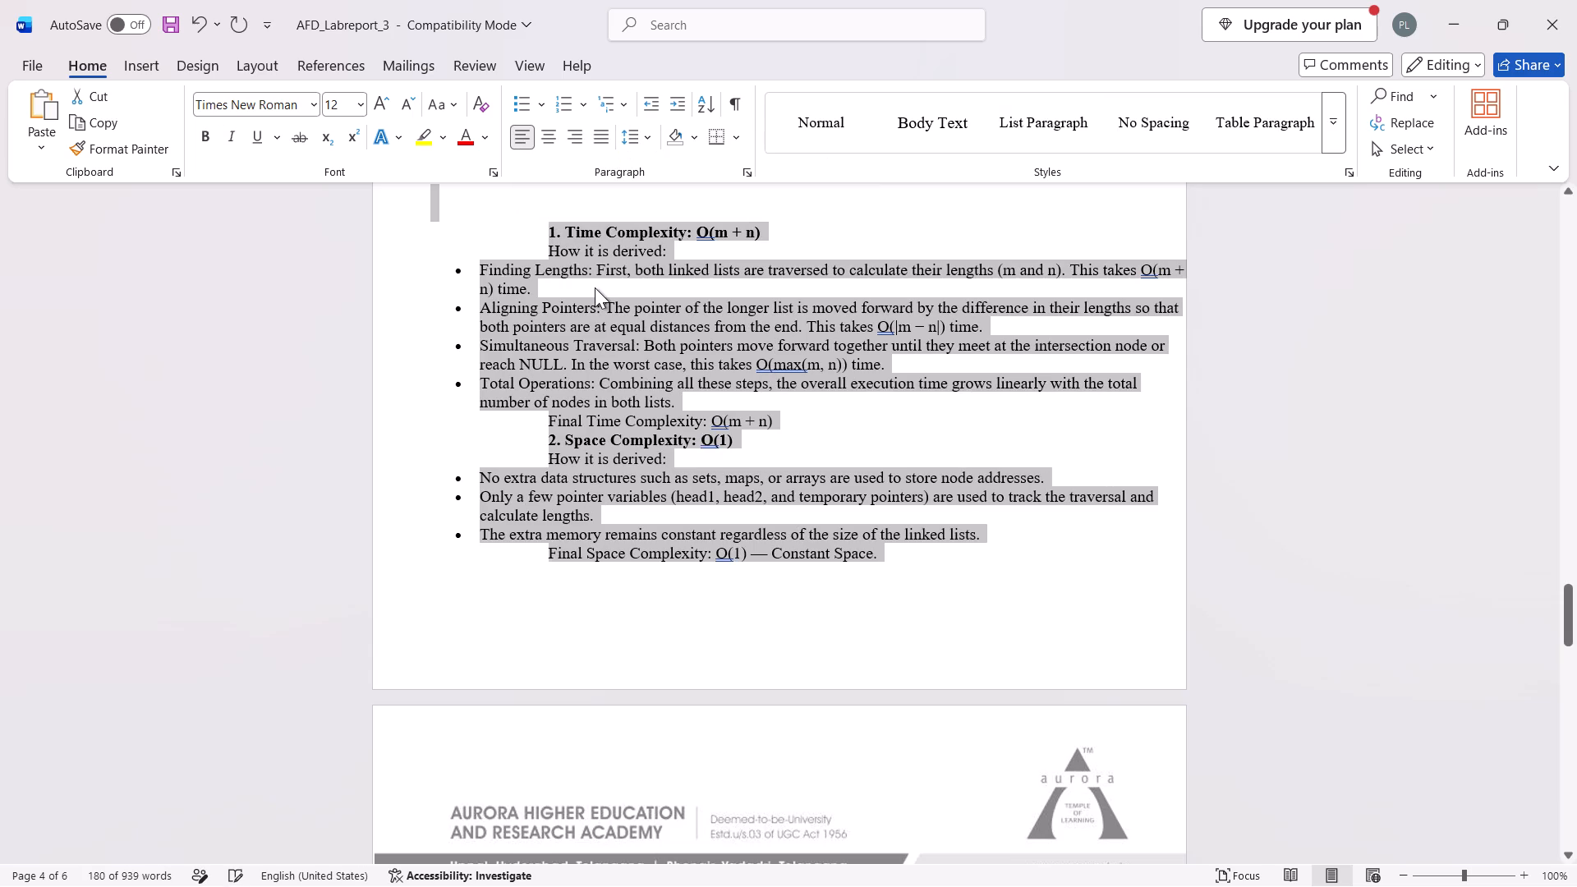
Apply automatic numbering to problem 4's whole complexity analysis, from the Time Complexity heading to the Final Space Complexity line.
scroll(729, 195, up, 1)
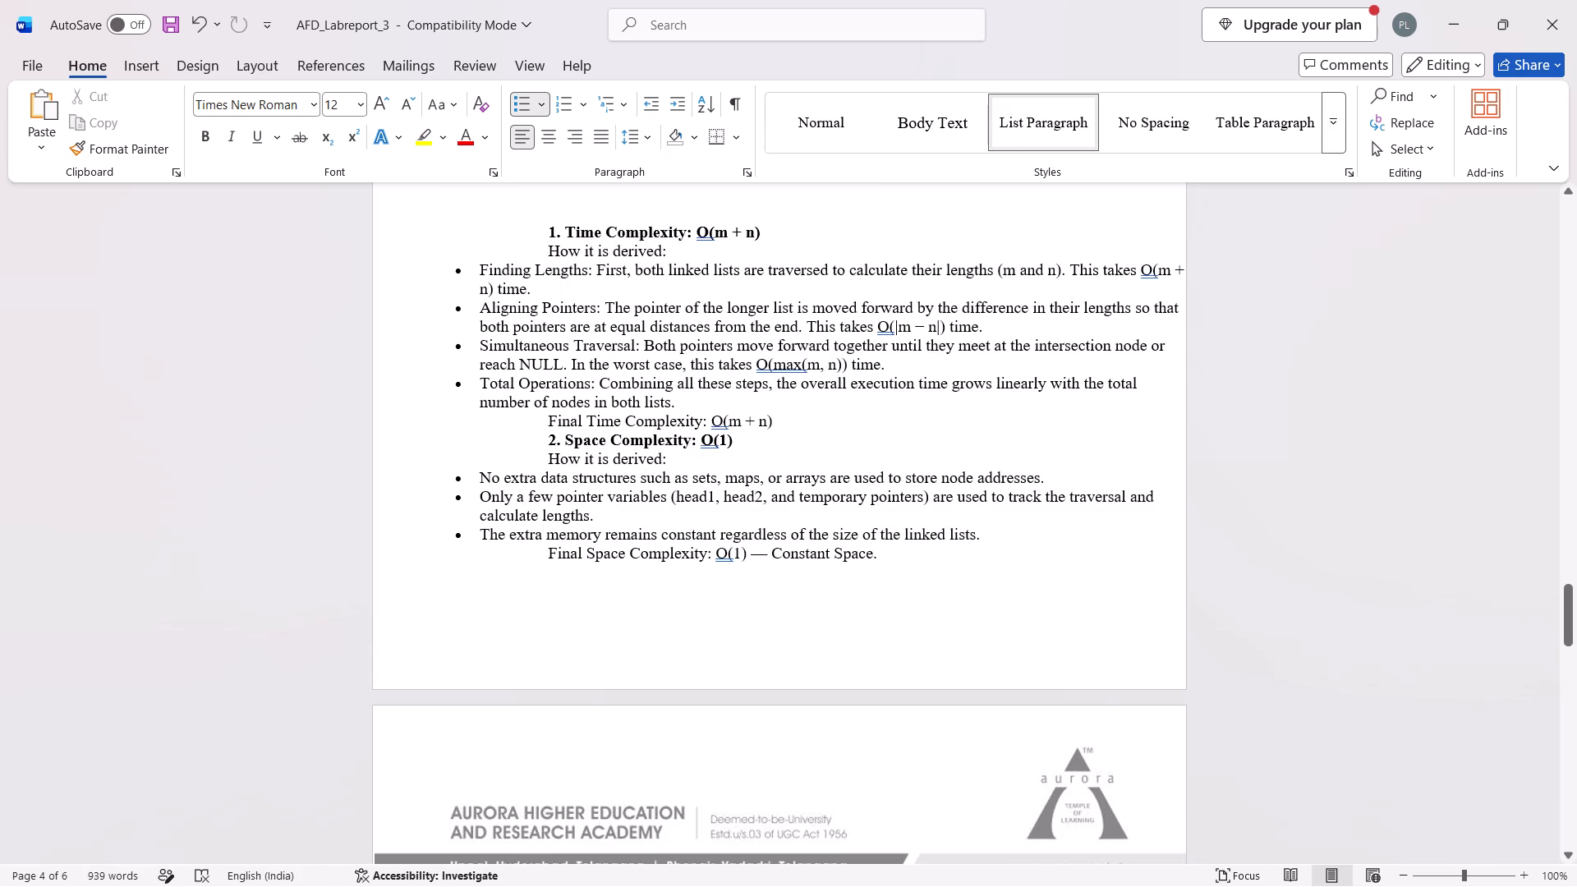
scroll(729, 195, up, 1)
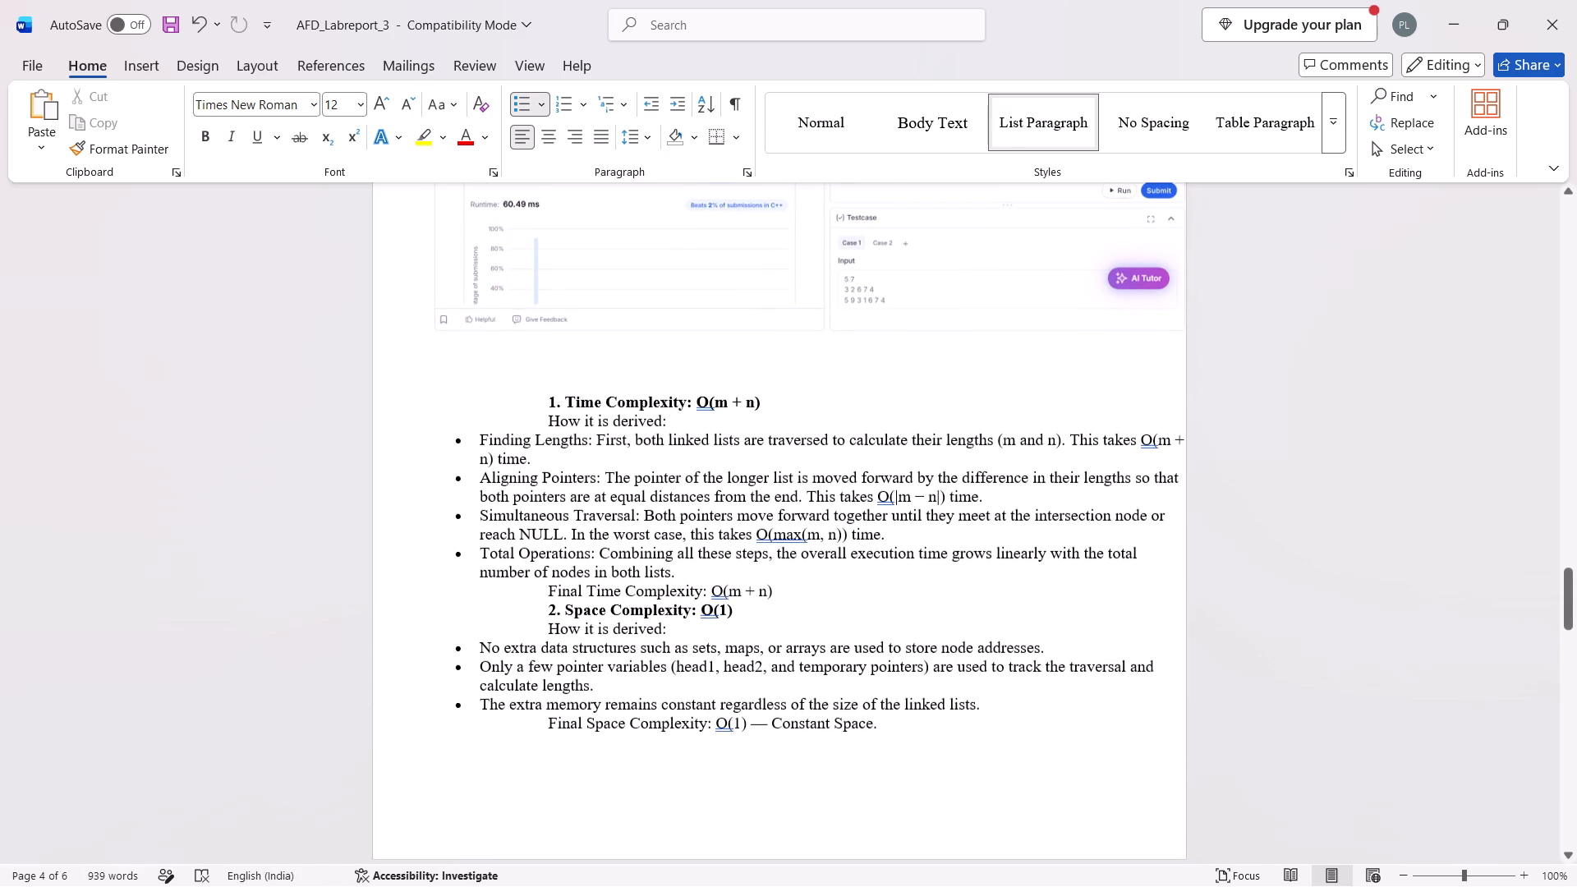
click(545, 406)
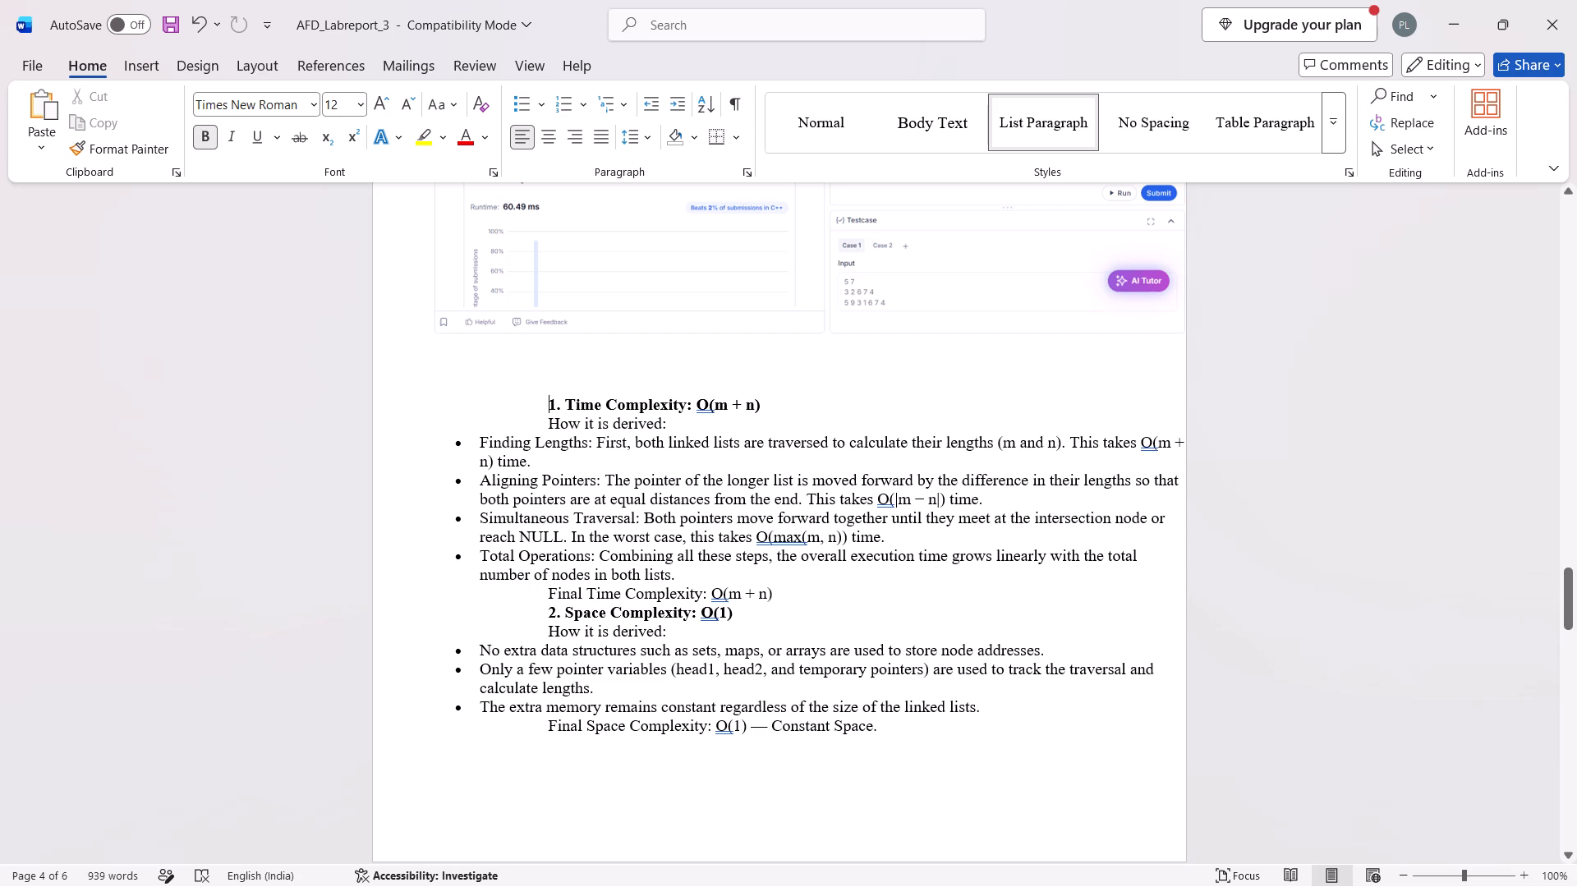
drag(545, 406, 734, 548)
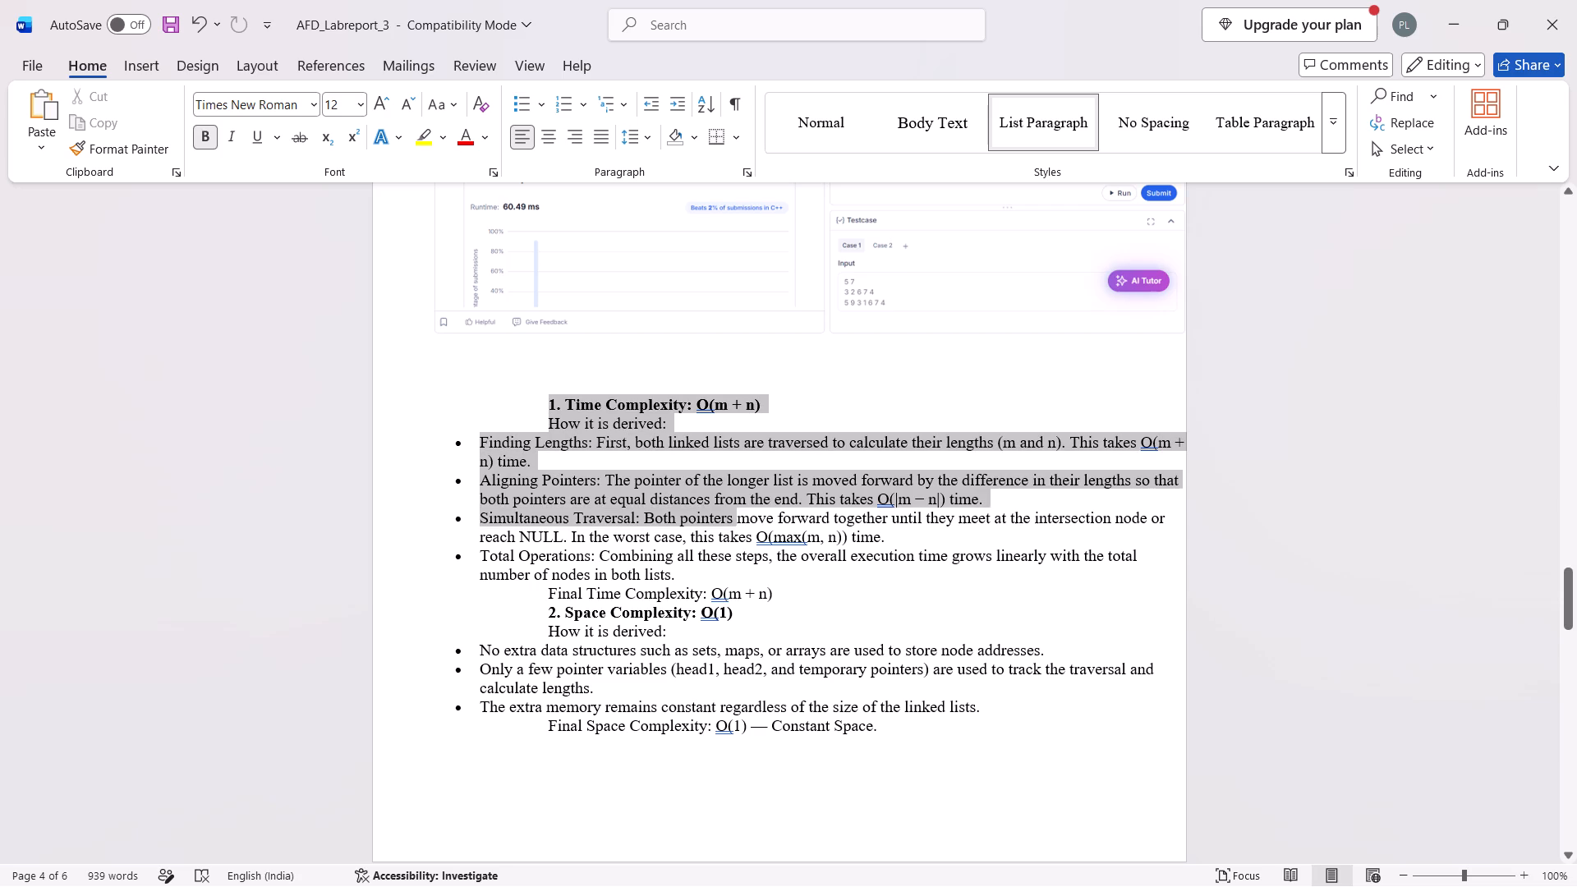
drag(734, 548, 910, 740)
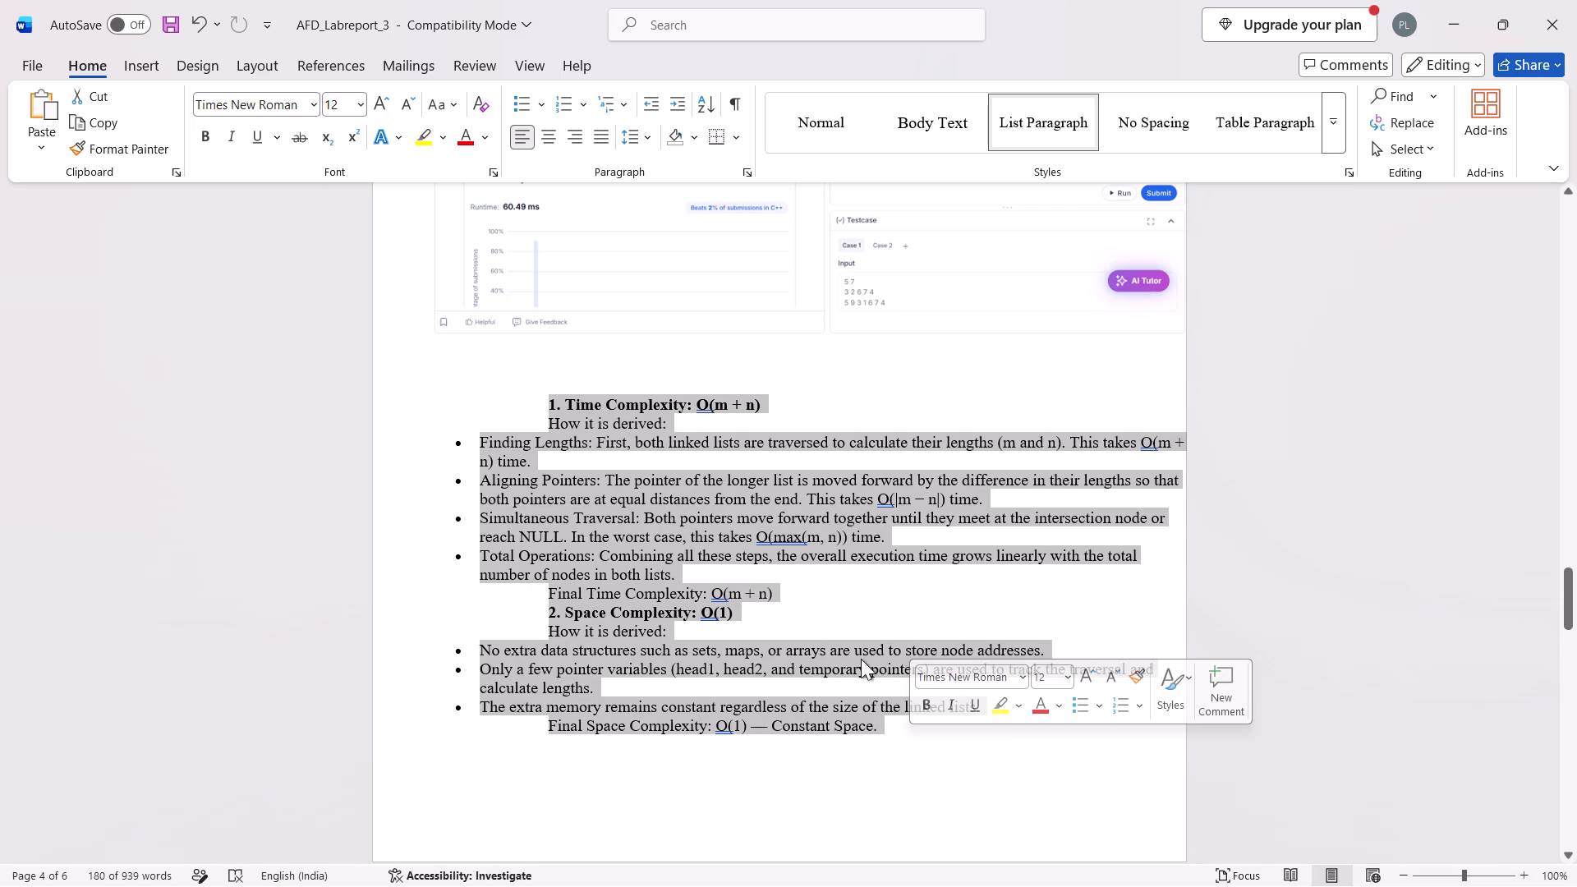
click(568, 108)
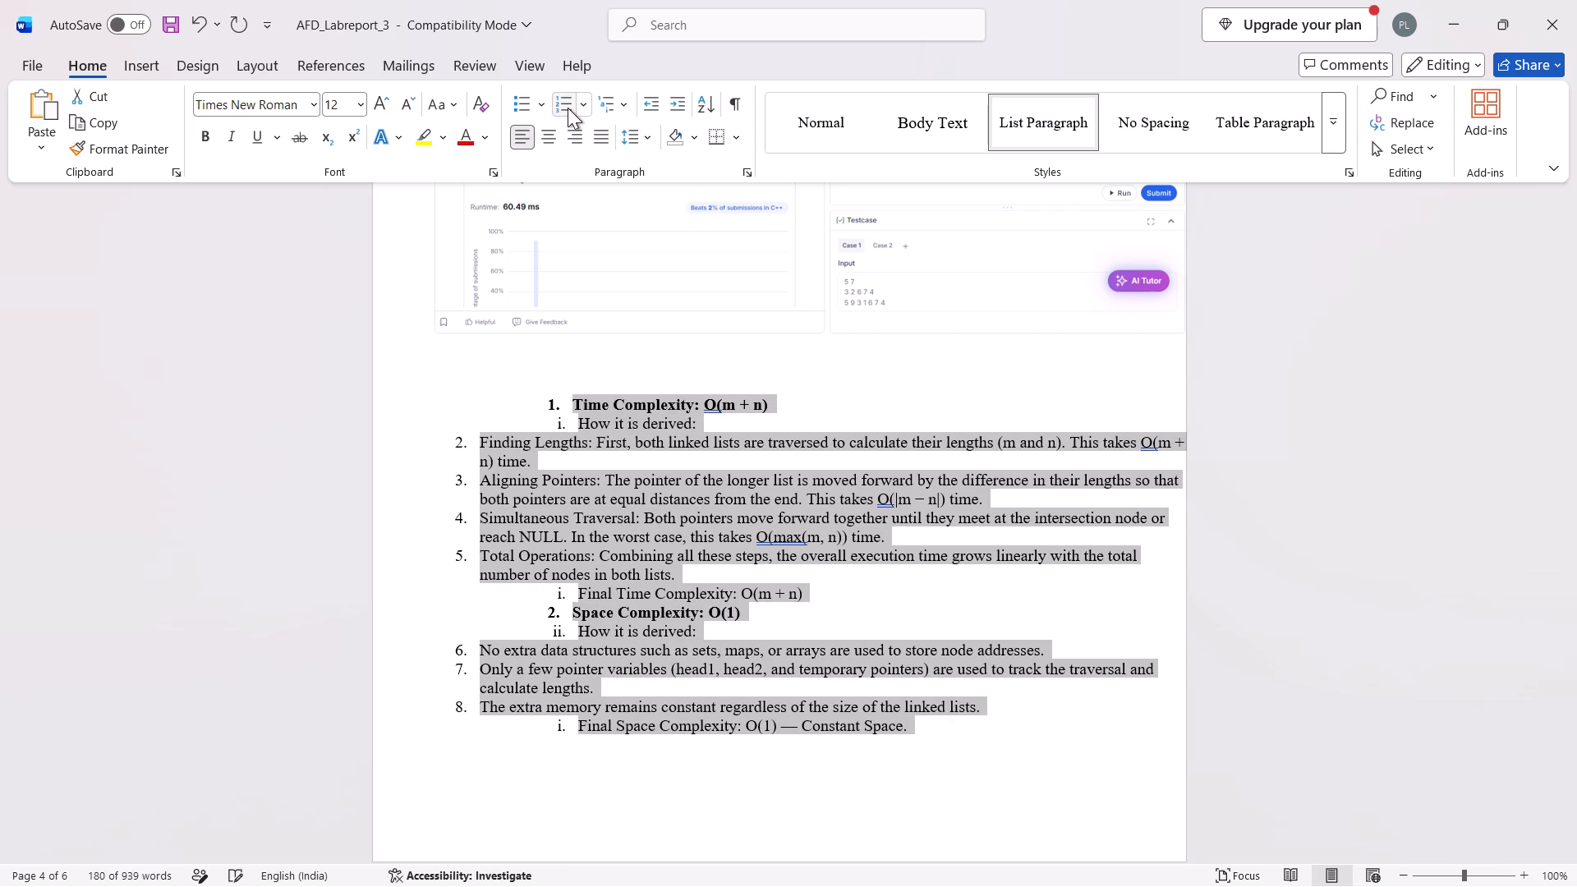
Shift the numbered Time Complexity and Space Complexity headings of problem 4 outward to near the page's left text margin.
click(579, 407)
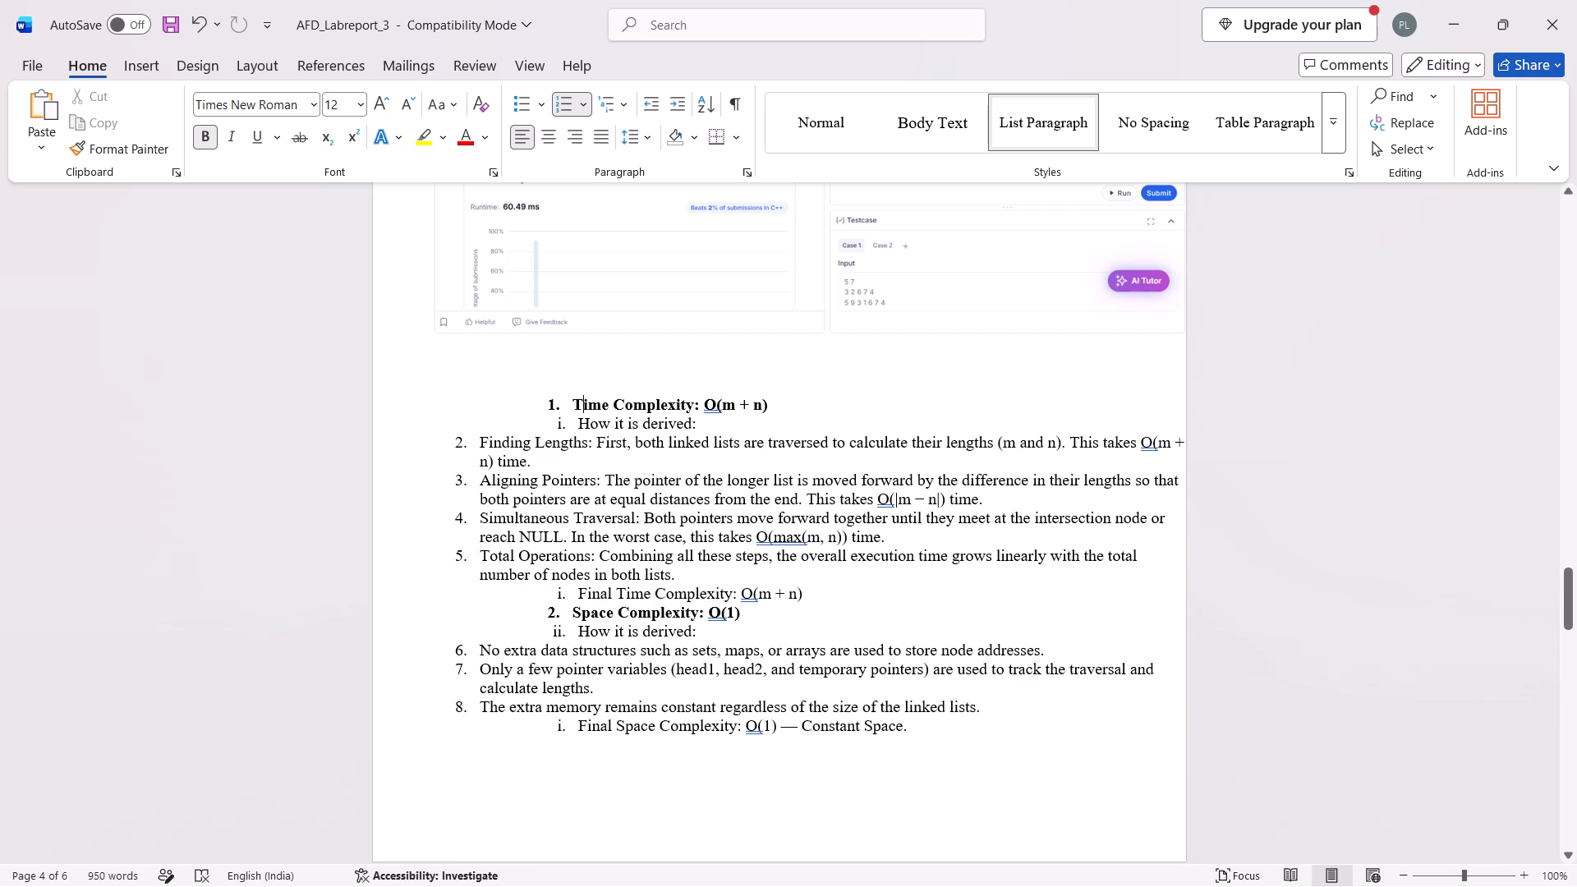
drag(554, 402, 510, 398)
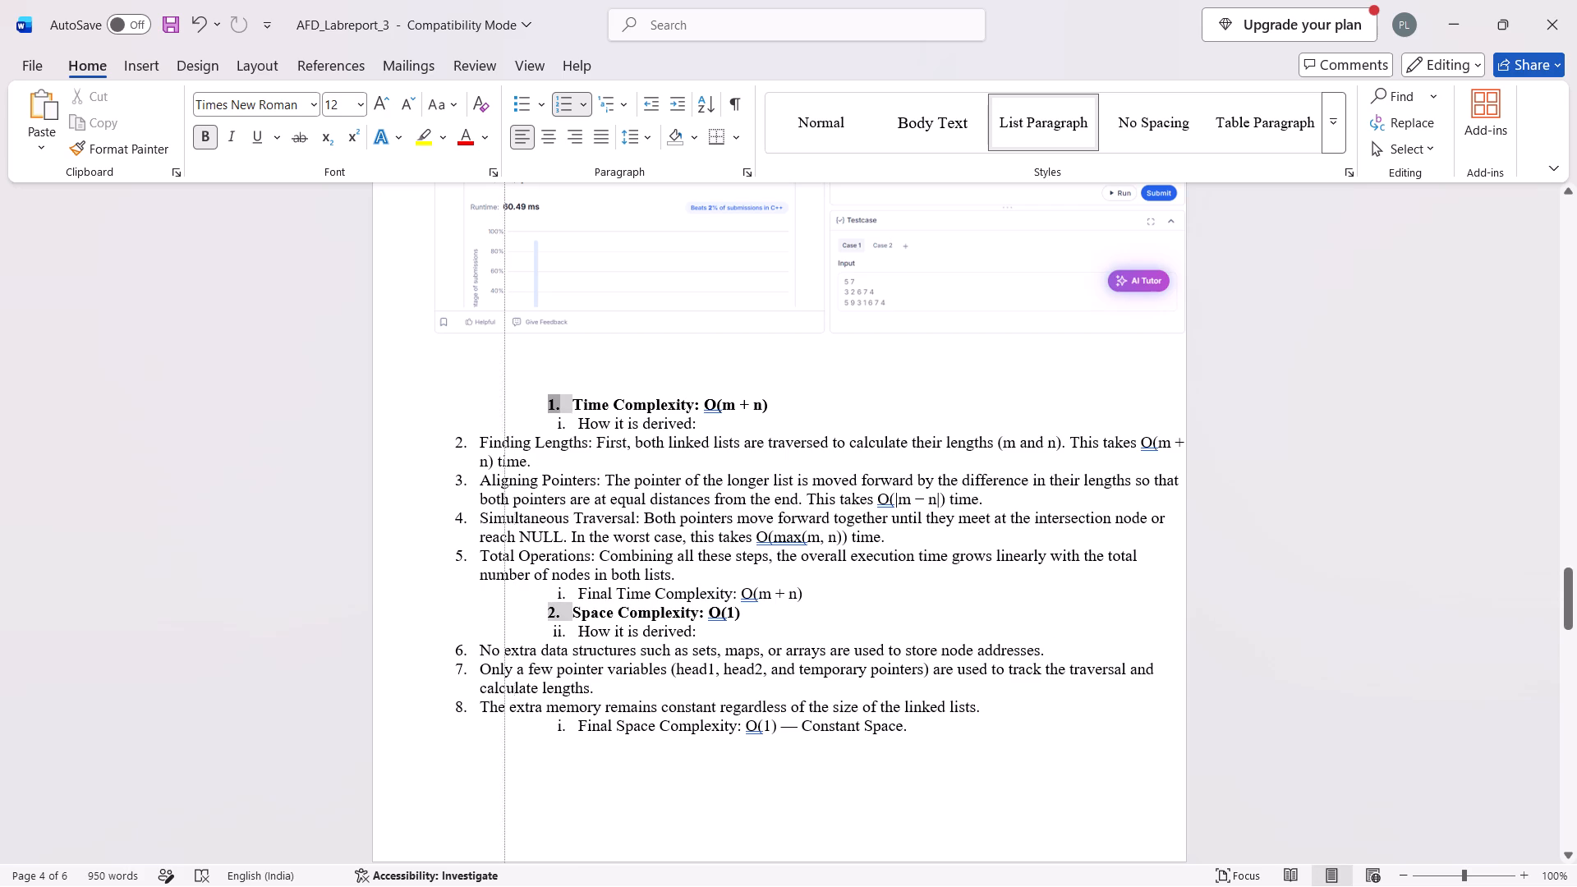
drag(510, 398, 446, 395)
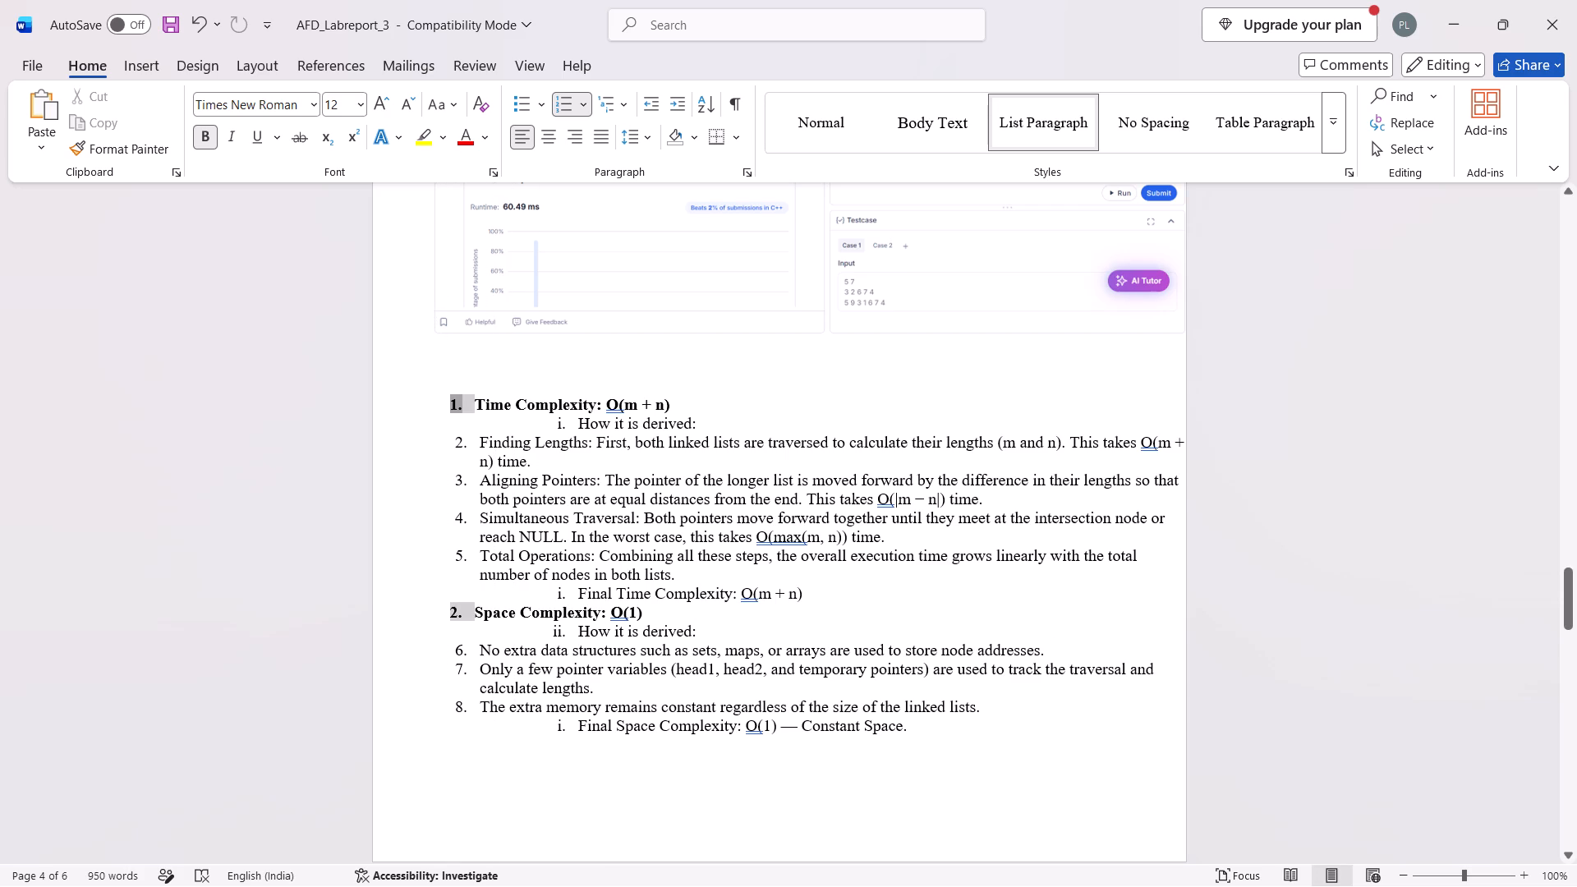
Change the numbered derivation points under both the Time Complexity and Space Complexity headings of problem 4 into bullet points.
click(466, 446)
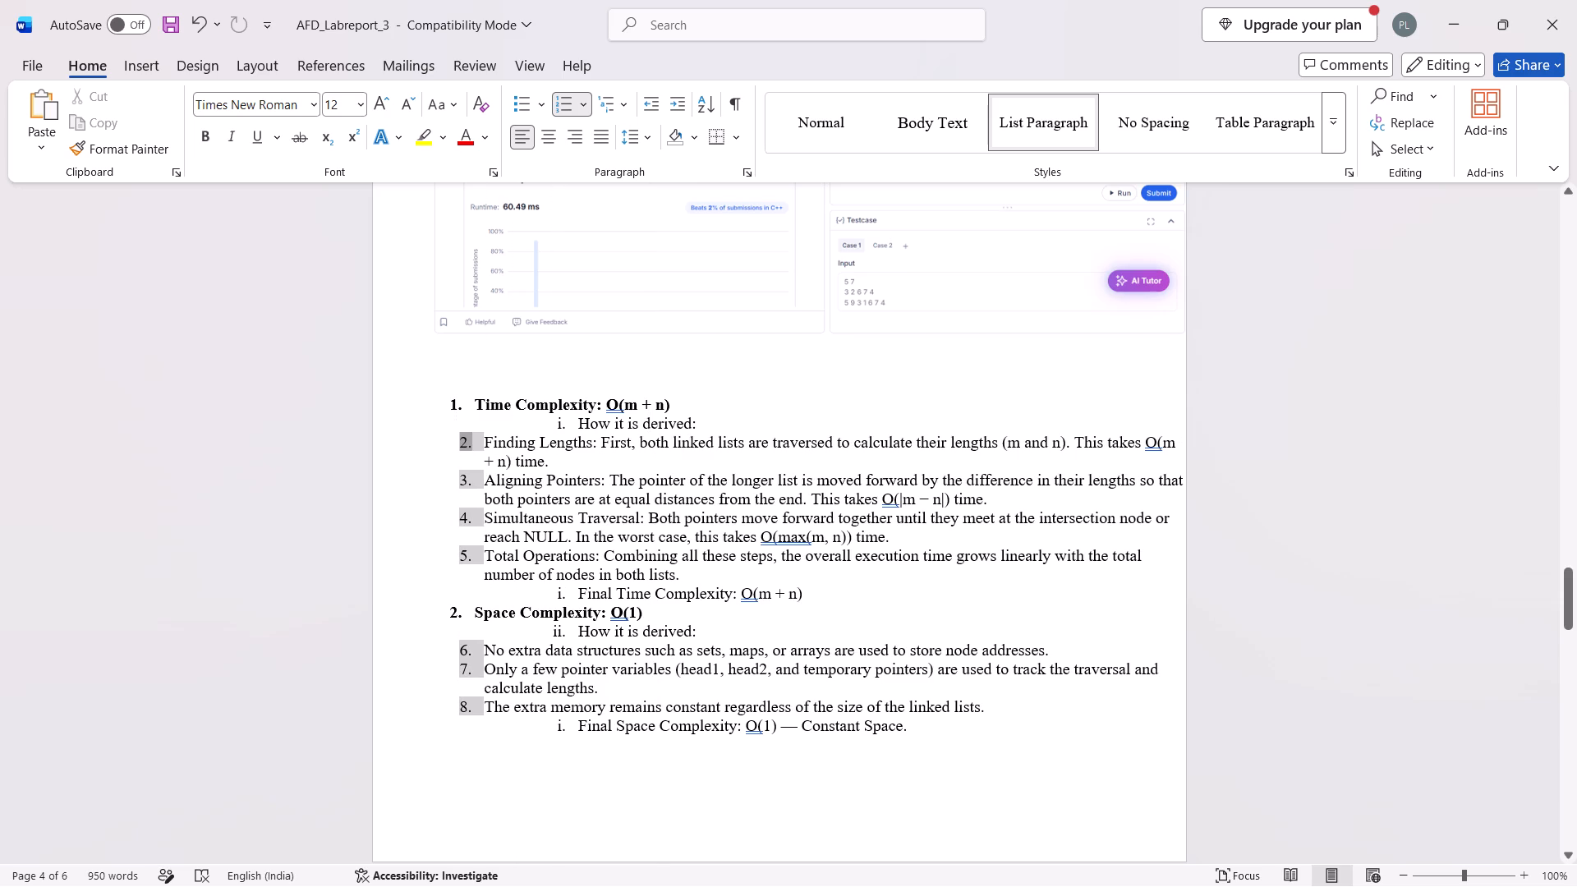
drag(475, 443, 826, 638)
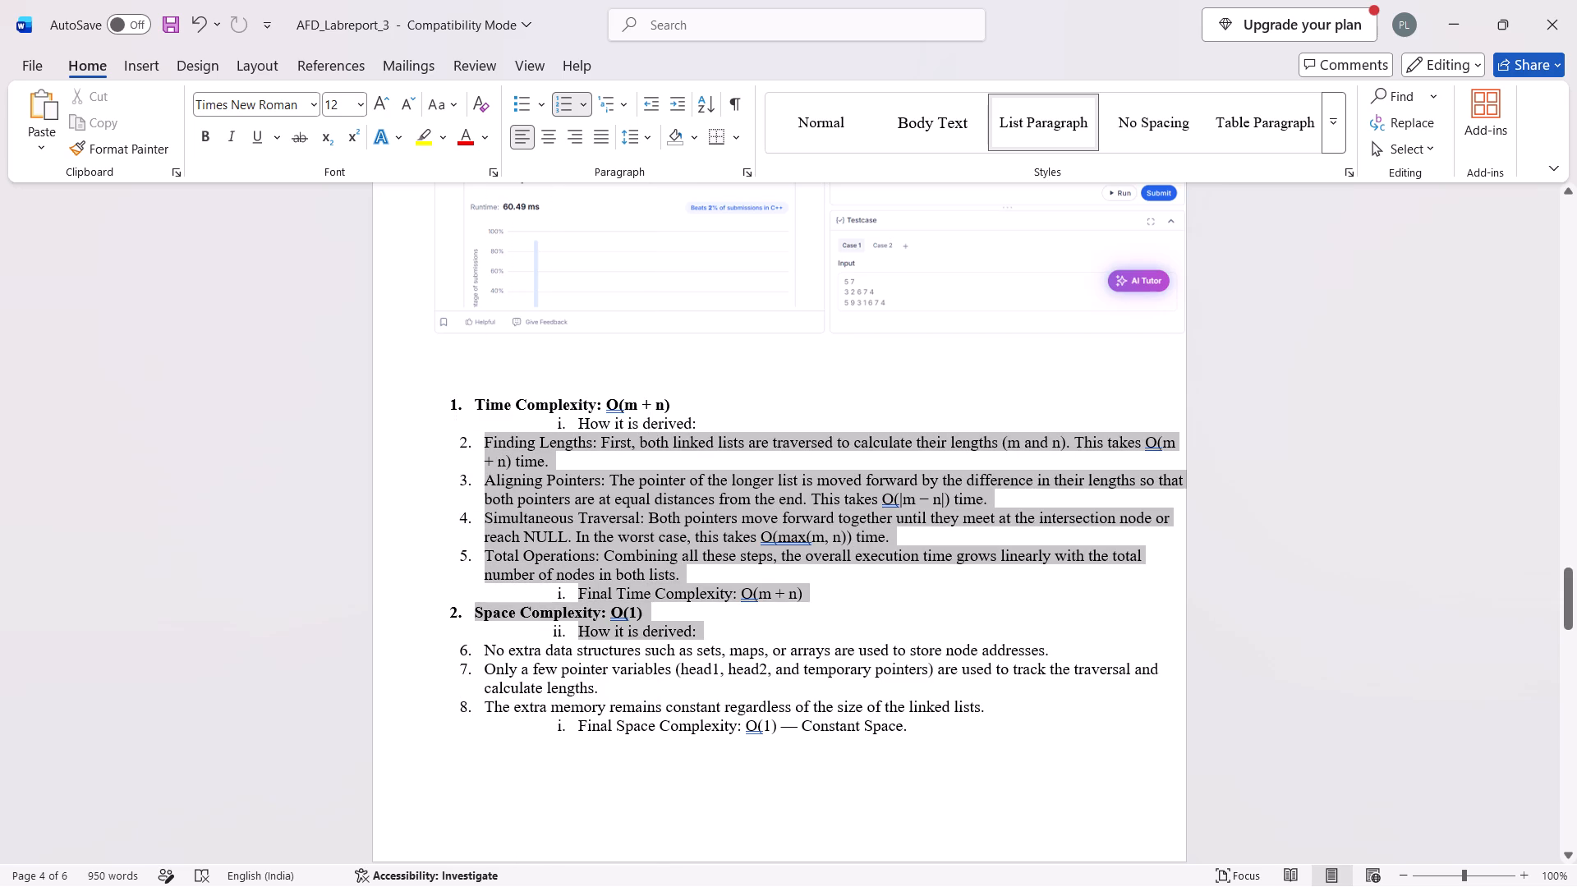
drag(826, 638, 807, 568)
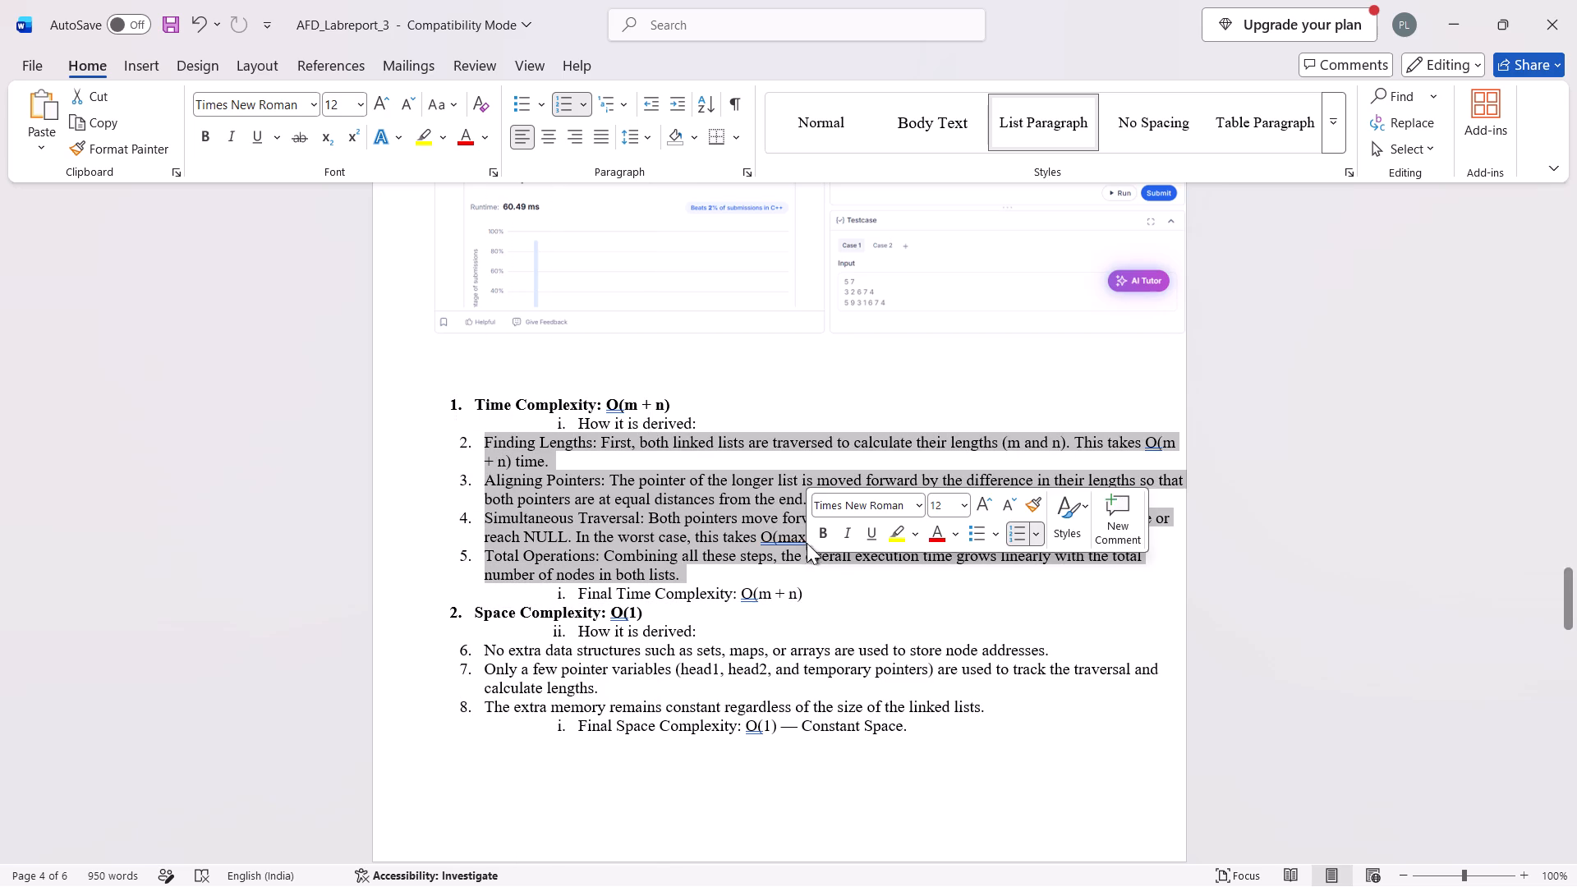
click(983, 531)
click(739, 649)
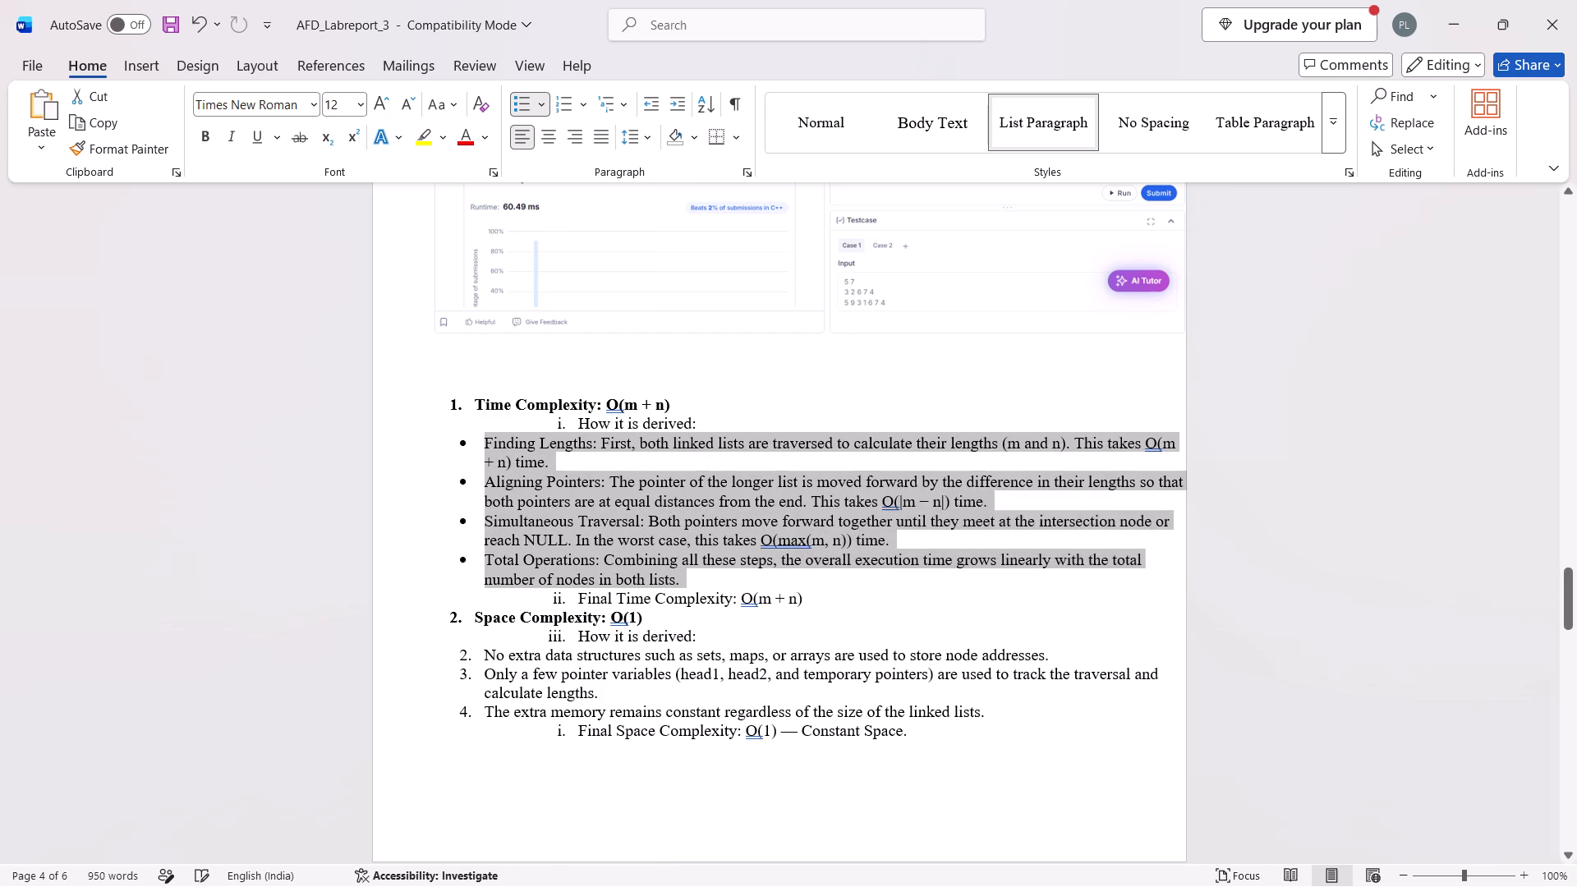
drag(478, 655, 1002, 712)
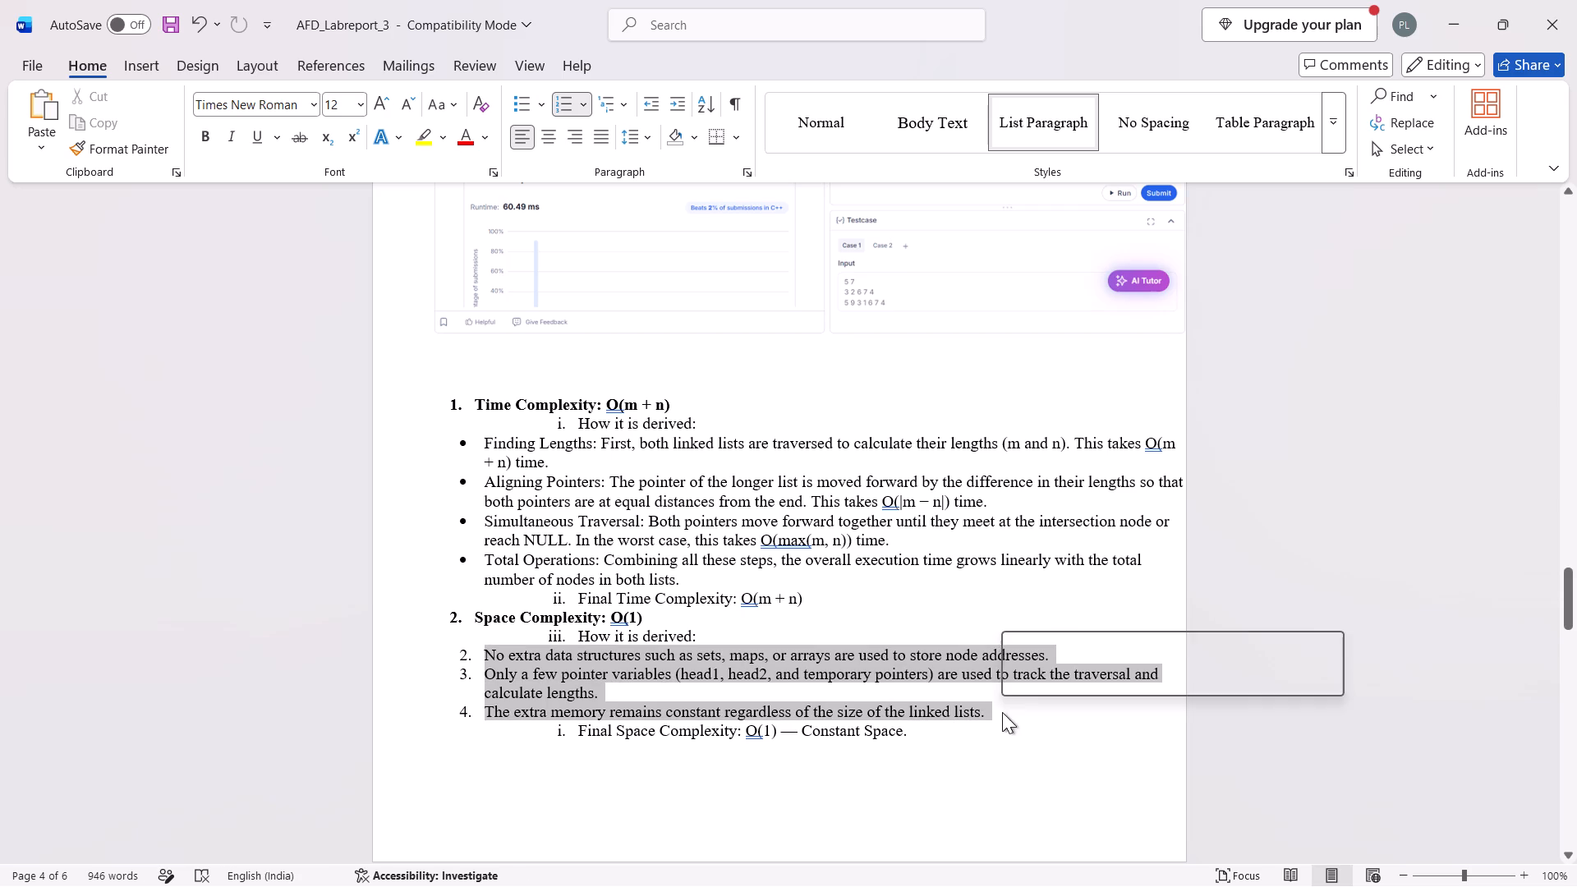
click(1169, 676)
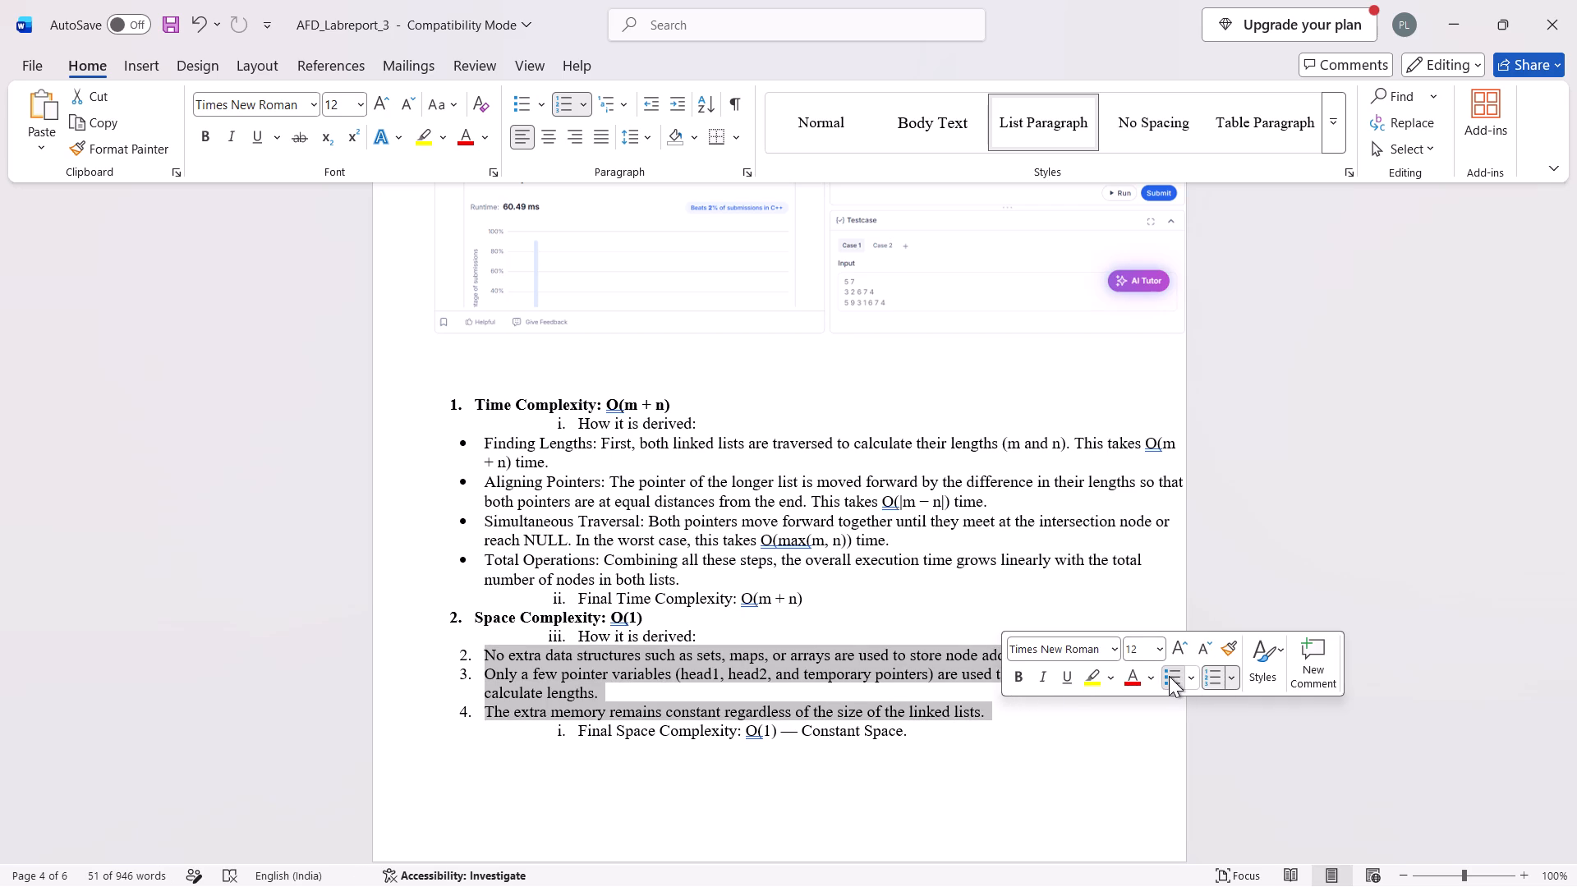
Remove the roman numeral from "How it is derived:" under Space Complexity and indent the line to align with the heading text.
click(605, 635)
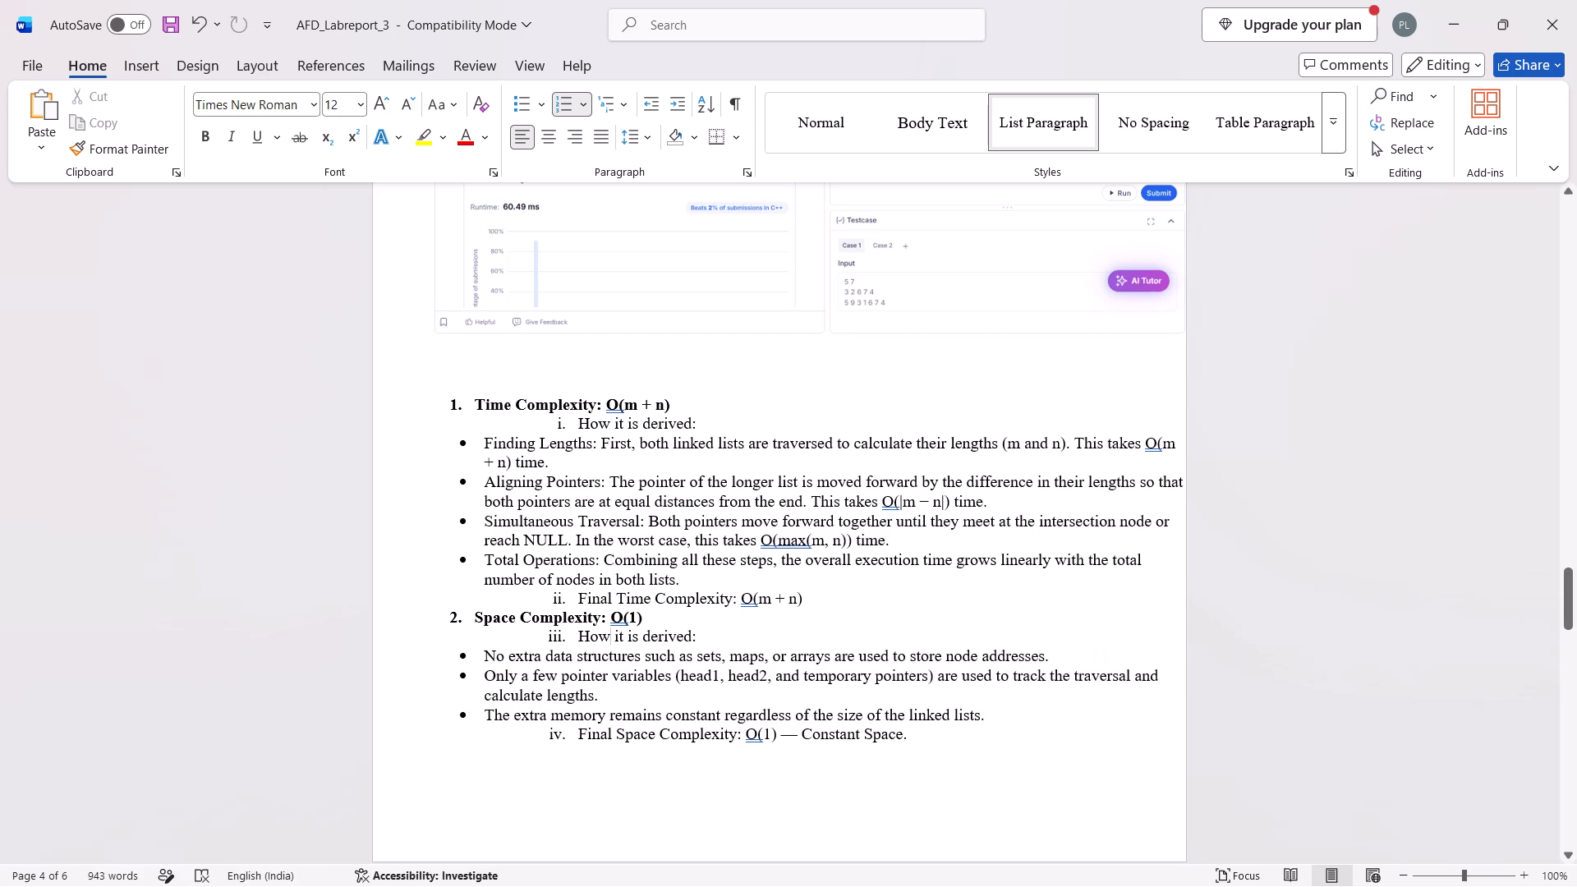
click(575, 632)
key(BackSpace)
key(BackSpace)
key(BackSpace)
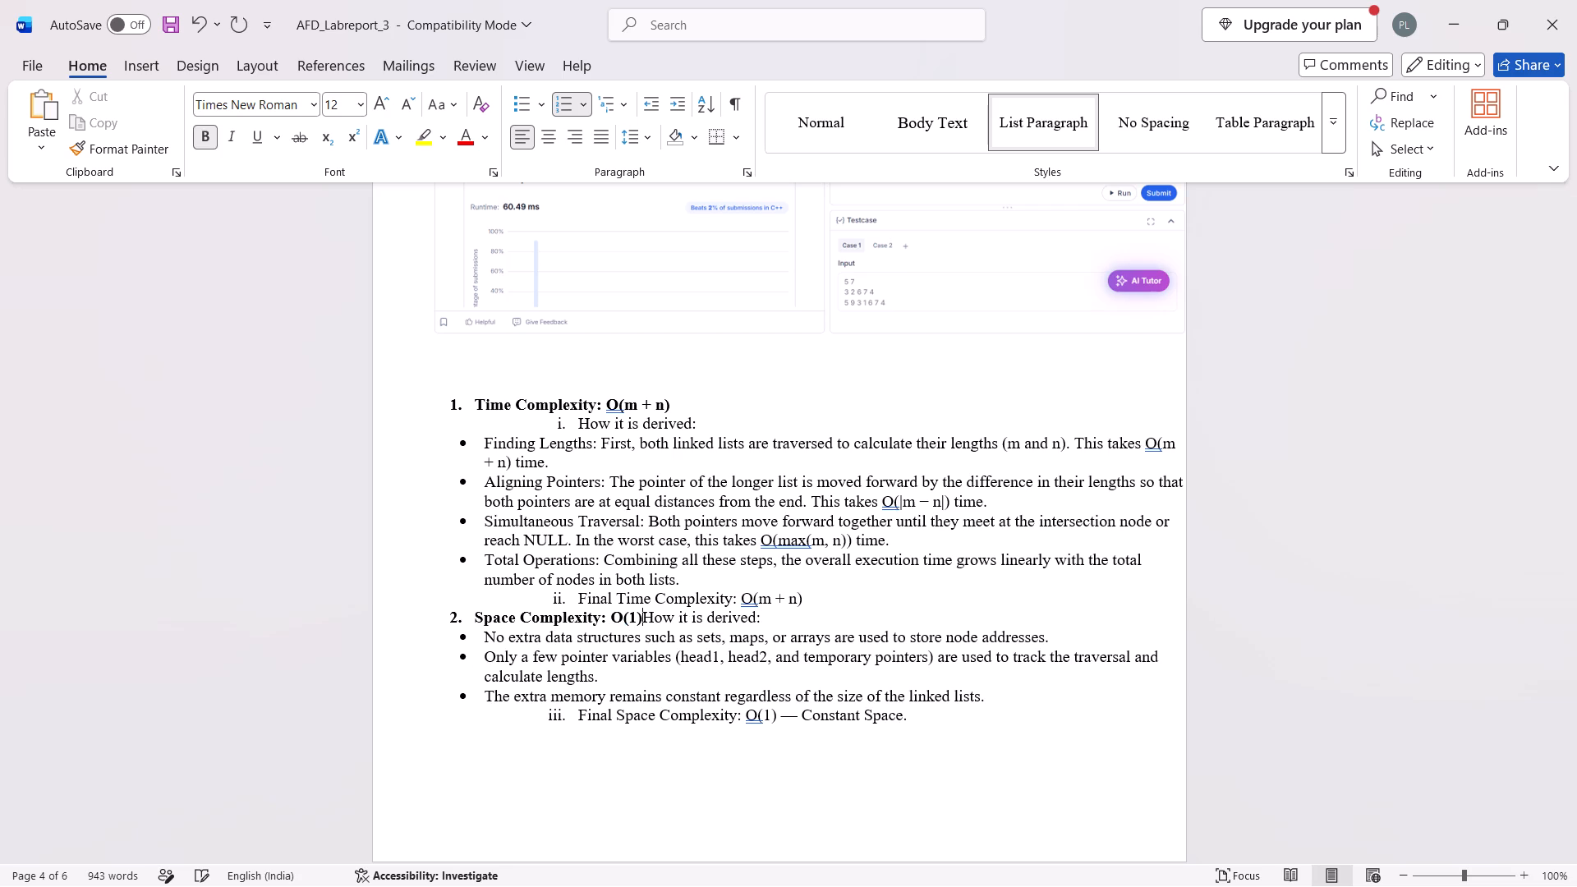
key(ctrl+z)
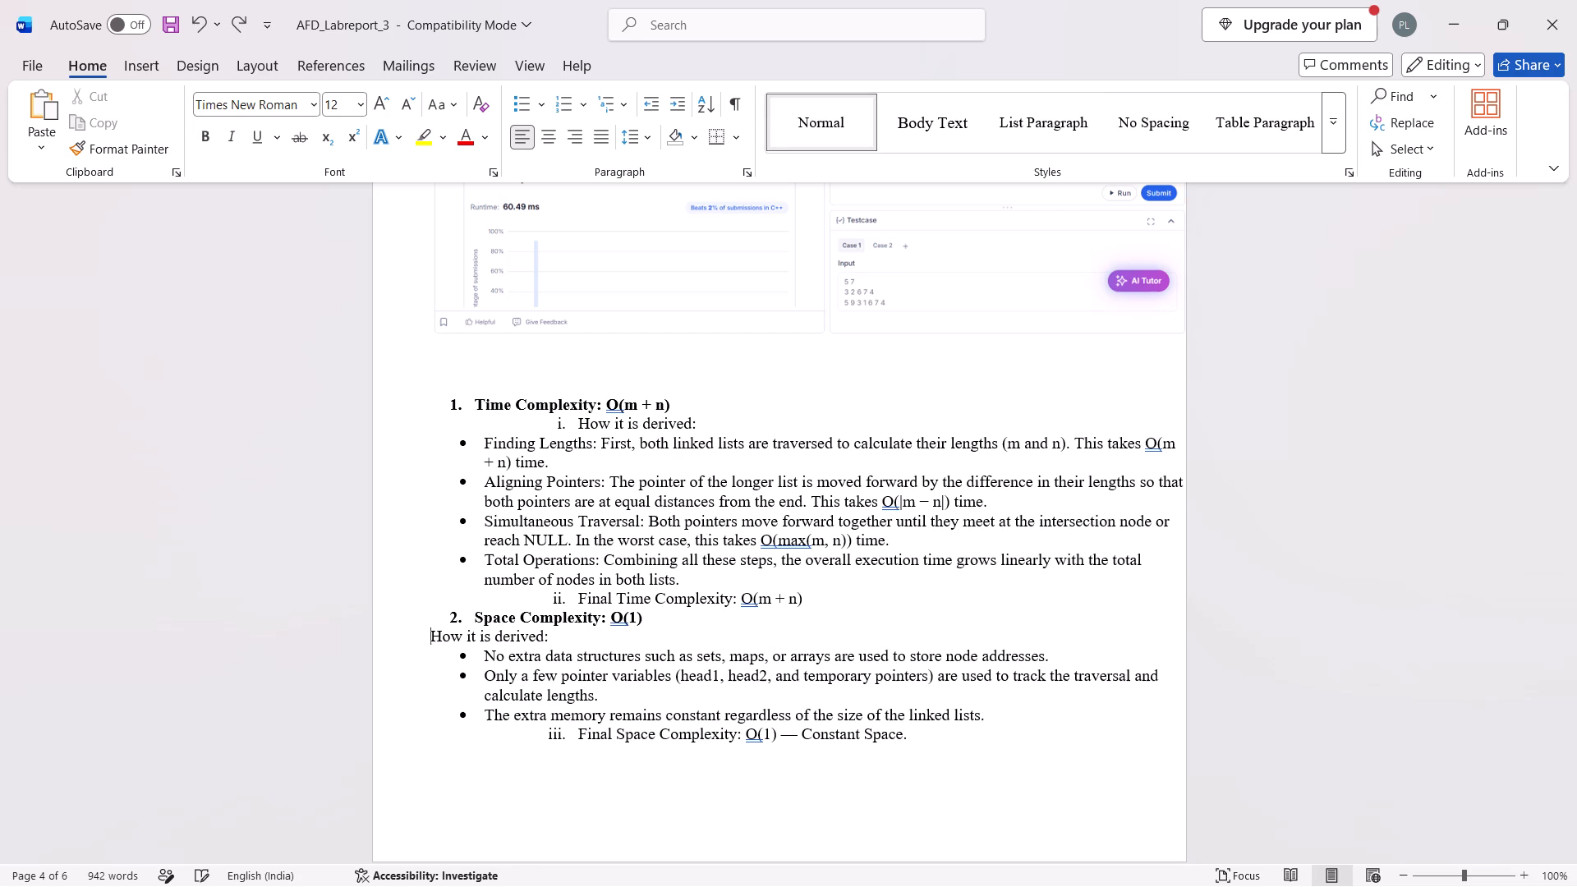
key(Tab)
key(Tab)
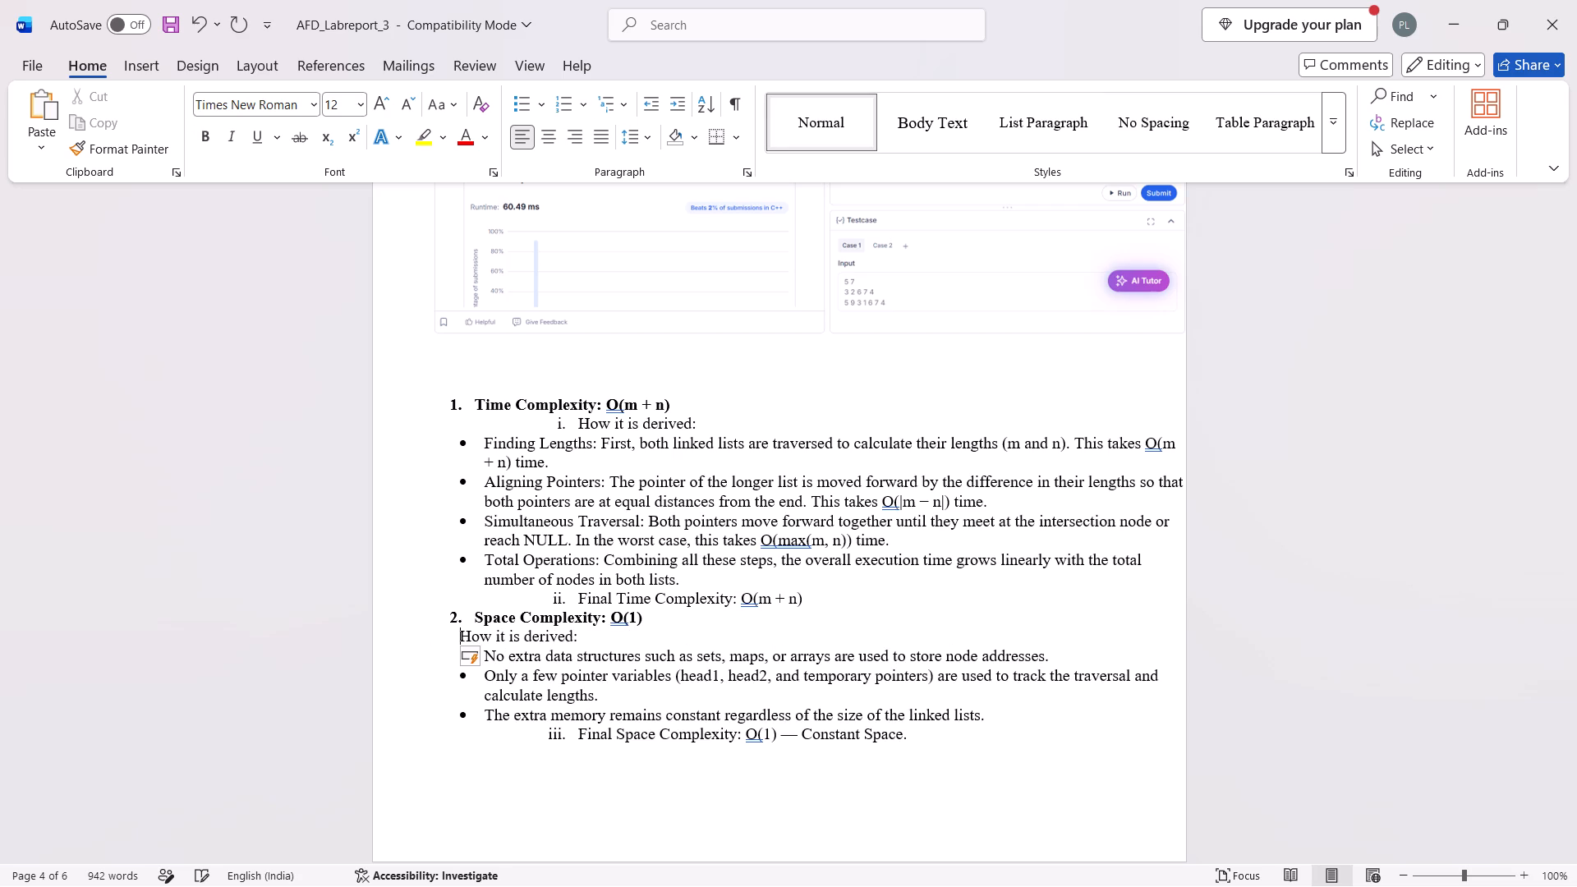
key(Tab)
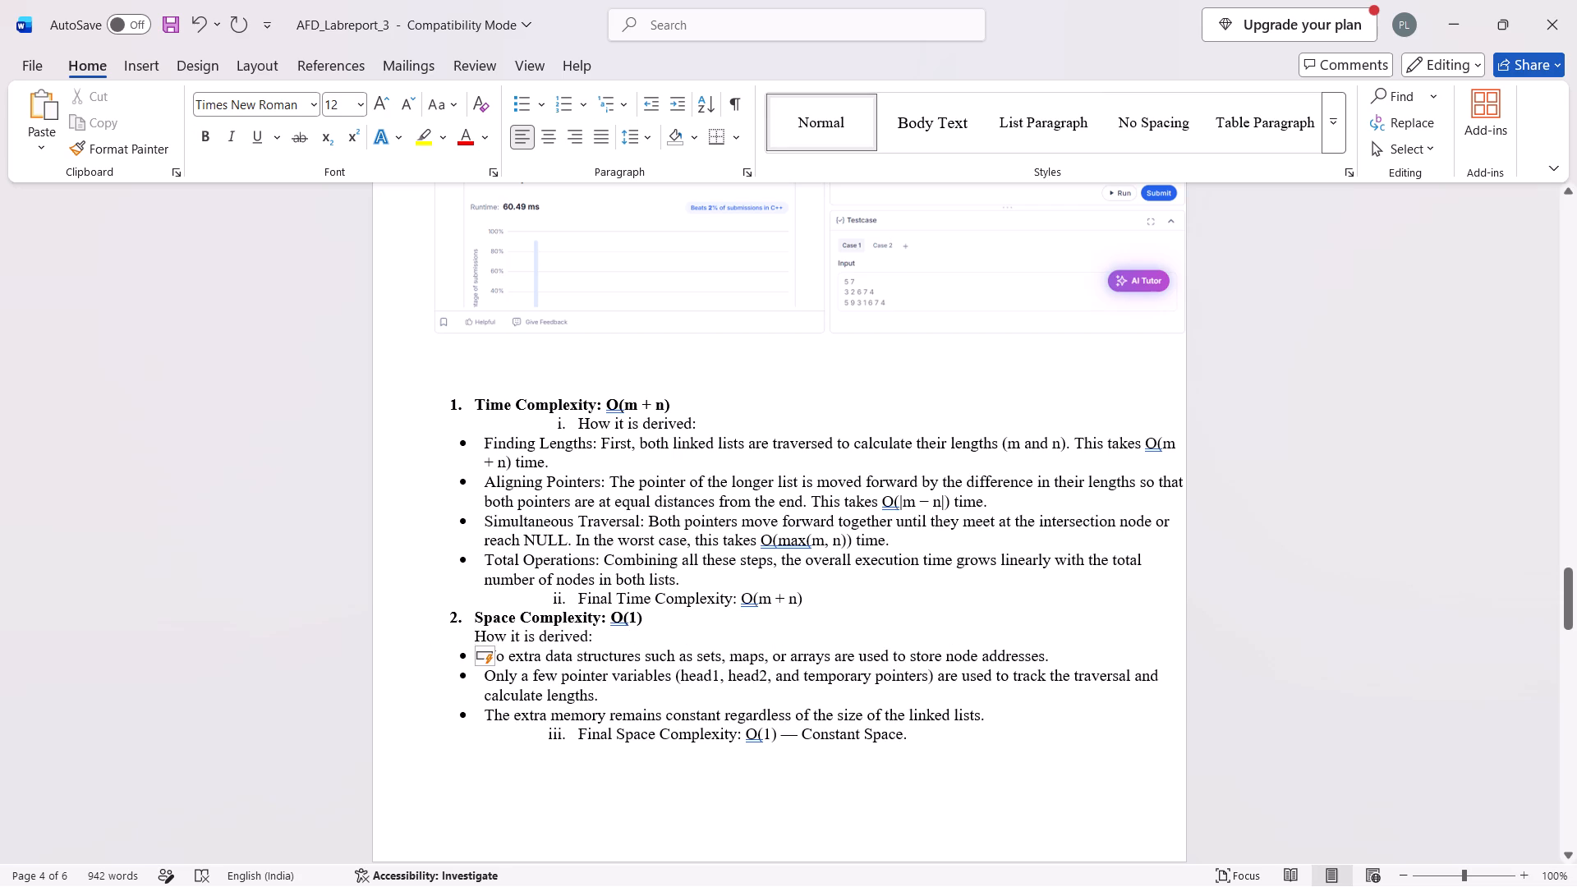
Remove the roman numeral from the Final Space Complexity line and indent it deeper than "How it is derived:".
click(577, 740)
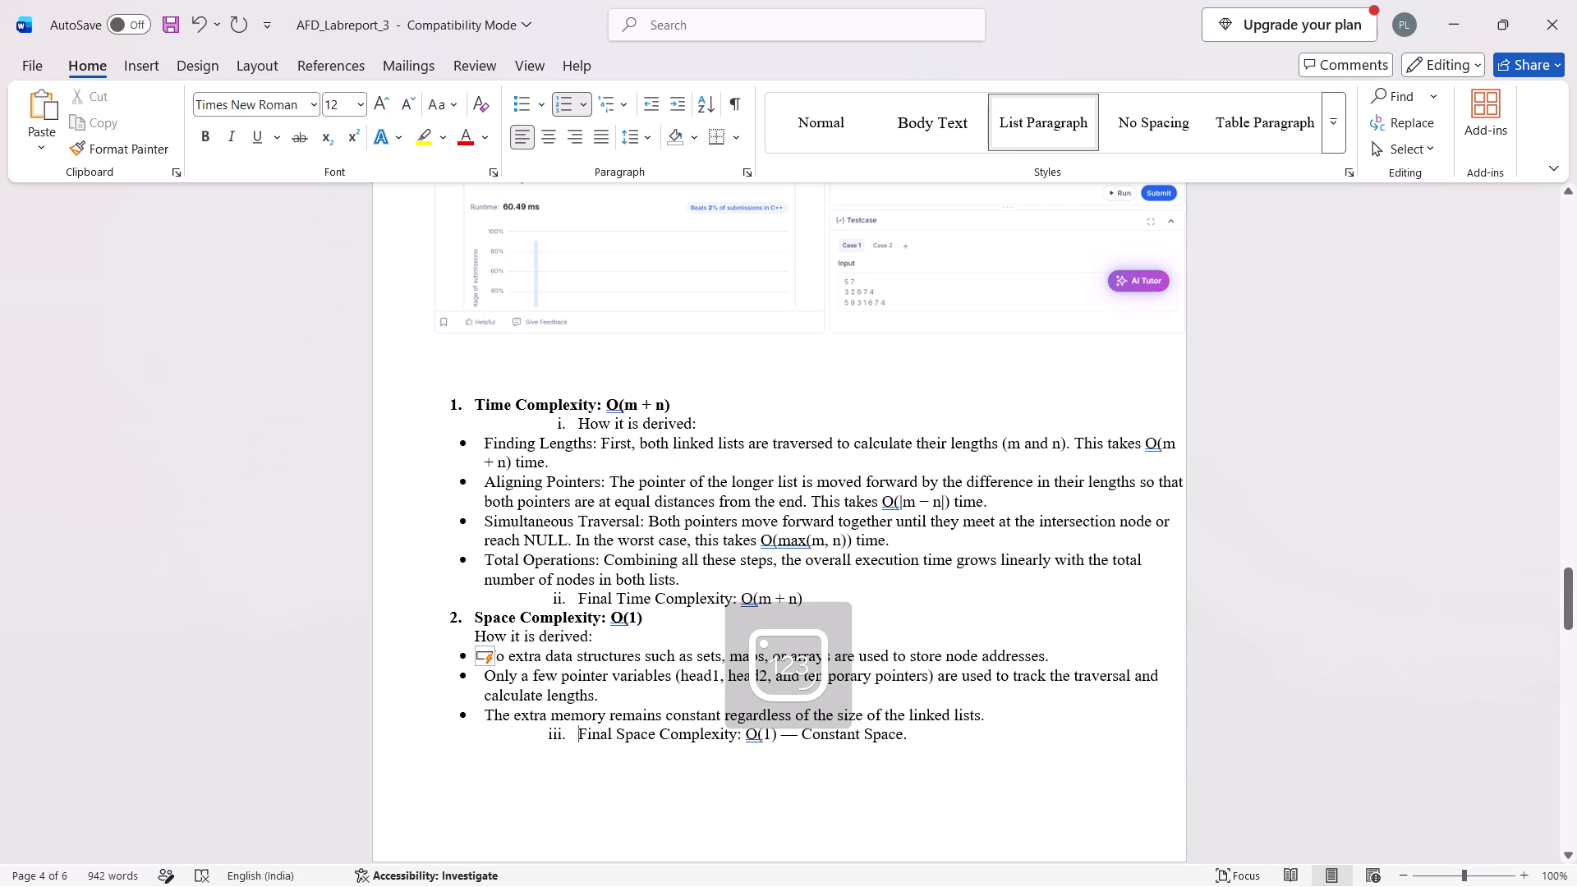
key(BackSpace)
key(BackSpace)
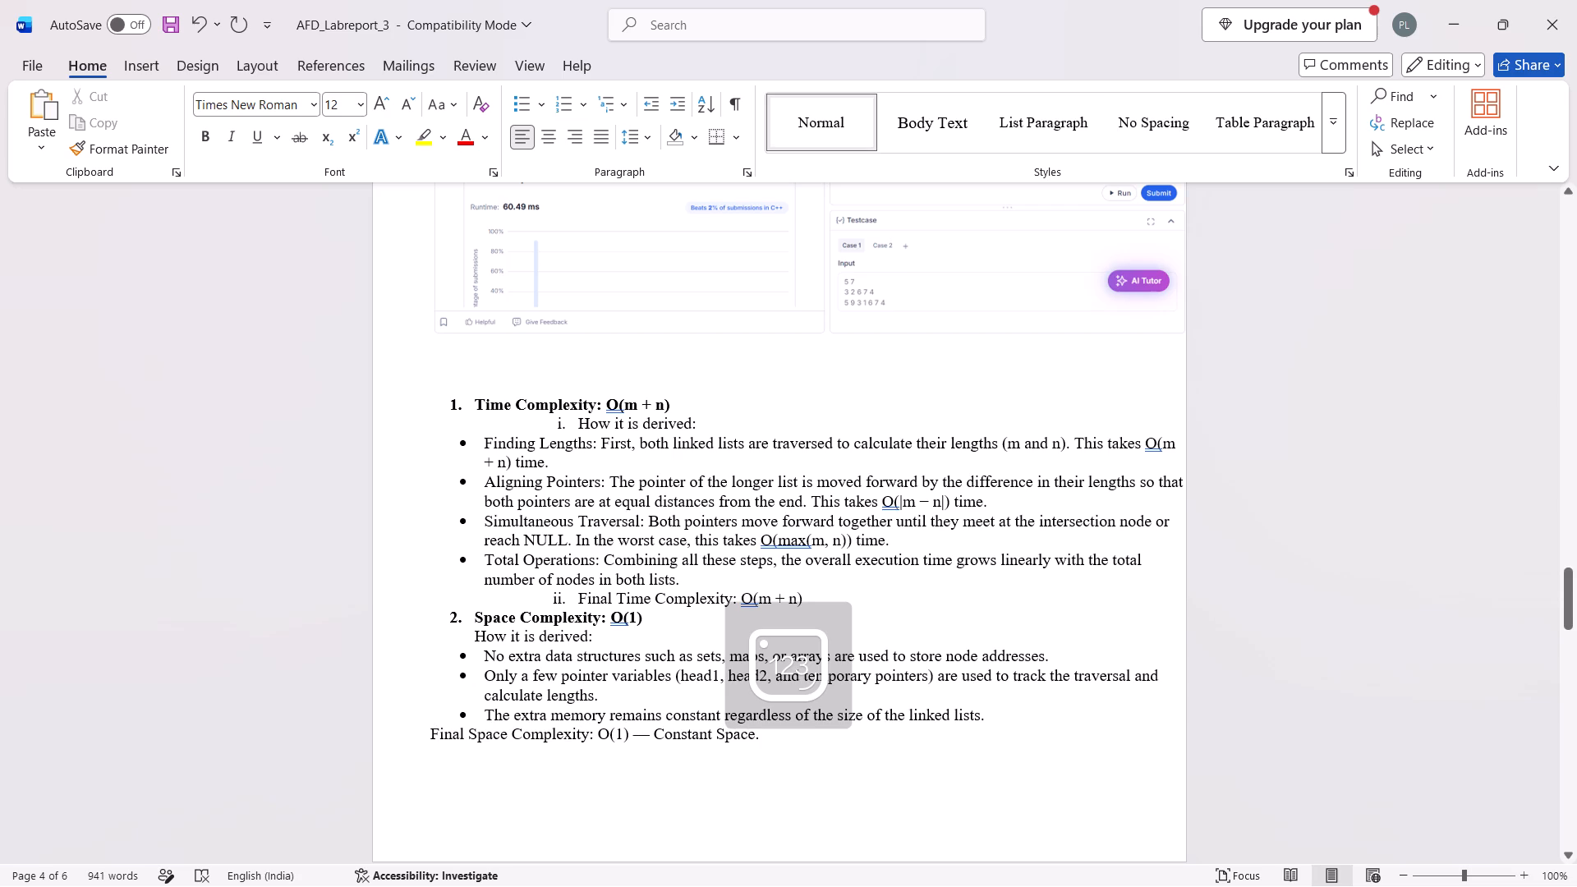
key(Tab)
key(Tab)
key(Tab)
key(Tab)
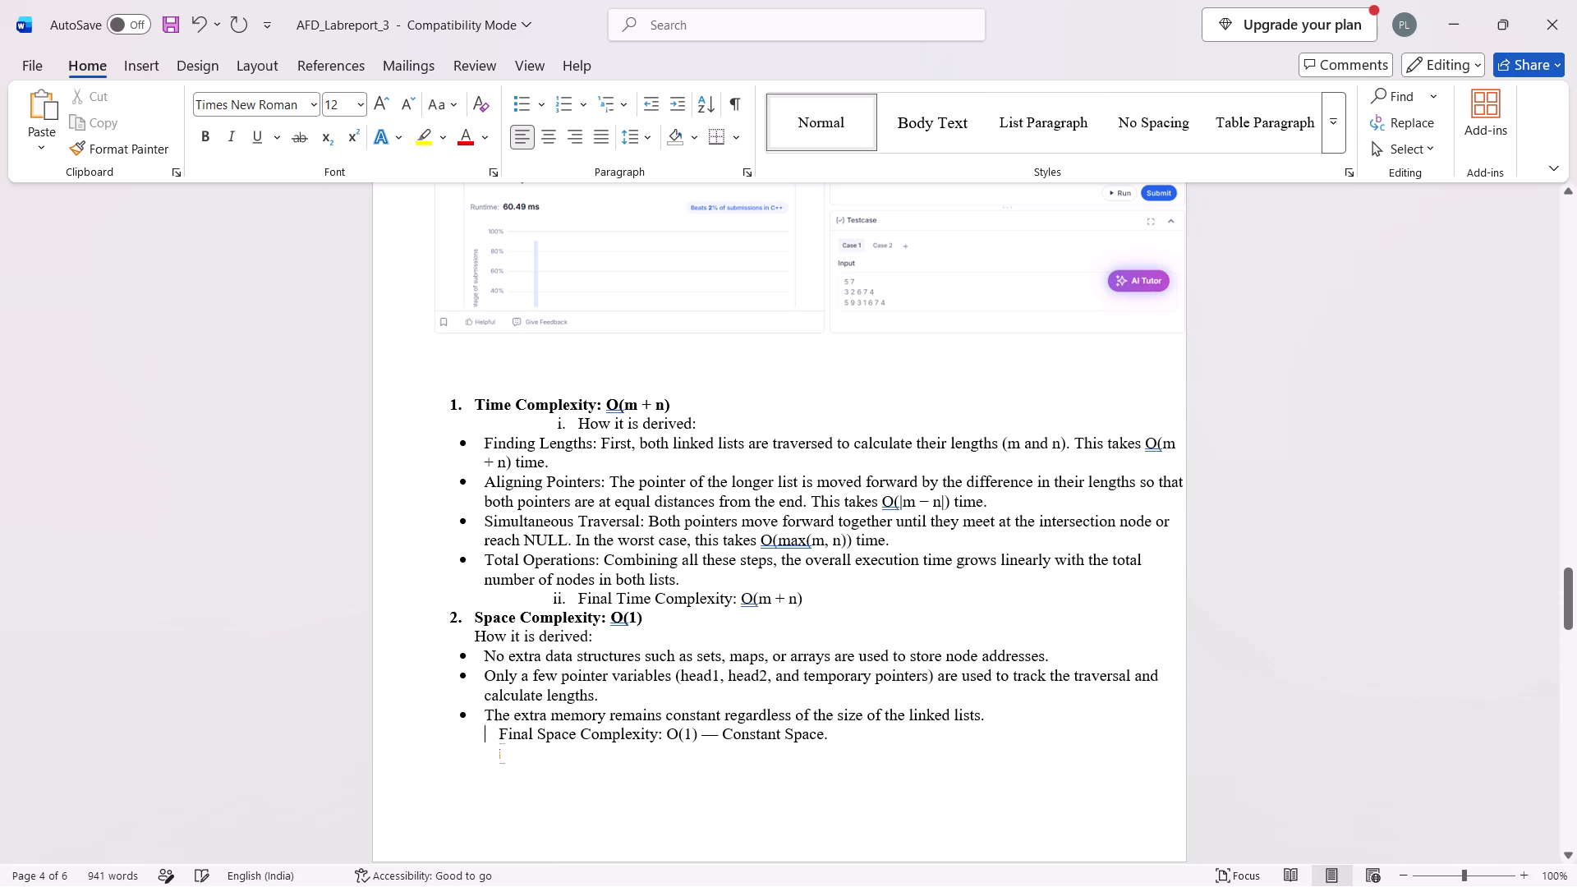
key(Tab)
Remove the roman numeral from "How it is derived:" under Time Complexity and indent the line to align with the heading text.
click(580, 434)
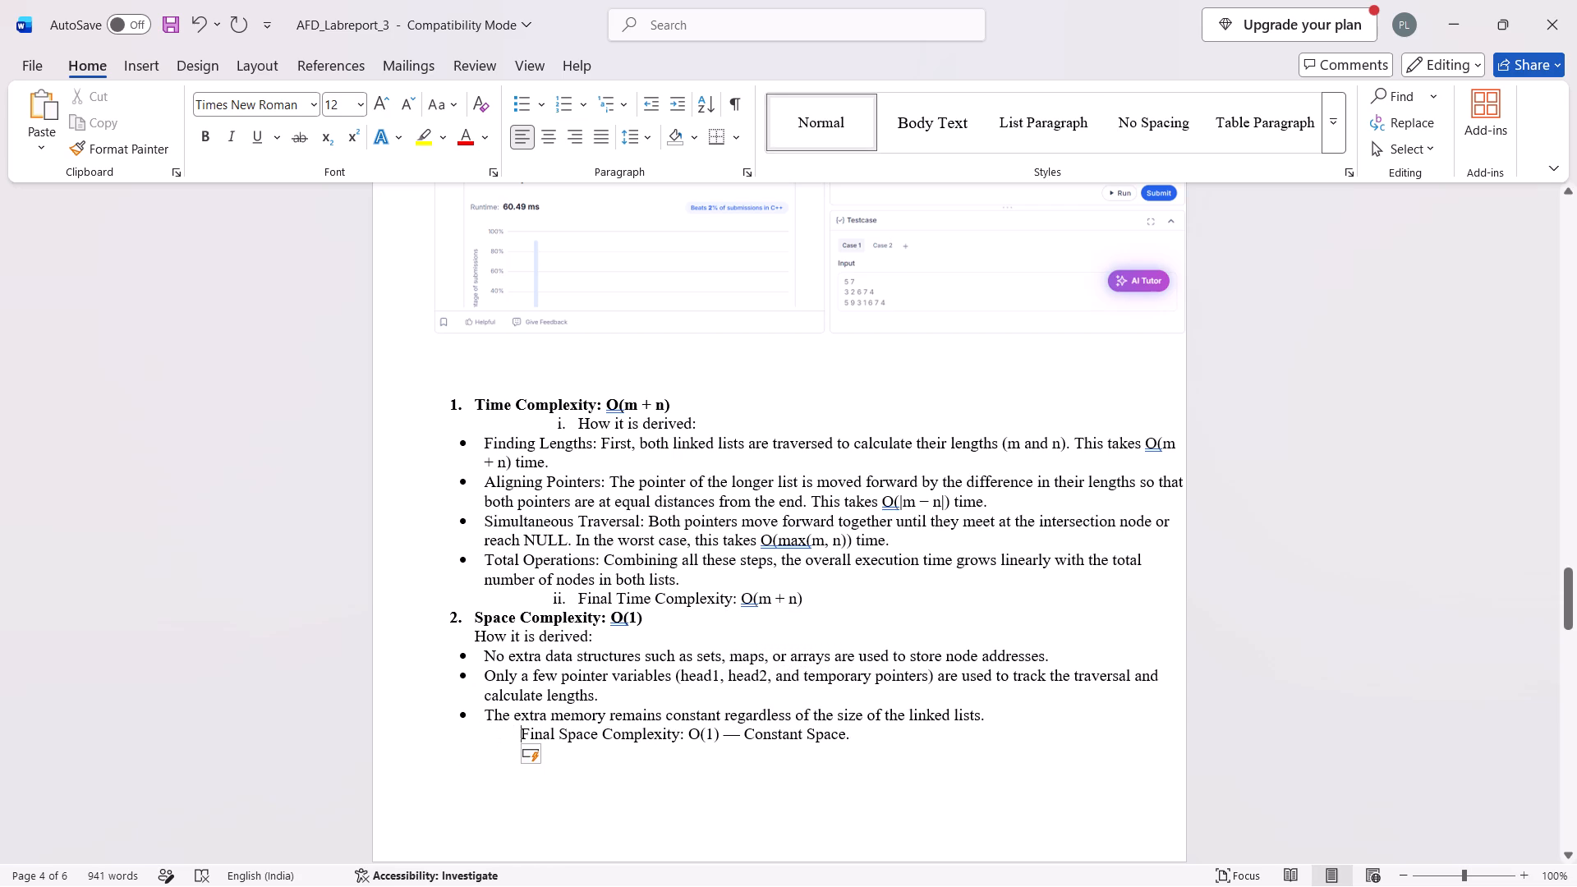
click(575, 424)
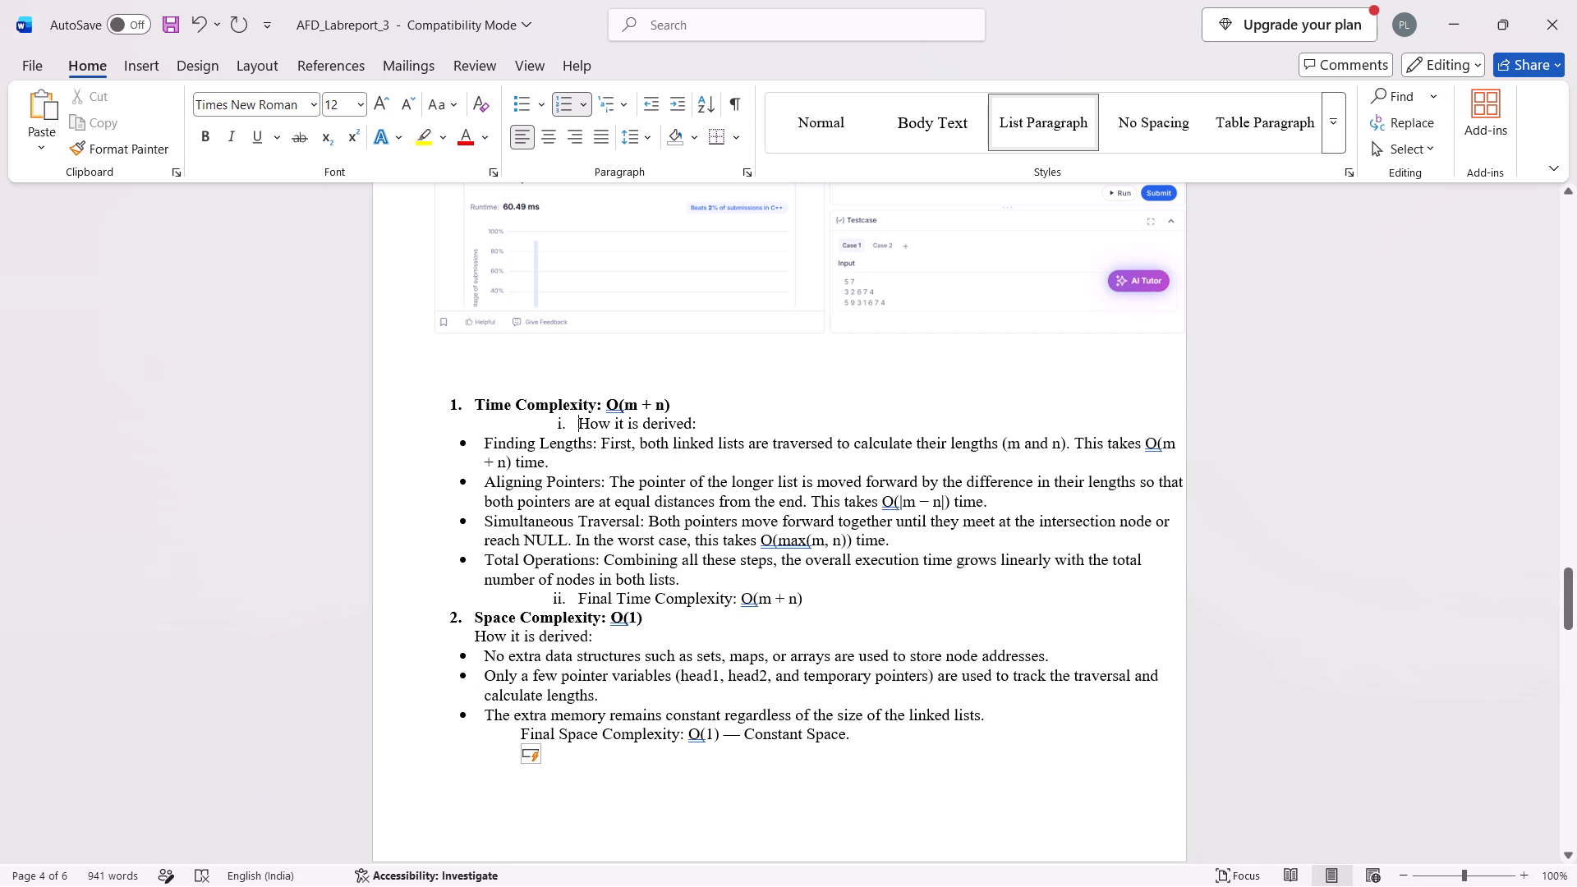
key(BackSpace)
key(BackSpace)
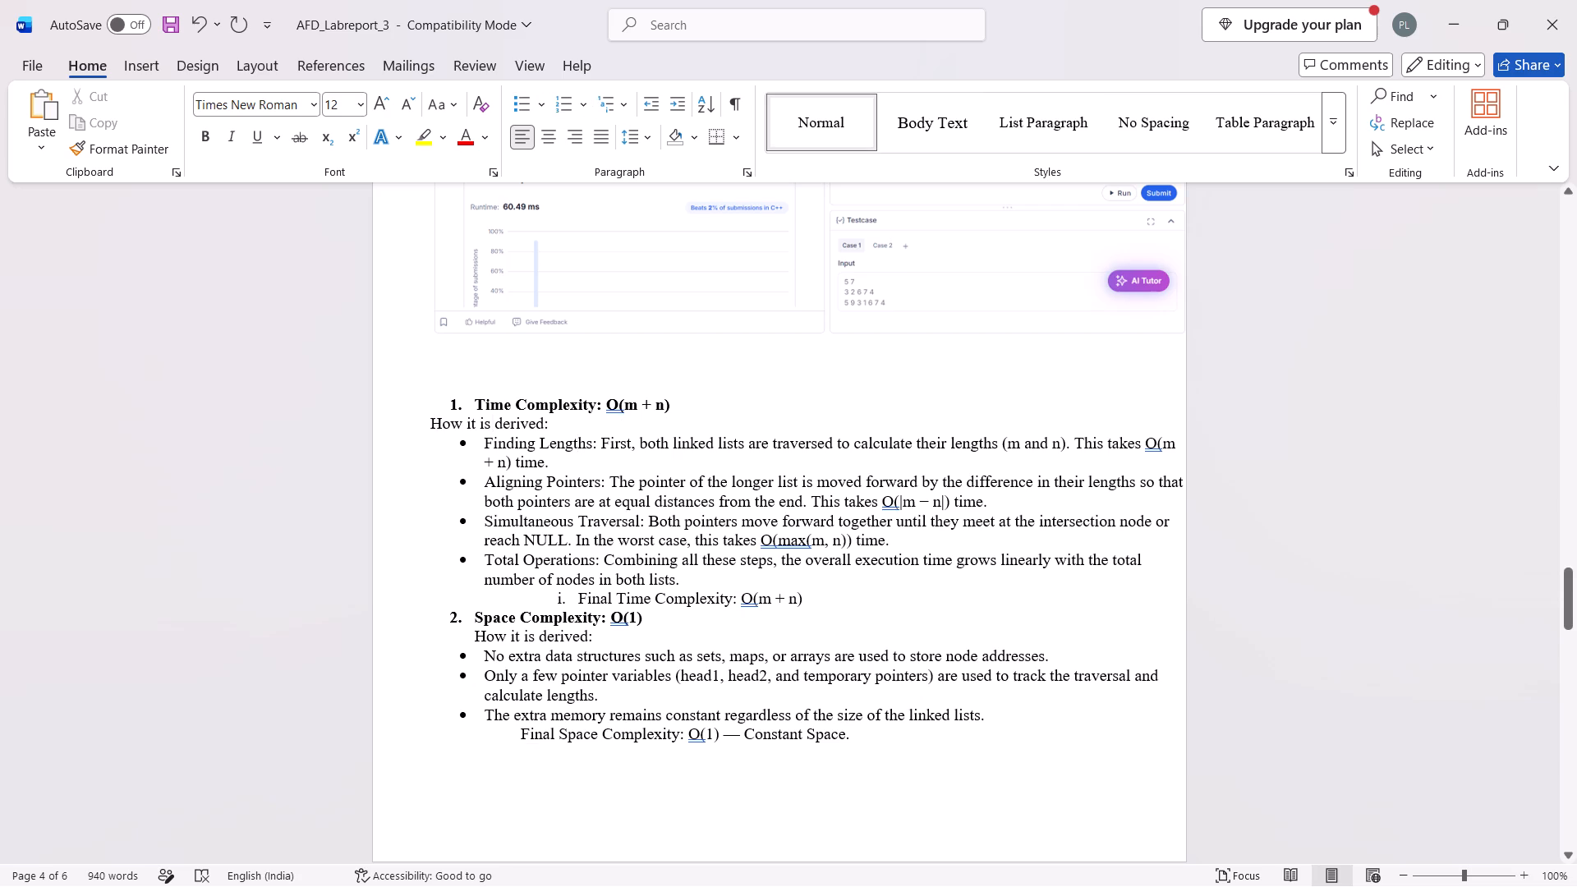
key(Tab)
key(Tab)
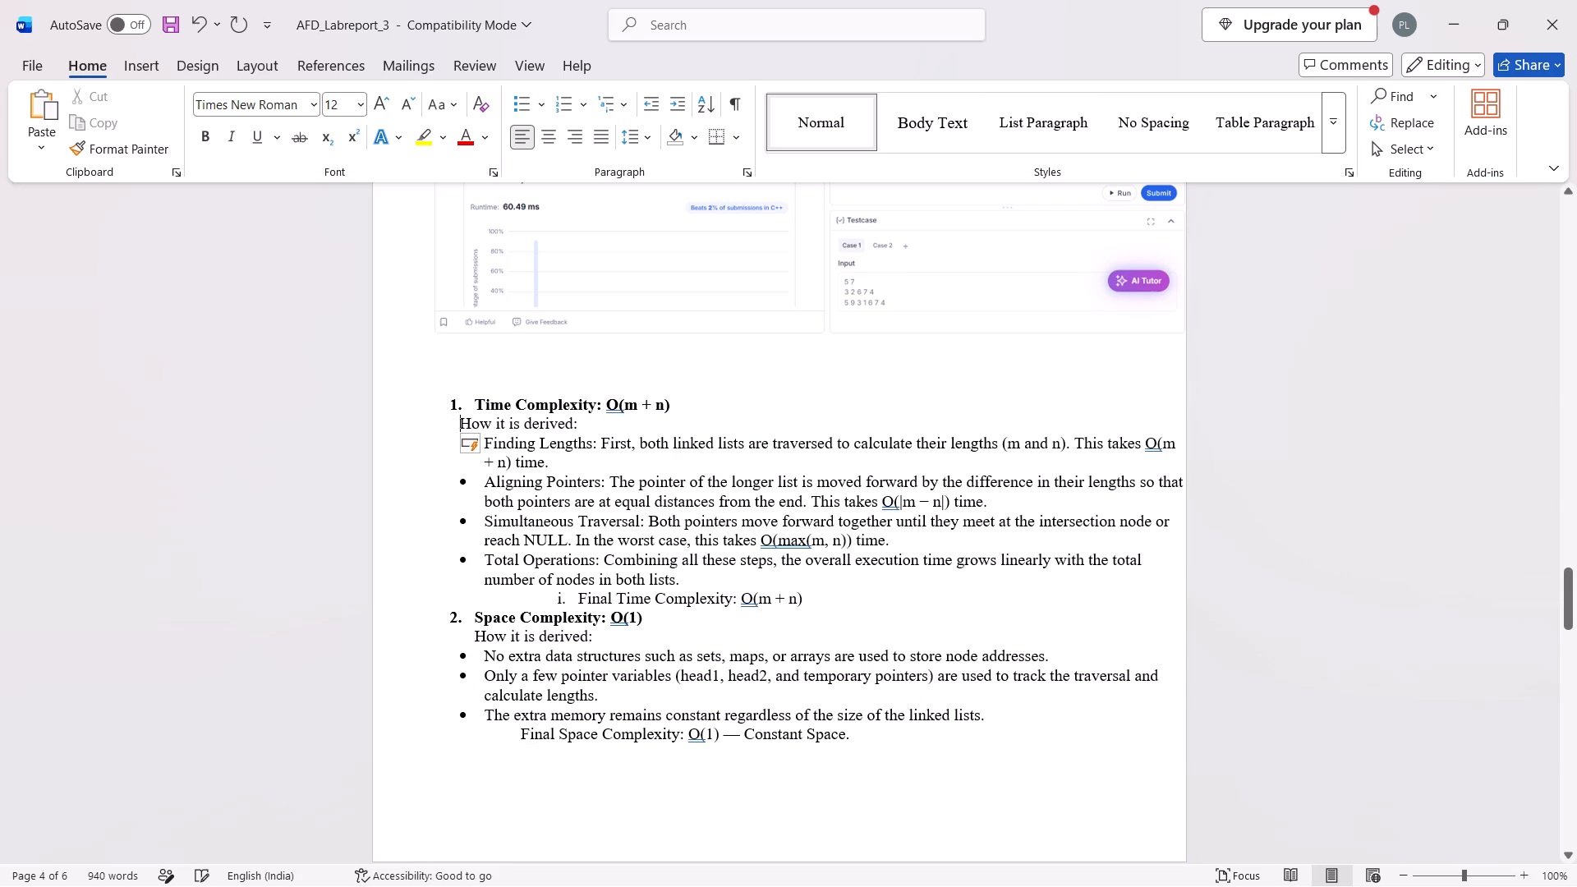
key(Tab)
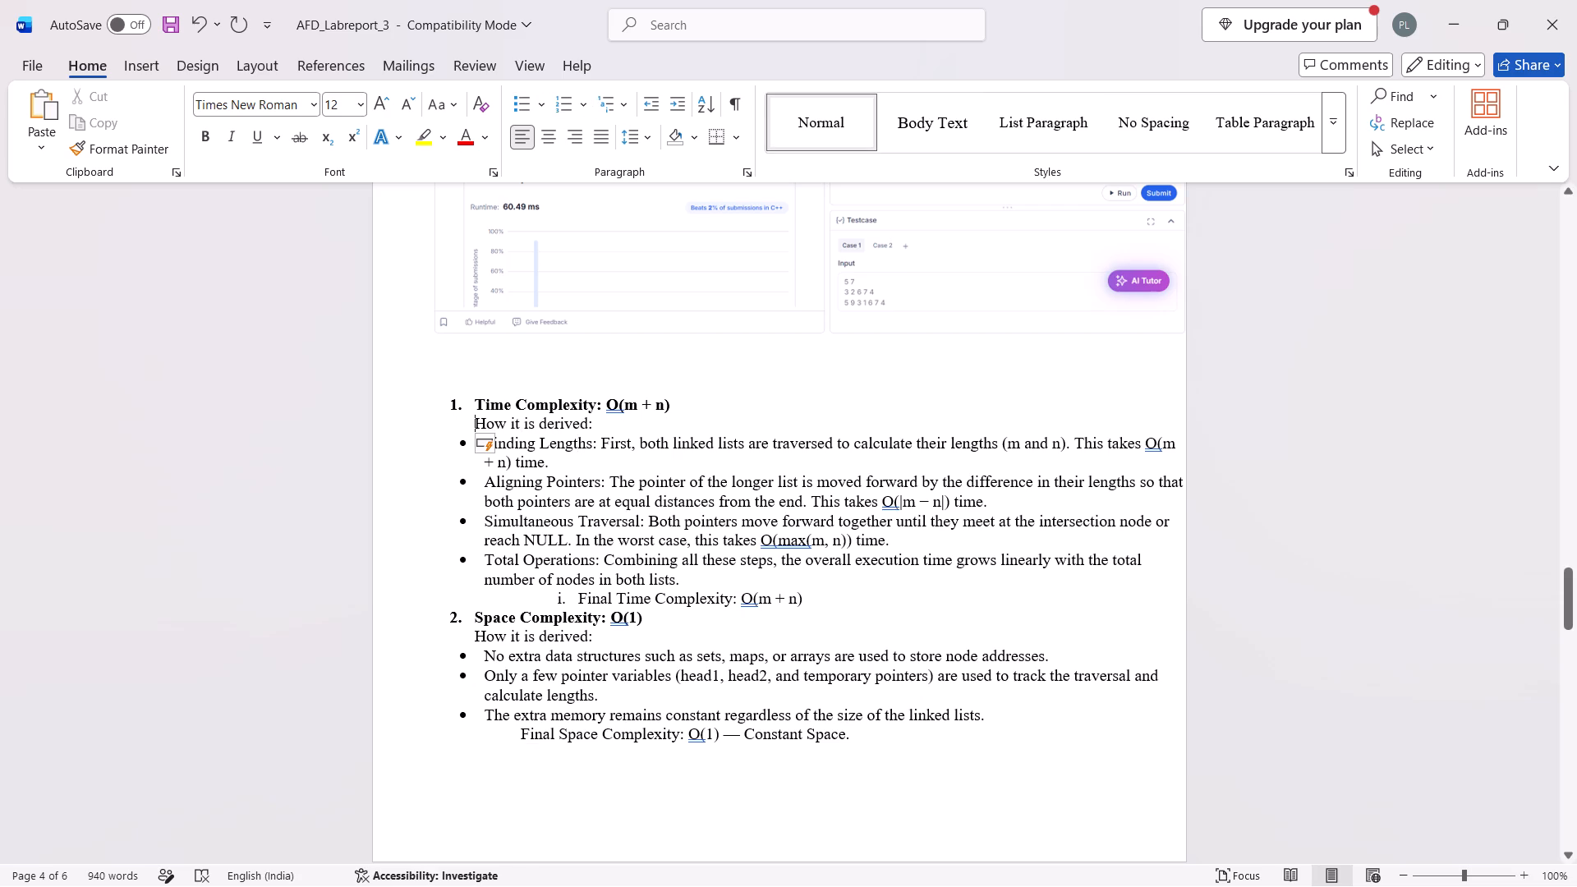
Remove the roman numeral from the Final Time Complexity line and indent it to roughly match the Final Space Complexity line.
click(573, 603)
key(BackSpace)
key(BackSpace)
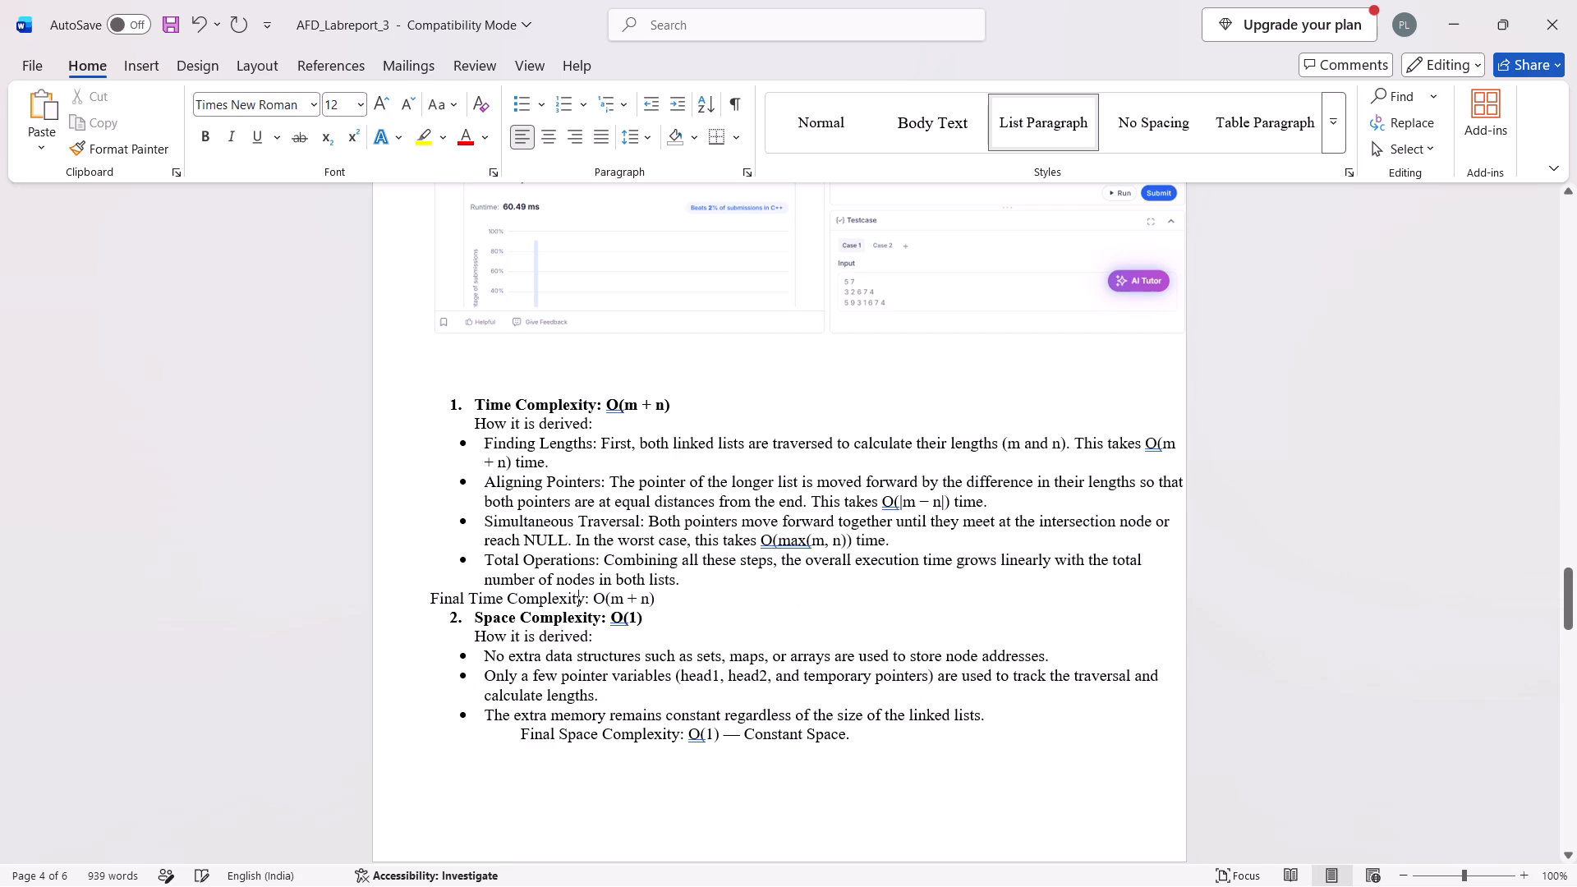
key(Tab)
key(Tab)
key(Tab)
key(Tab)
key(Tab)
key(Tab)
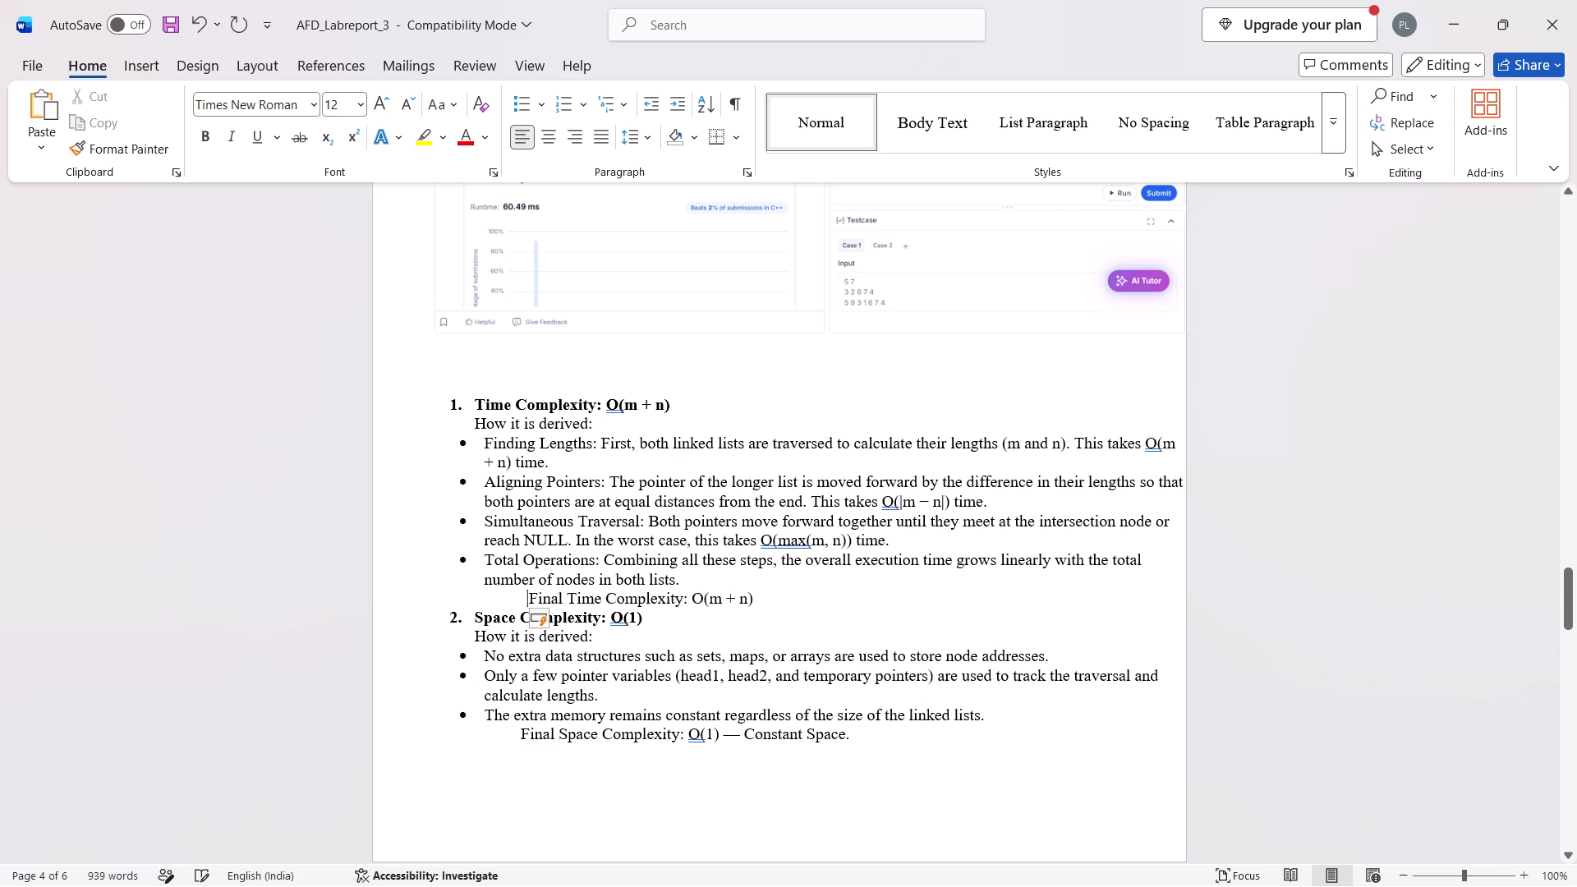
key(Tab)
key(BackSpace)
Indent the three bullet points under Space Complexity further, so they sit deeper than "How it is derived:".
click(770, 655)
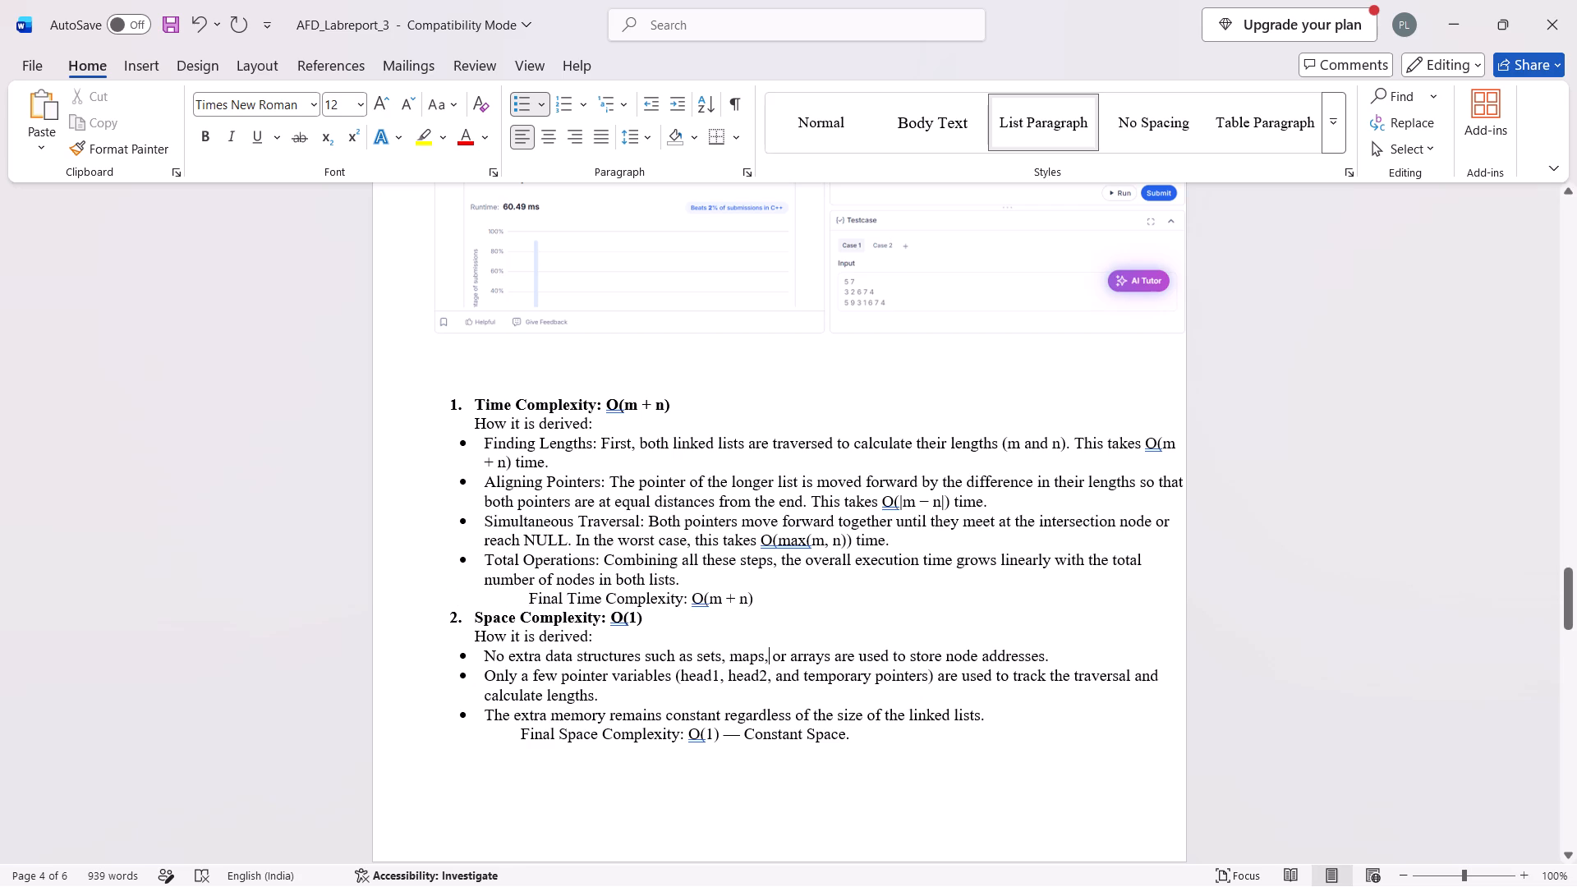
drag(462, 660, 447, 660)
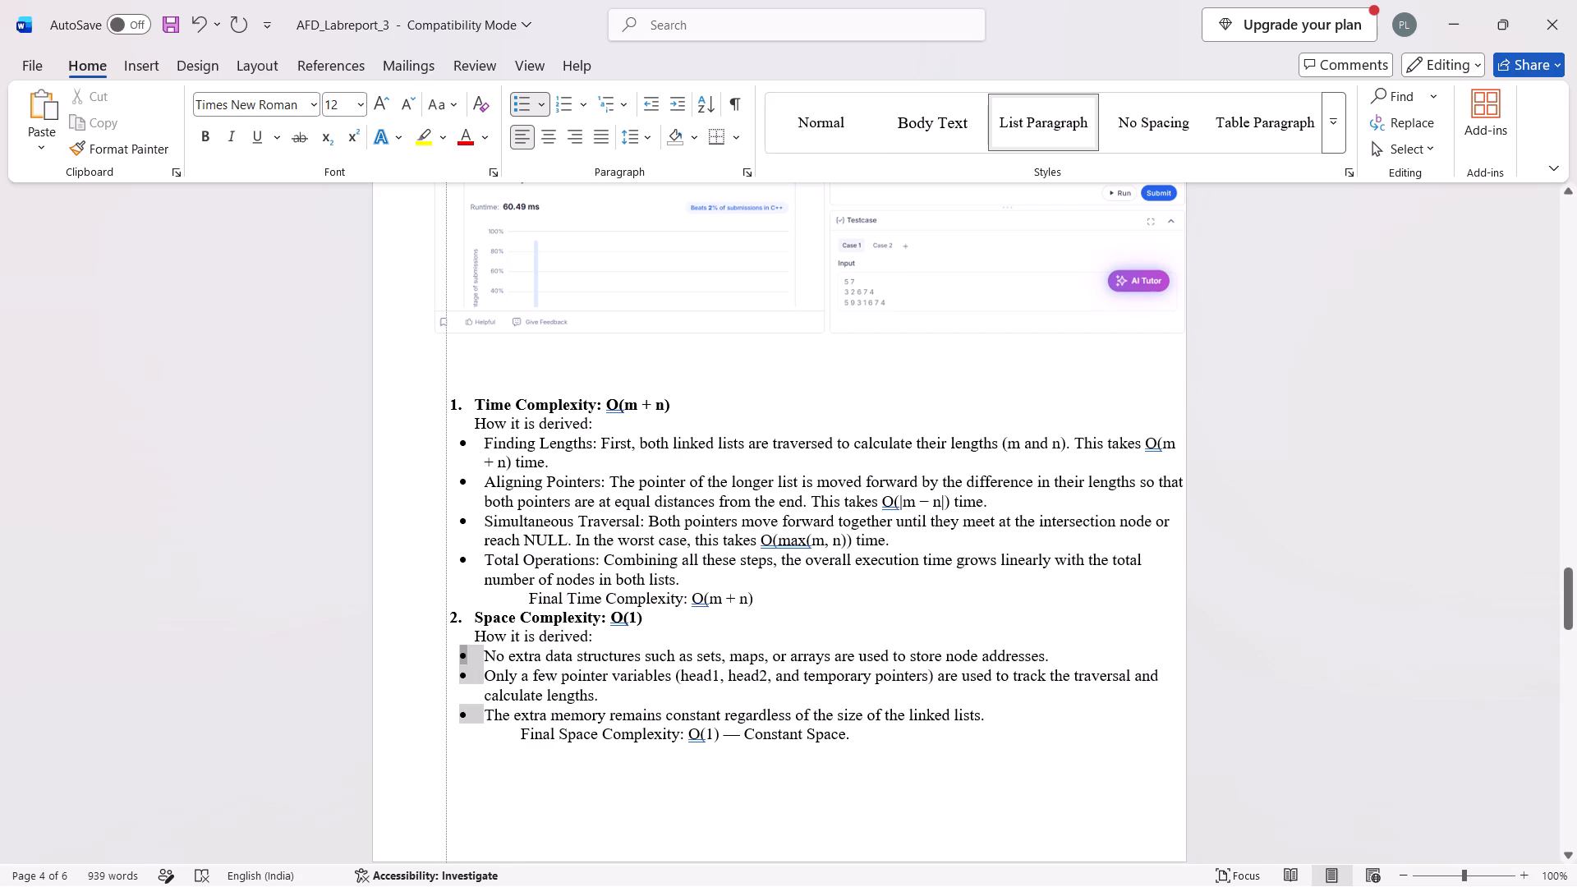
drag(447, 660, 521, 668)
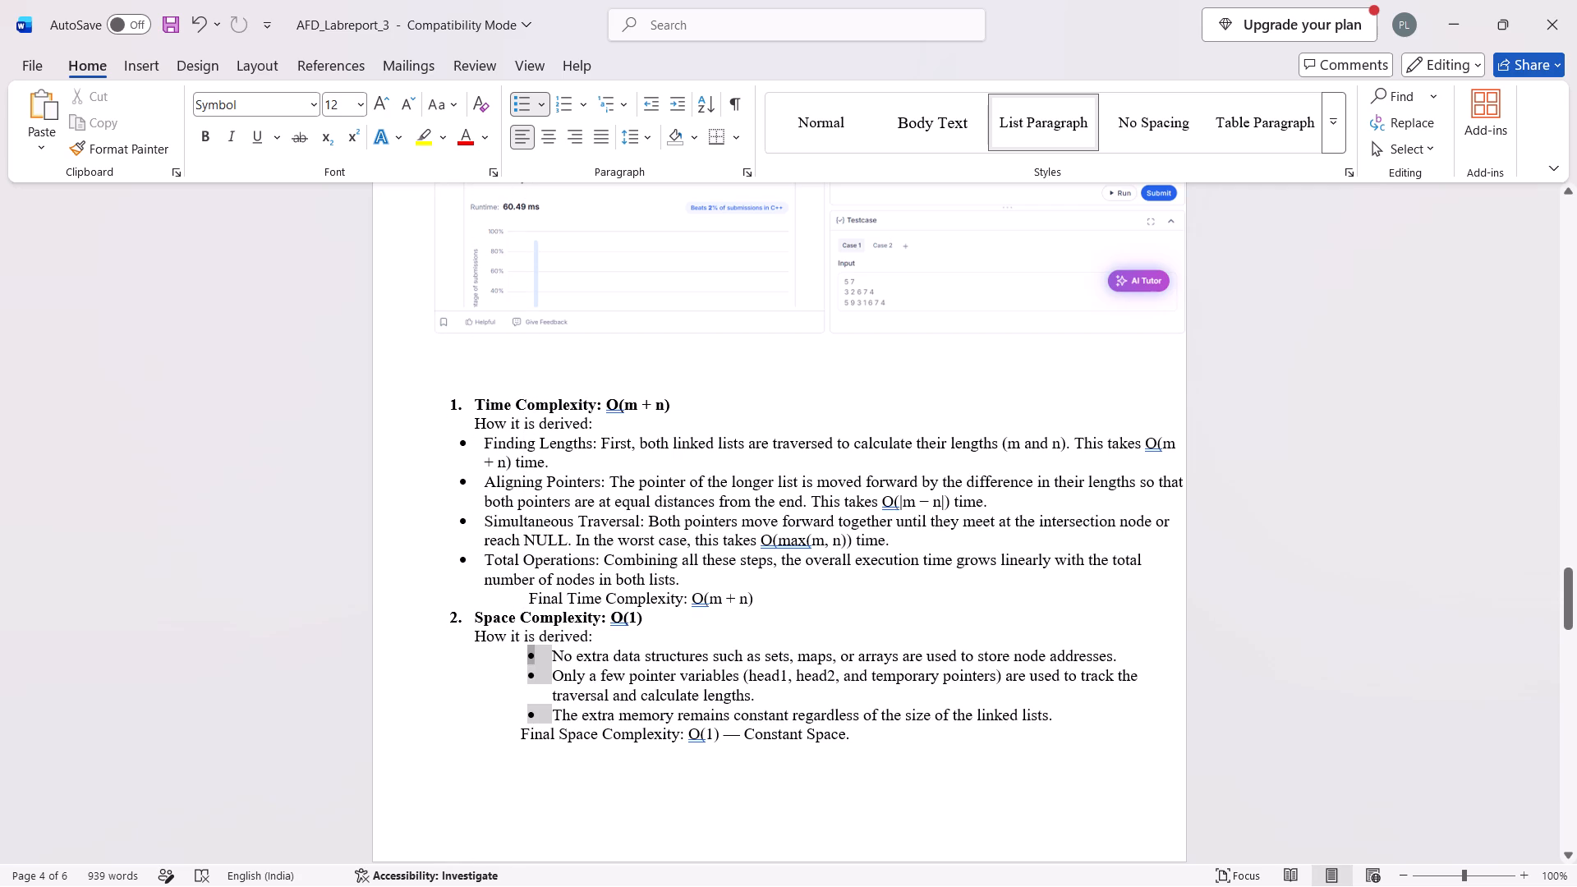
Indent the four bullet points under Time Complexity further, lining them up with the Space Complexity bullets.
drag(465, 437, 457, 437)
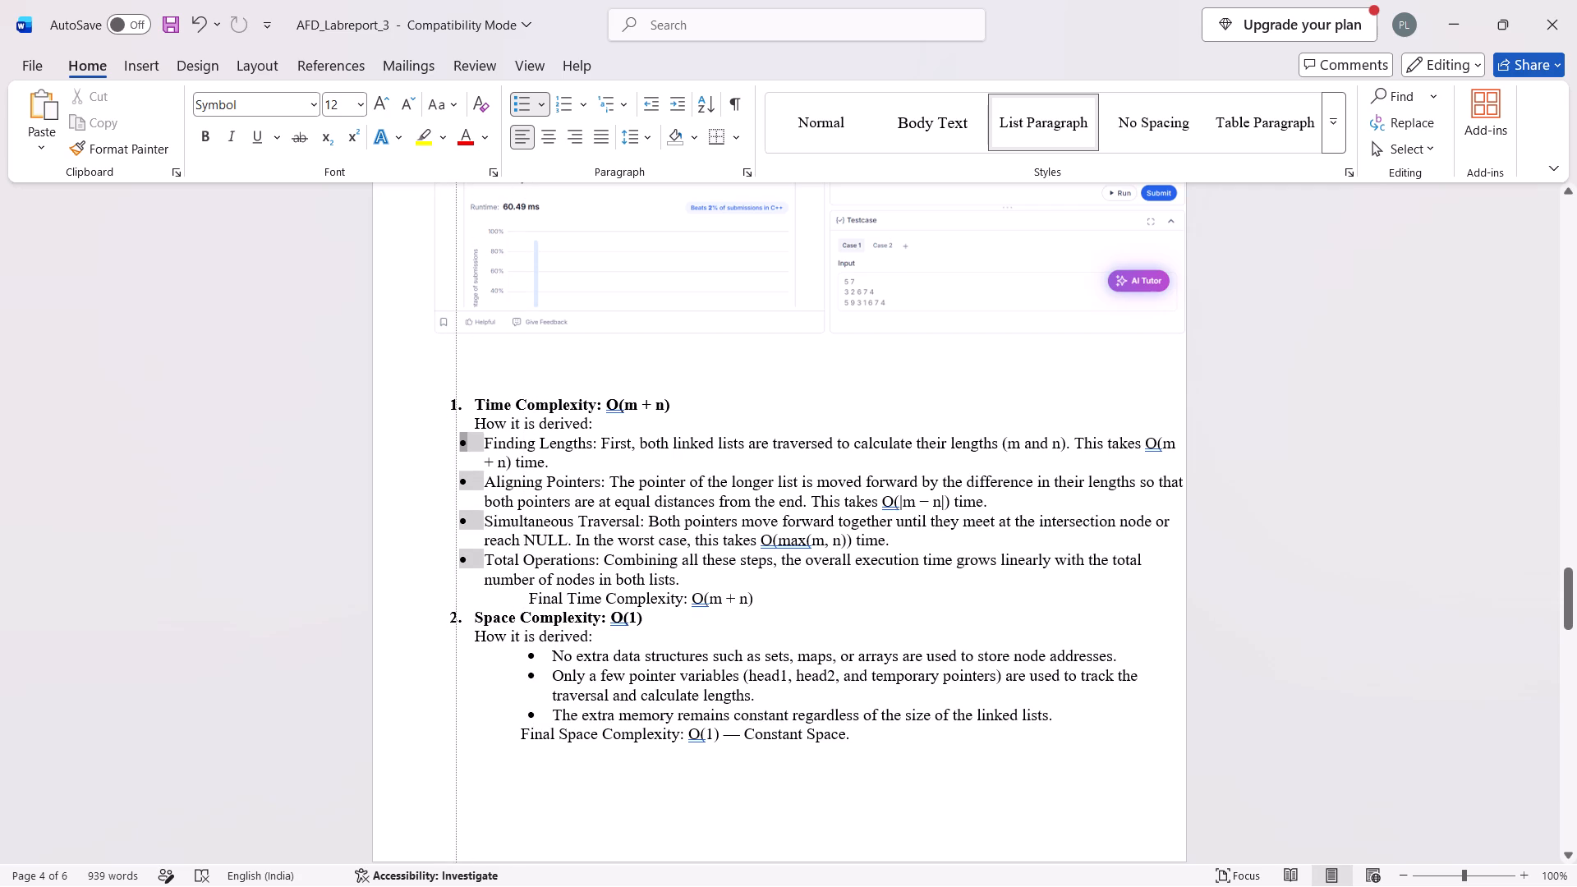
drag(457, 437, 533, 463)
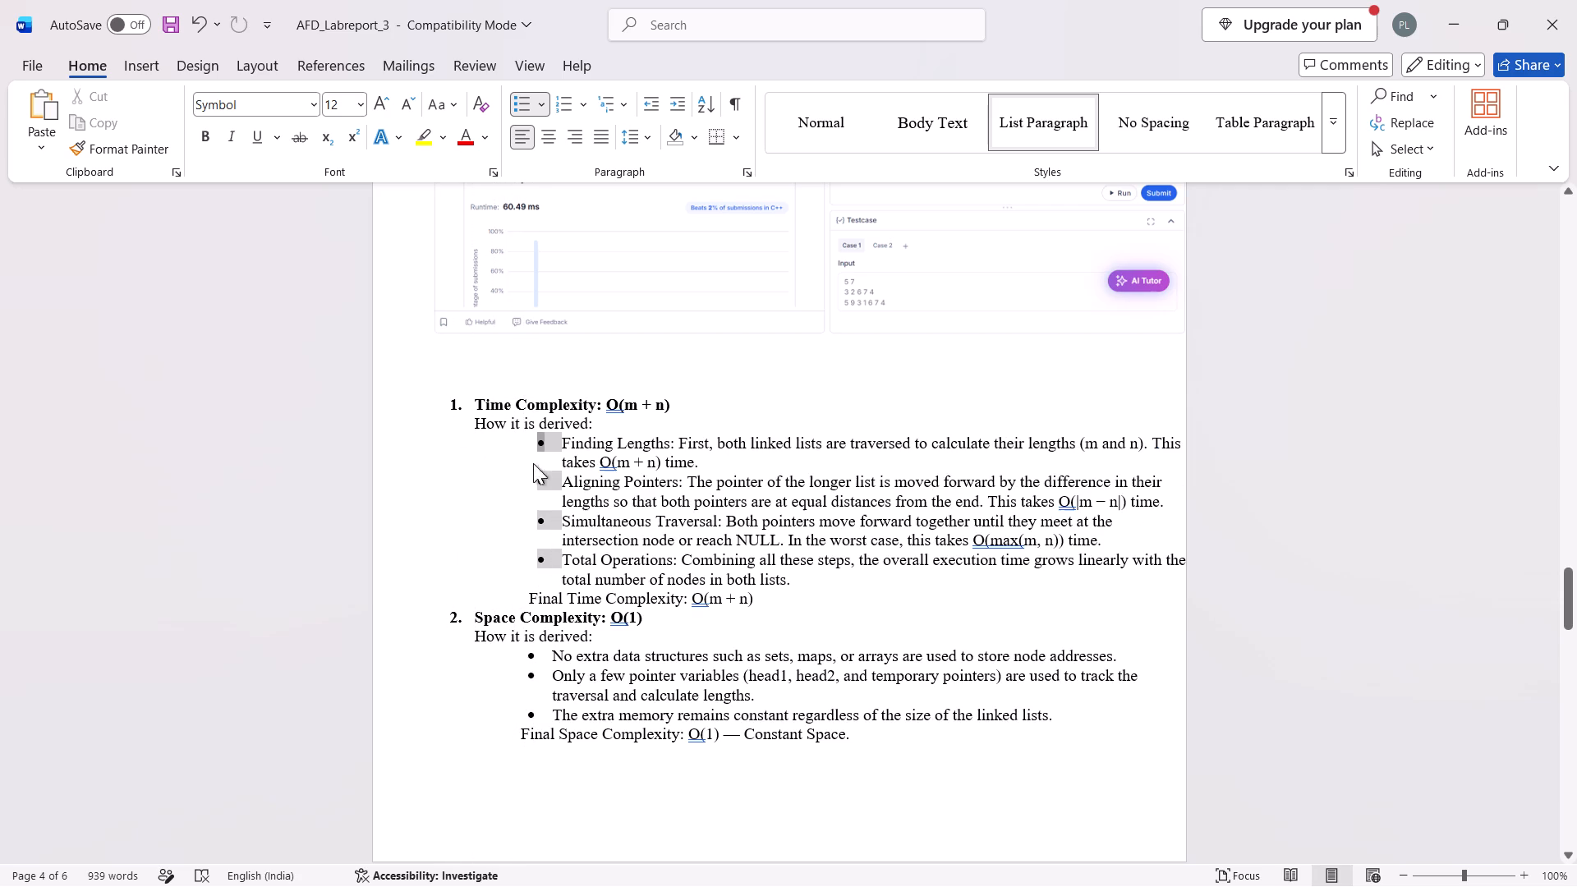
click(618, 582)
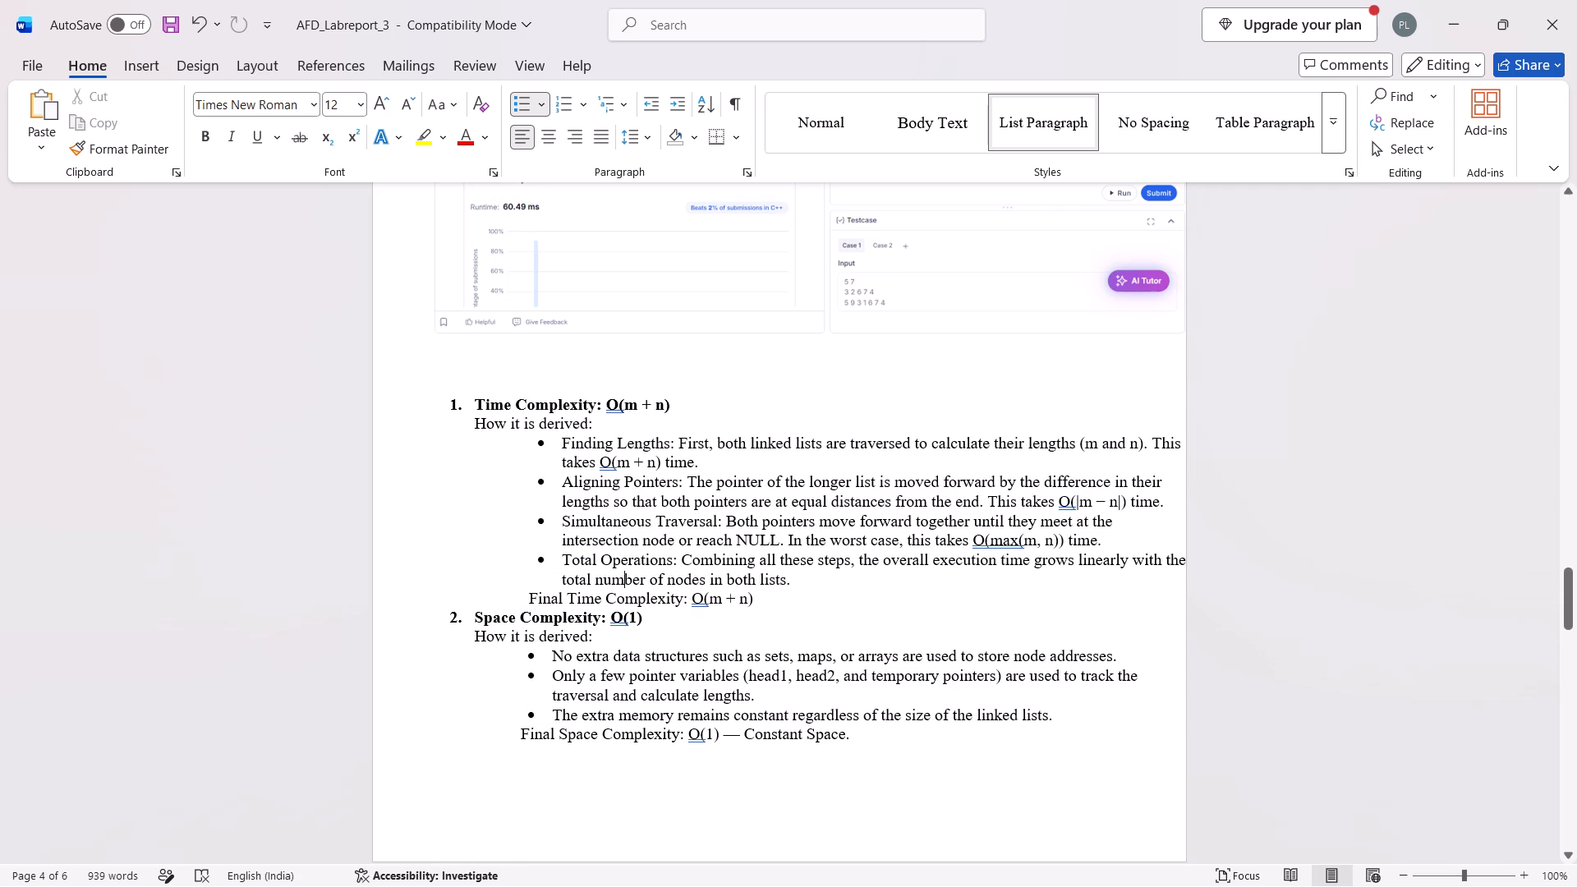
drag(542, 438, 534, 439)
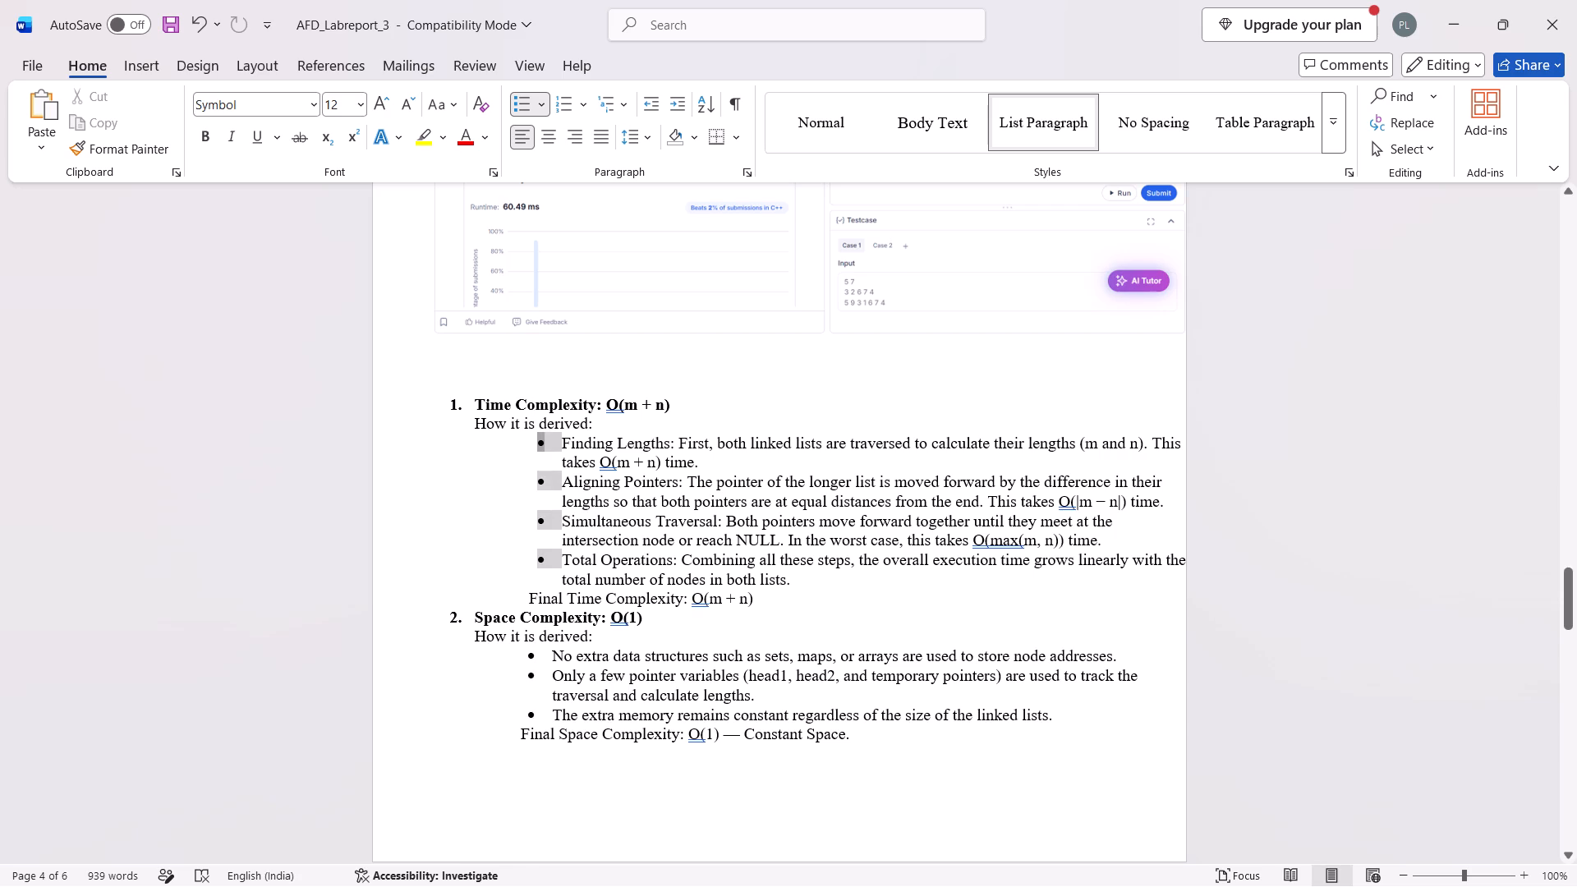
click(545, 443)
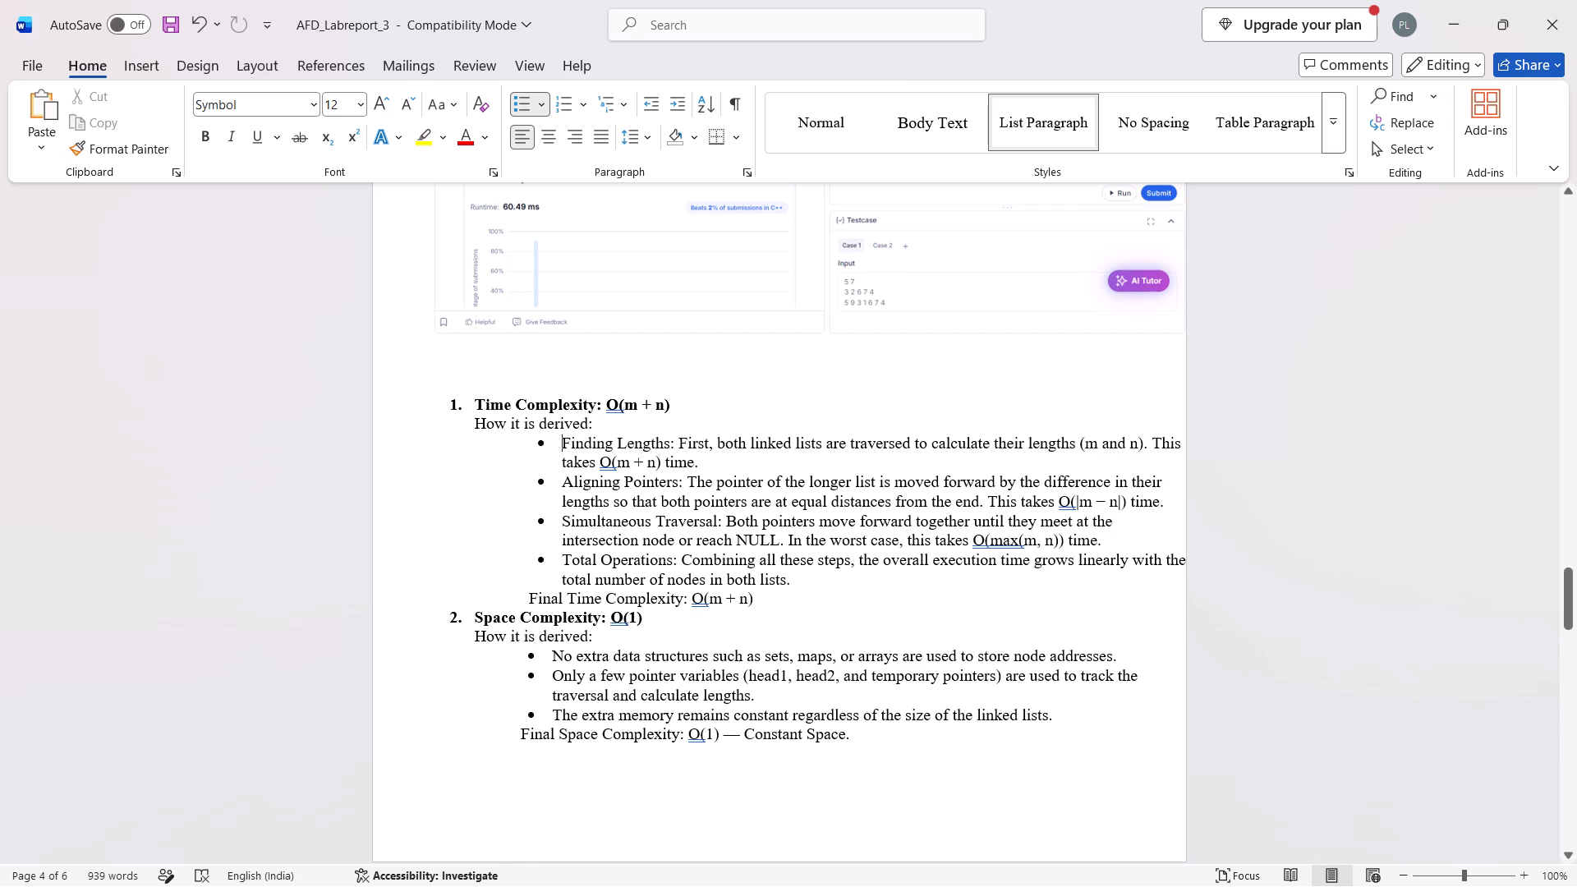
drag(544, 443, 526, 443)
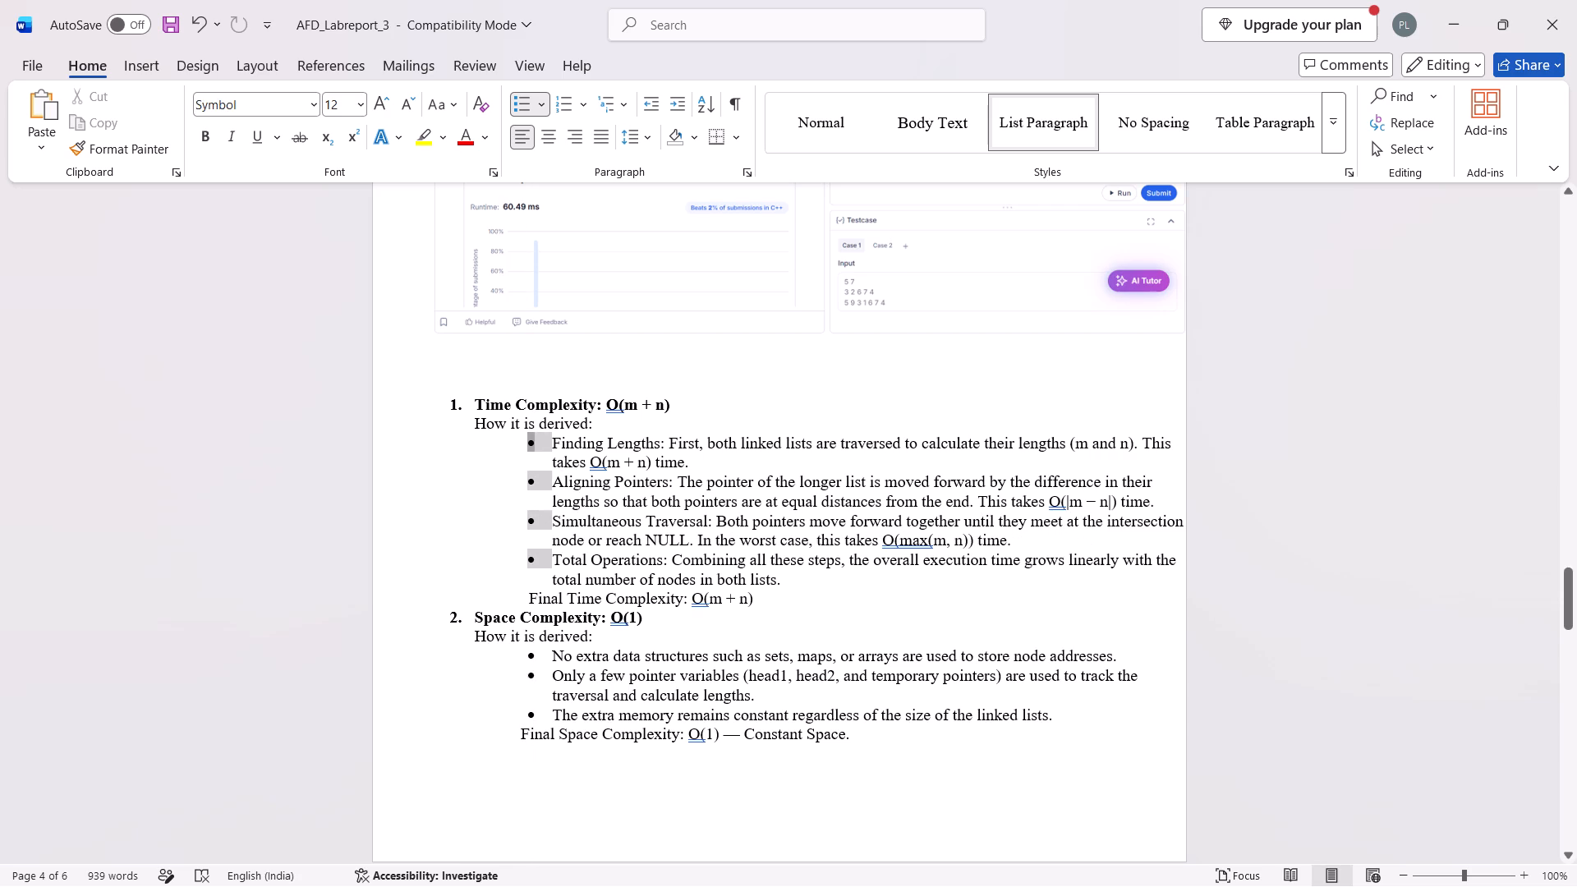
click(839, 640)
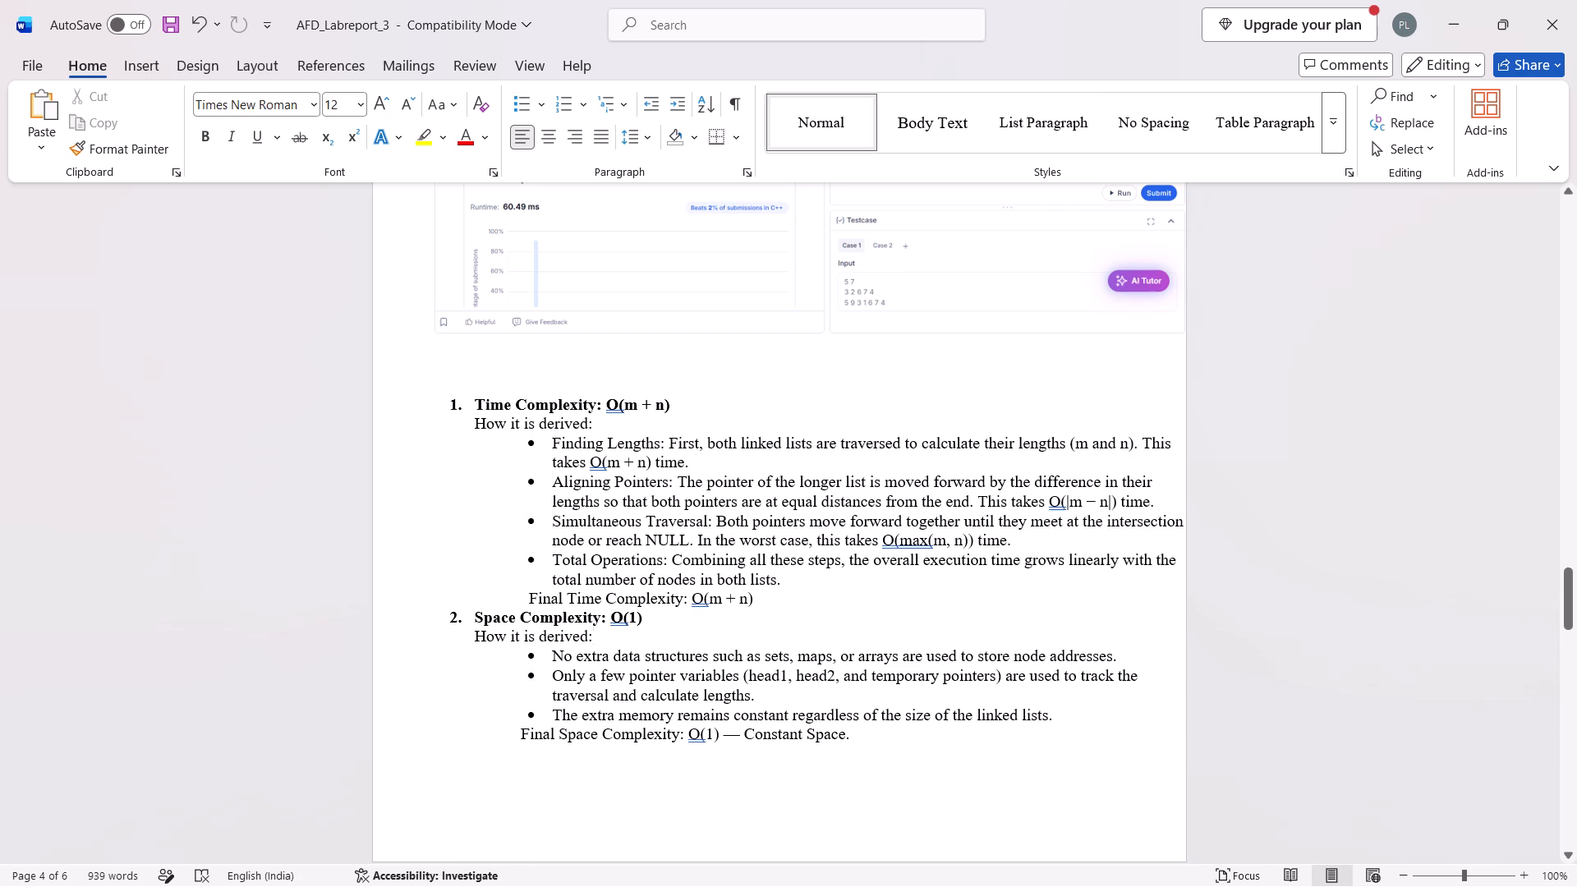
Reduce the indent of the bullets under both Time Complexity and Space Complexity, keeping the two lists aligned with each other.
drag(531, 443, 503, 444)
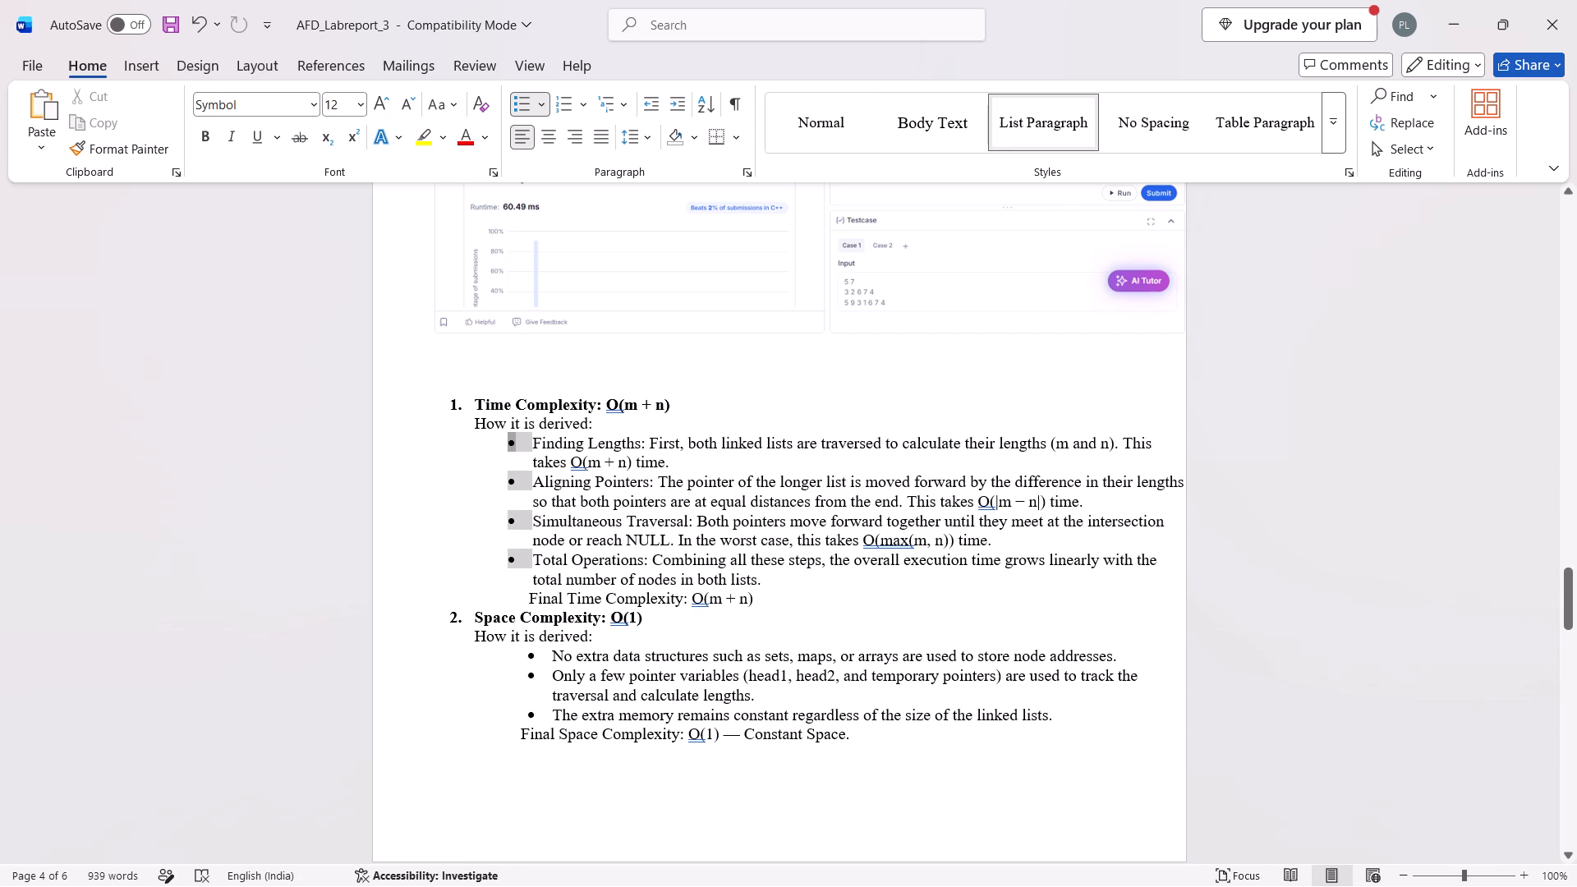
drag(531, 656, 523, 656)
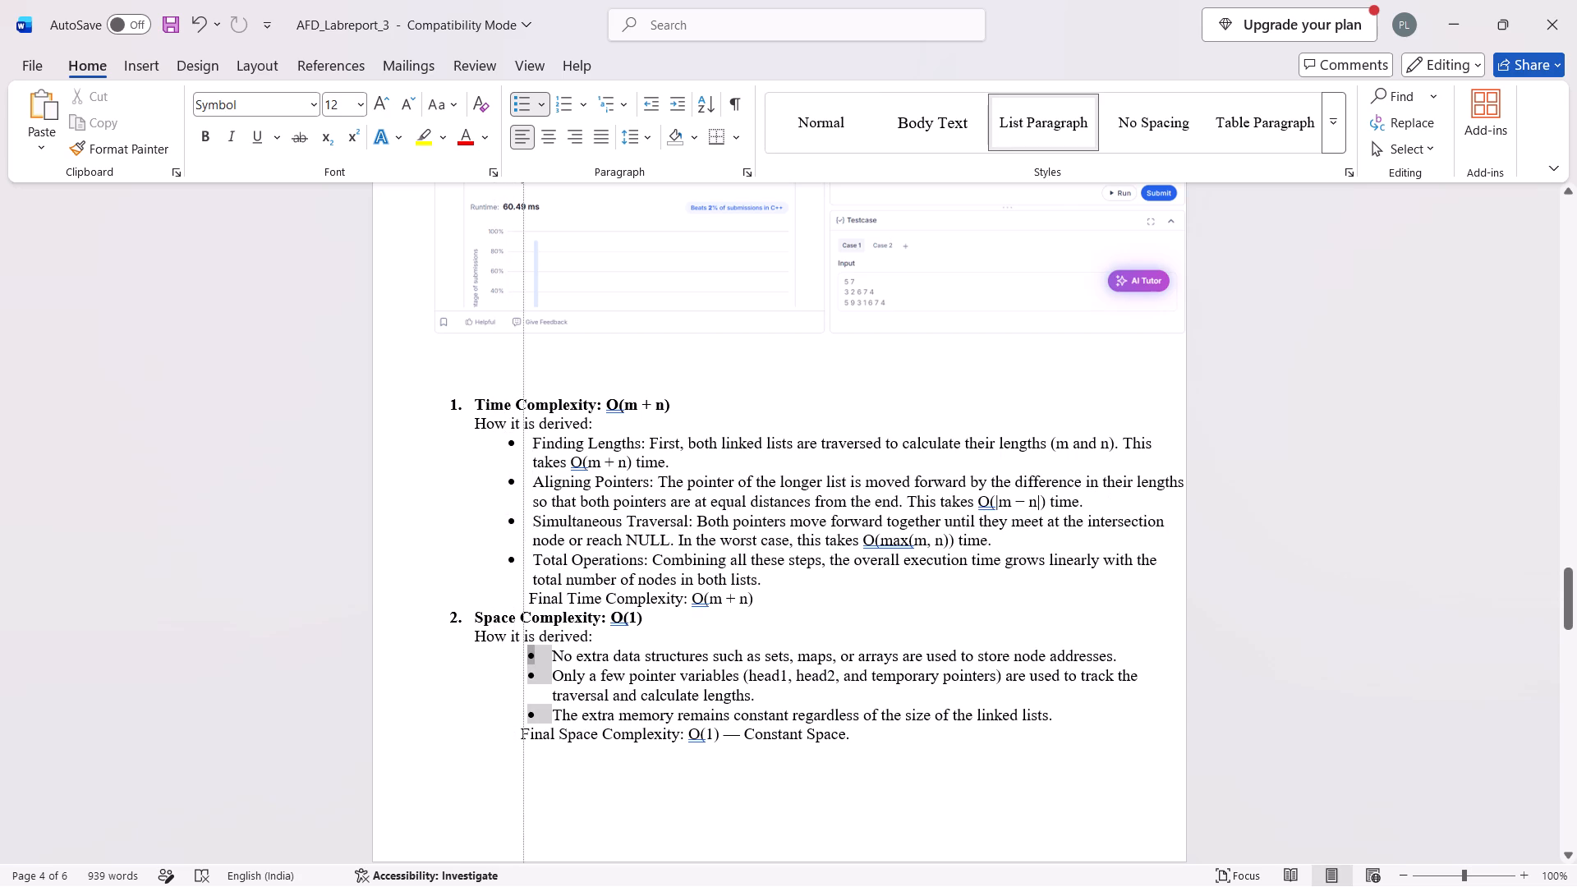
drag(523, 656, 506, 655)
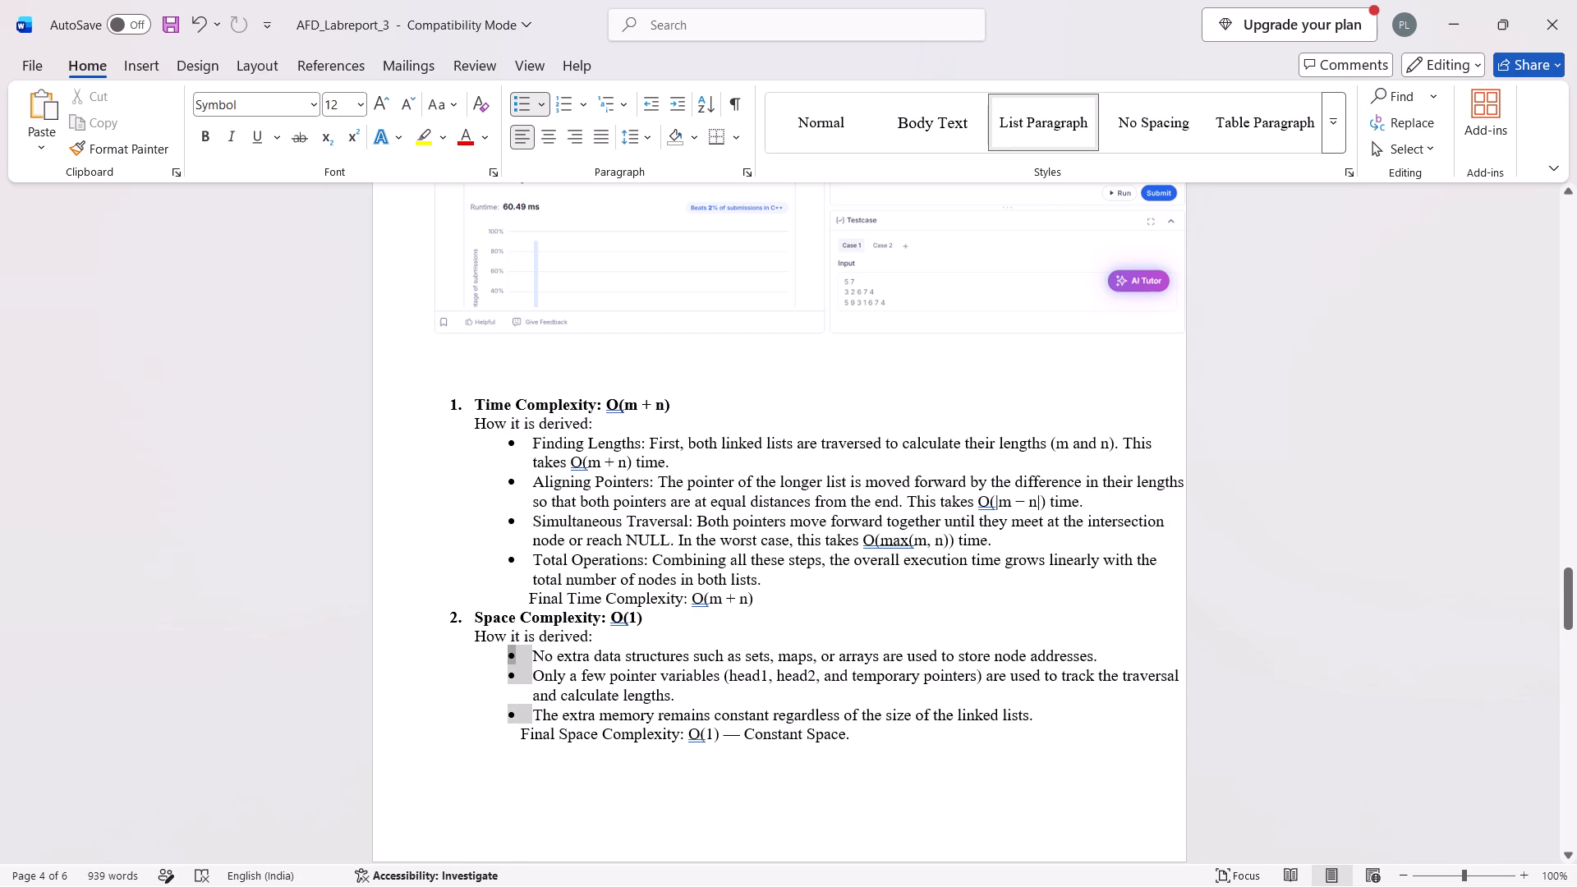
click(766, 604)
Reduce the indent of the Final Space Complexity and Final Time Complexity lines to roughly align with "How it is derived:".
click(521, 737)
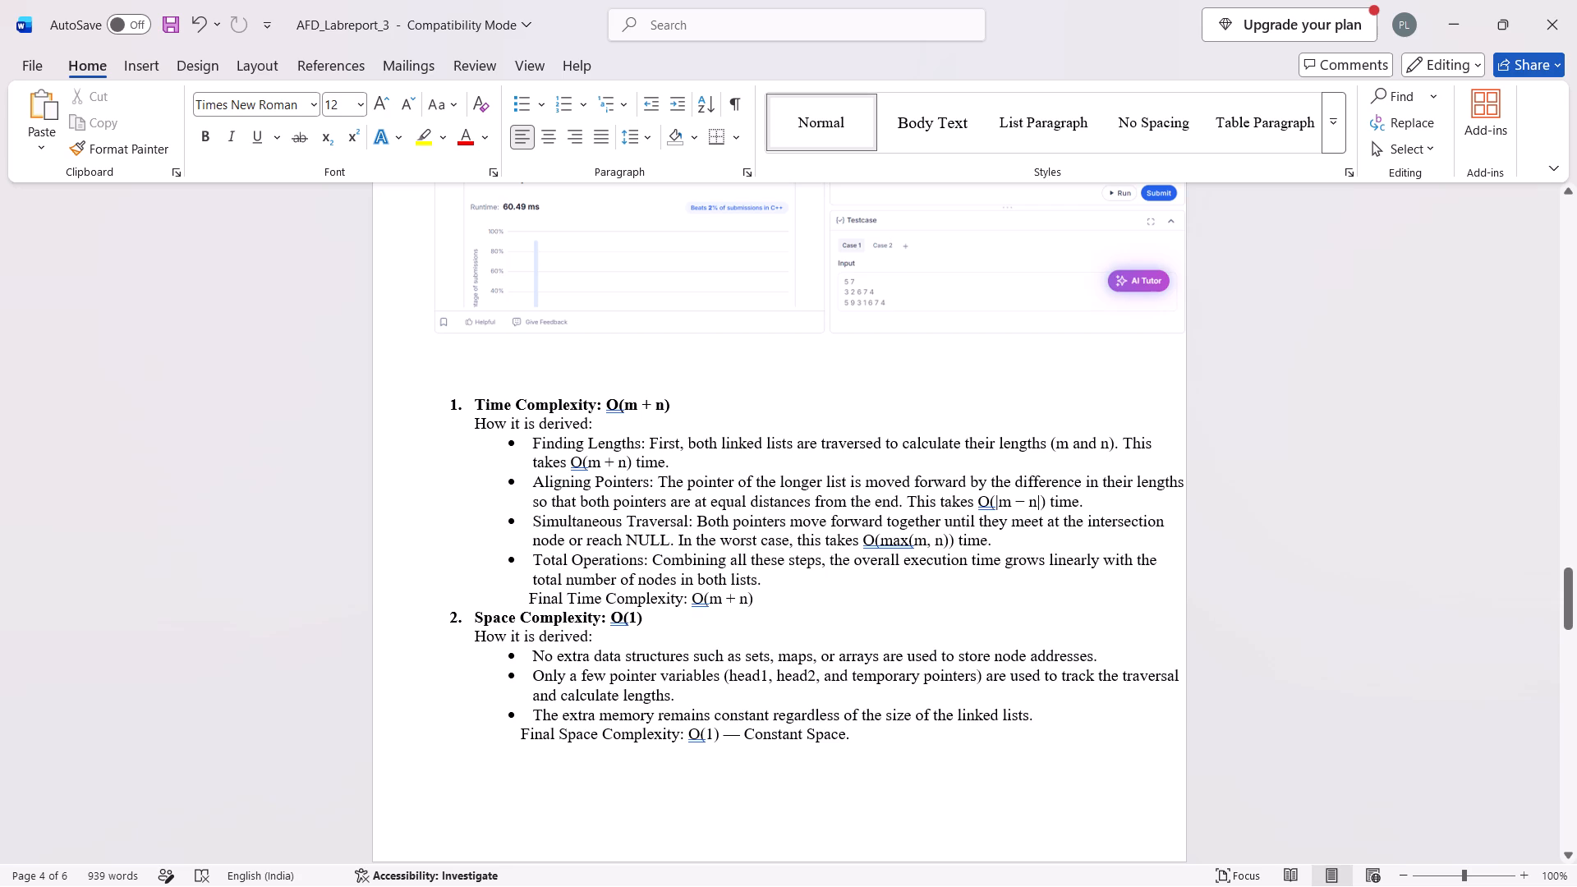
key(BackSpace)
key(Tab)
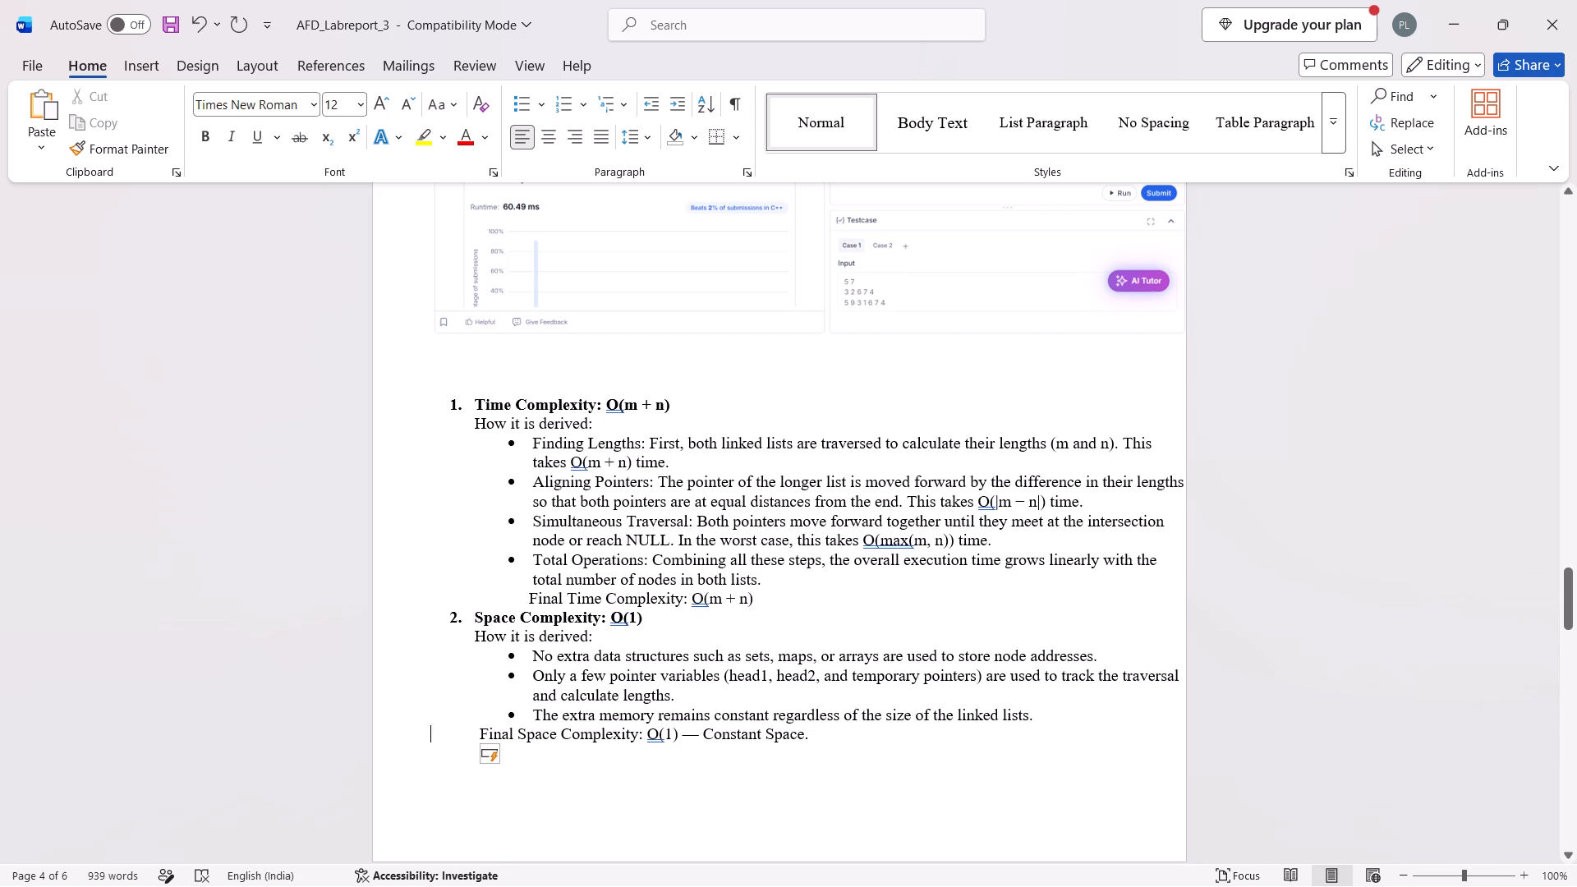
click(527, 598)
key(BackSpace)
key(Tab)
key(Tab)
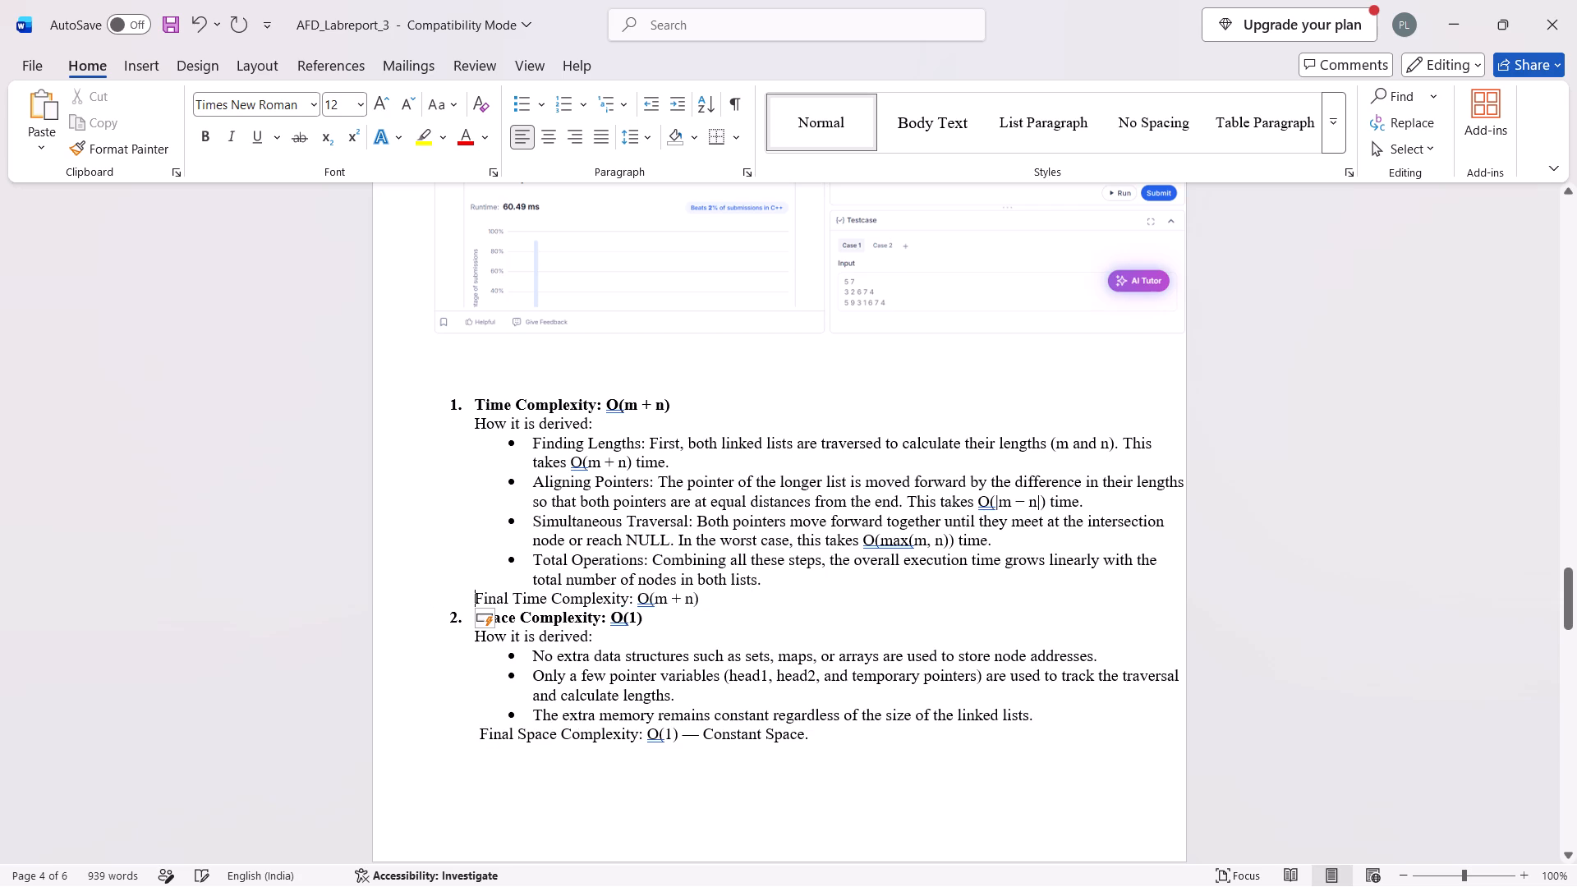
click(712, 700)
Select problem 5's existing screenshot in the report, switch to Chrome and submit the Flatten a Linked List solution from its coding practice.
scroll(712, 700, down, 1)
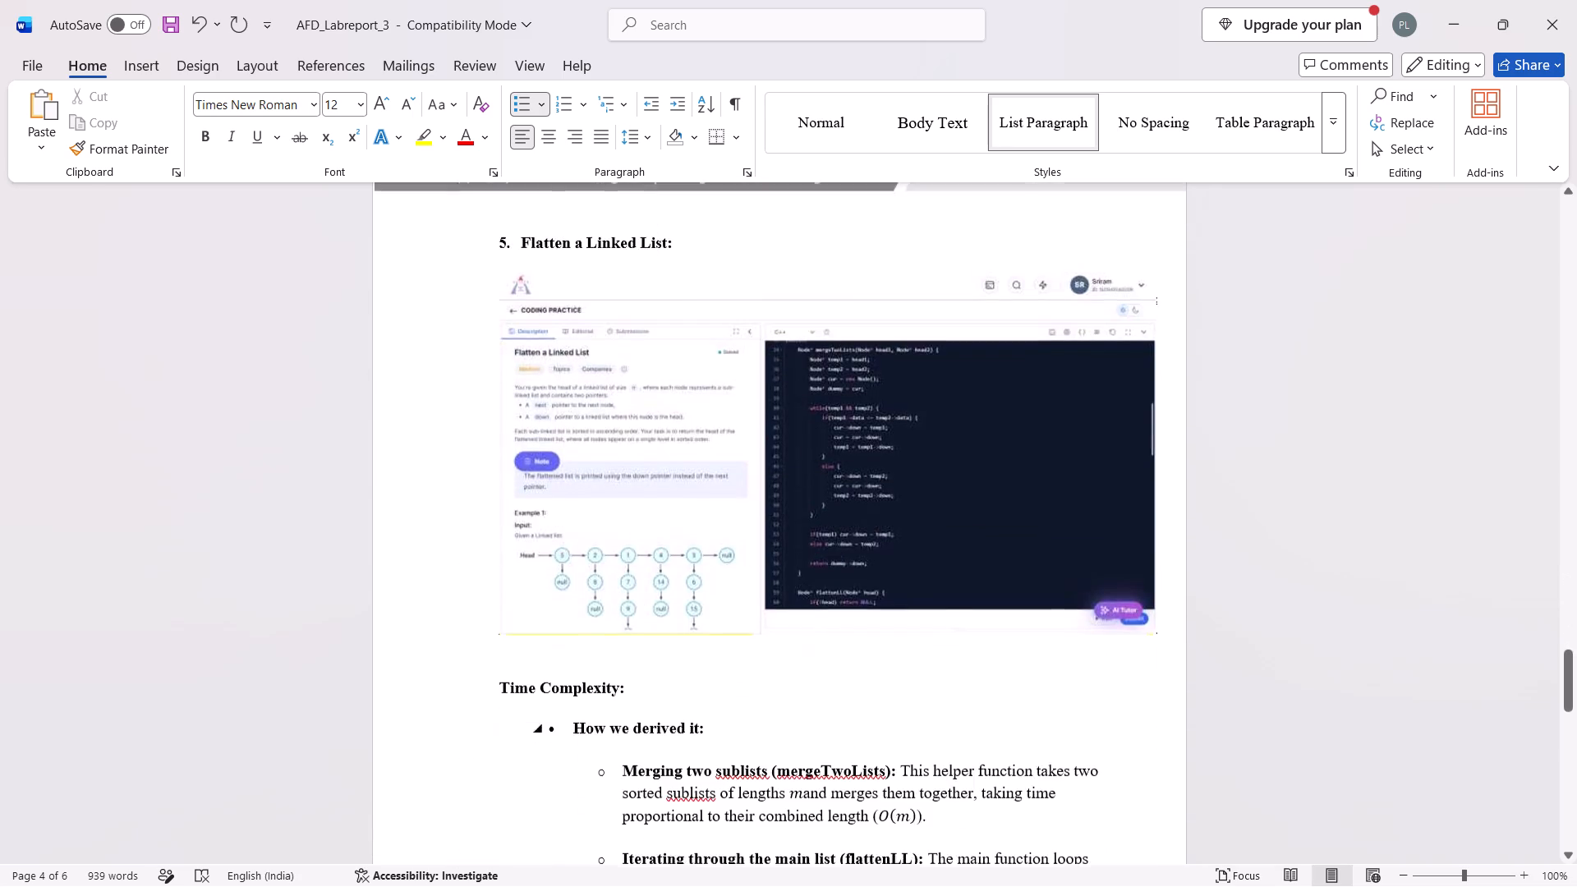
scroll(712, 700, down, 1)
click(712, 700)
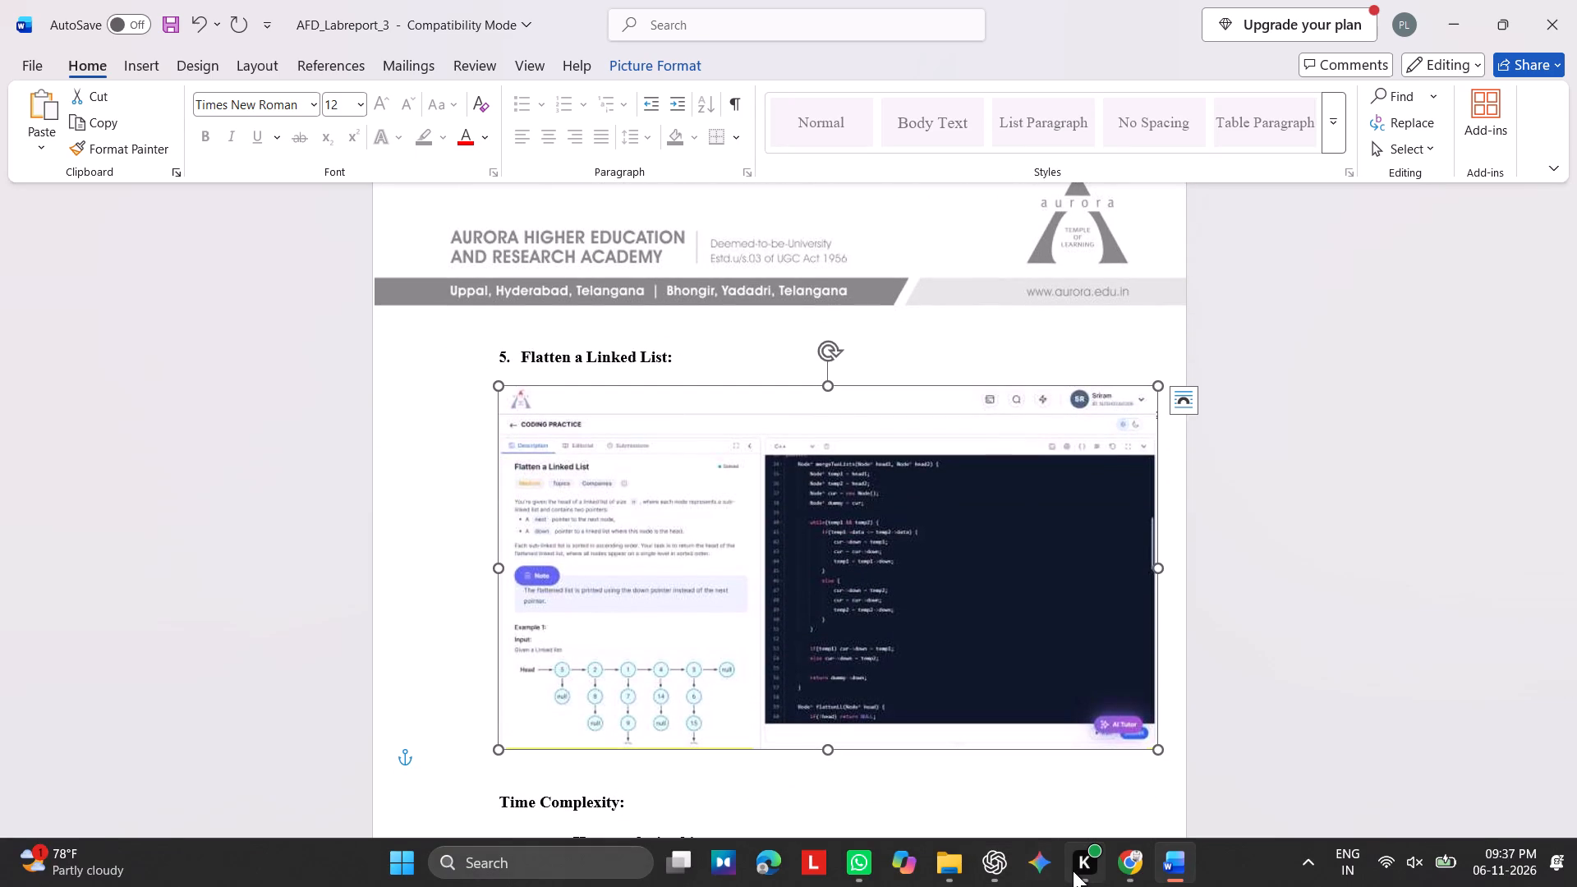
click(1113, 879)
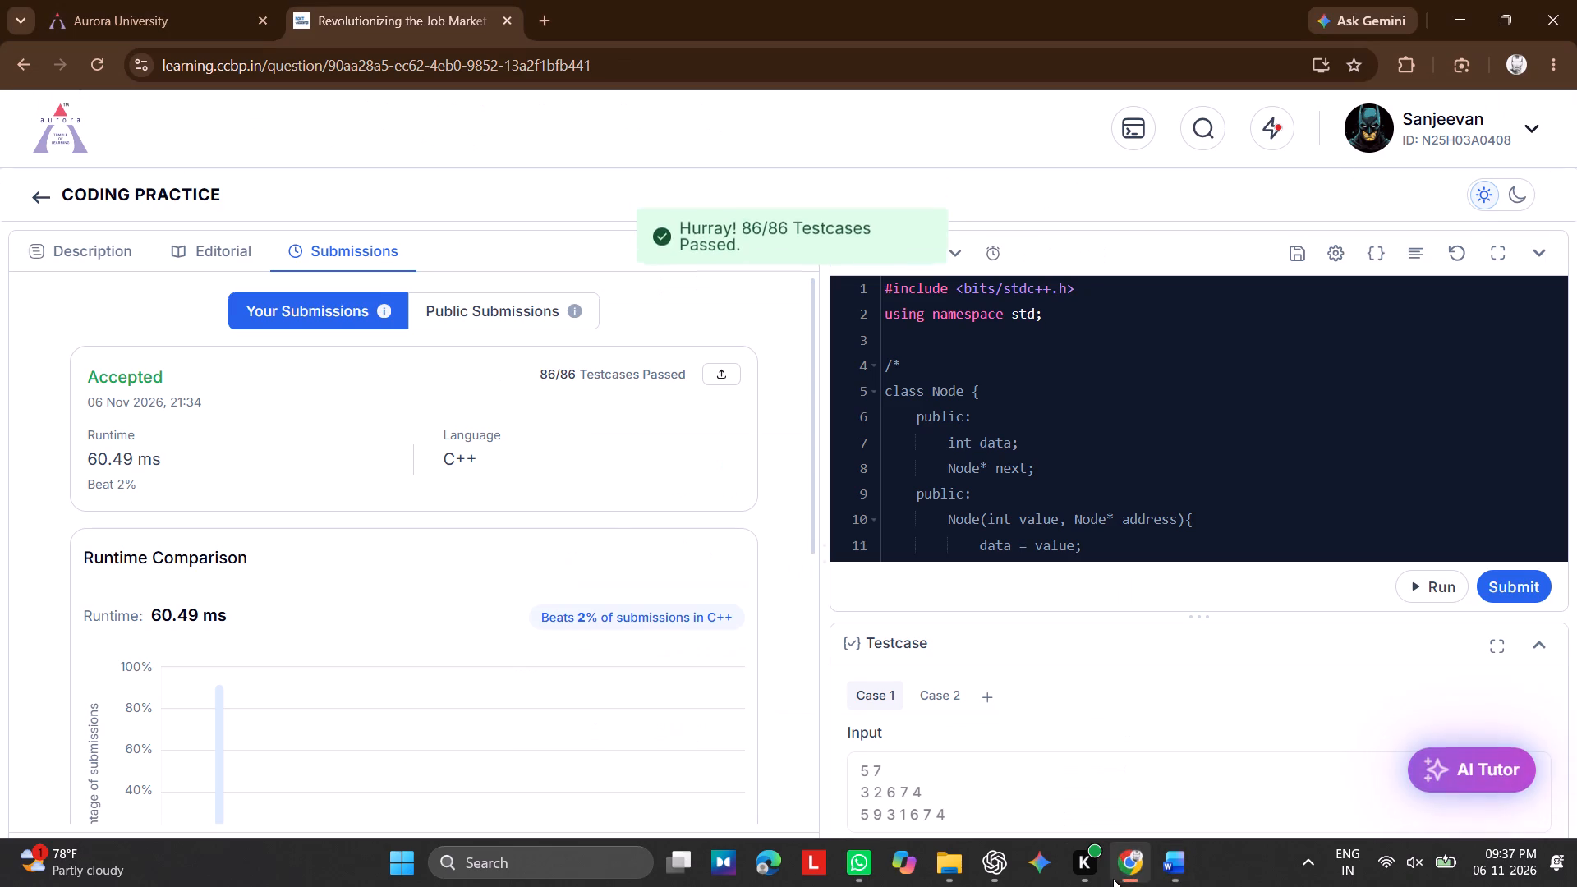
scroll(209, 507, right, 3)
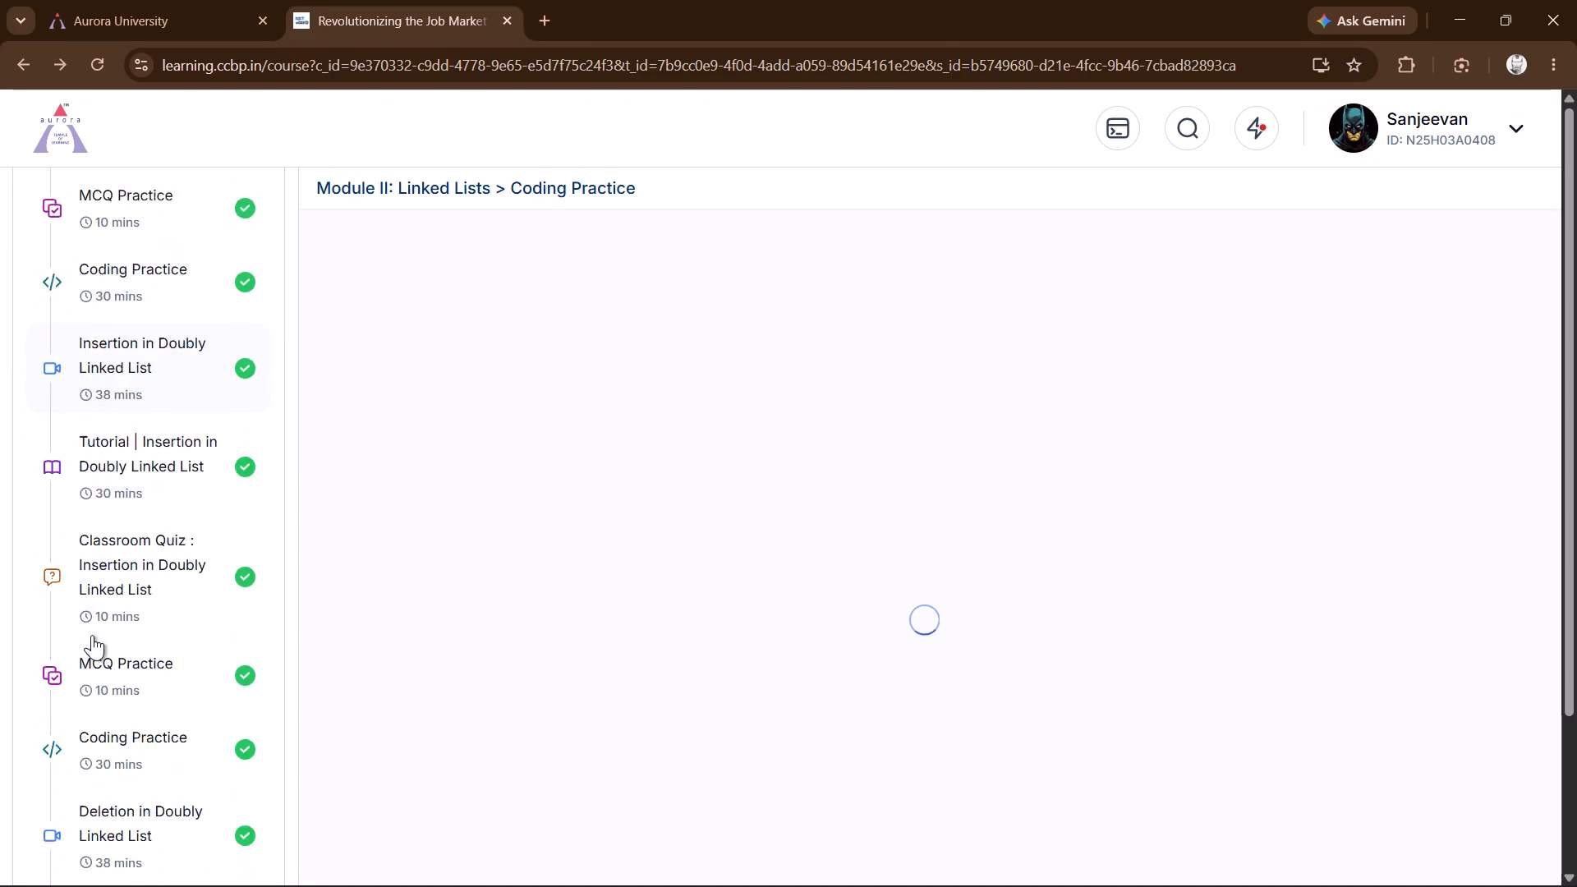
scroll(92, 635, down, 5)
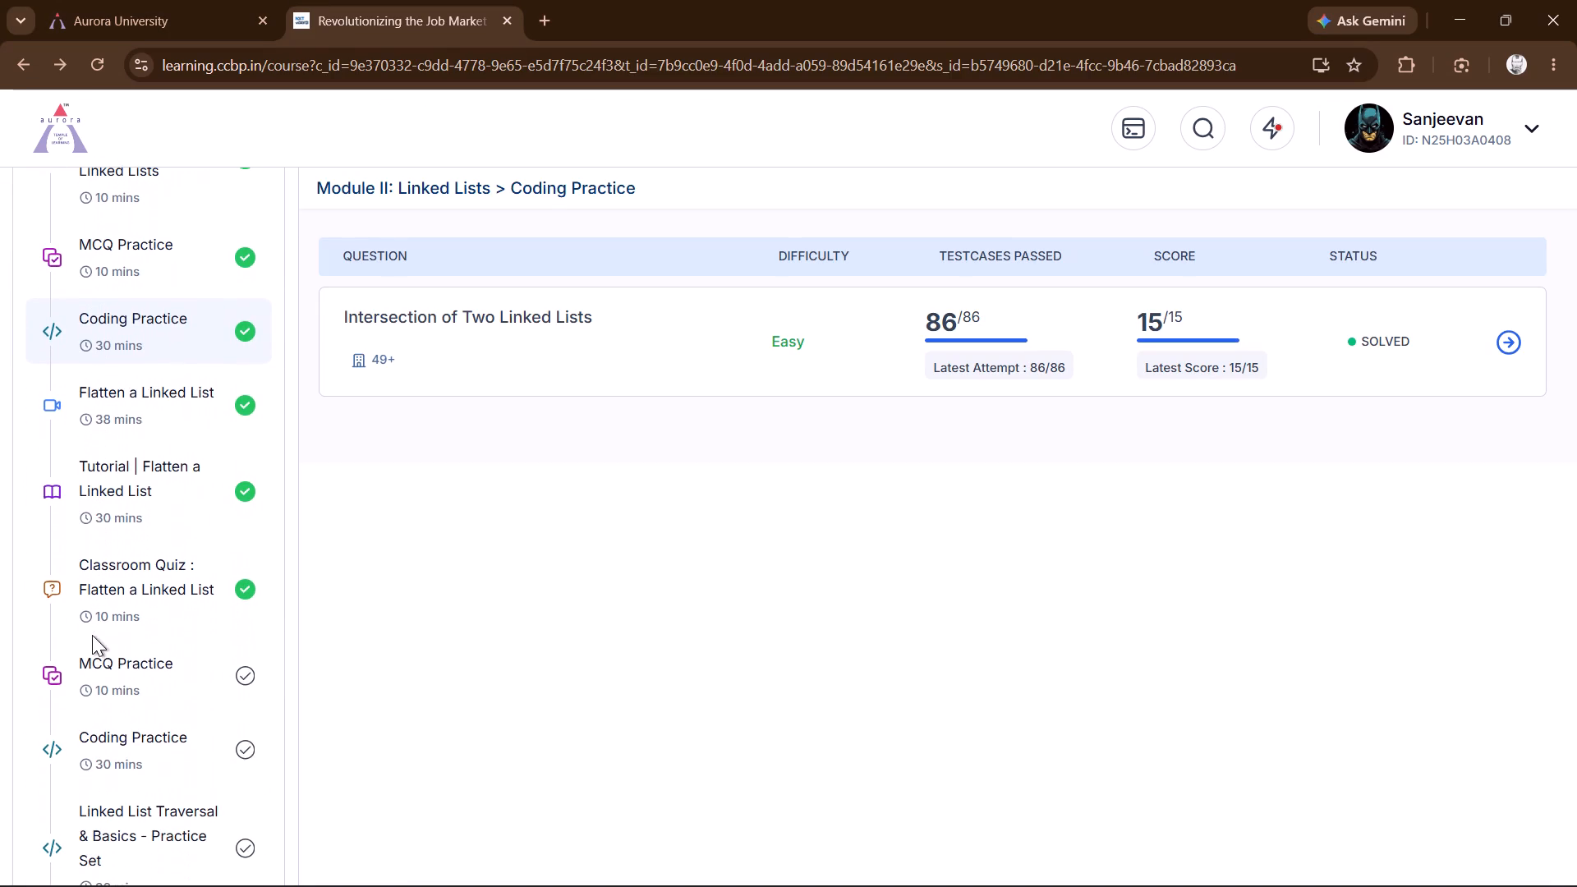
click(203, 763)
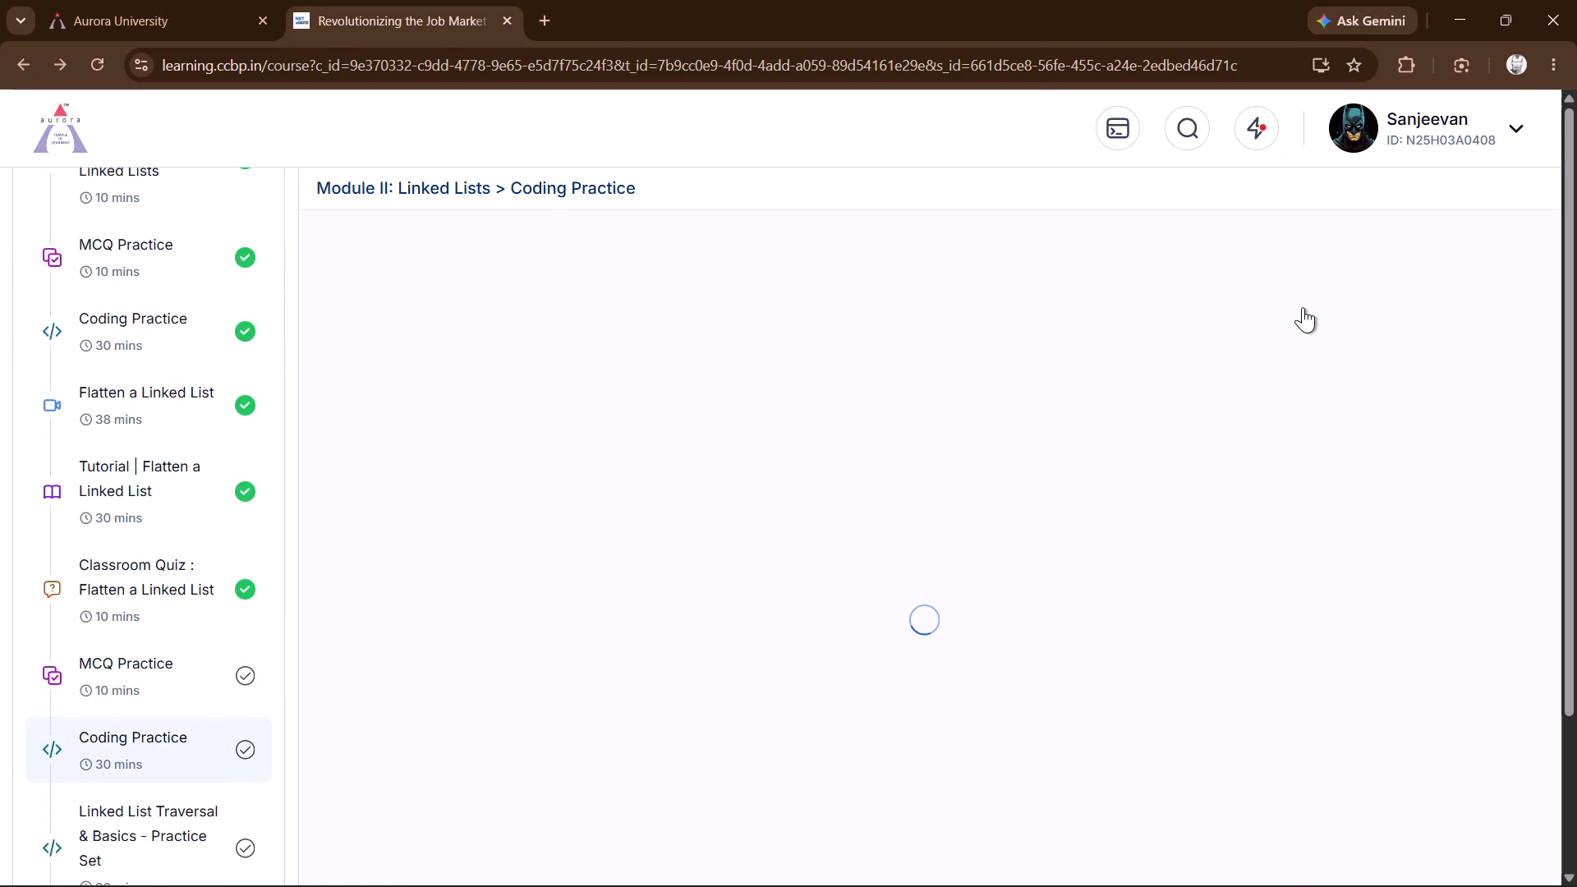
click(1303, 307)
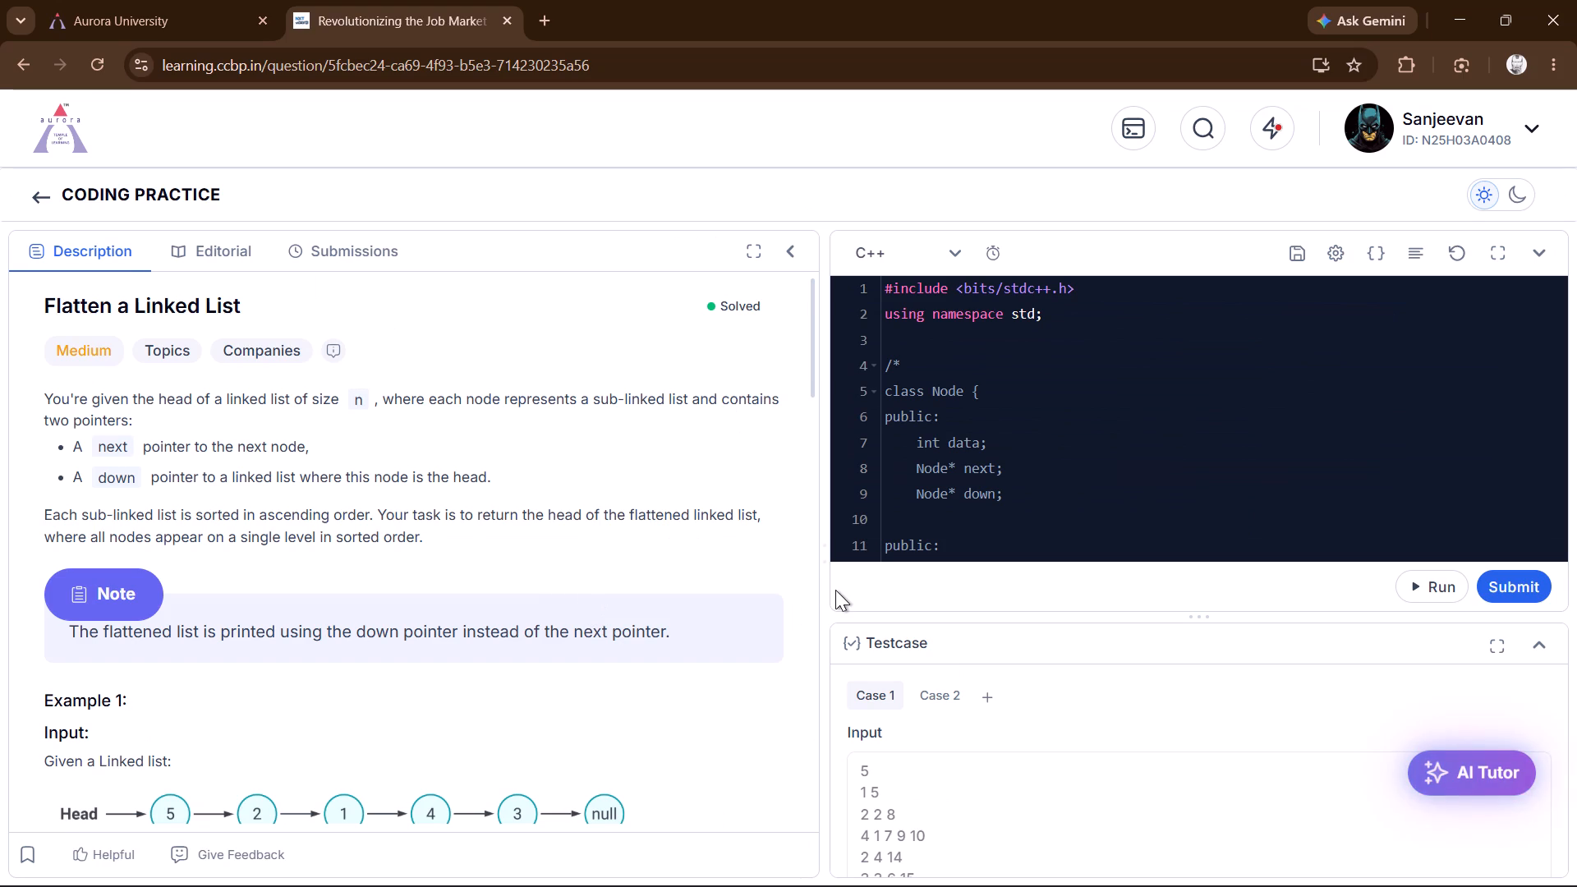
key(ctrl+Return)
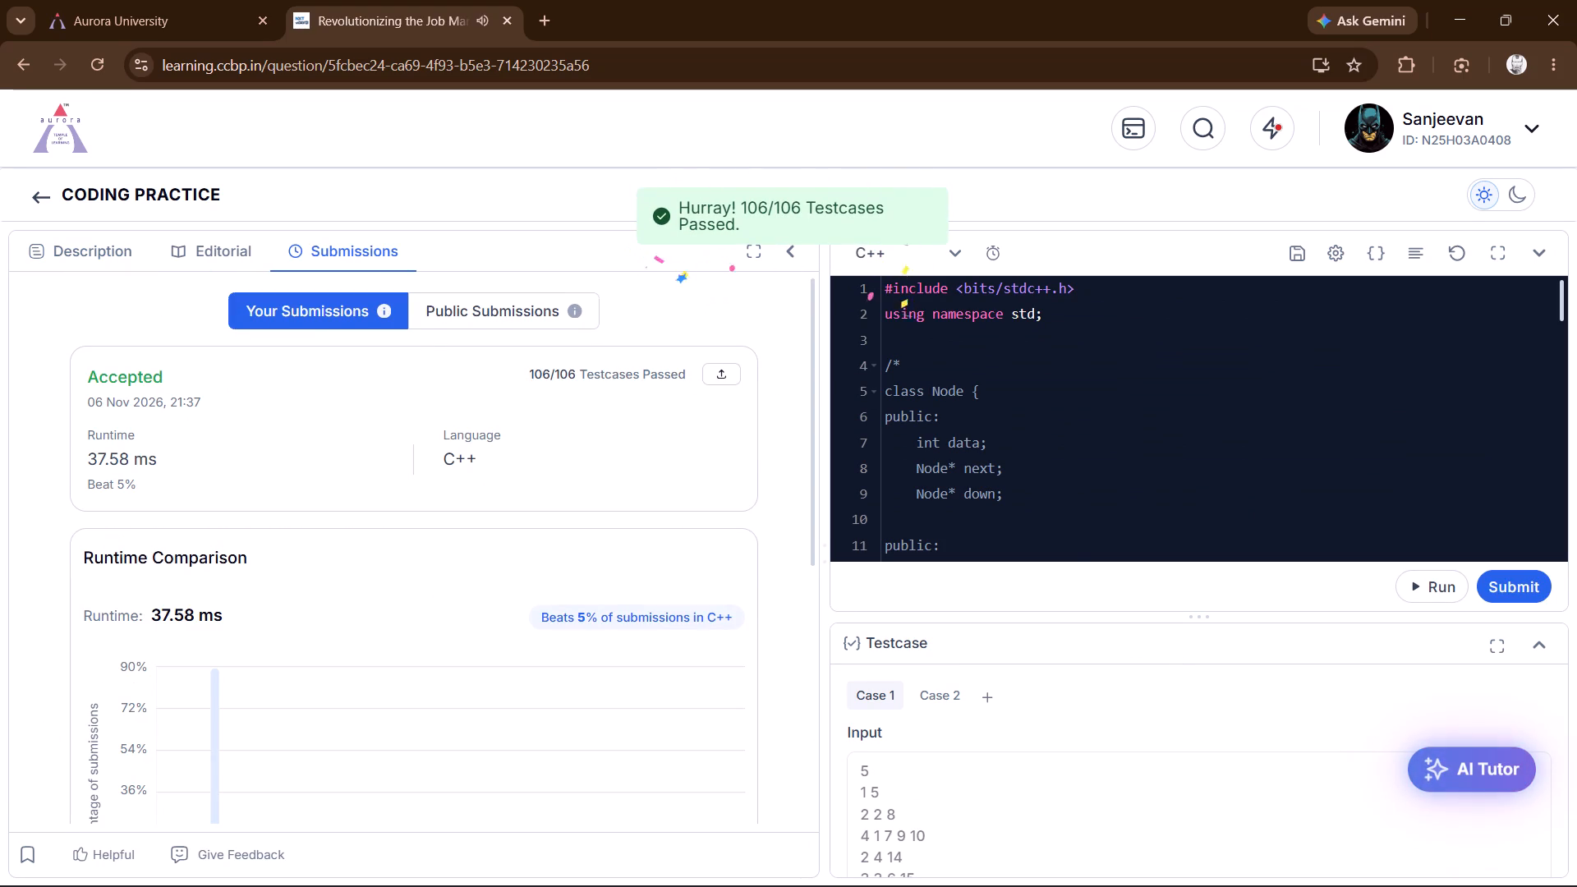
Capture the submission page below the browser bar and replace the old Flatten a Linked List screenshot in Word with it.
key(shift+super+s)
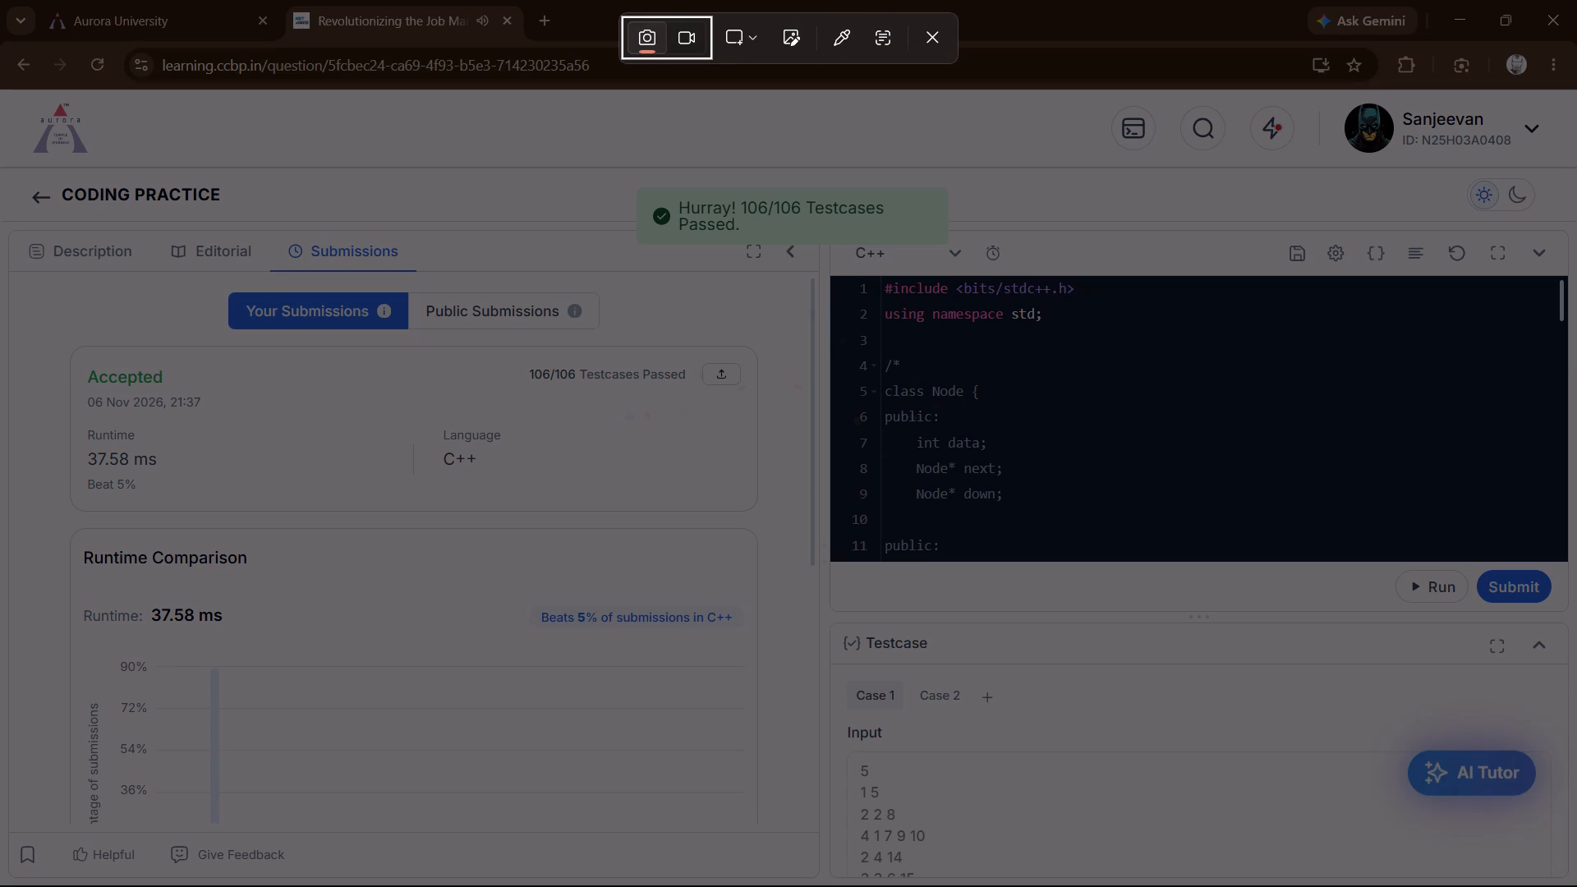
drag(0, 90, 1576, 886)
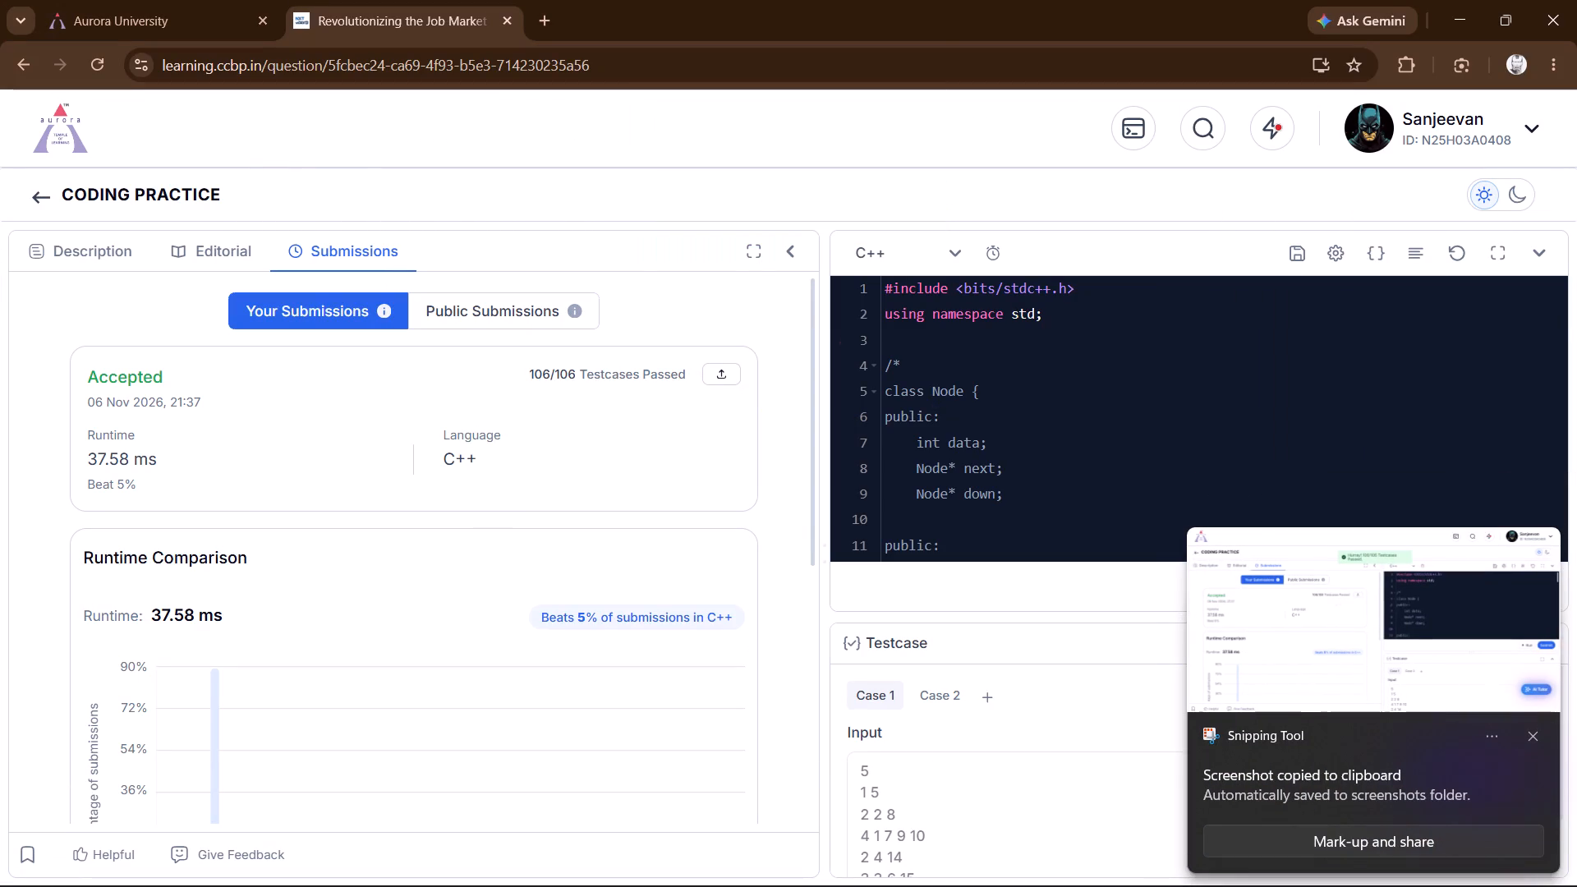
click(1167, 863)
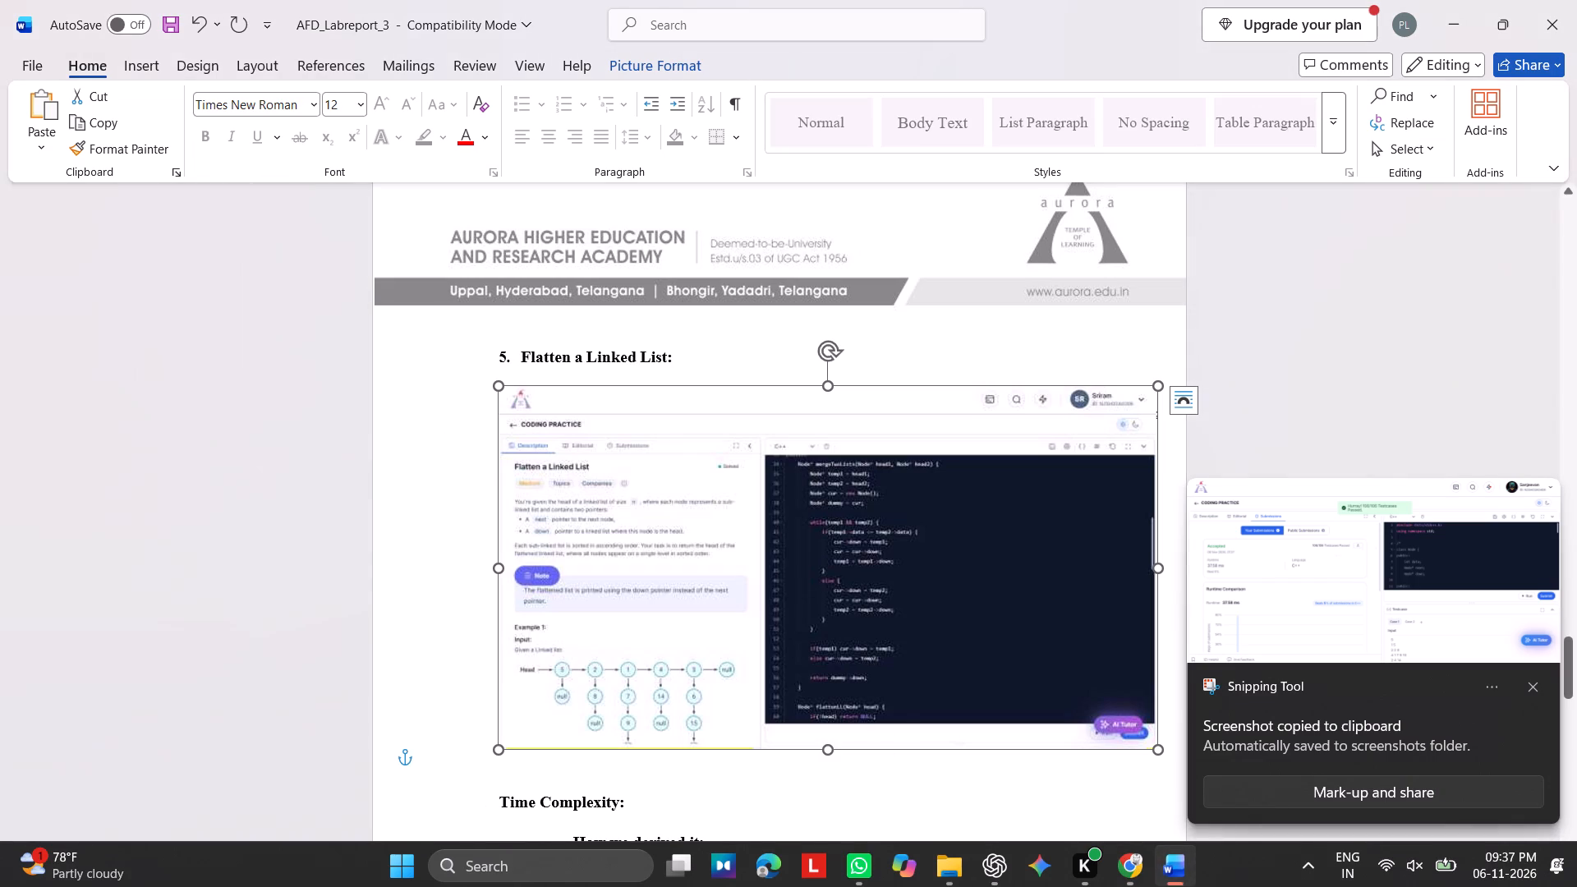
key(Delete)
key(ctrl+v)
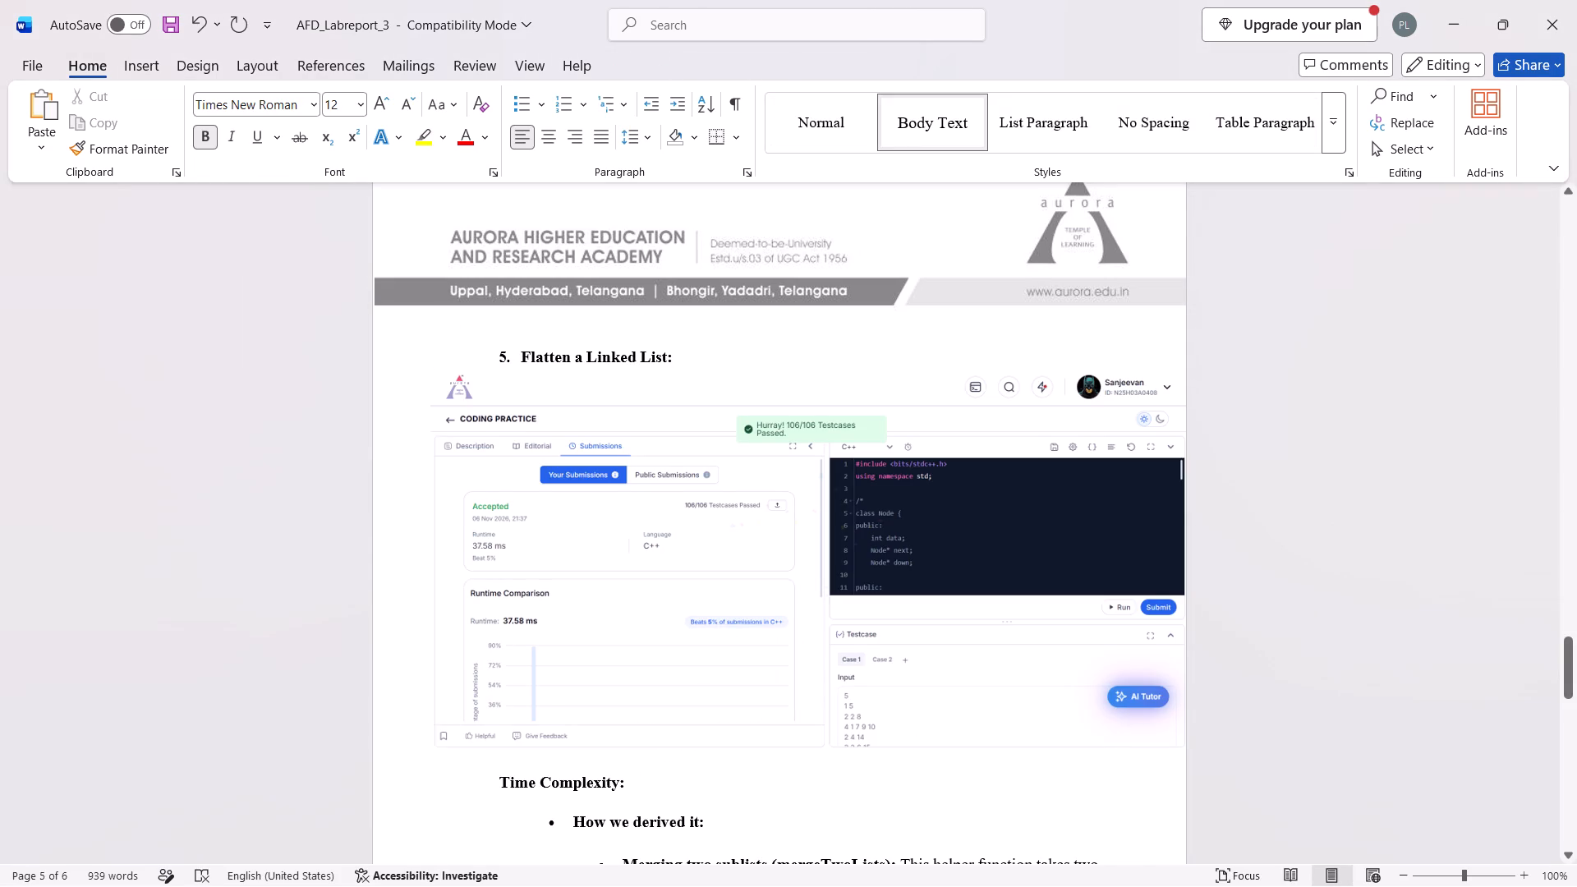
scroll(756, 669, down, 1)
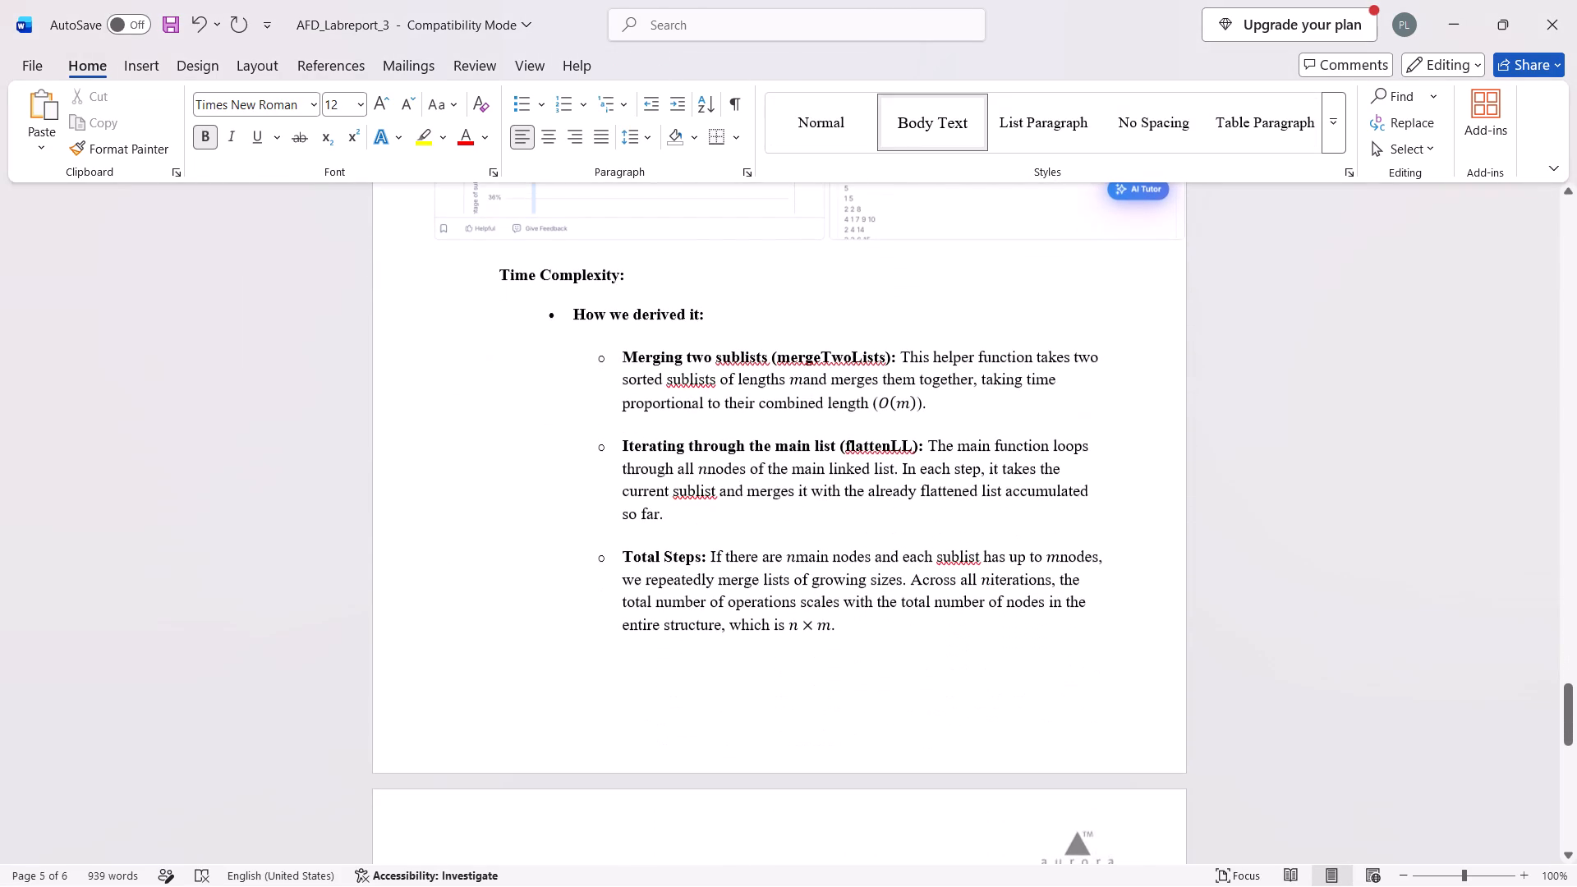
drag(498, 273, 768, 882)
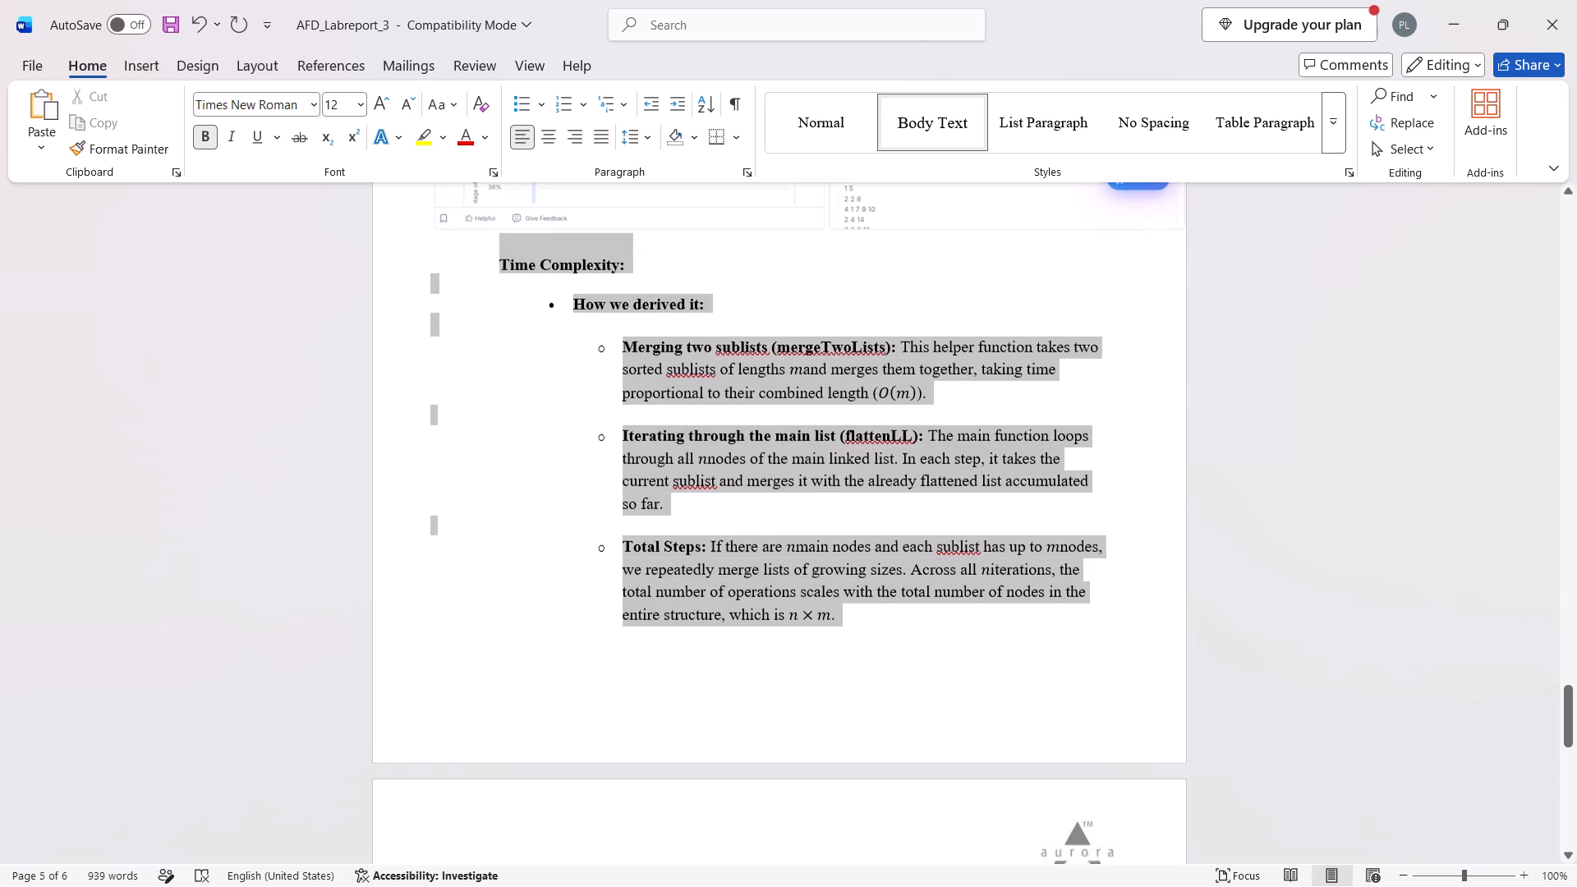
drag(768, 882, 768, 876)
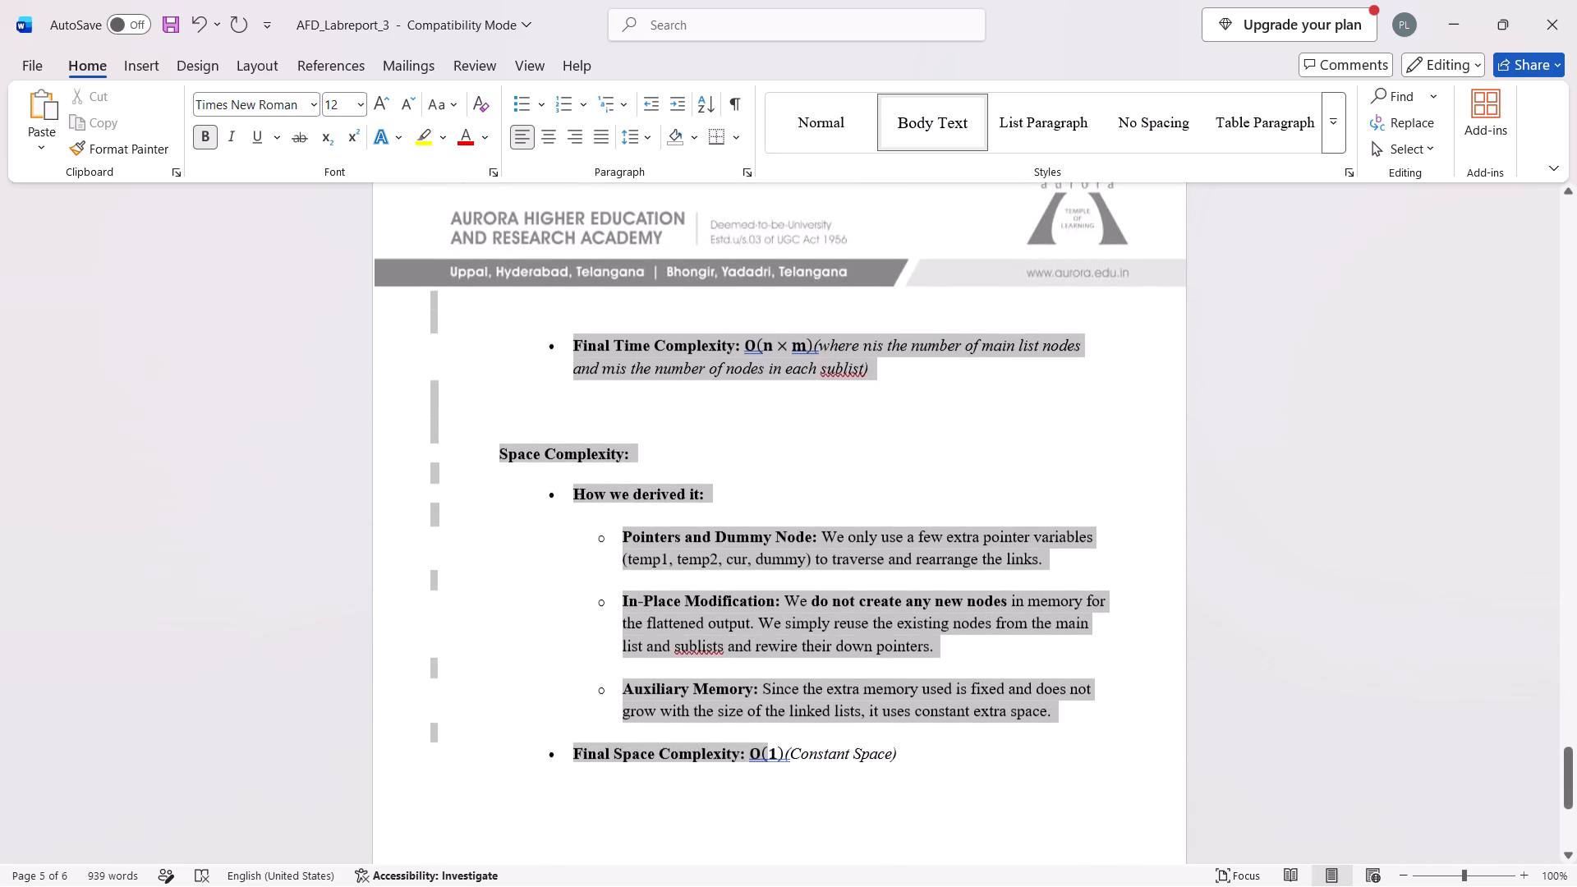
drag(768, 876, 959, 623)
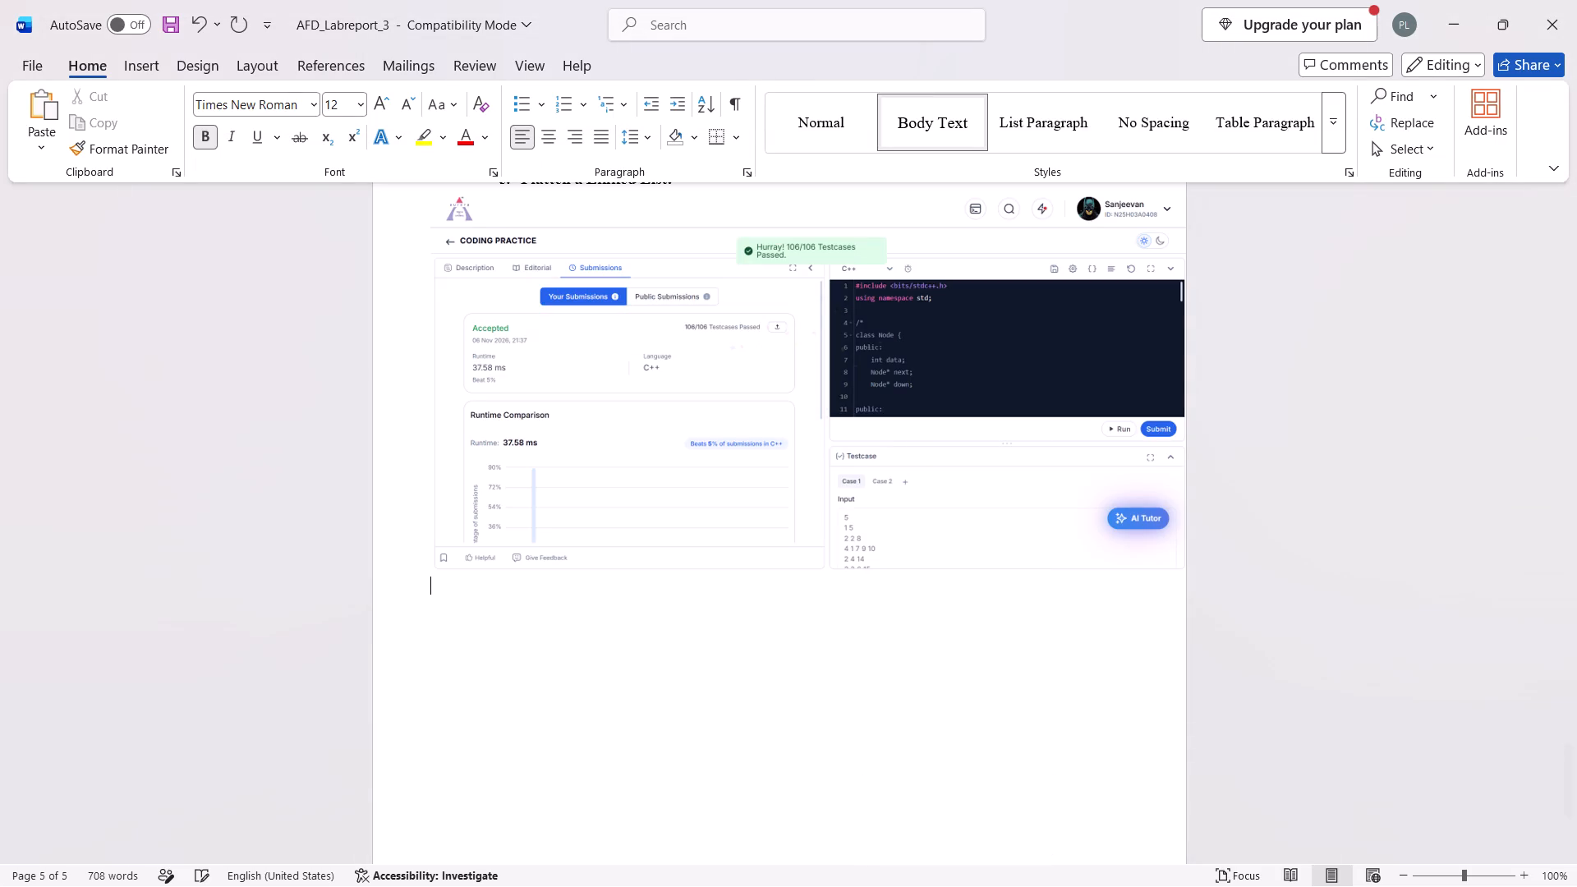
key(Return)
key(ctrl+v)
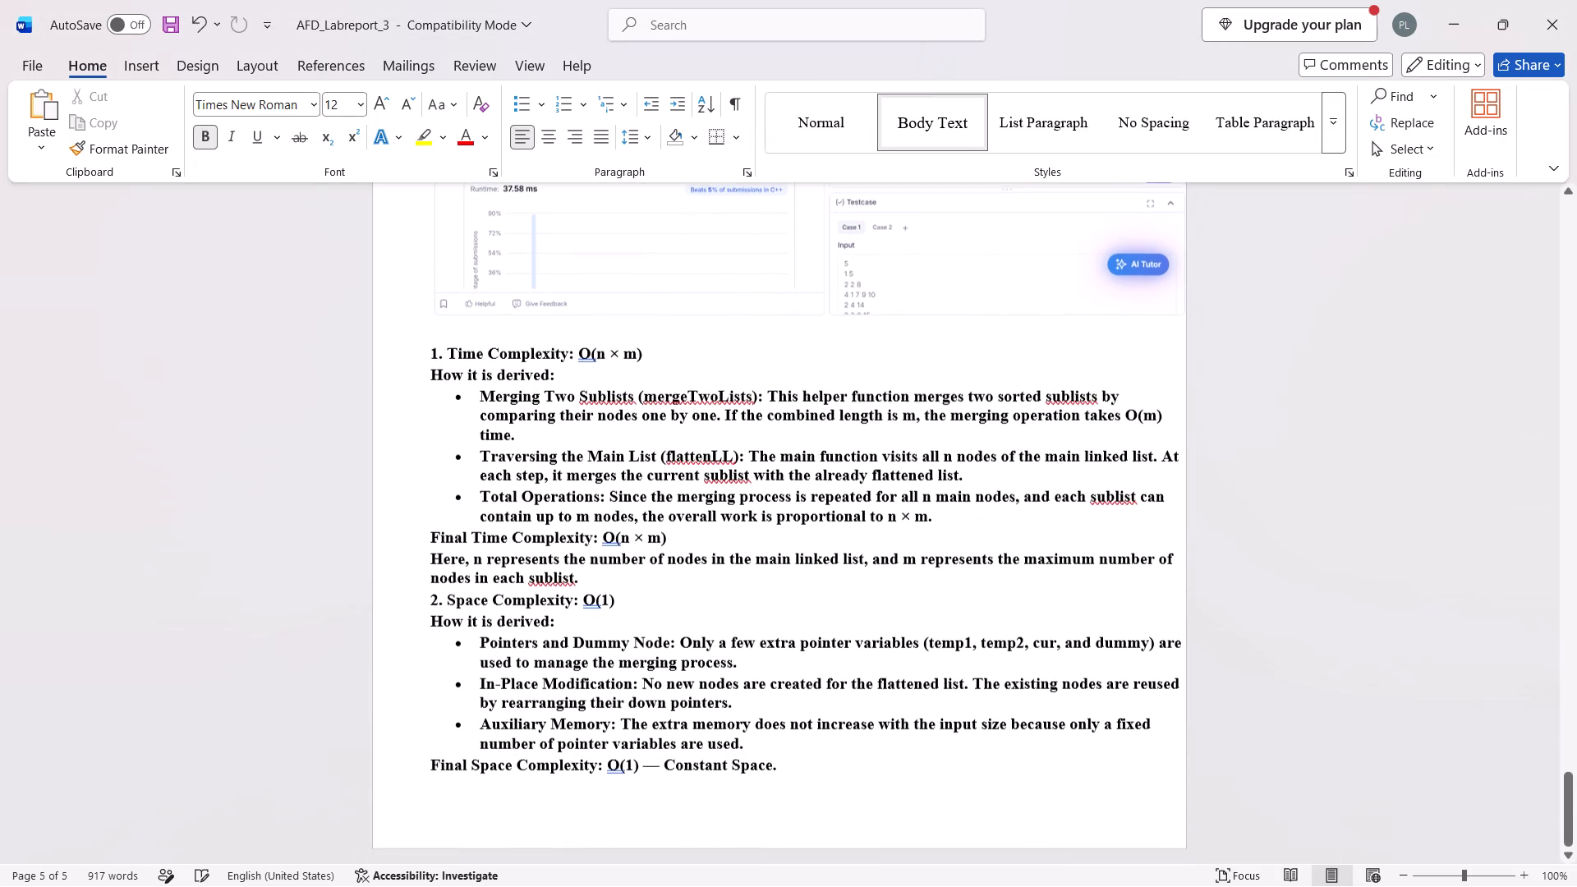
Remove bold from the three Time Complexity bullets and the Final Time Complexity line.
drag(937, 522, 458, 391)
click(474, 361)
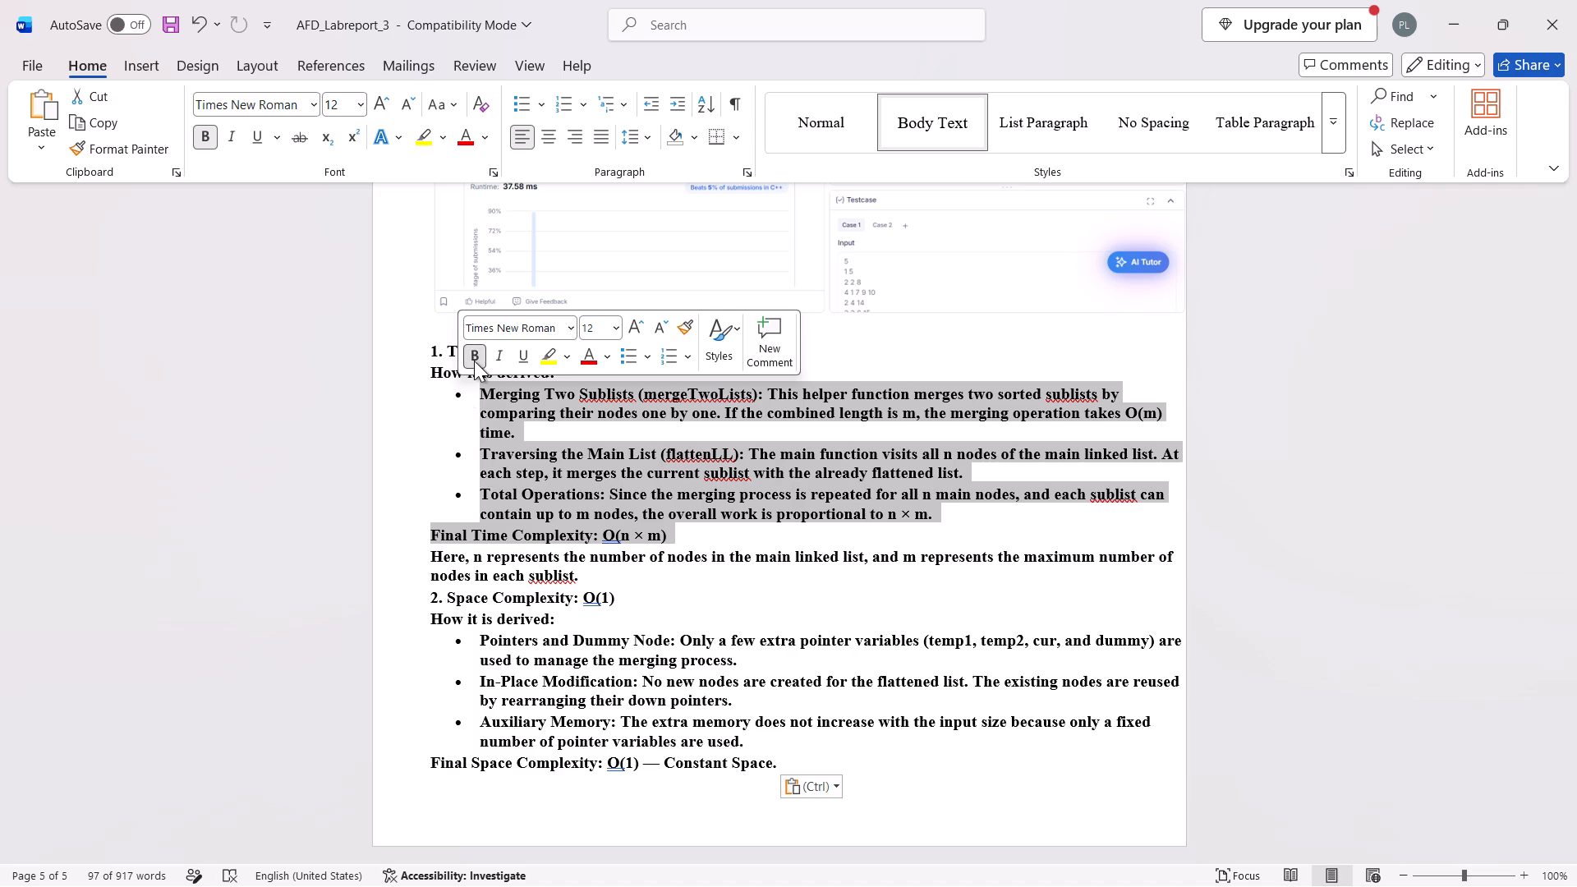
click(750, 591)
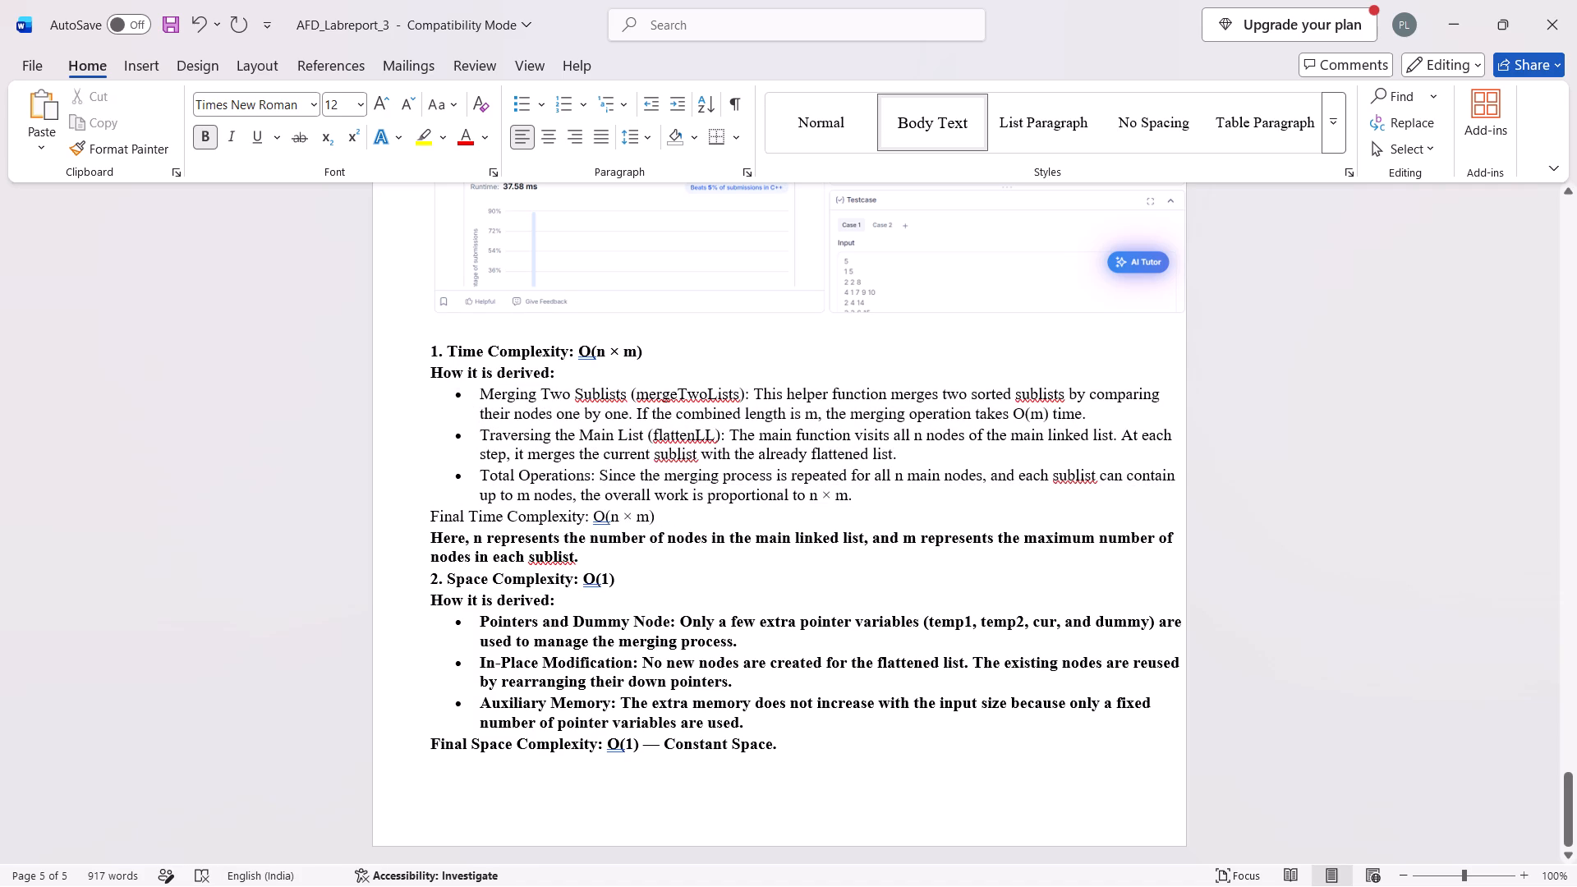
Remove bold from the three Space Complexity bullets and the Final Space Complexity line under Flatten a Linked List.
drag(801, 748, 492, 621)
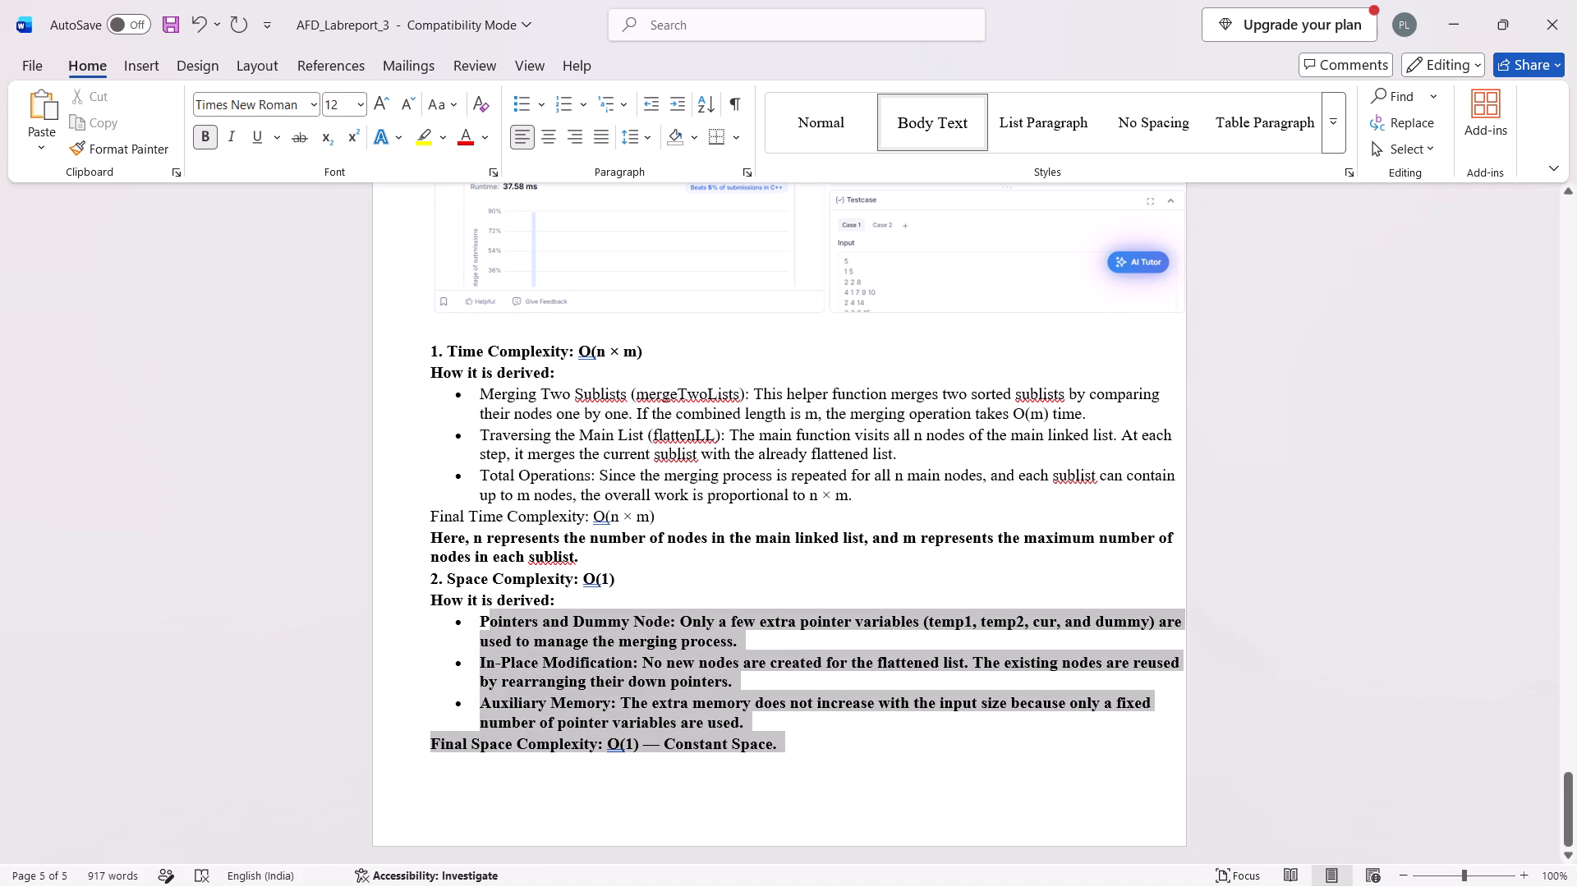
drag(492, 621, 482, 620)
click(493, 586)
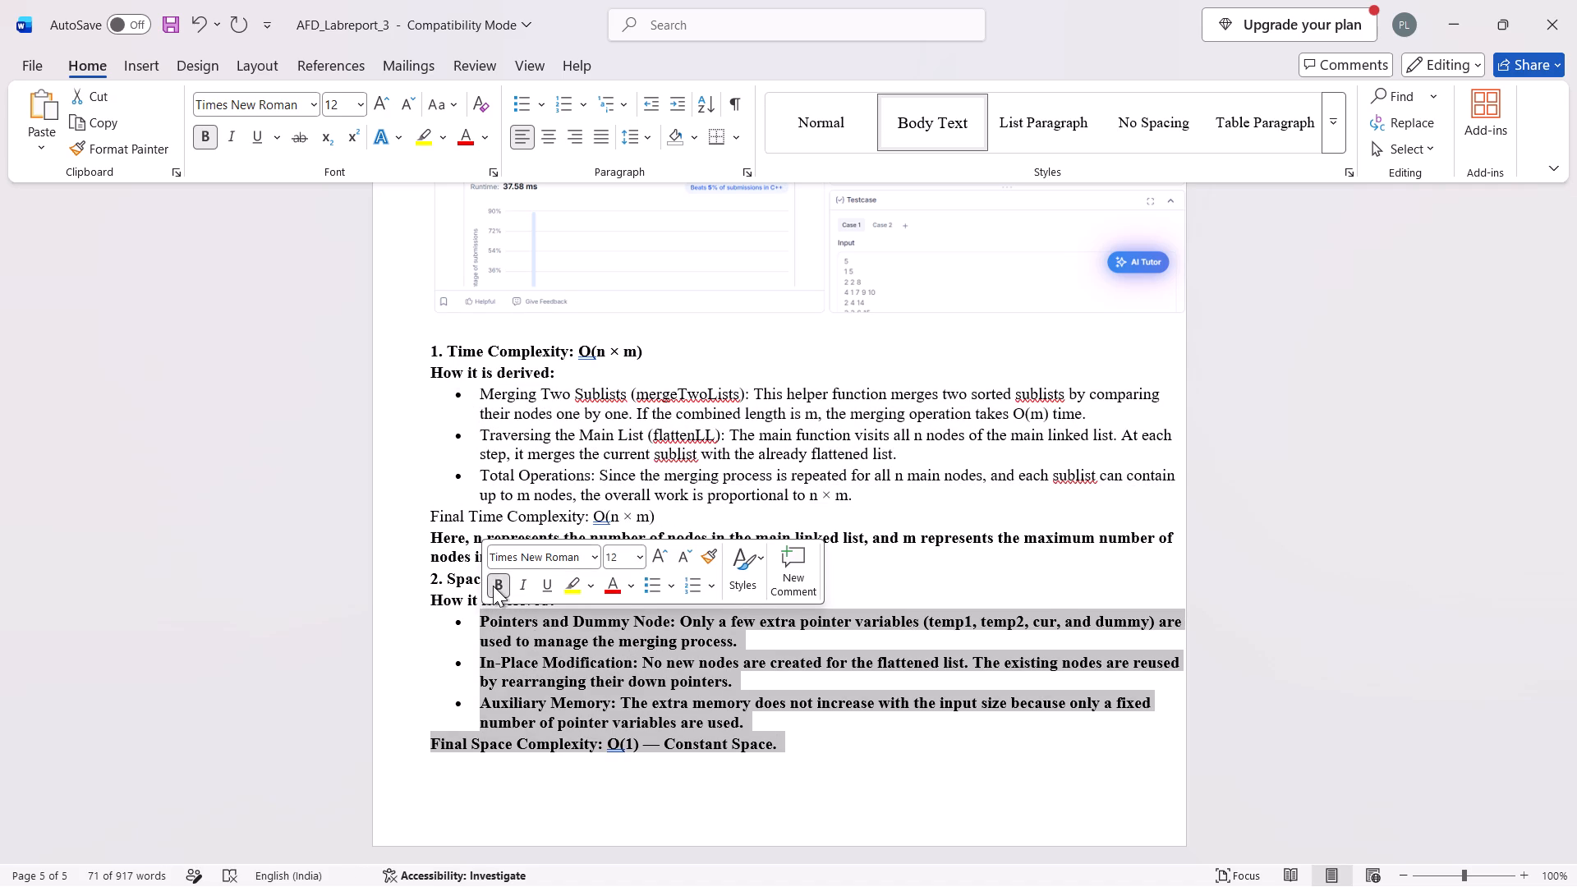
click(571, 696)
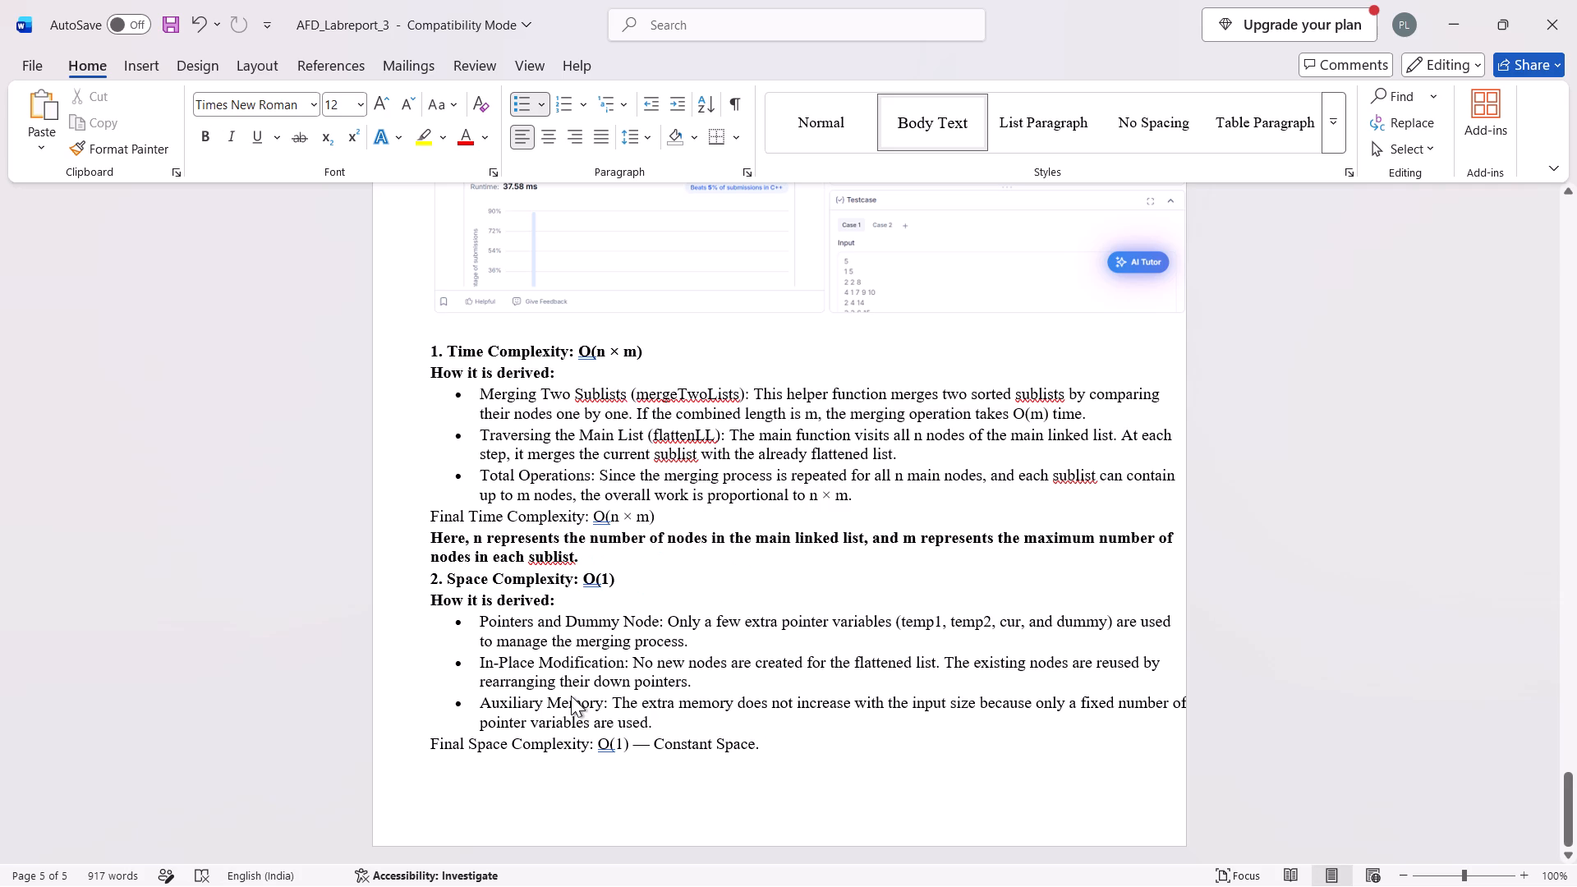
Delete the bold paragraph starting "Here, n represents the number of nodes in the main linked list".
drag(578, 557, 471, 540)
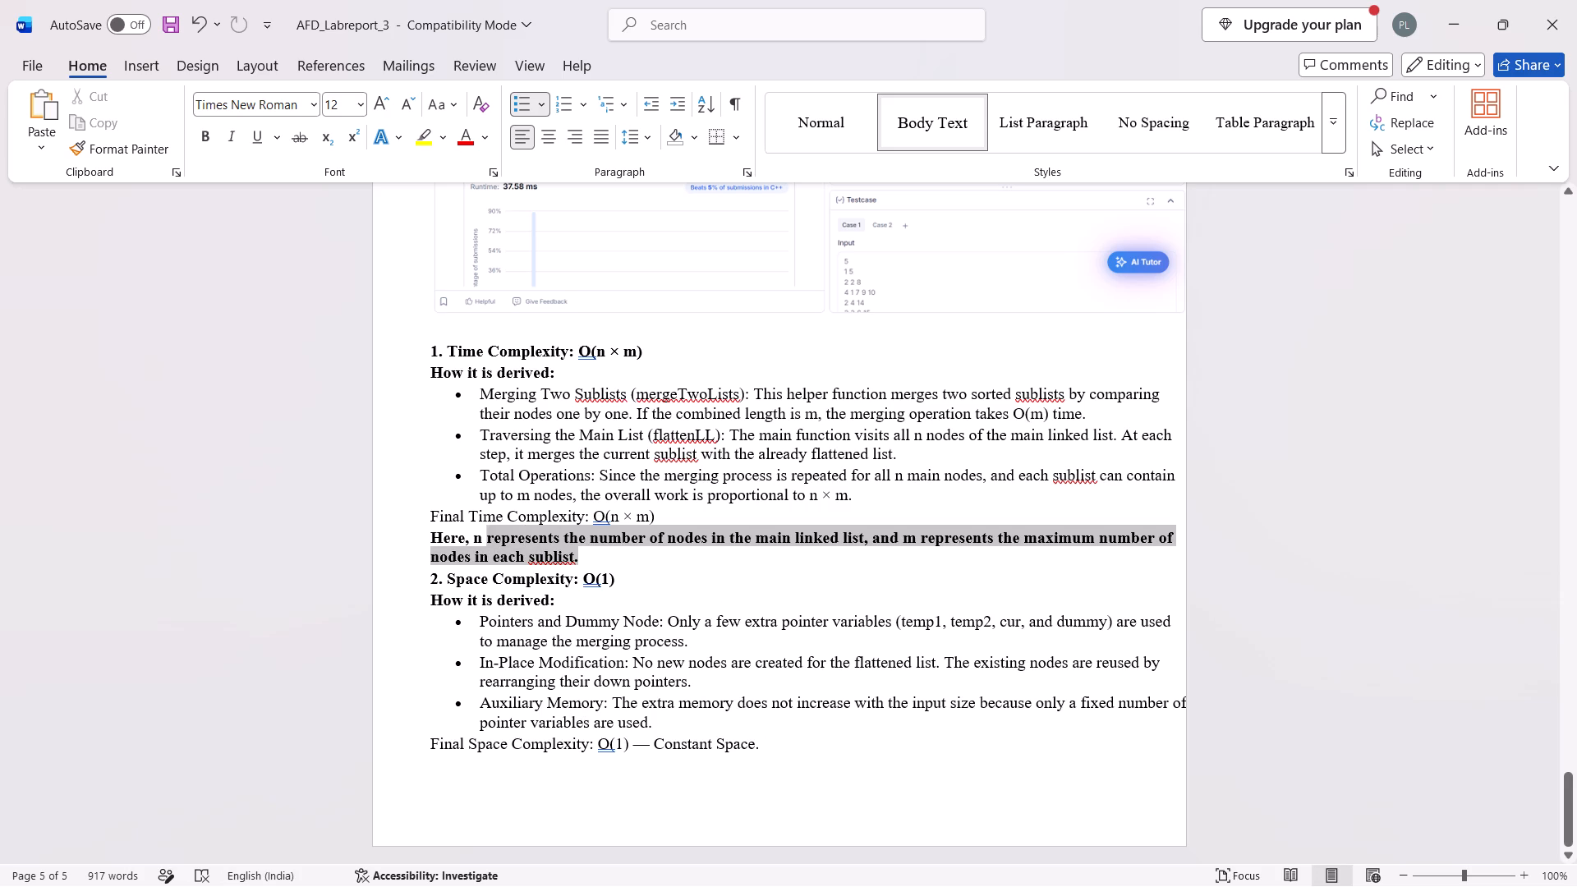
drag(471, 540, 434, 542)
key(BackSpace)
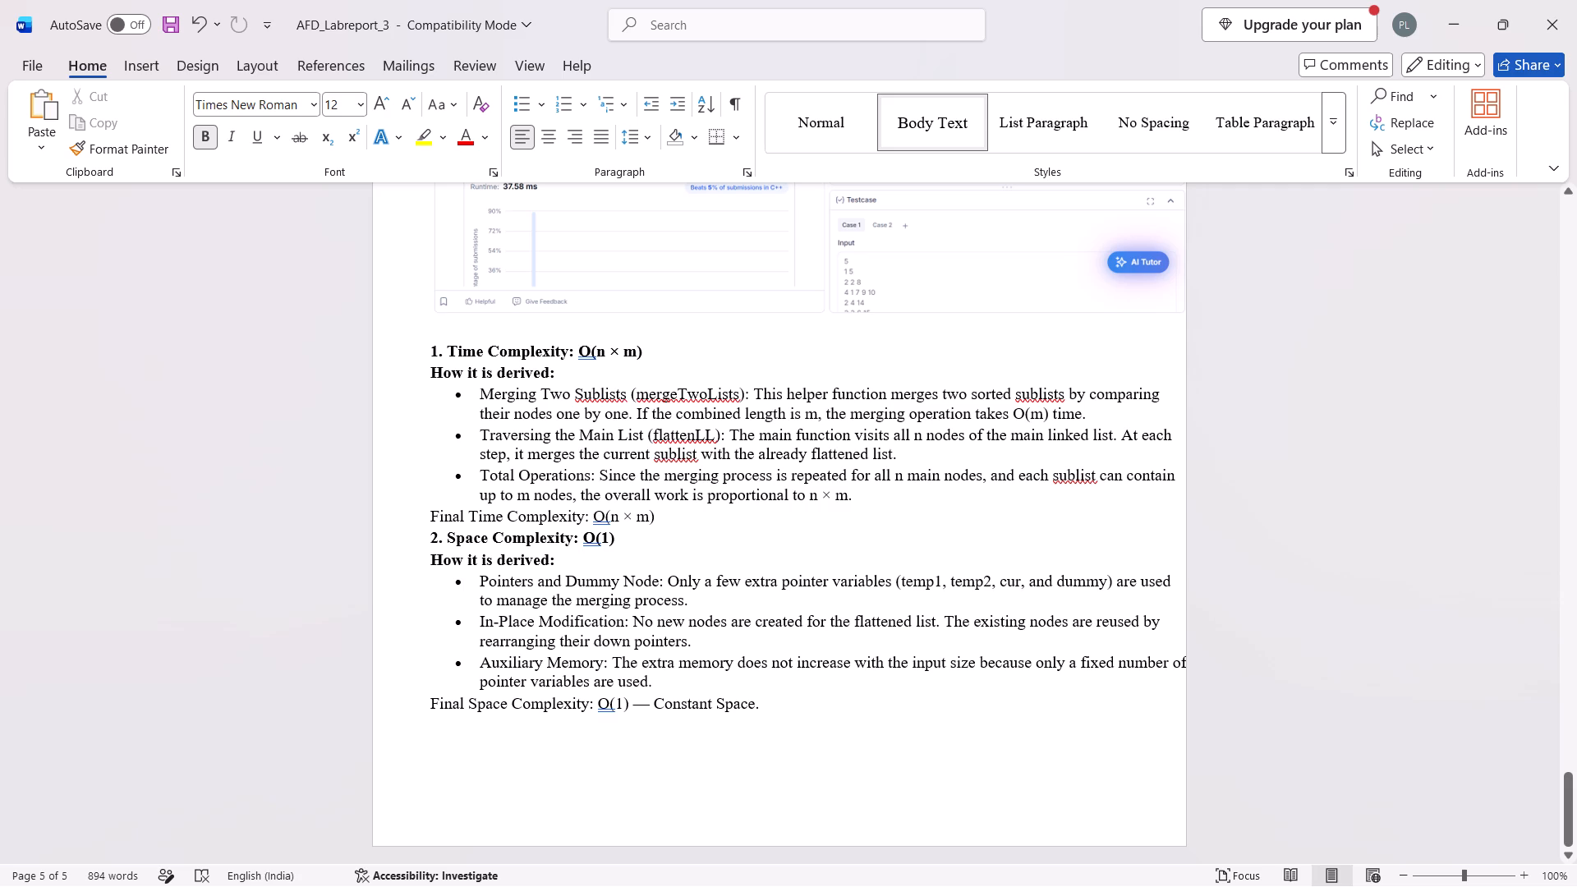
Save the report as a Word Document named ADS_lab_Report-3 in the Year-2 Advanced_Data_Structures folder.
scroll(676, 505, up, 3)
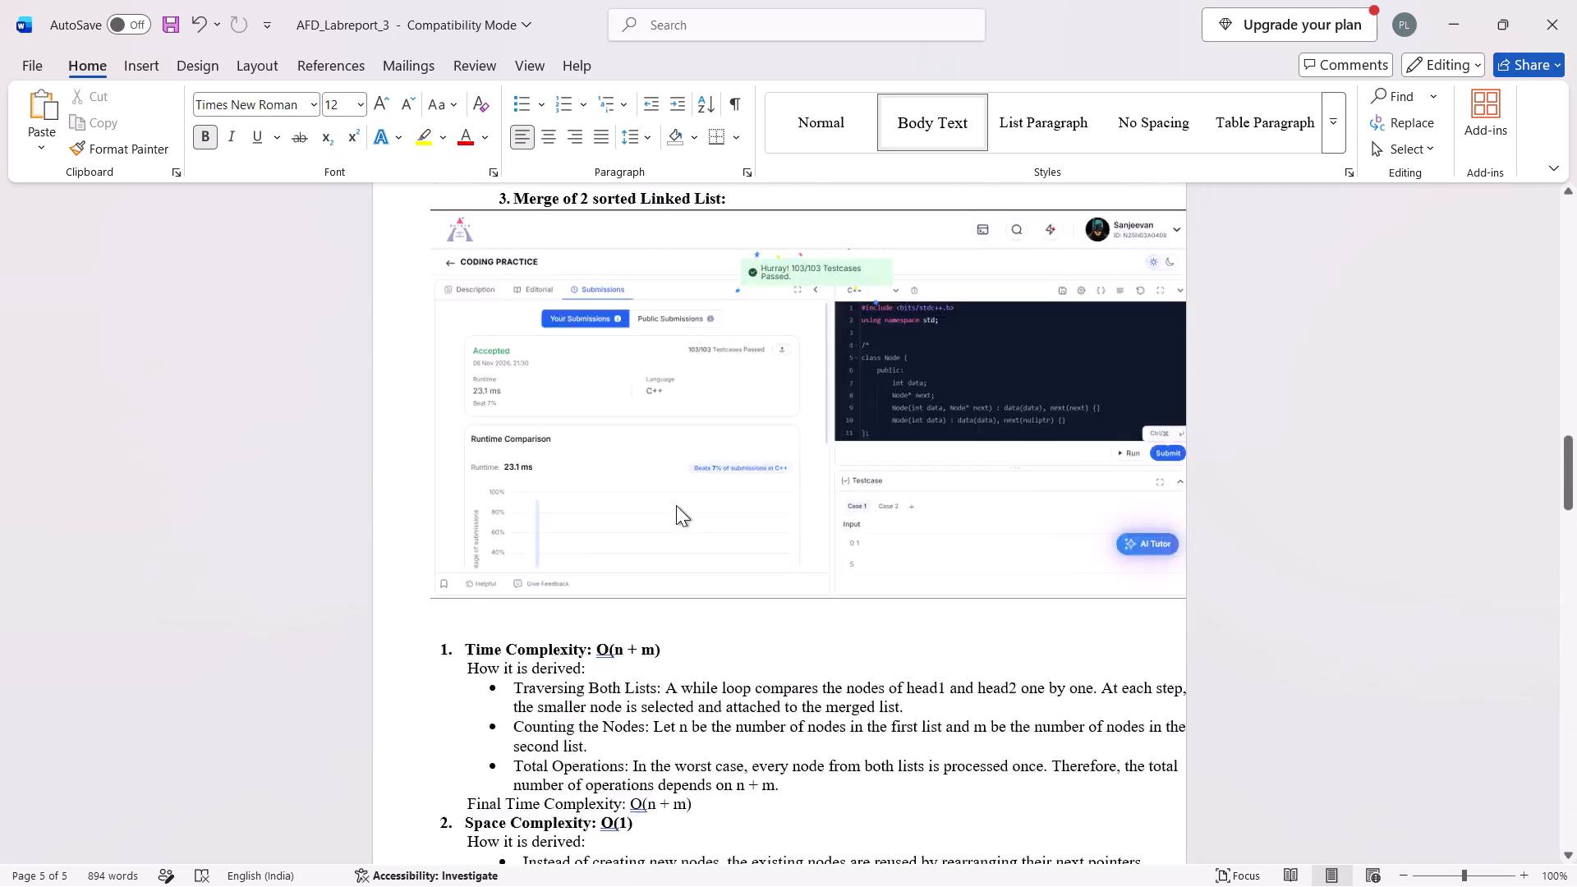
scroll(676, 505, up, 2)
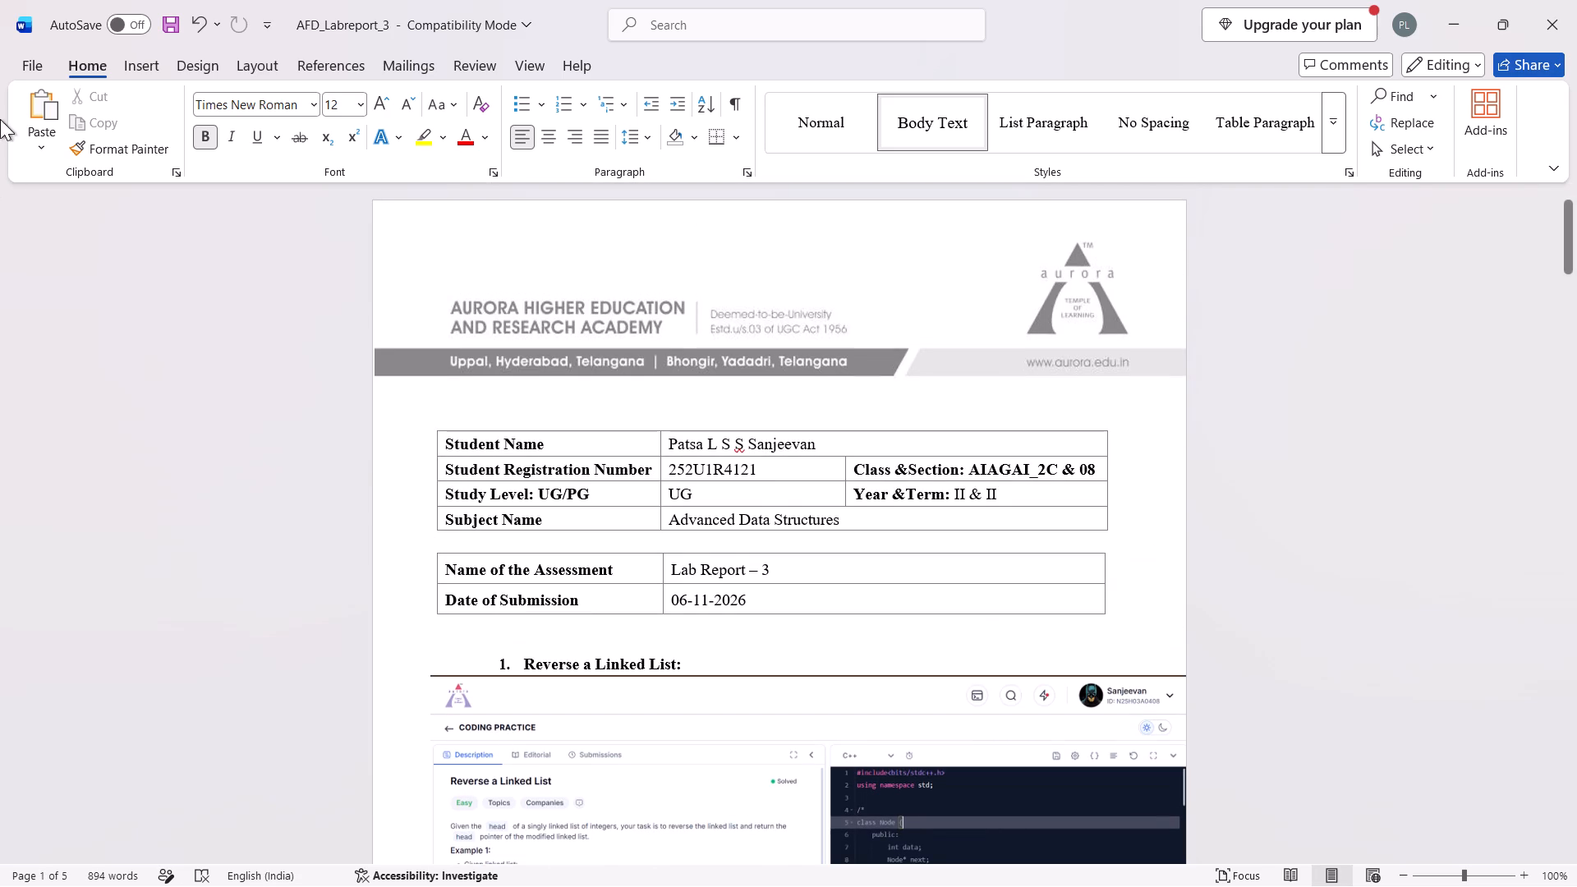
click(36, 73)
click(85, 370)
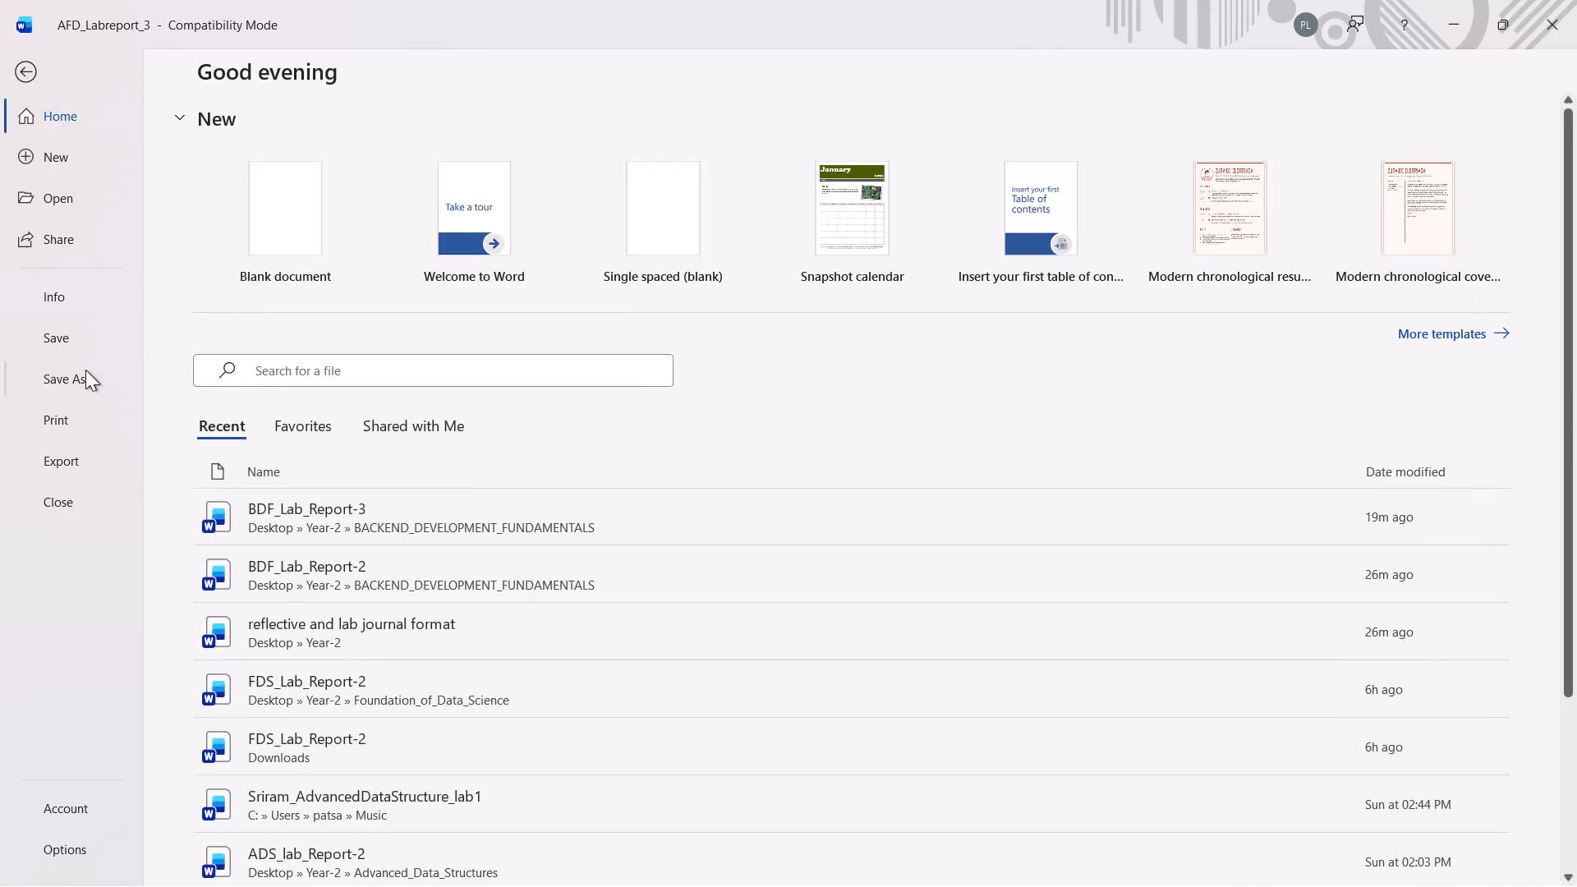
click(284, 446)
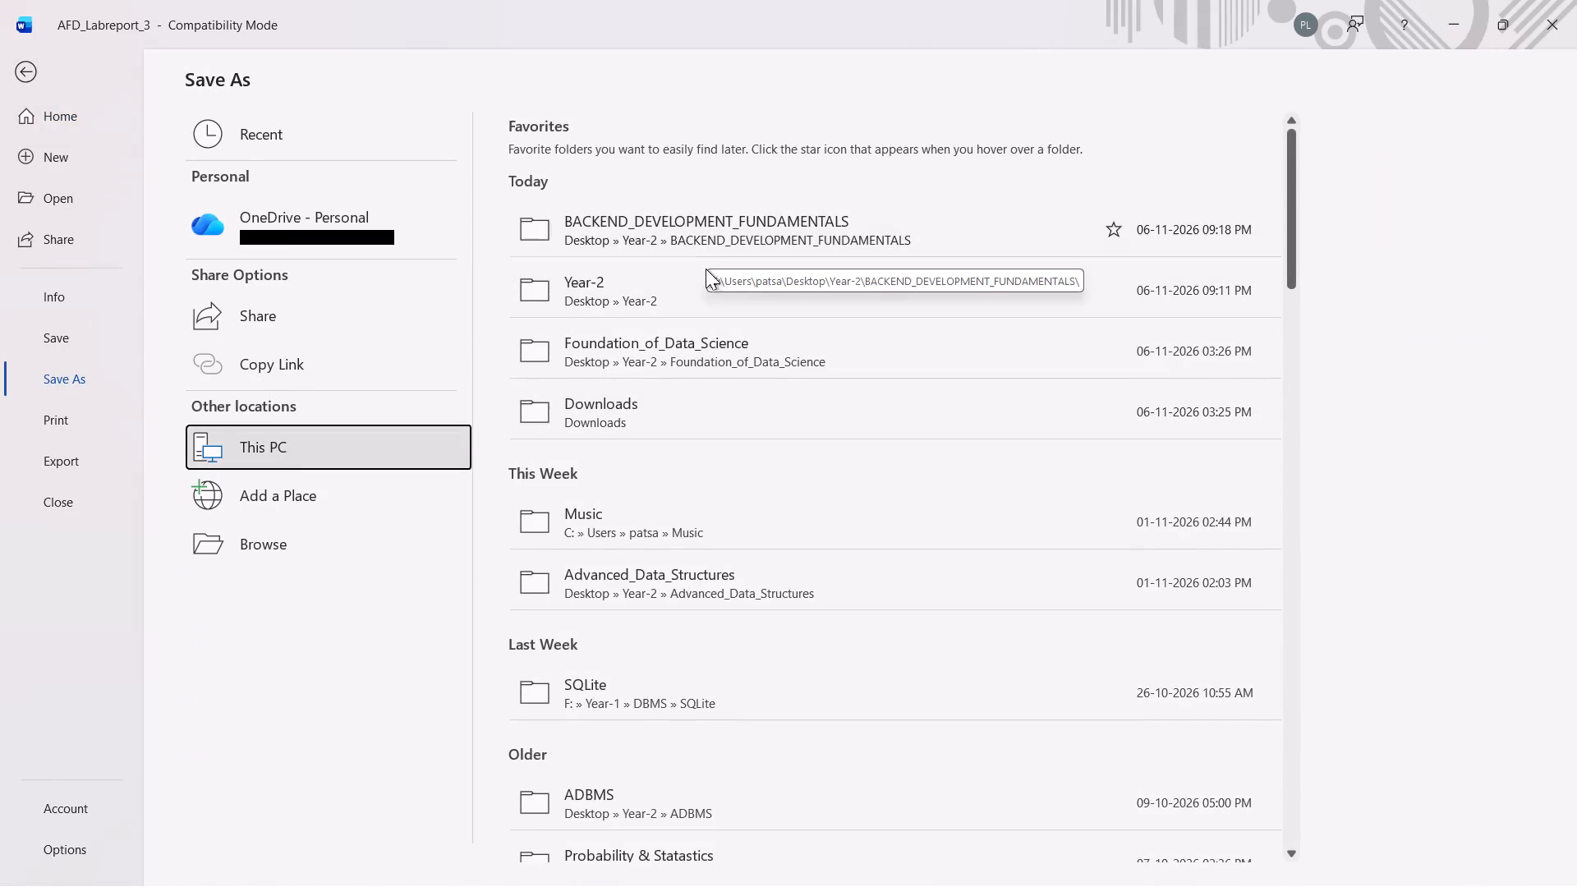
click(706, 273)
double_click(352, 182)
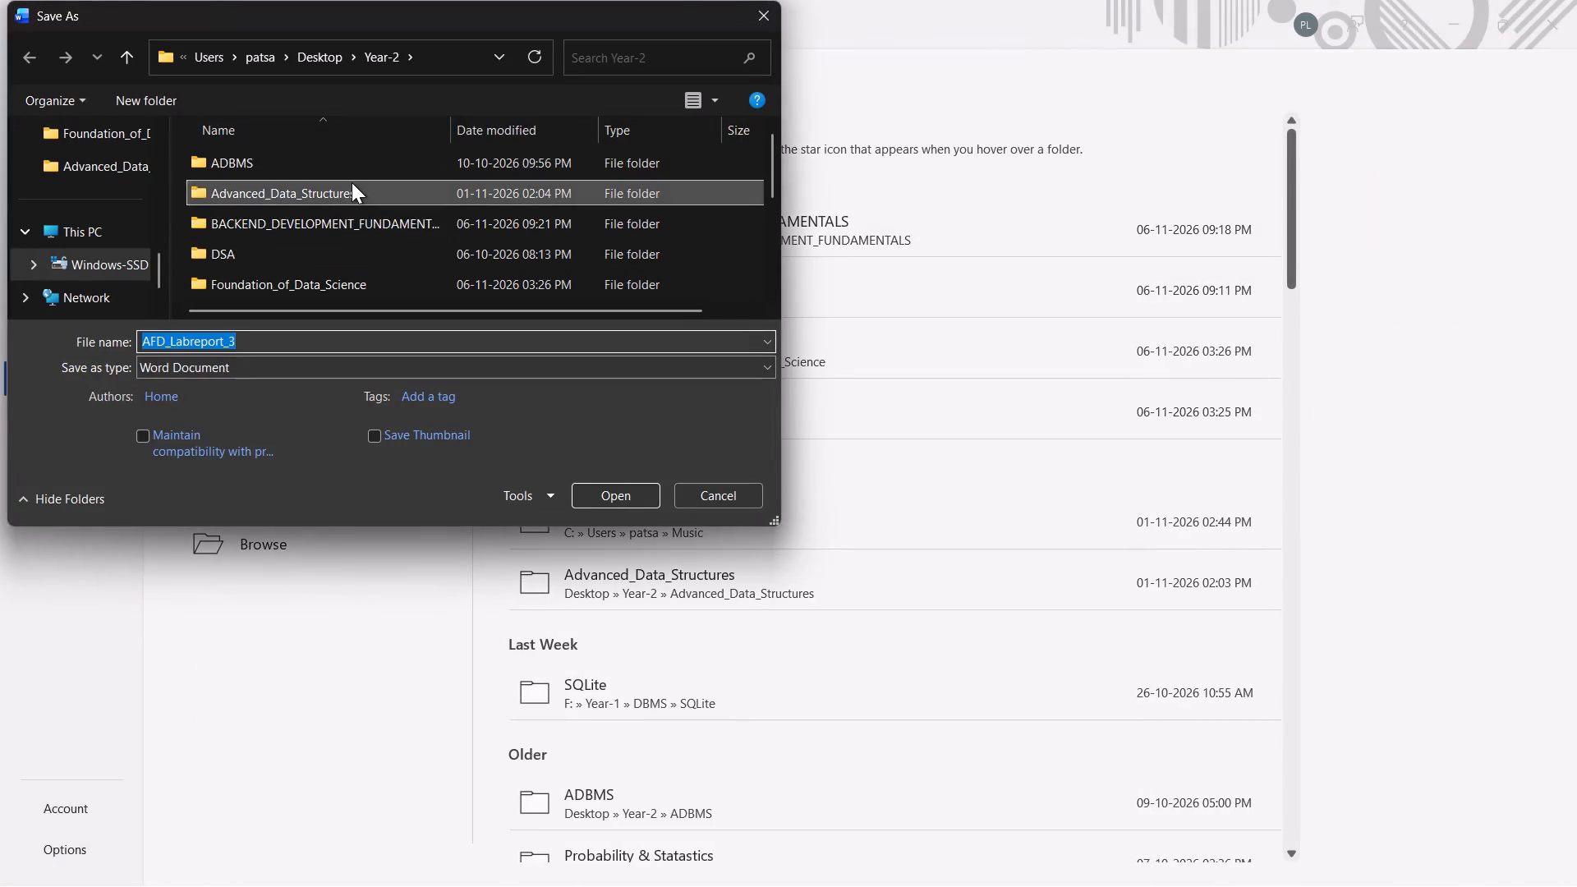
click(290, 187)
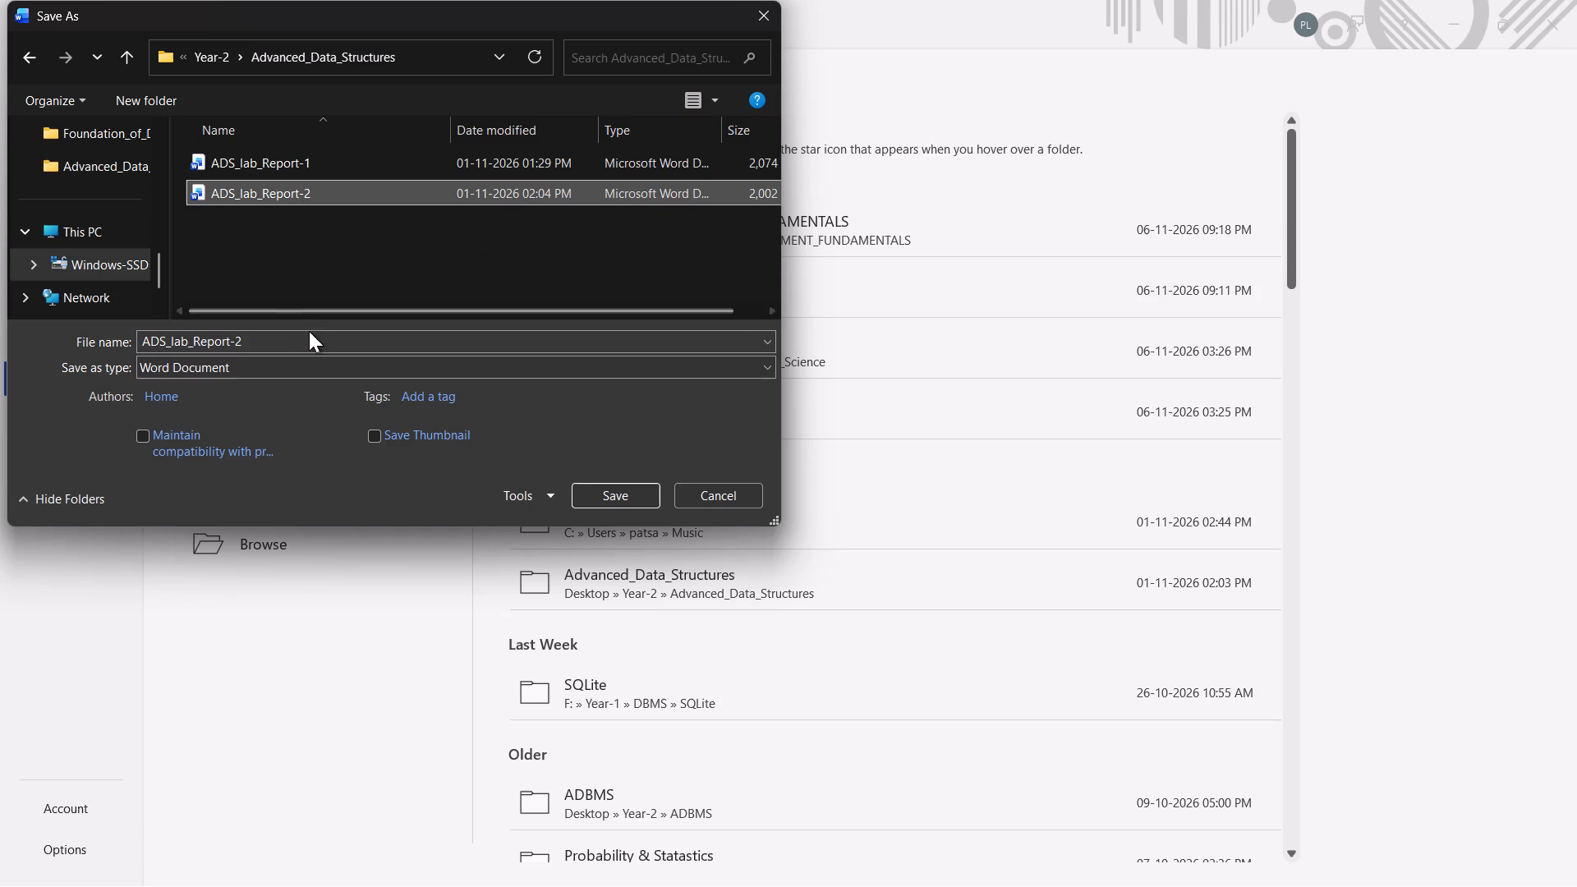
triple_click(310, 332)
click(309, 333)
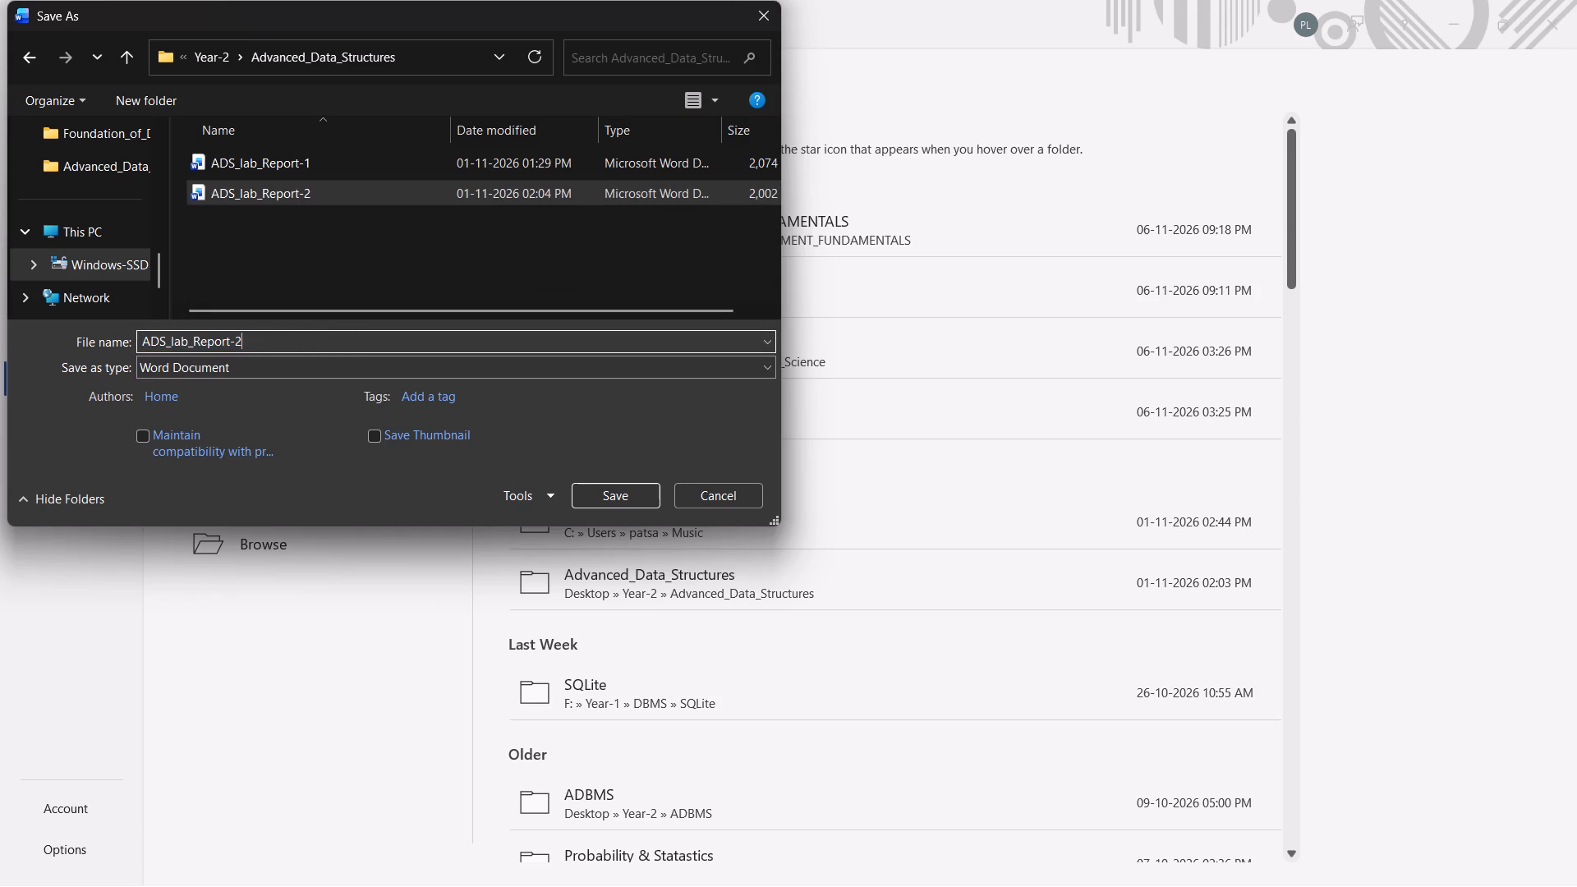
key(BackSpace)
key(3)
click(624, 494)
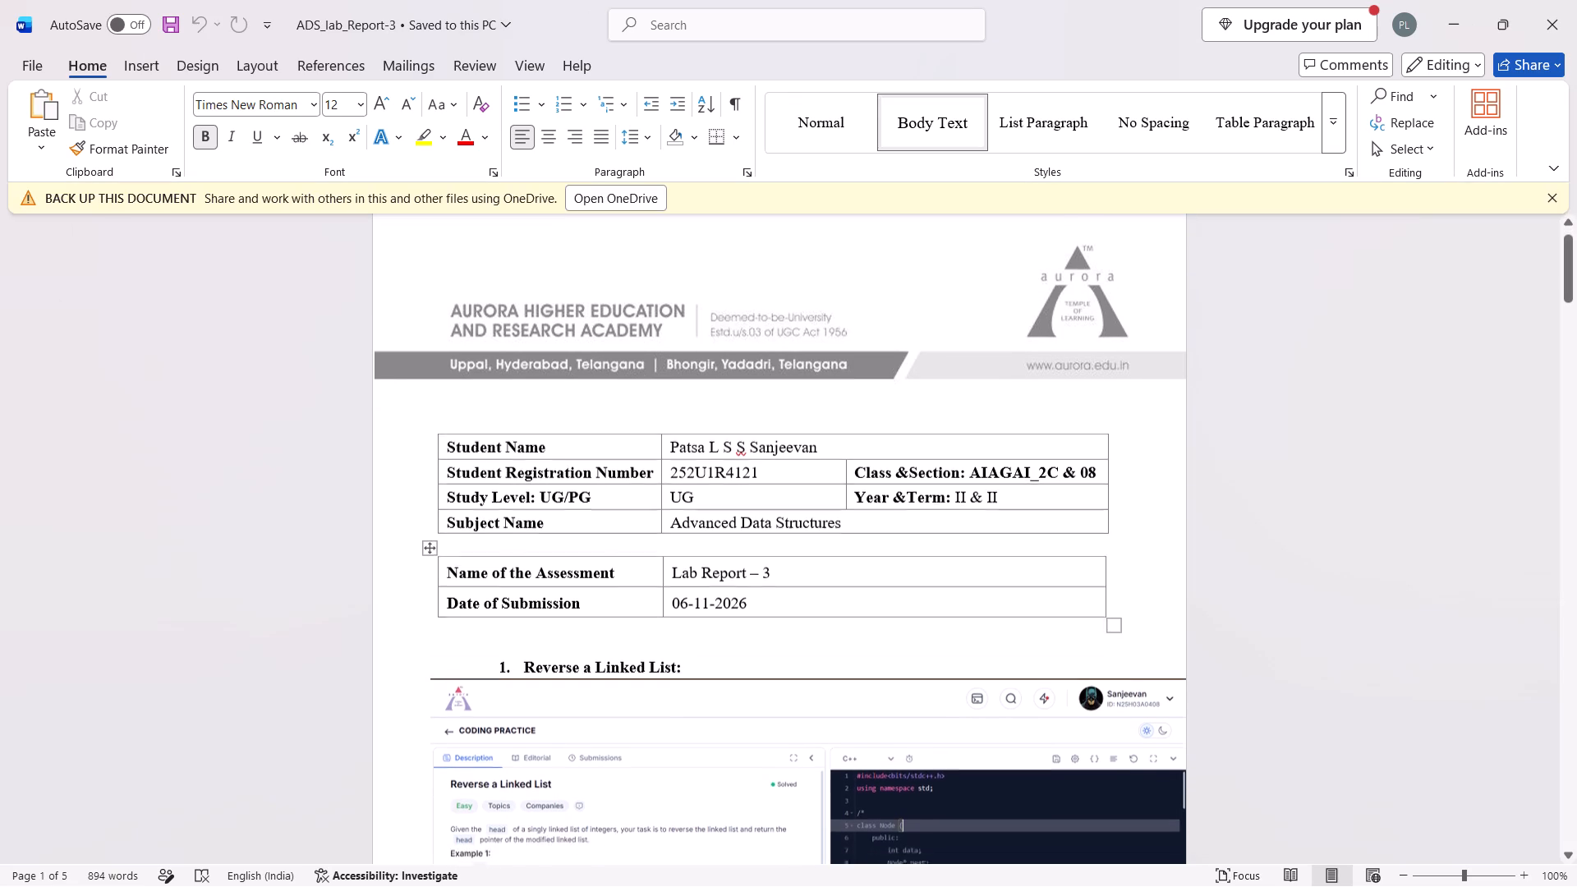
Save a PDF copy of ADS_lab_Report-3 in the same Advanced_Data_Structures folder.
click(32, 70)
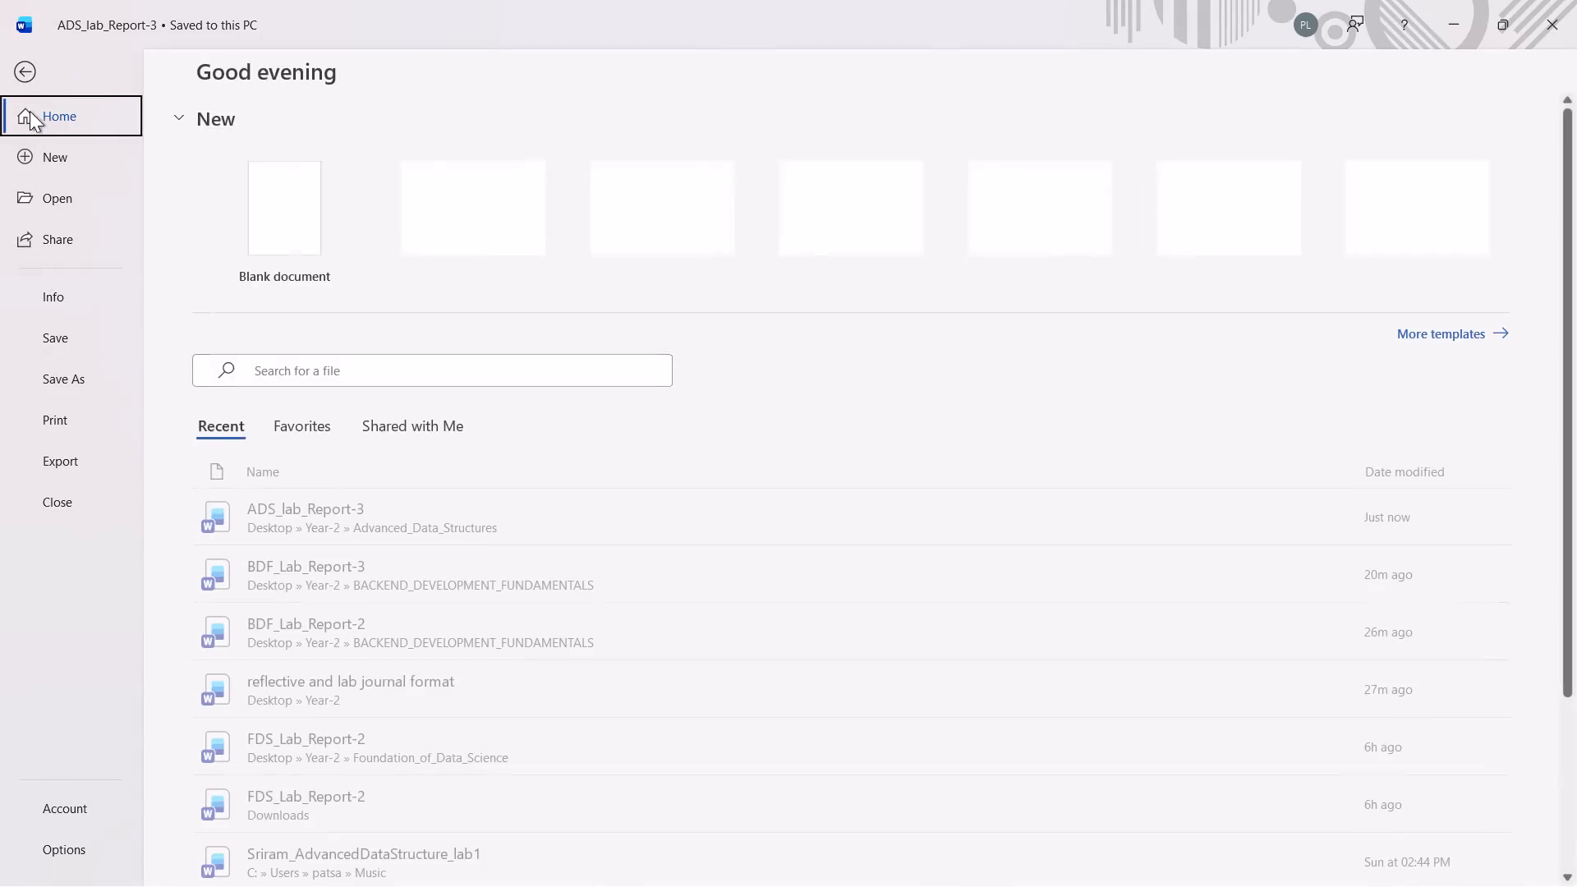
click(31, 395)
click(613, 242)
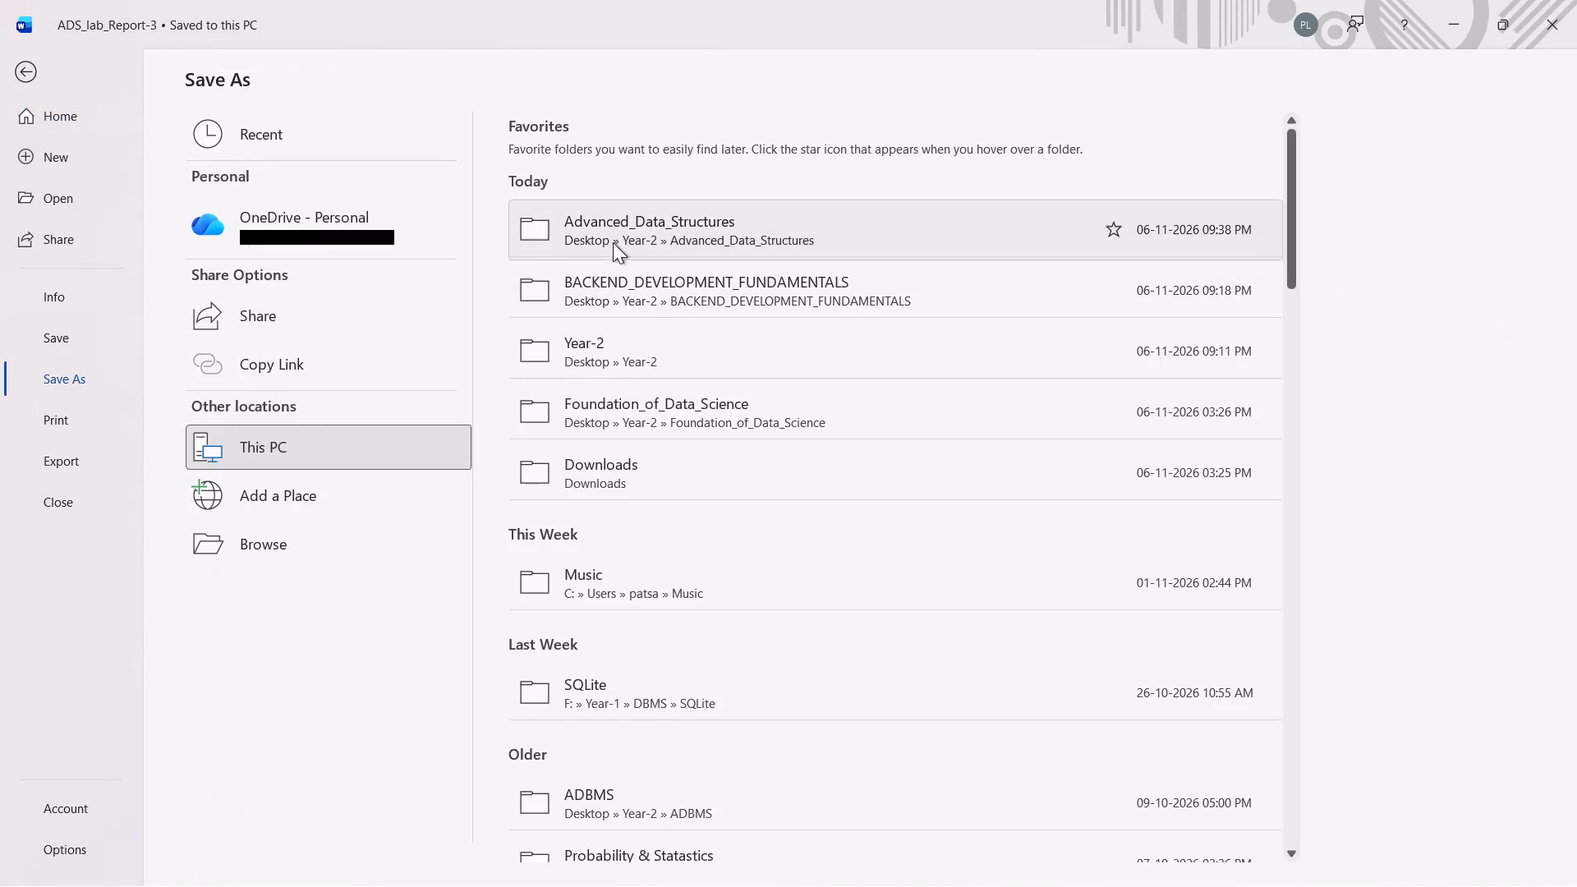
click(330, 375)
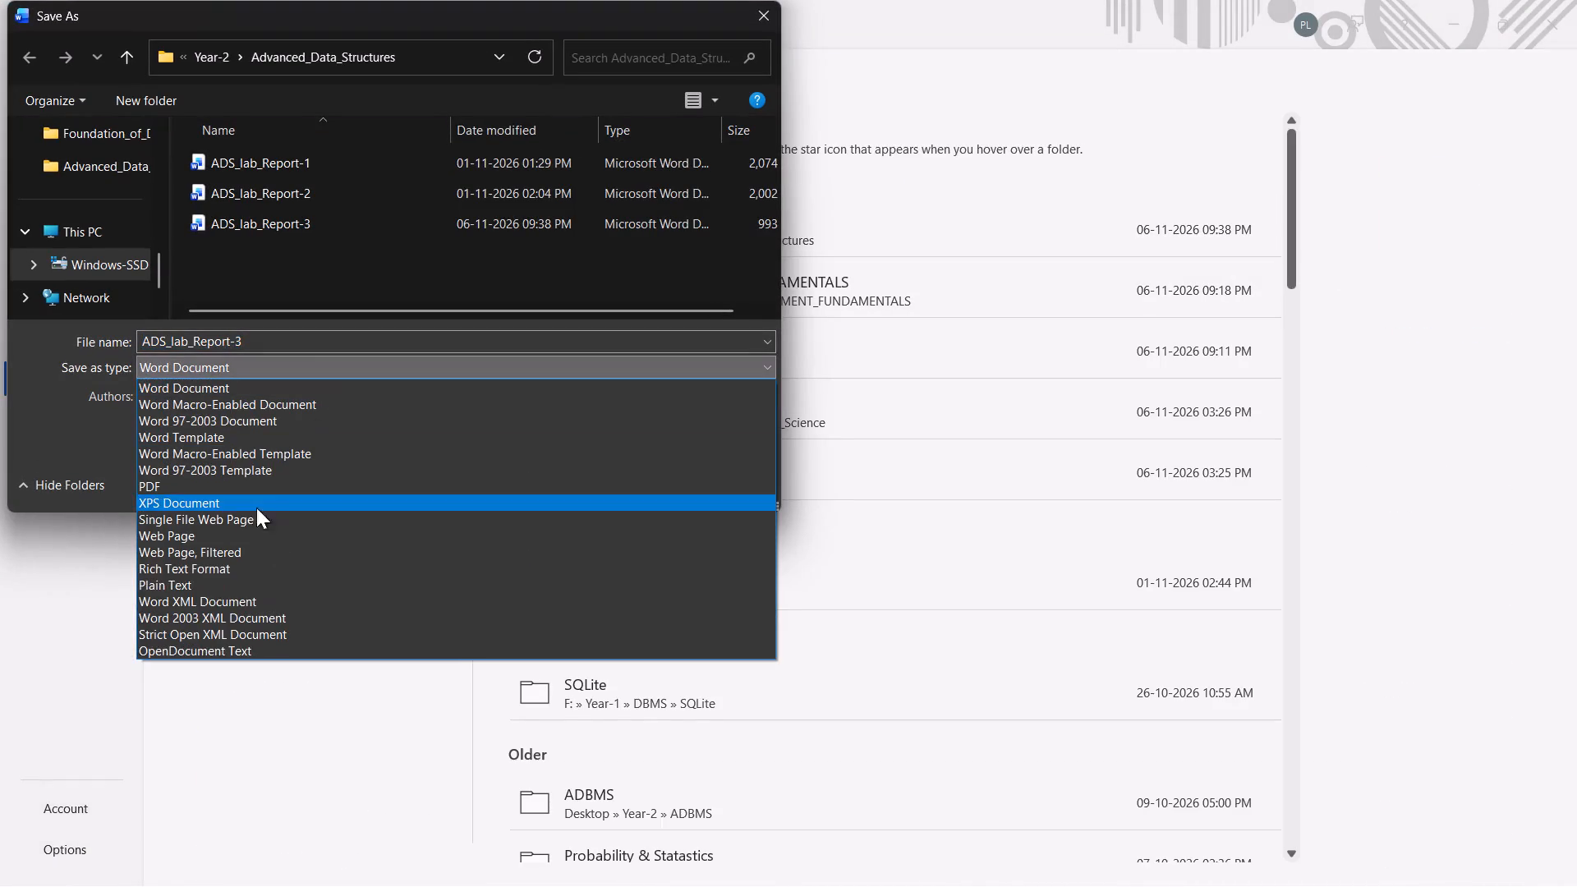
click(210, 480)
click(621, 537)
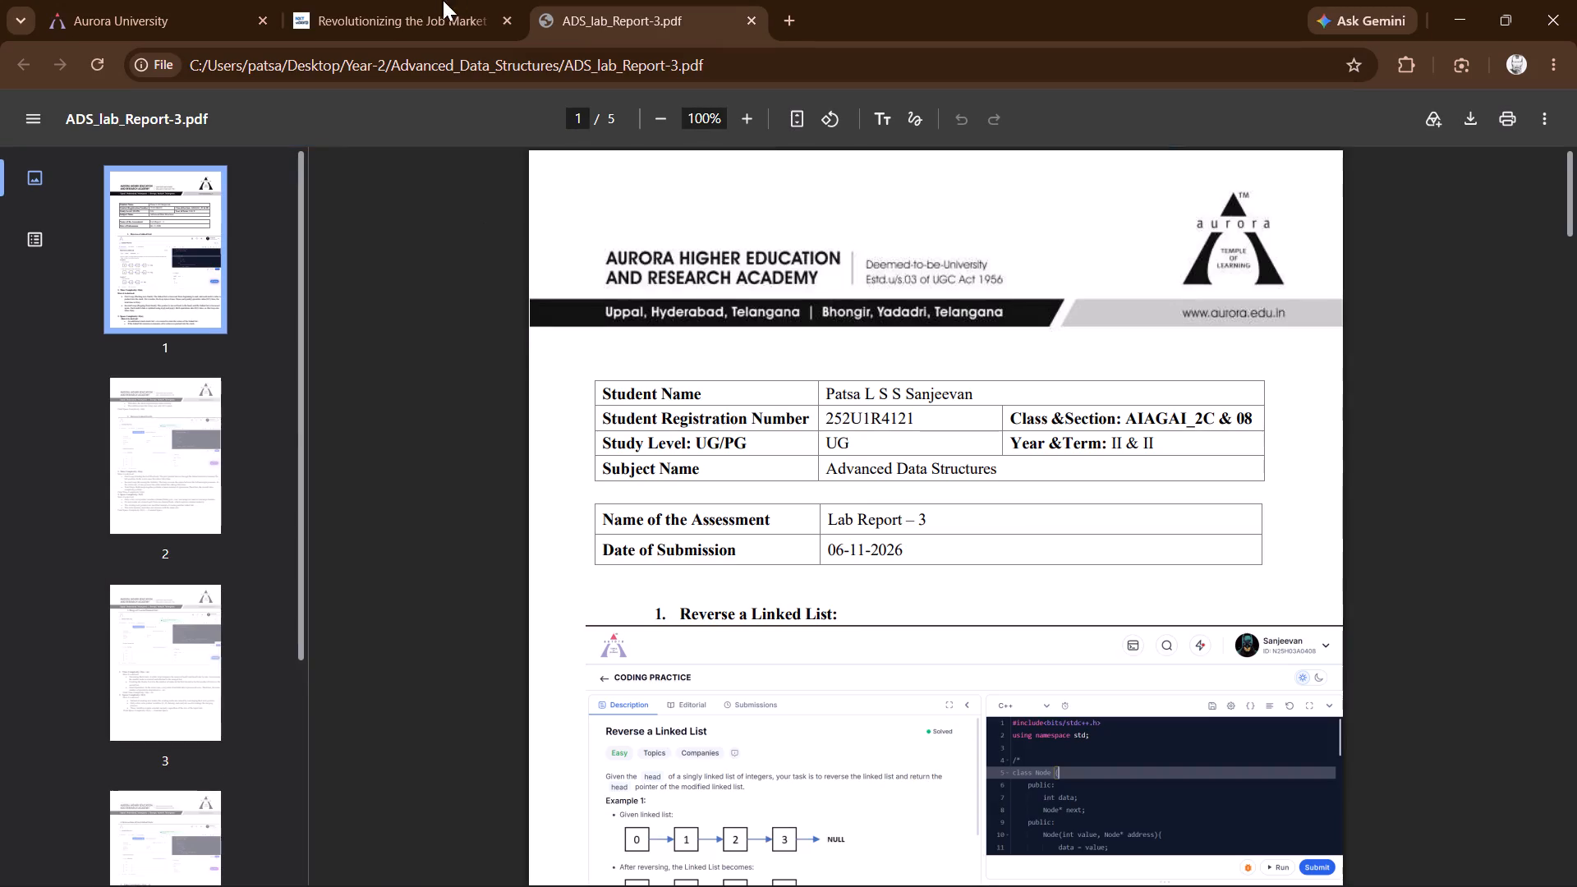
On the Aurora University assessments page in Chrome, upload the ADS_lab_Report-3 PDF to Lab Report 3 of Advanced Data Structures.
click(86, 0)
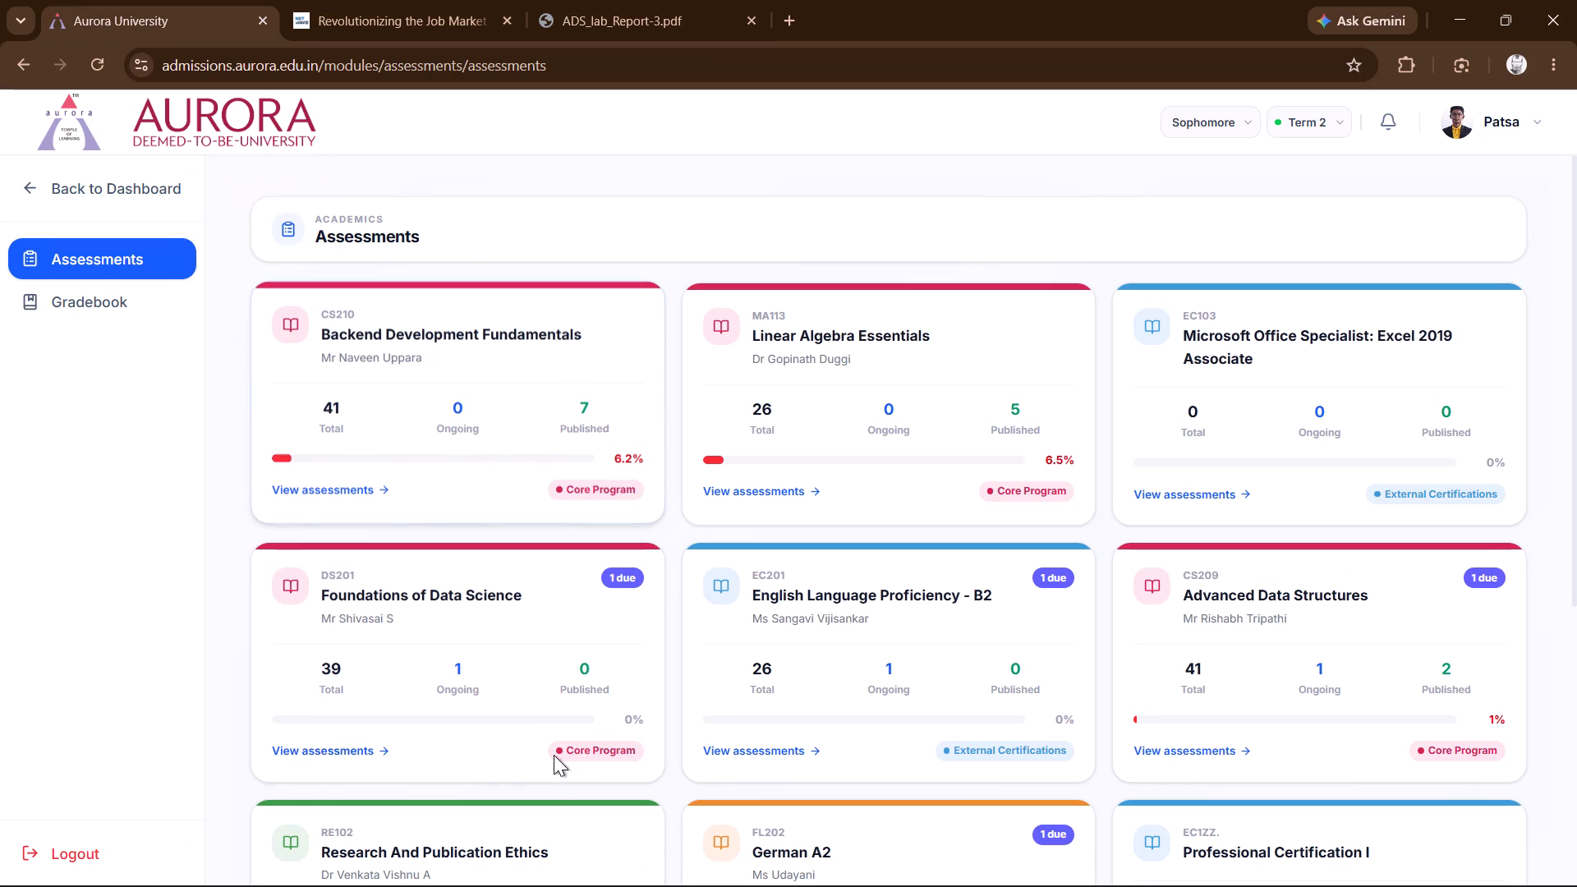
click(1300, 601)
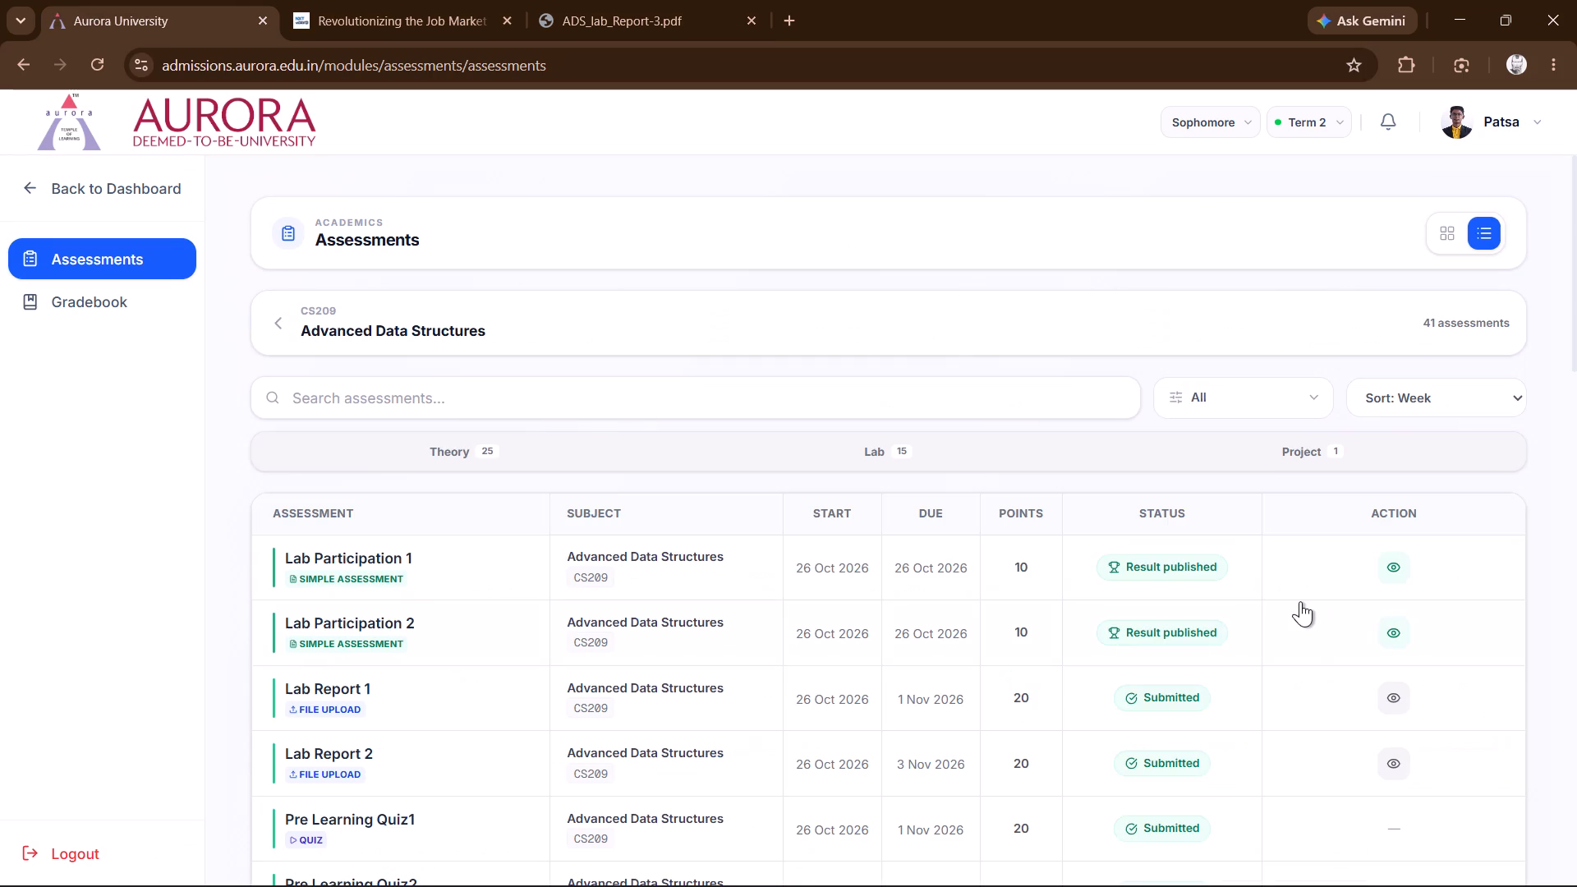
scroll(1138, 631, down, 4)
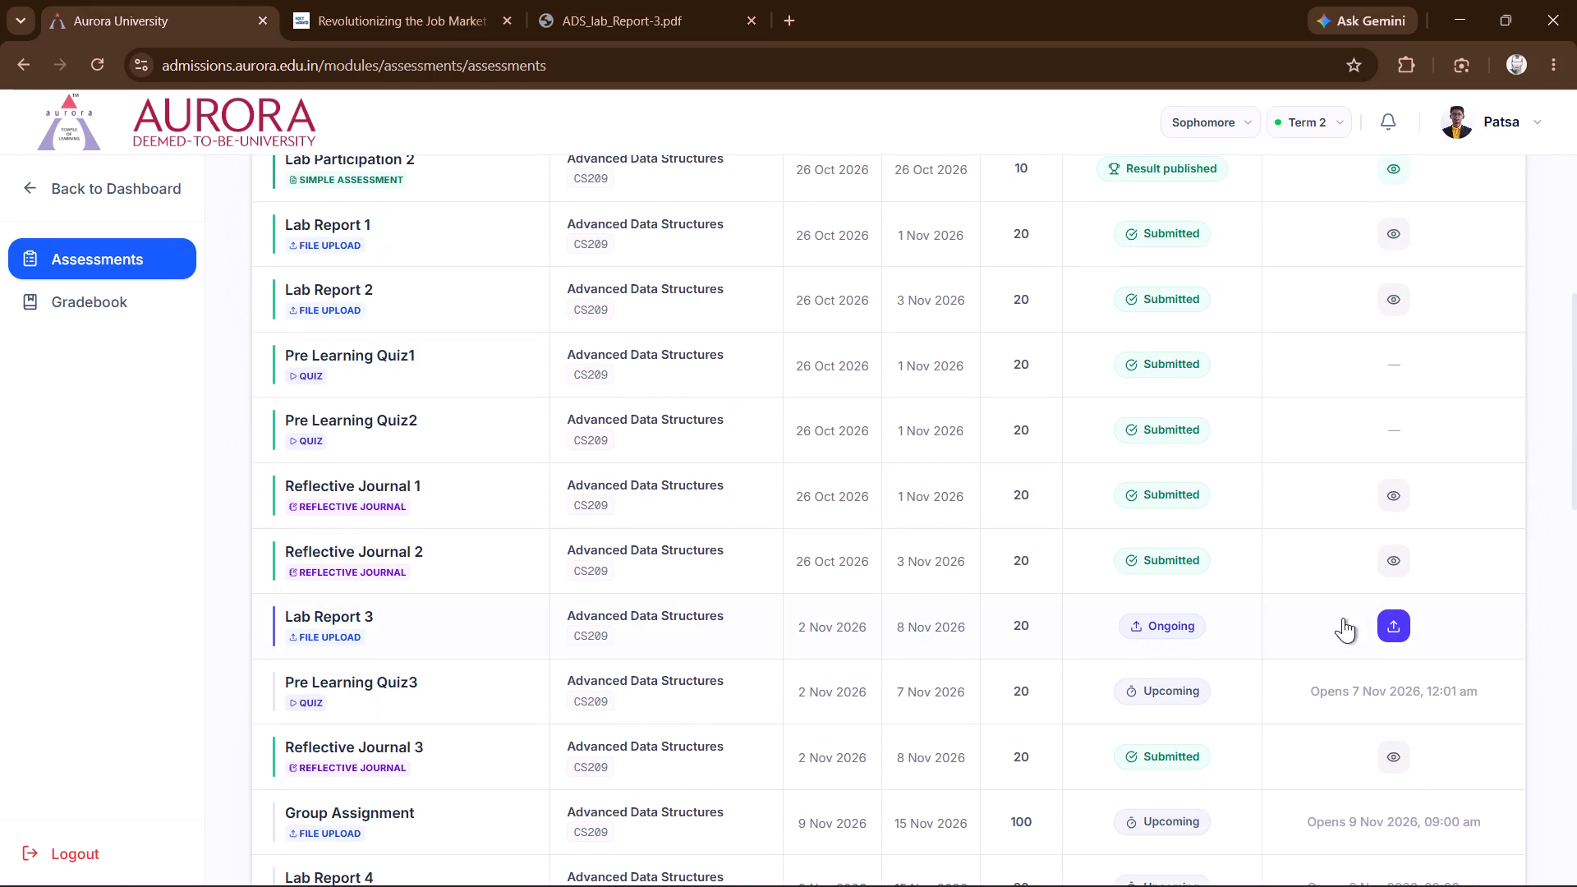
click(1380, 630)
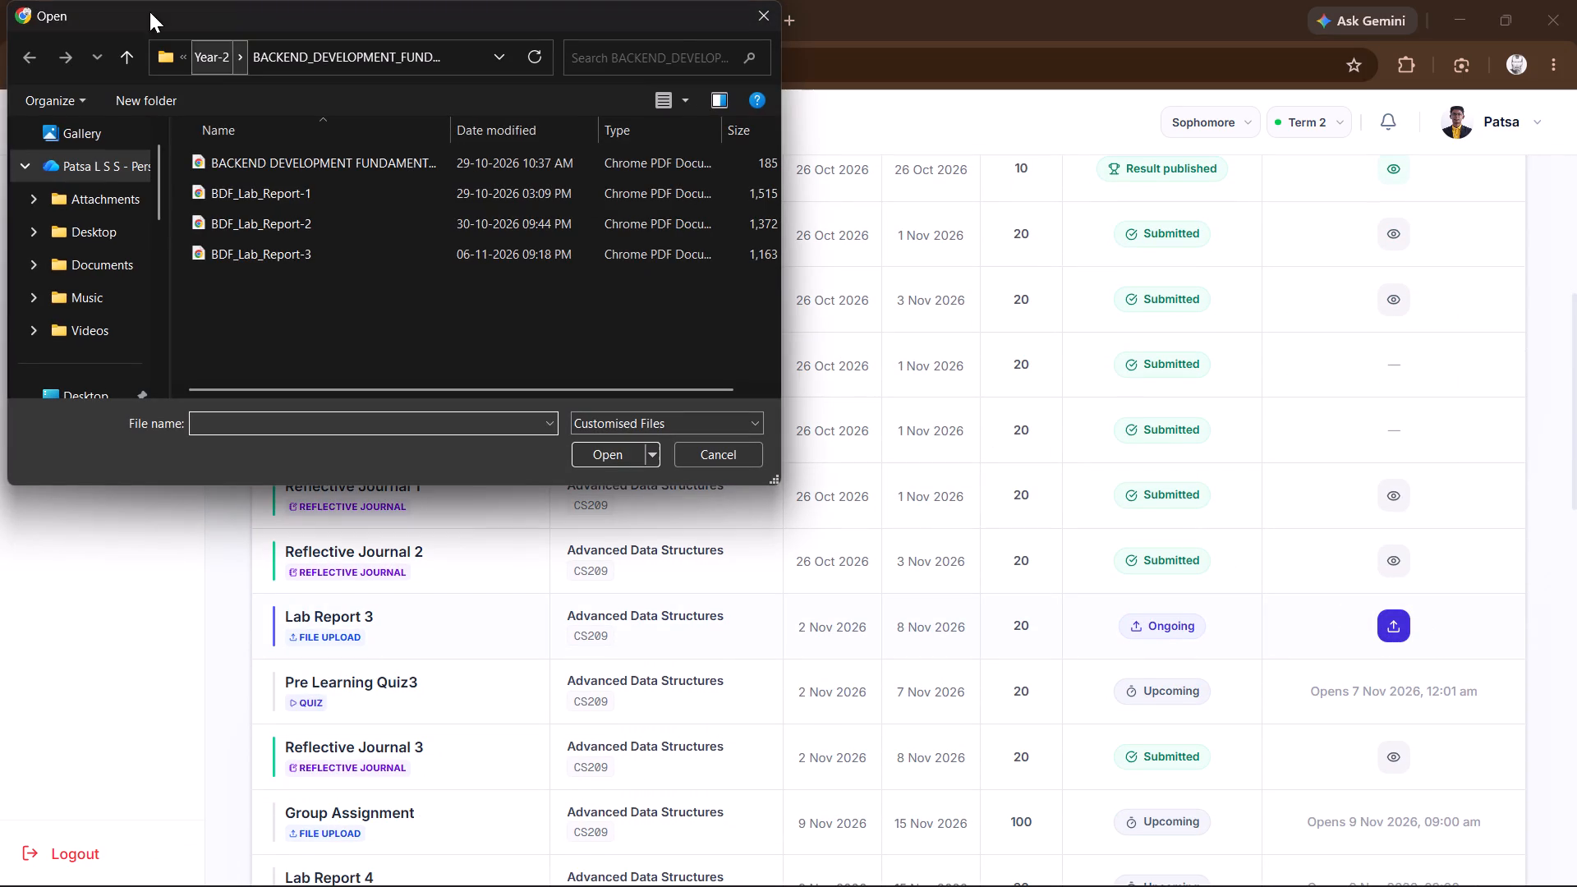
click(213, 51)
double_click(312, 195)
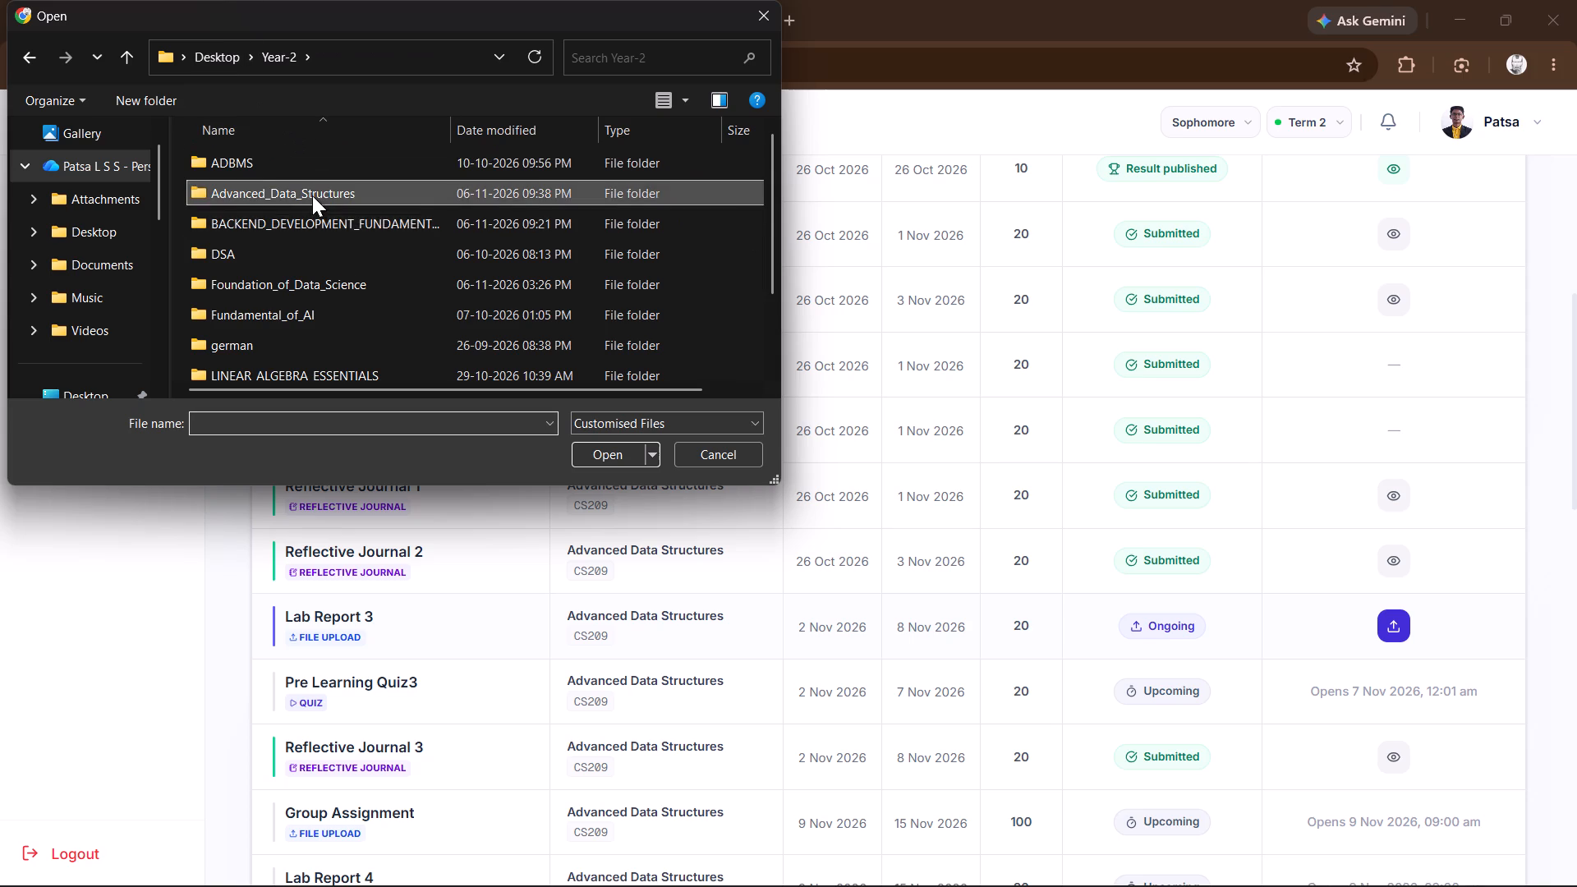
double_click(326, 232)
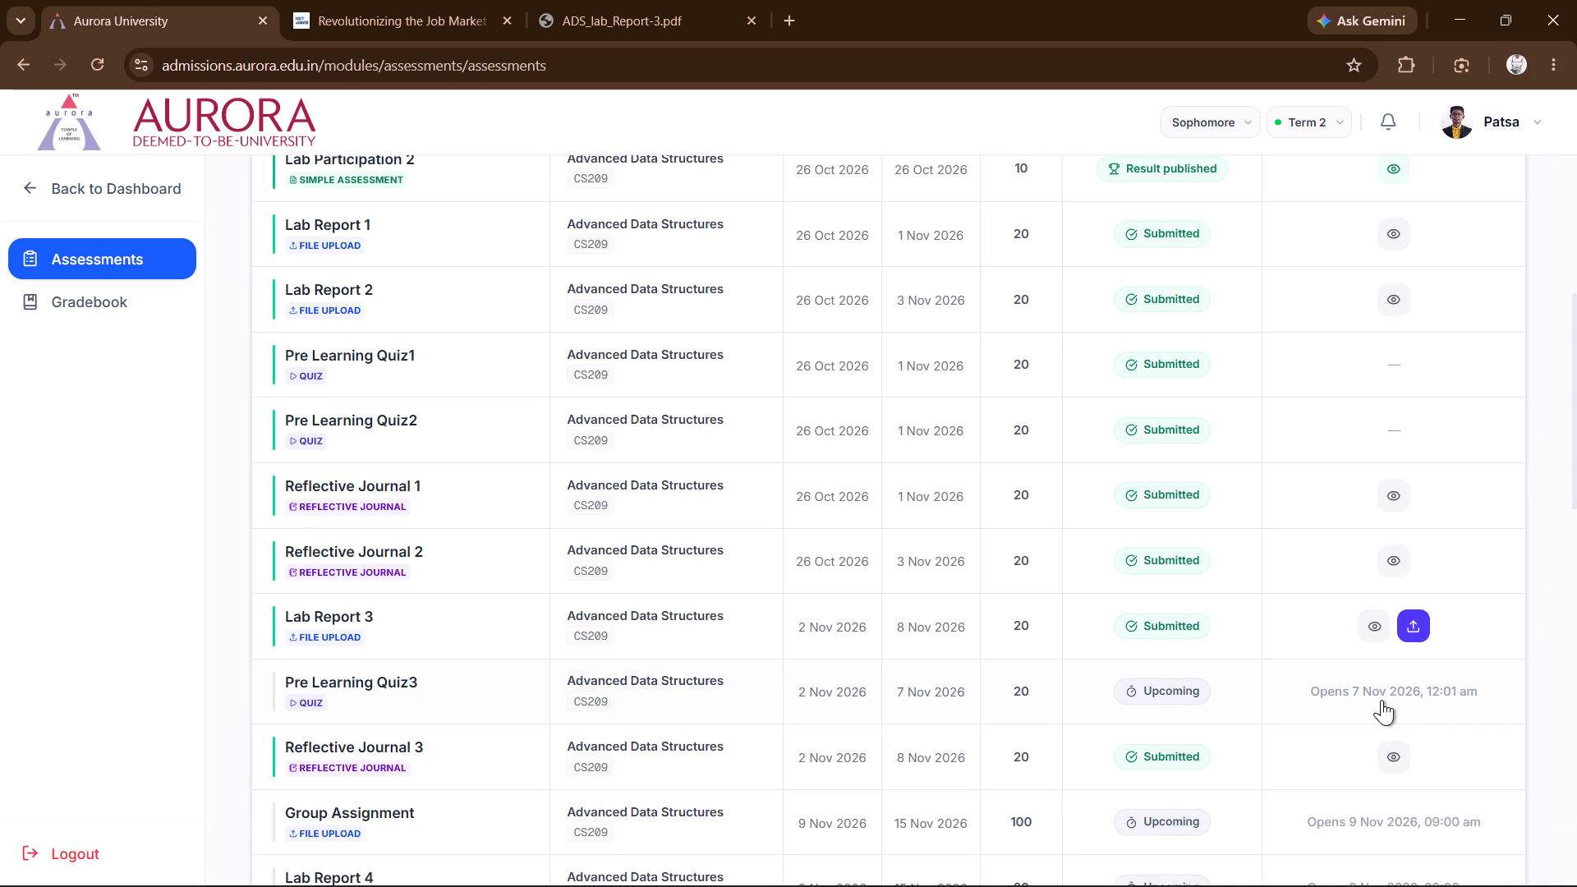
Open the submitted Lab Report 3 file and review all its pages, checking the screenshots and complexity analyses.
click(1384, 633)
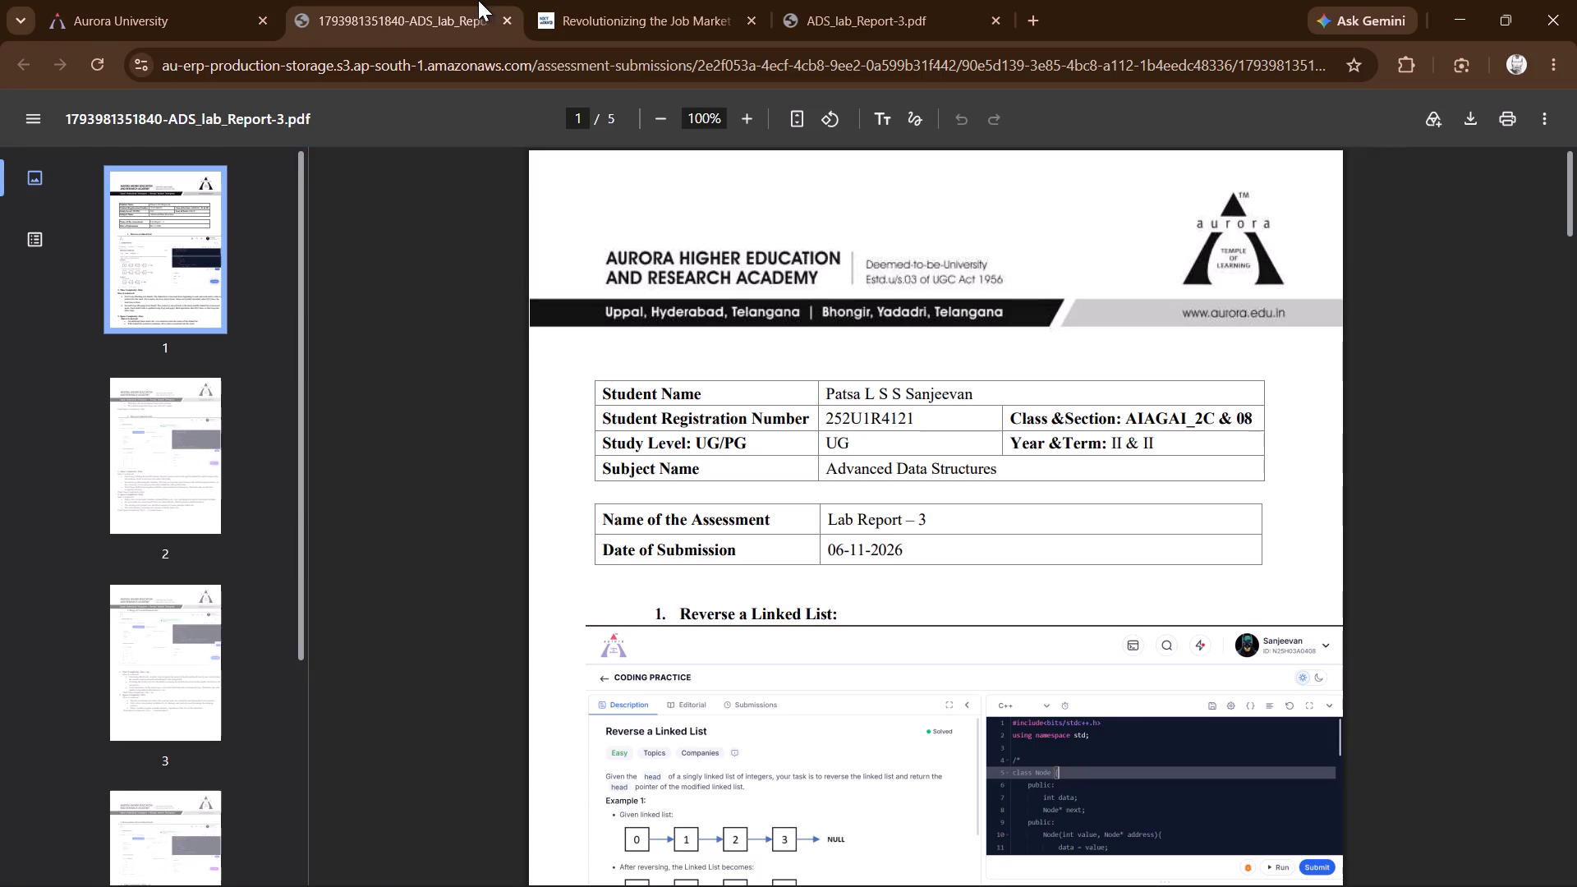
scroll(849, 723, down, 1)
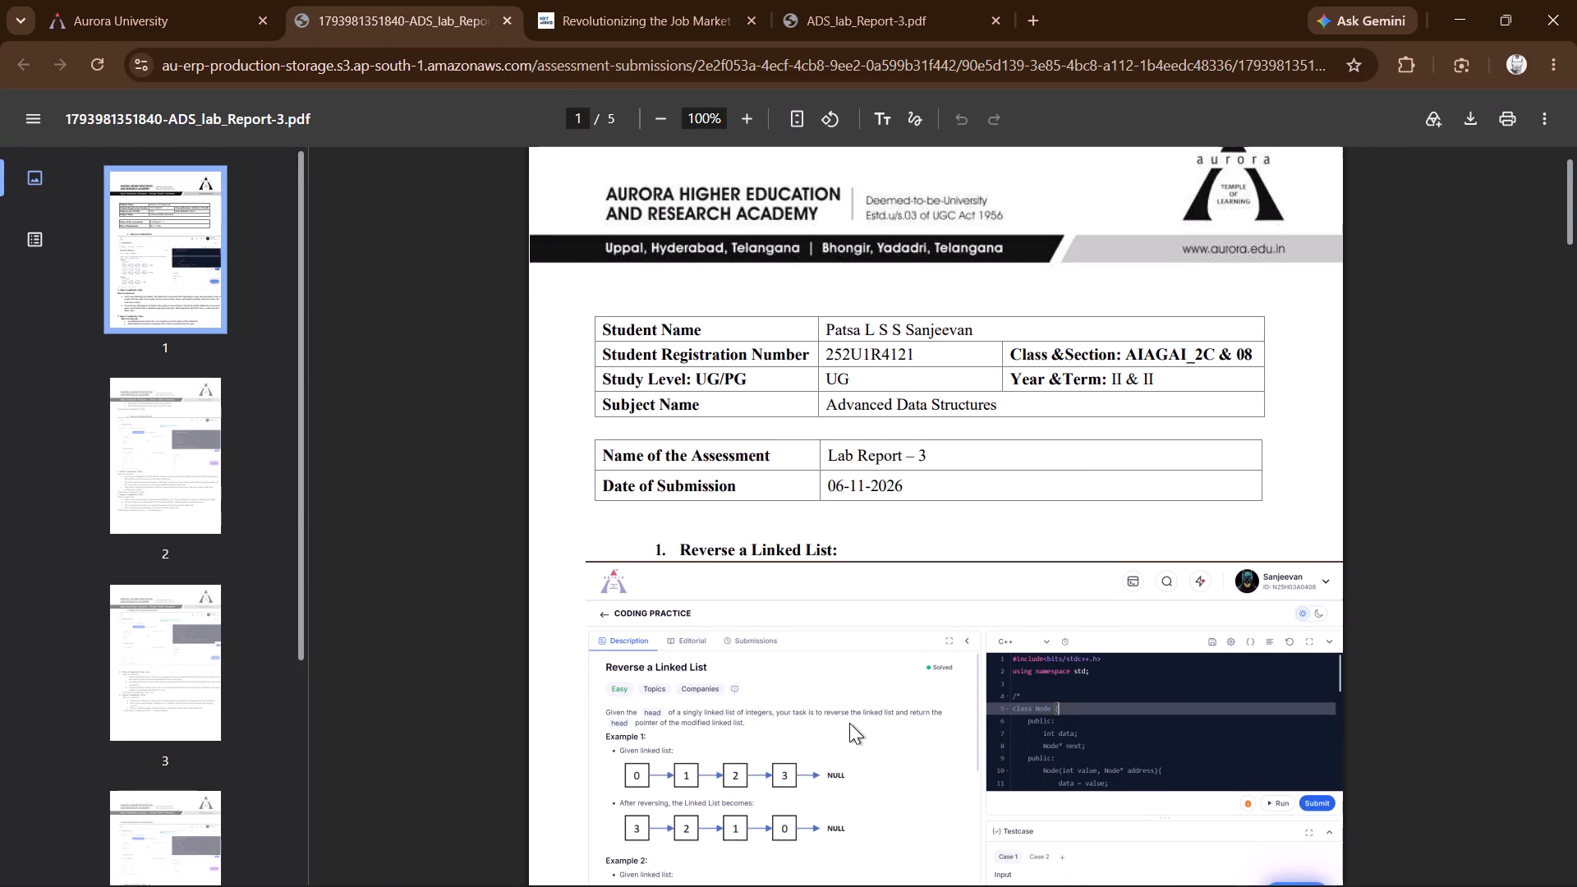
scroll(849, 723, down, 3)
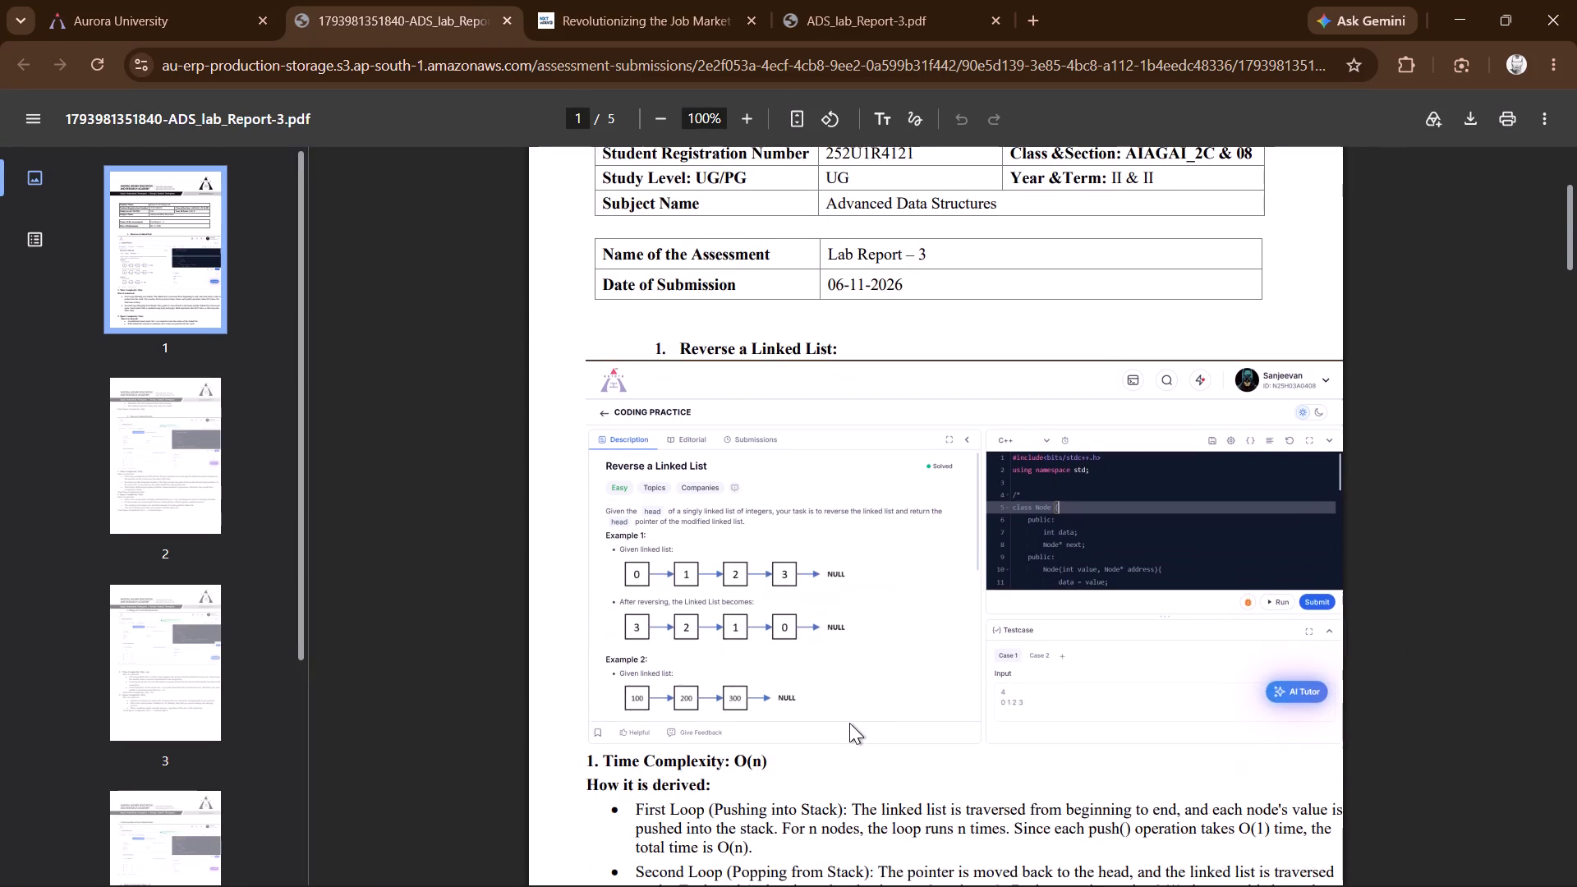
scroll(849, 723, down, 9)
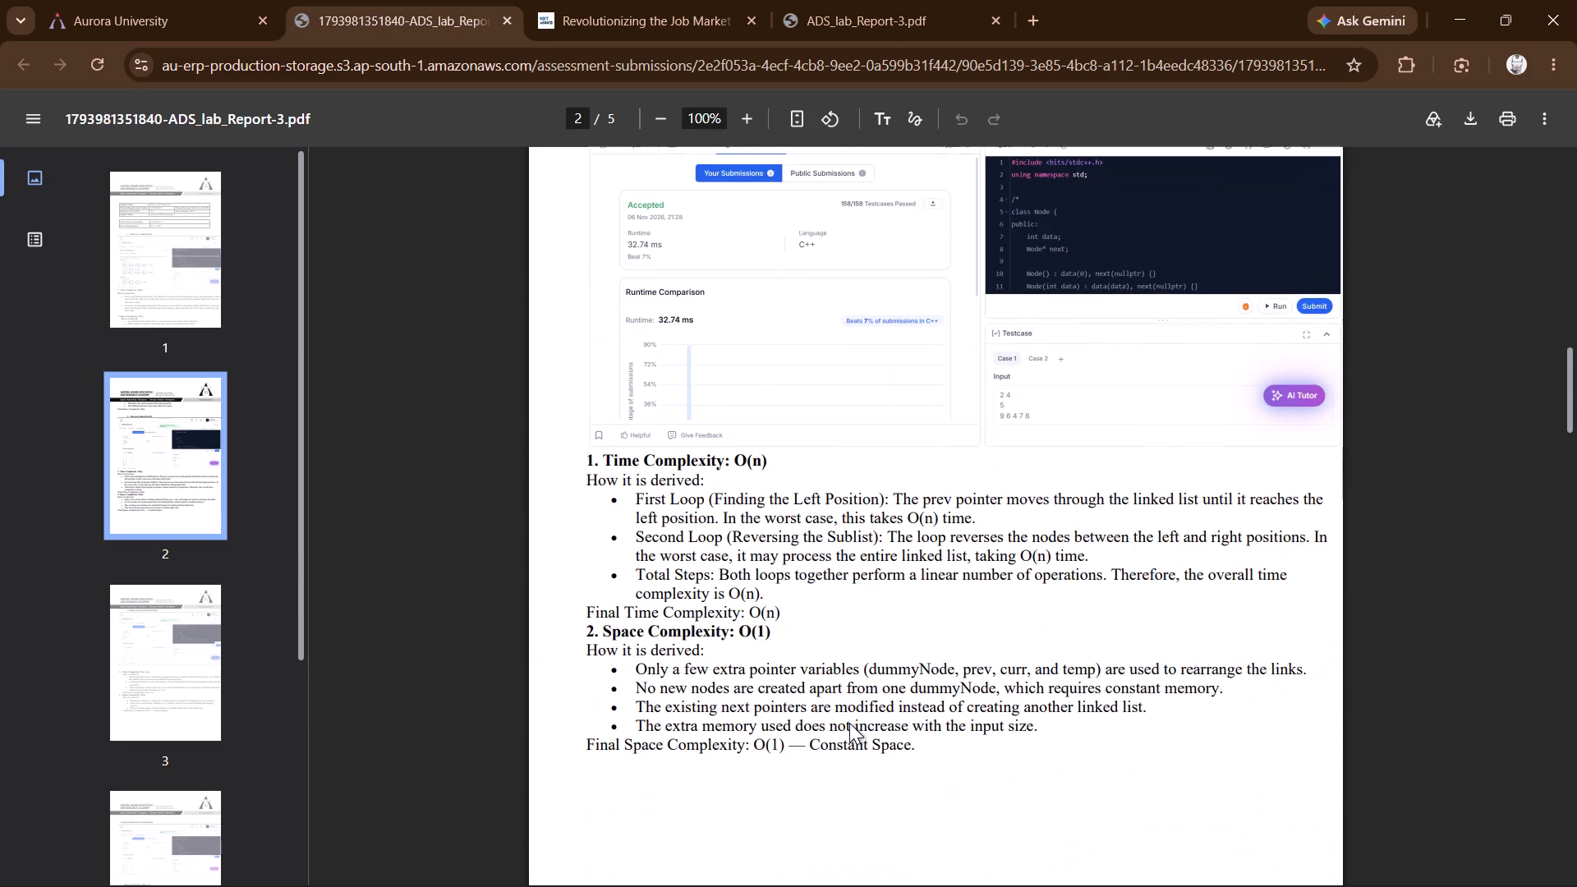
scroll(849, 723, down, 5)
scroll(849, 723, up, 1)
scroll(849, 723, down, 1)
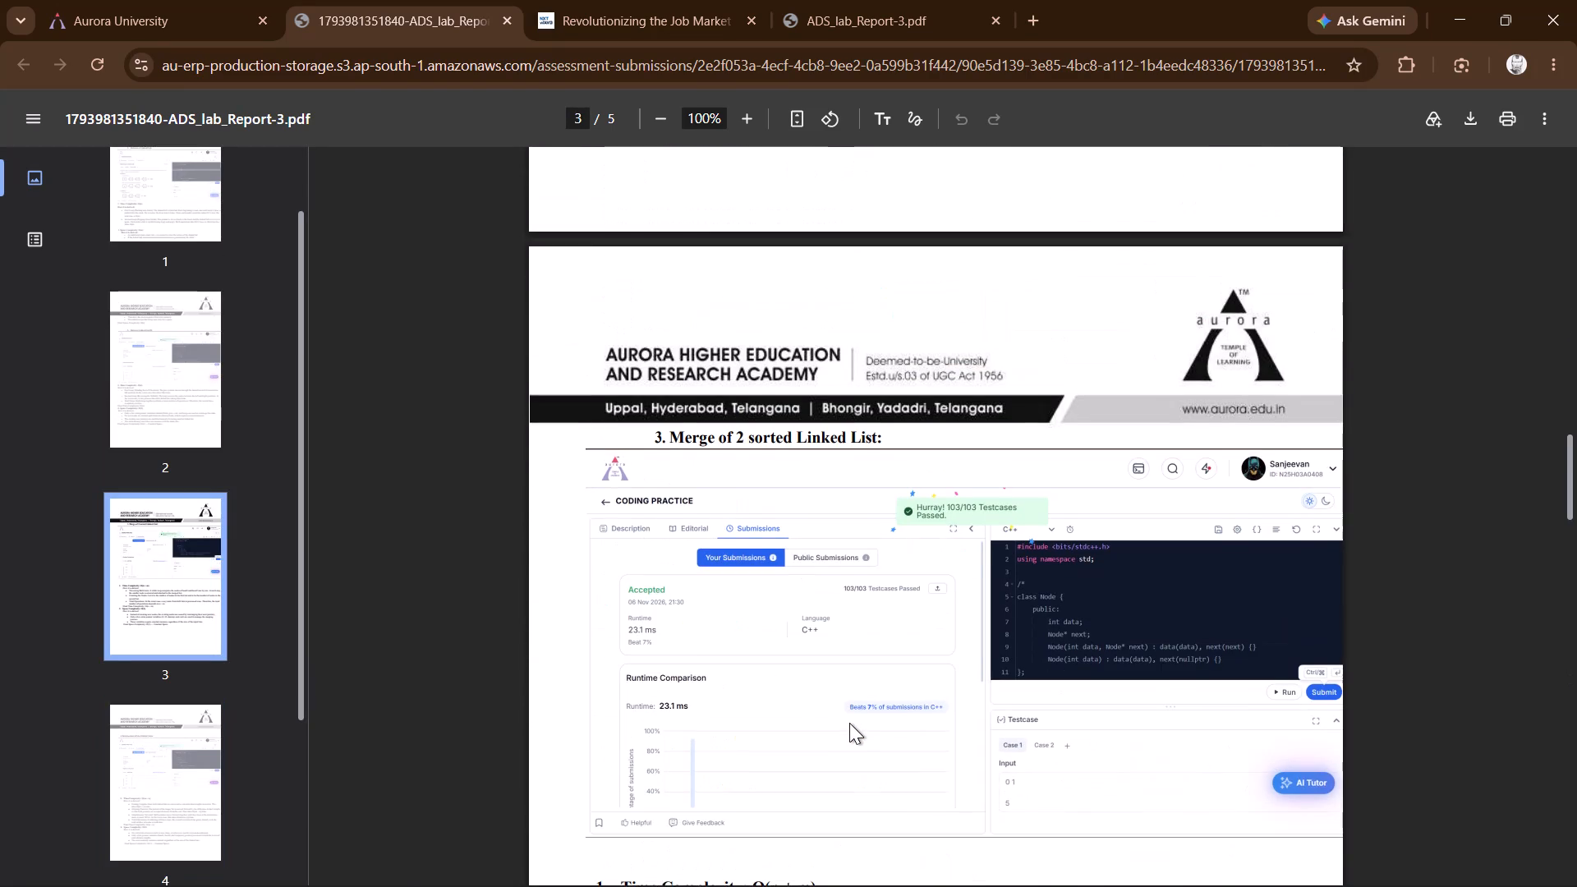
scroll(849, 723, down, 8)
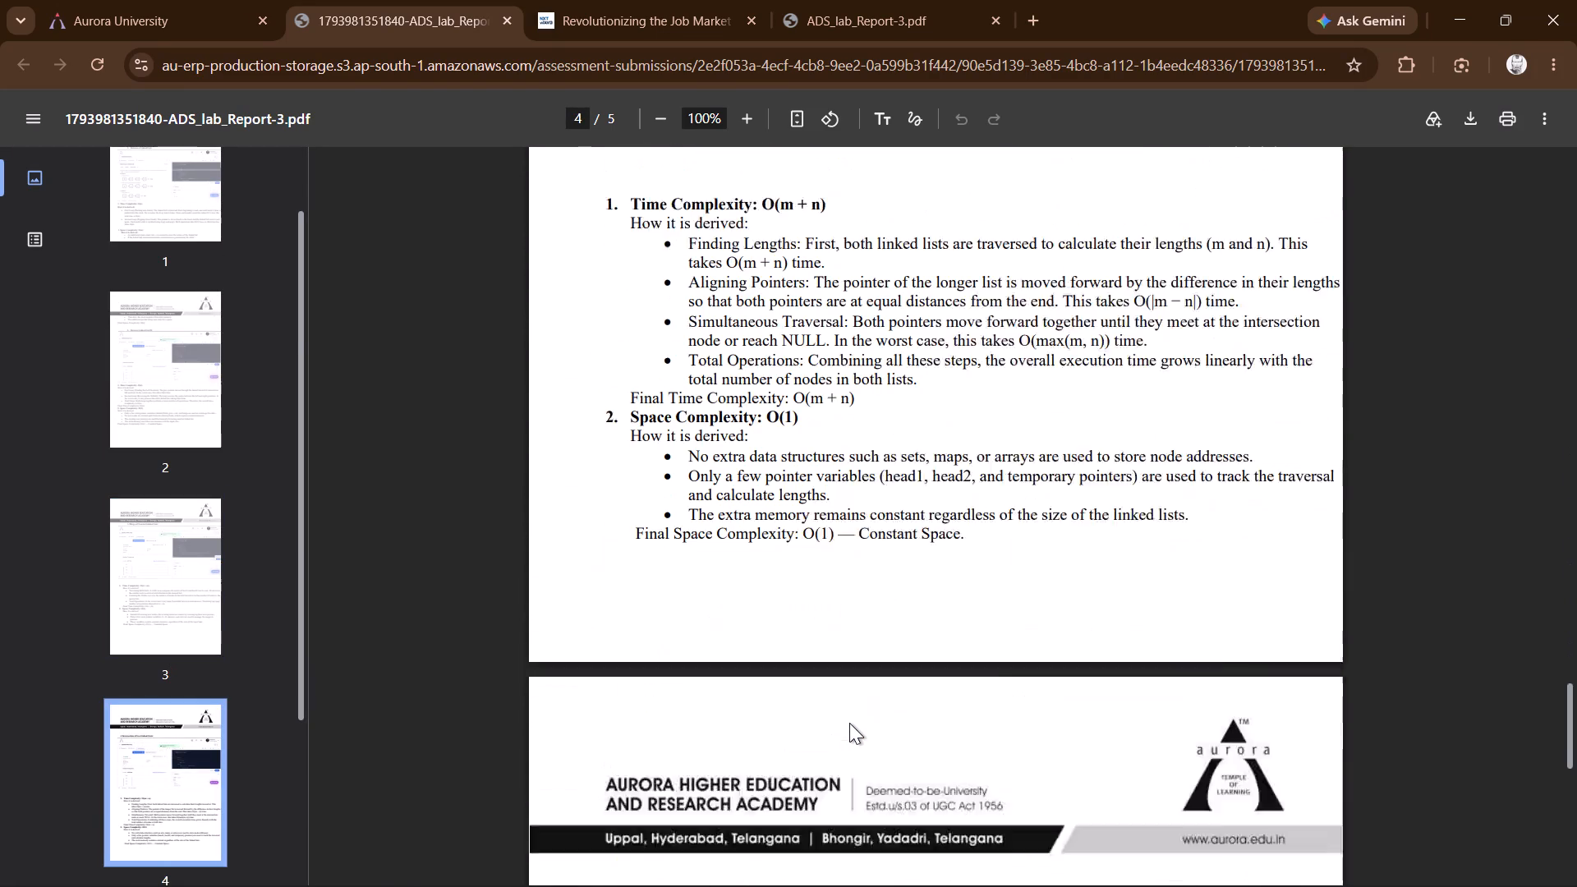
scroll(849, 723, down, 8)
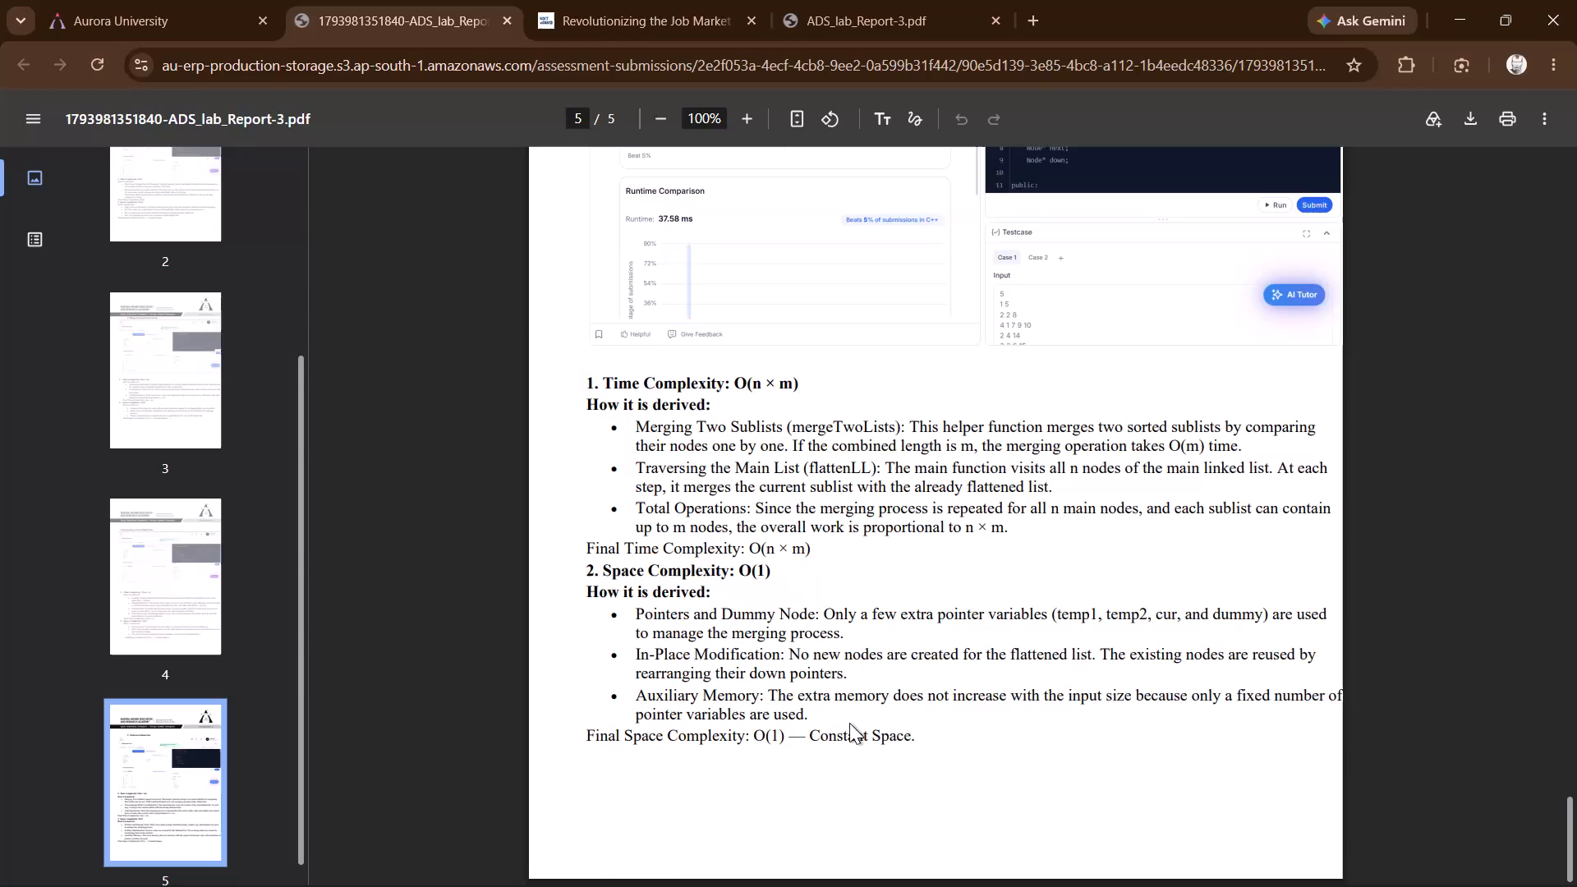
Finish reviewing the submitted Lab Report 3 file, and close it along with the ADS_lab_Report-3 PDF.
scroll(849, 723, up, 13)
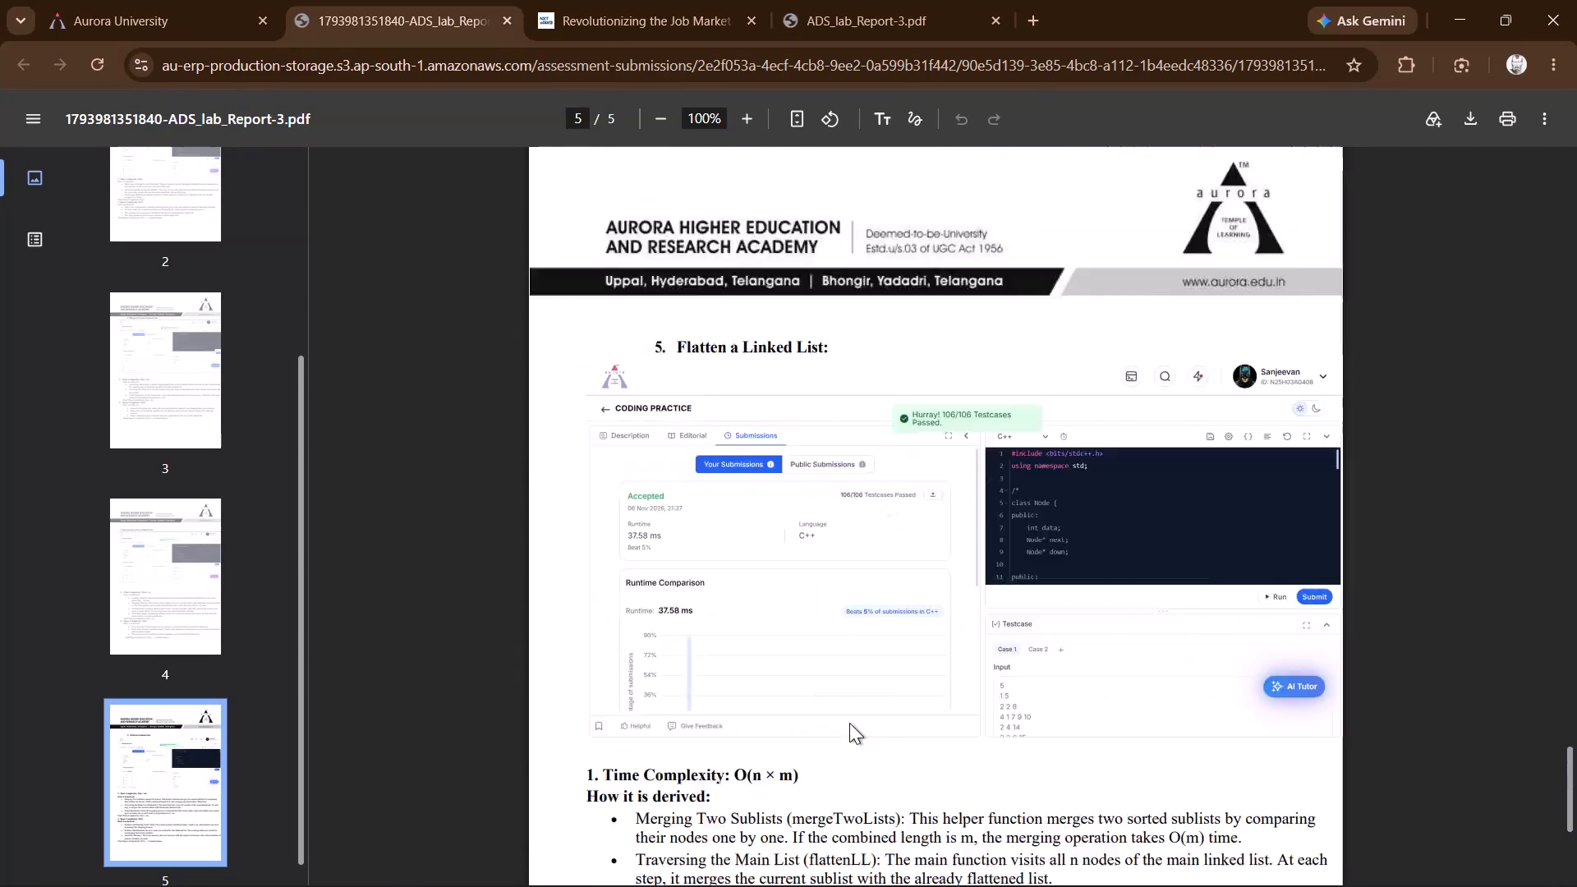
scroll(849, 723, up, 8)
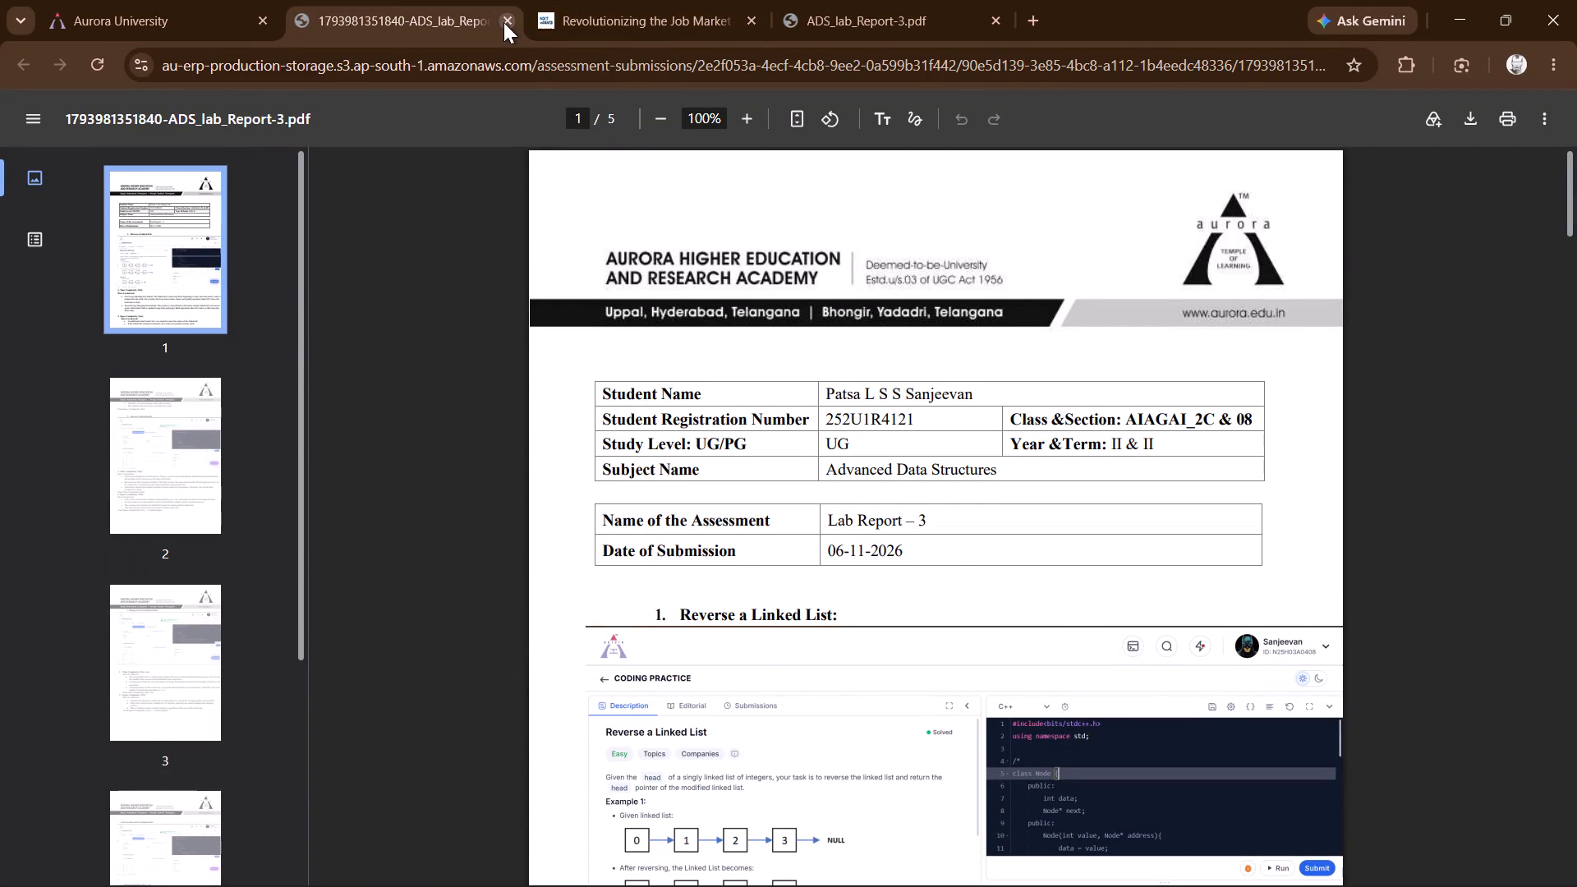
click(503, 22)
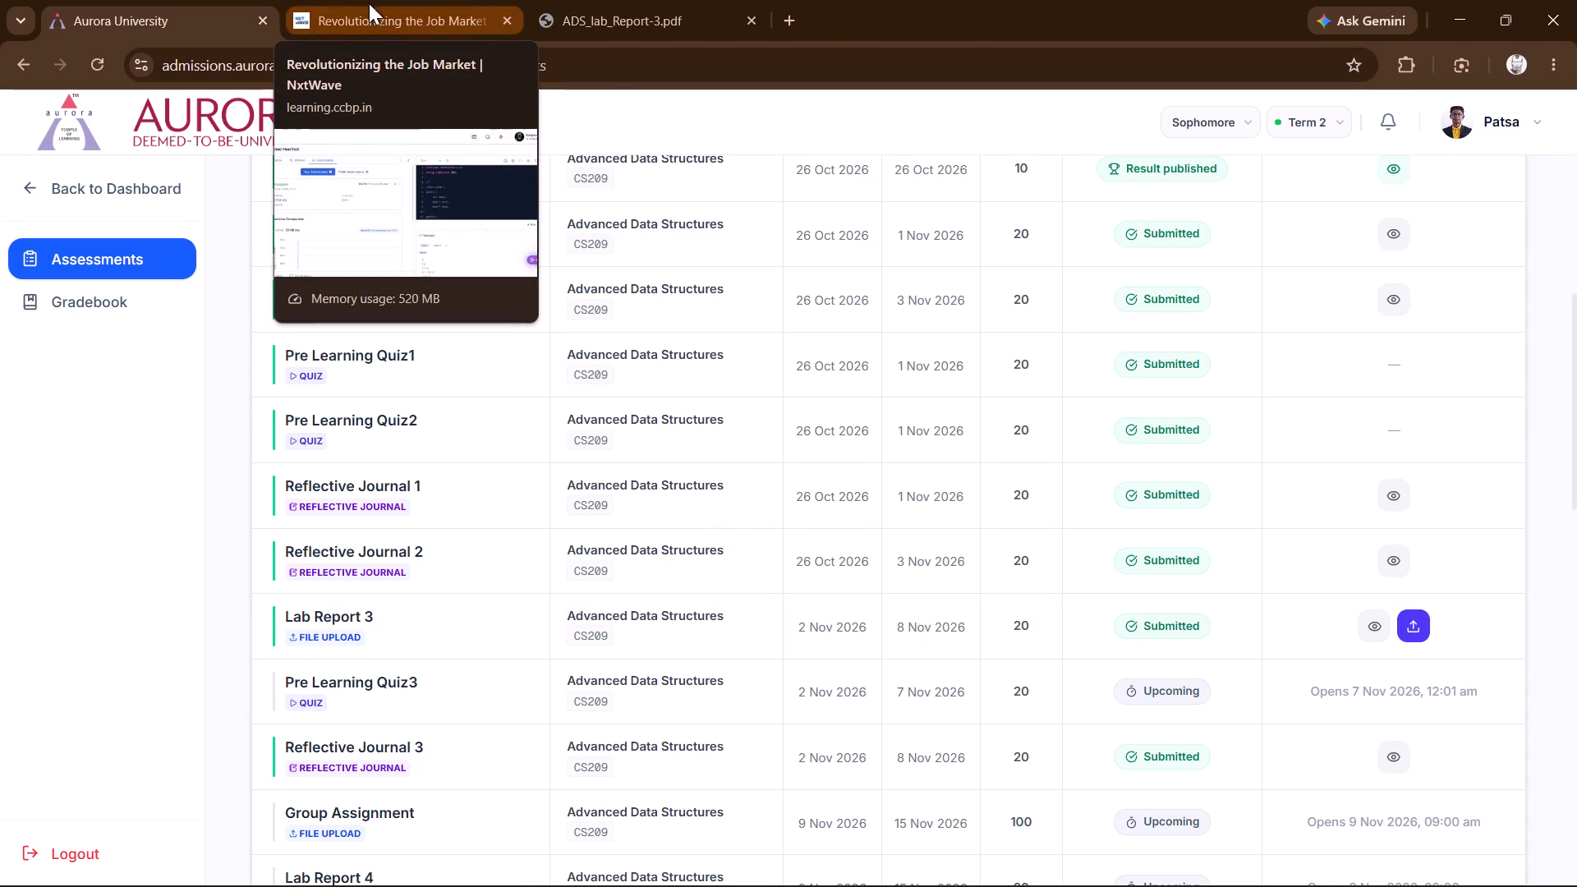